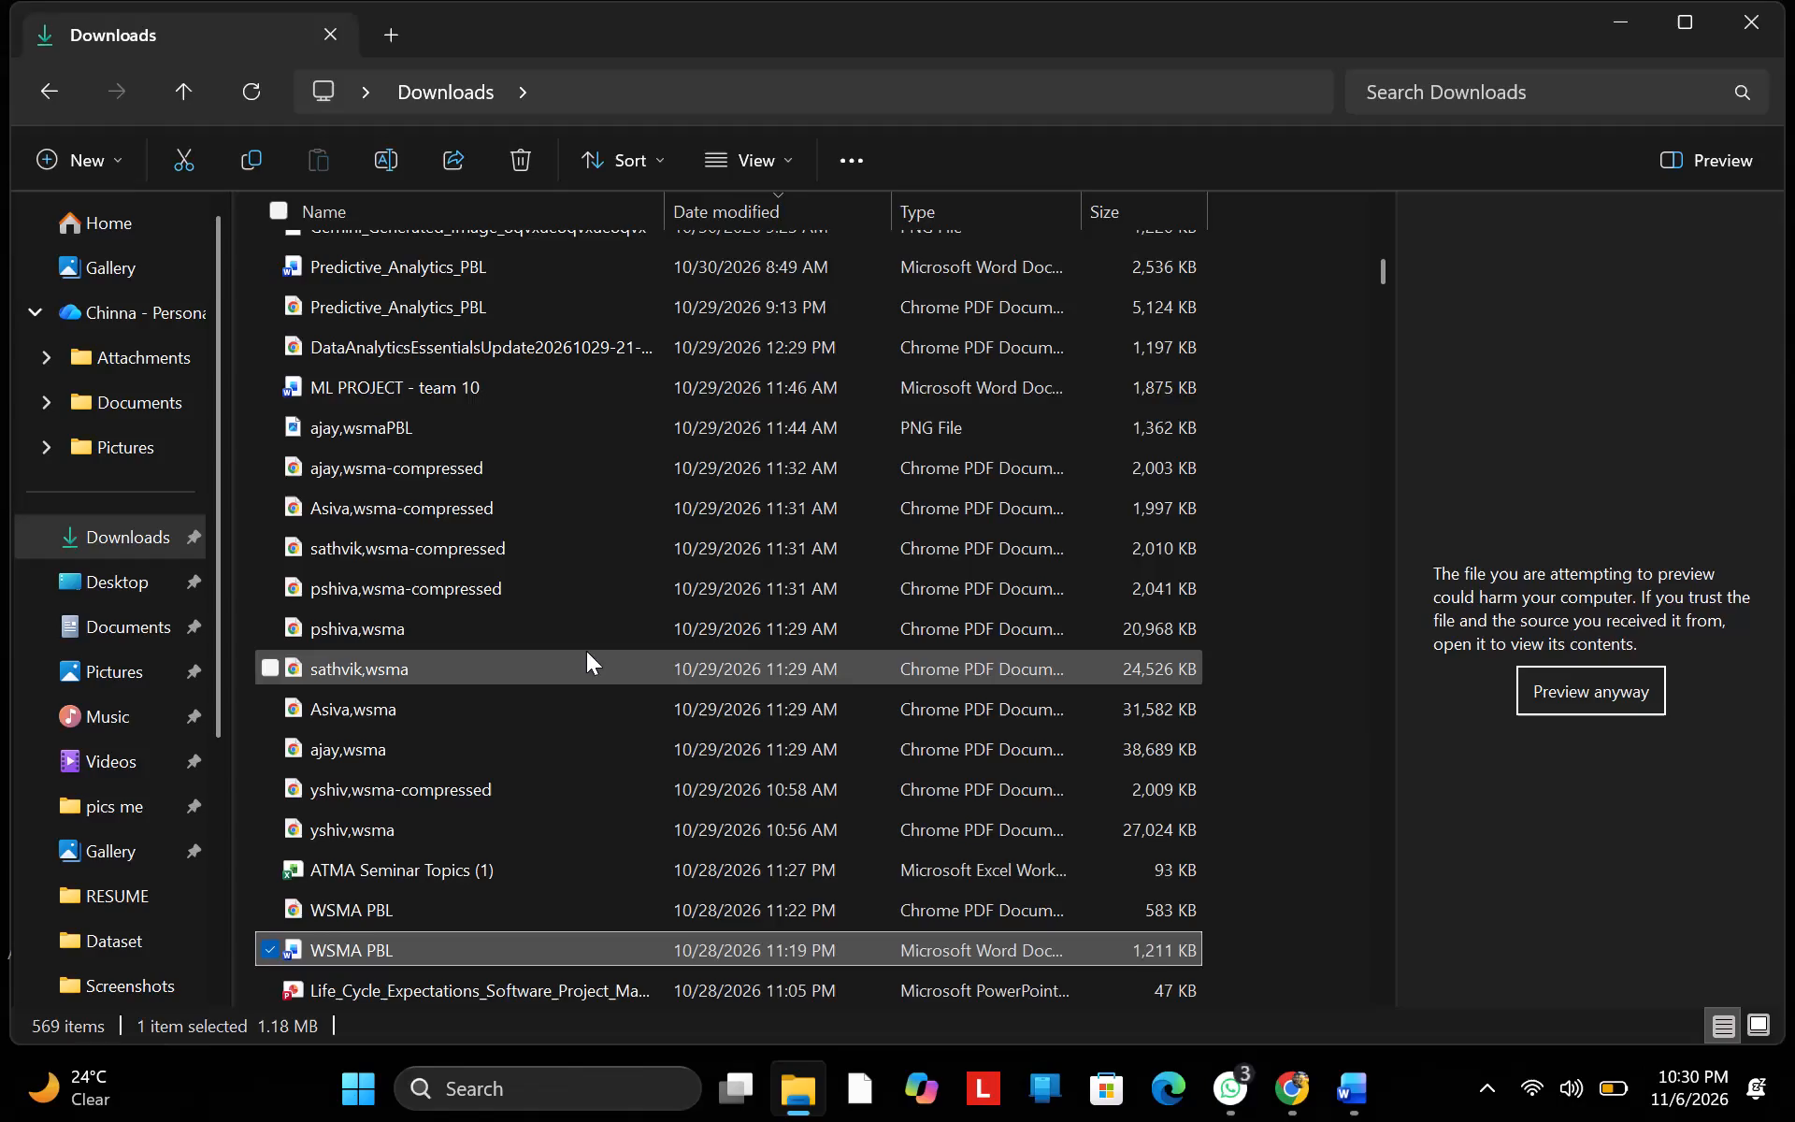
# Open the image "WhatsApp Image 2026-11-06 at 20.59.09 (1)" from Downloads in Photos.
pyautogui.scroll(20, 483, 450)
pyautogui.scroll(8, 483, 450)
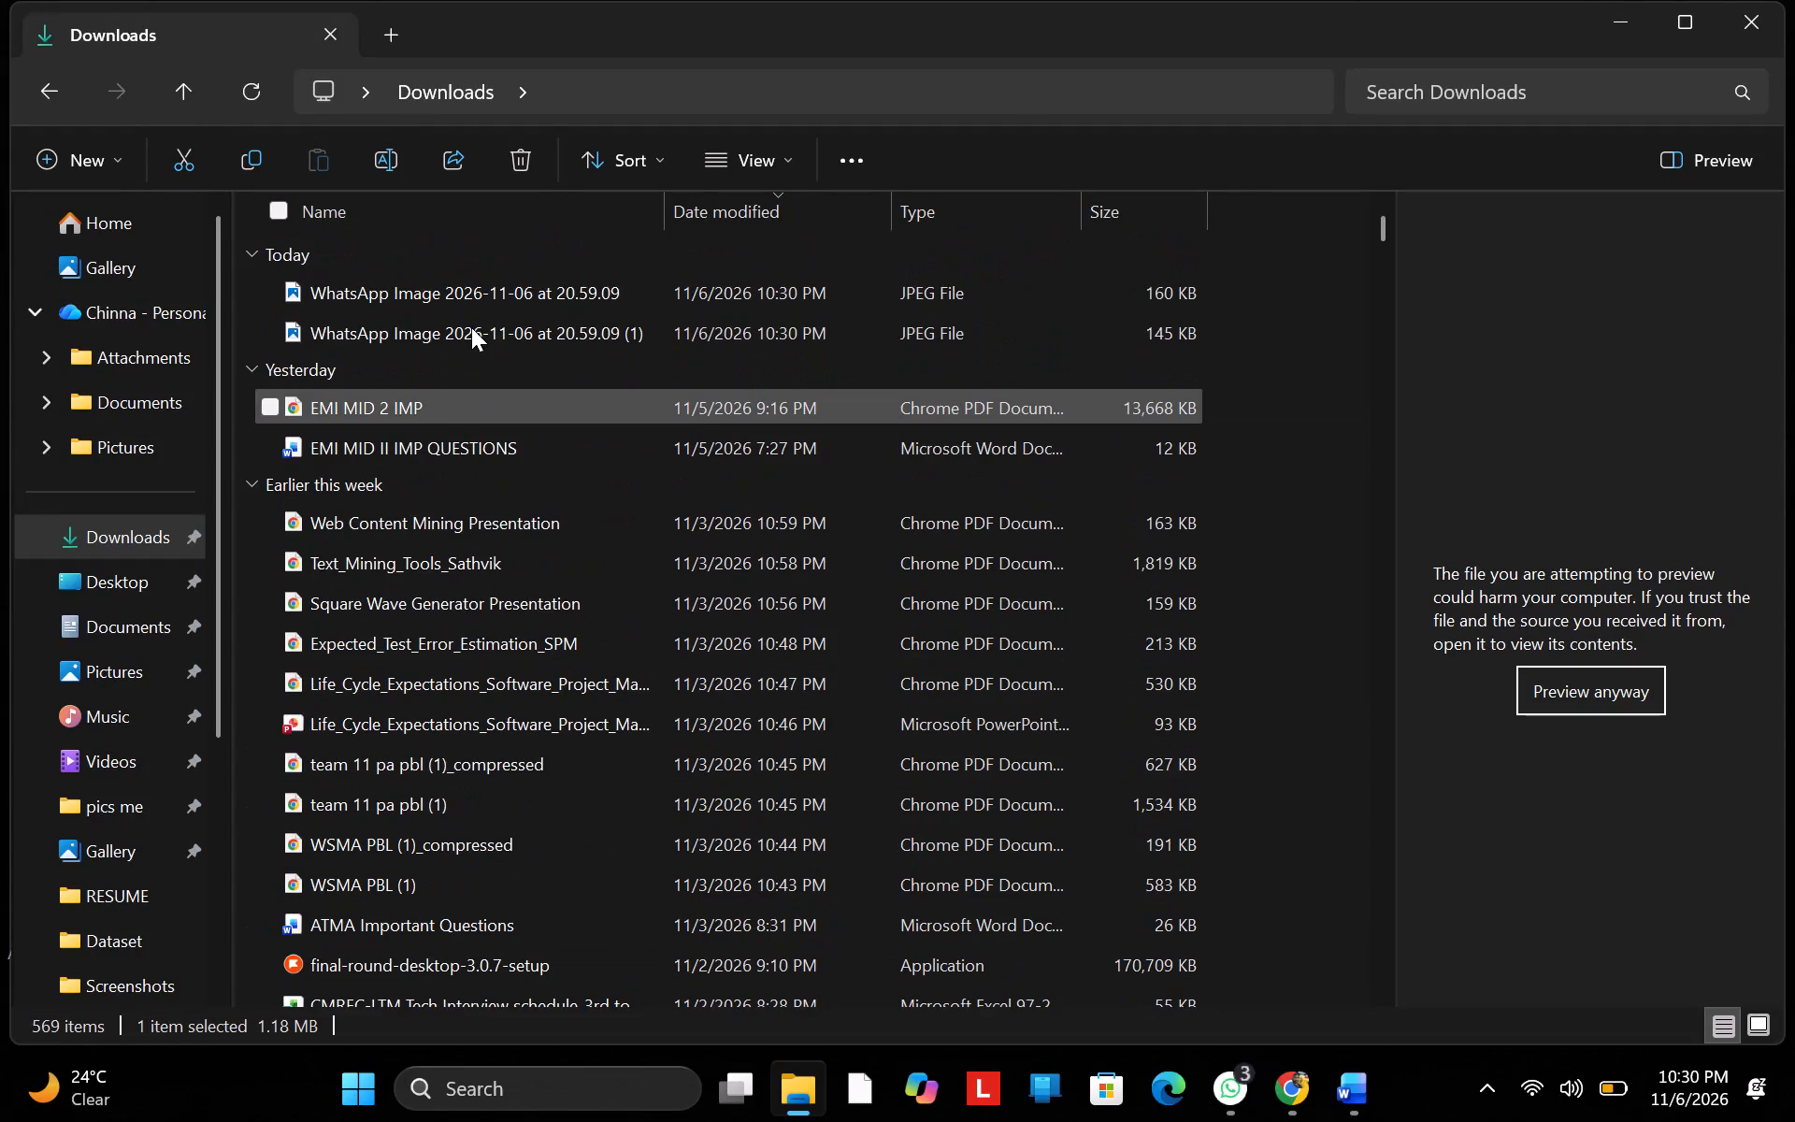
pyautogui.doubleClick(471, 327)
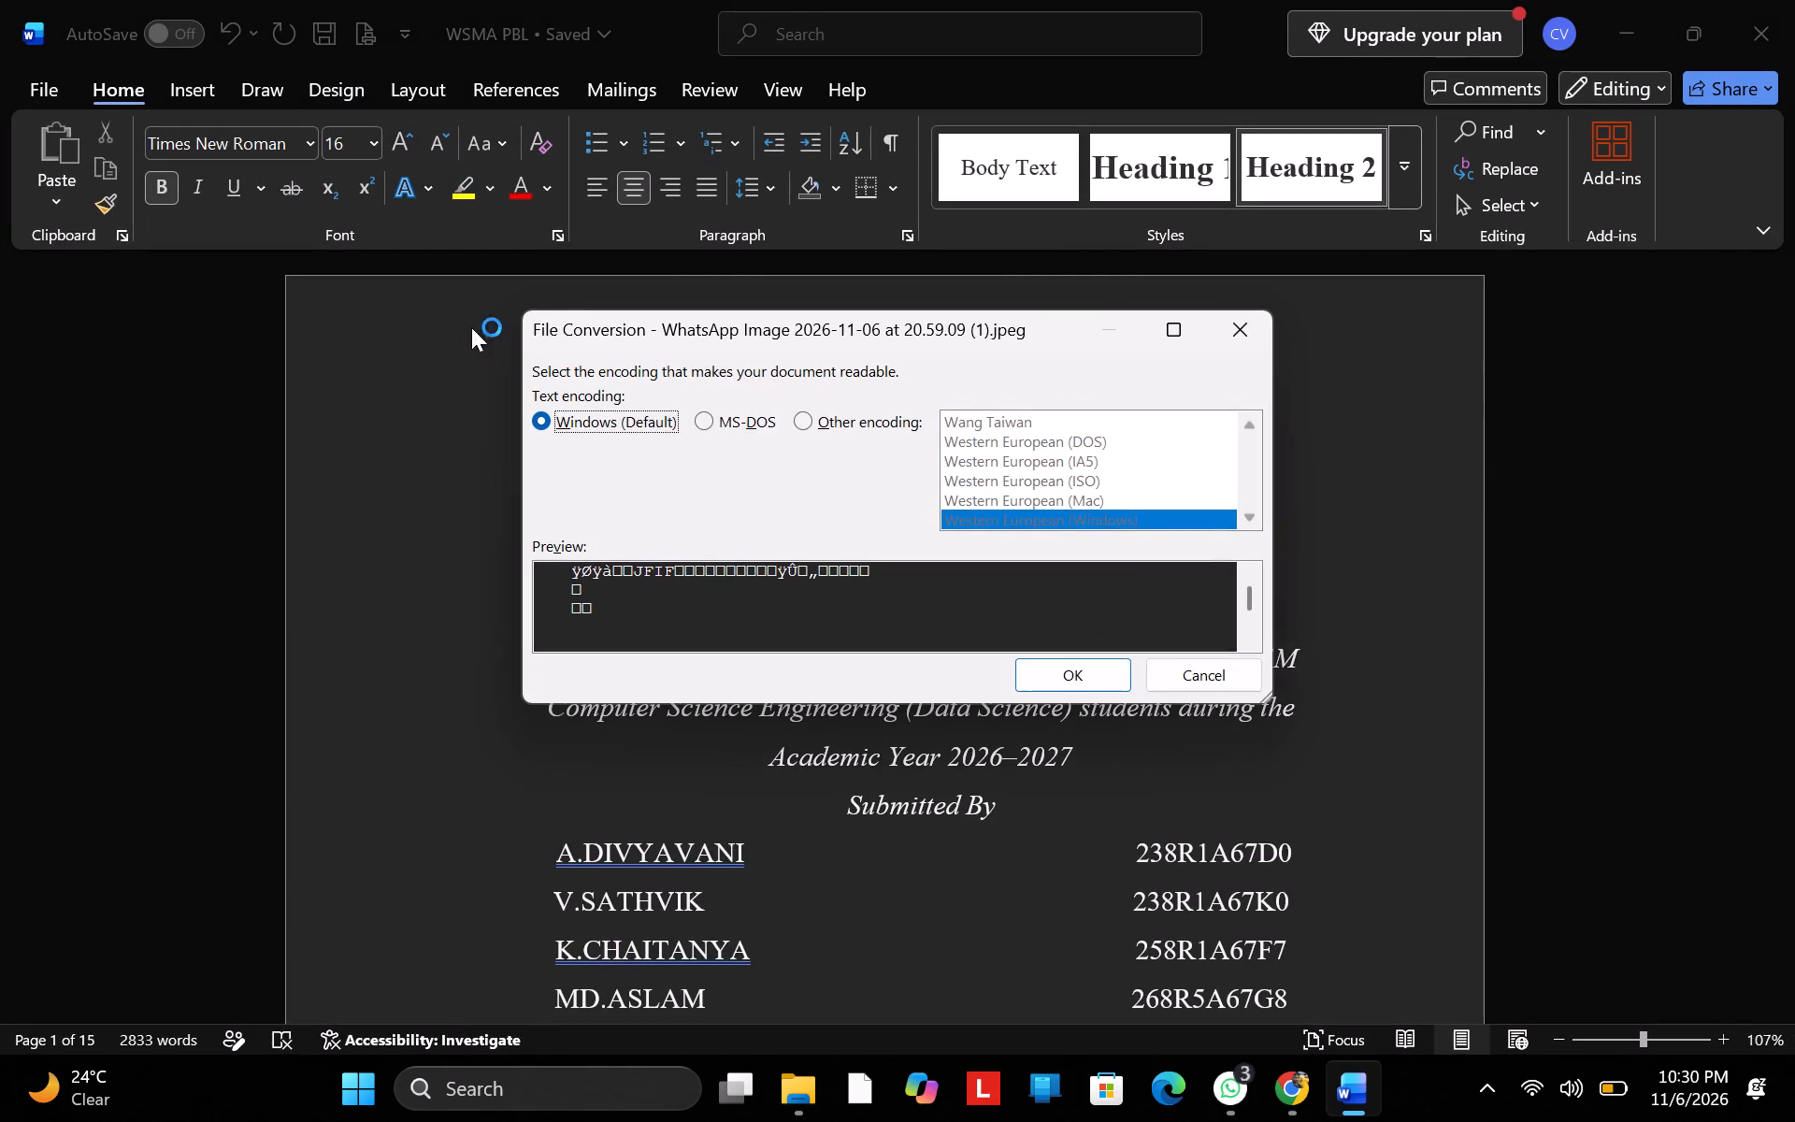
pyautogui.click(1235, 342)
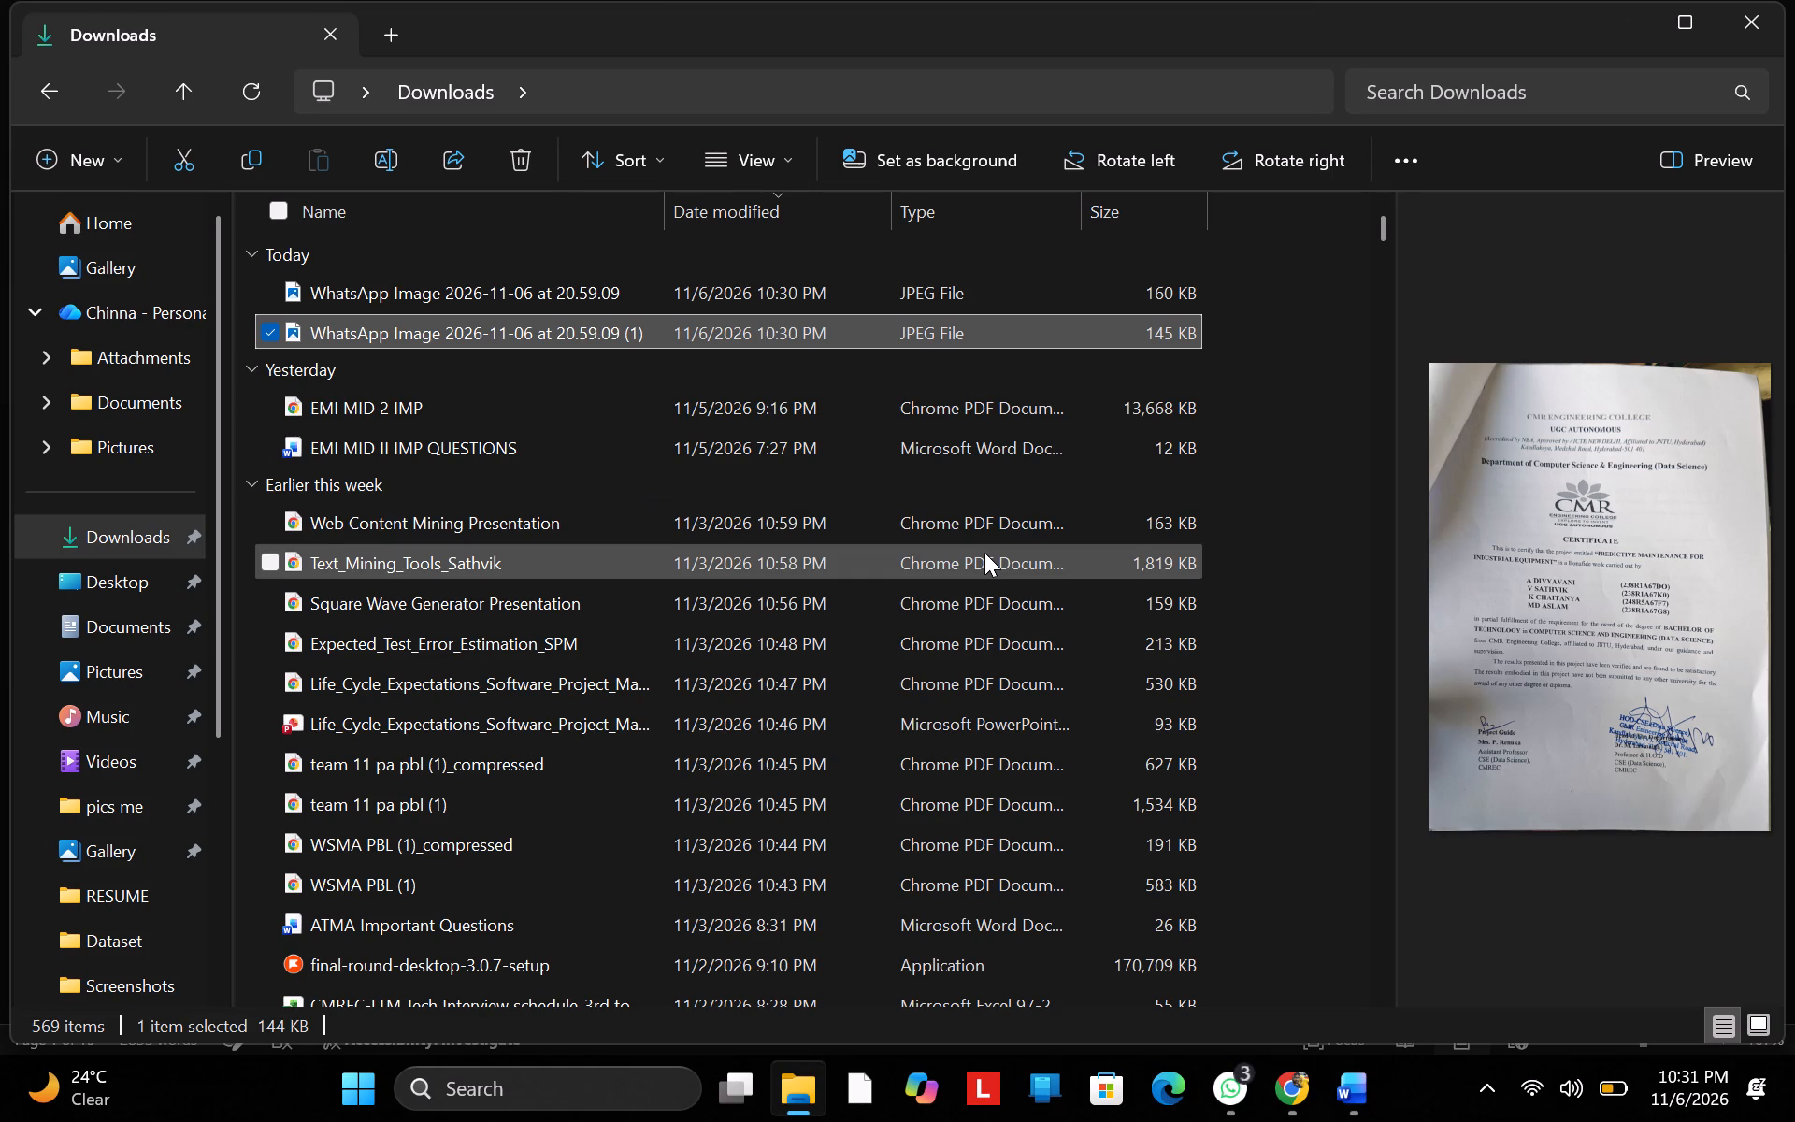
pyautogui.rightClick(615, 344)
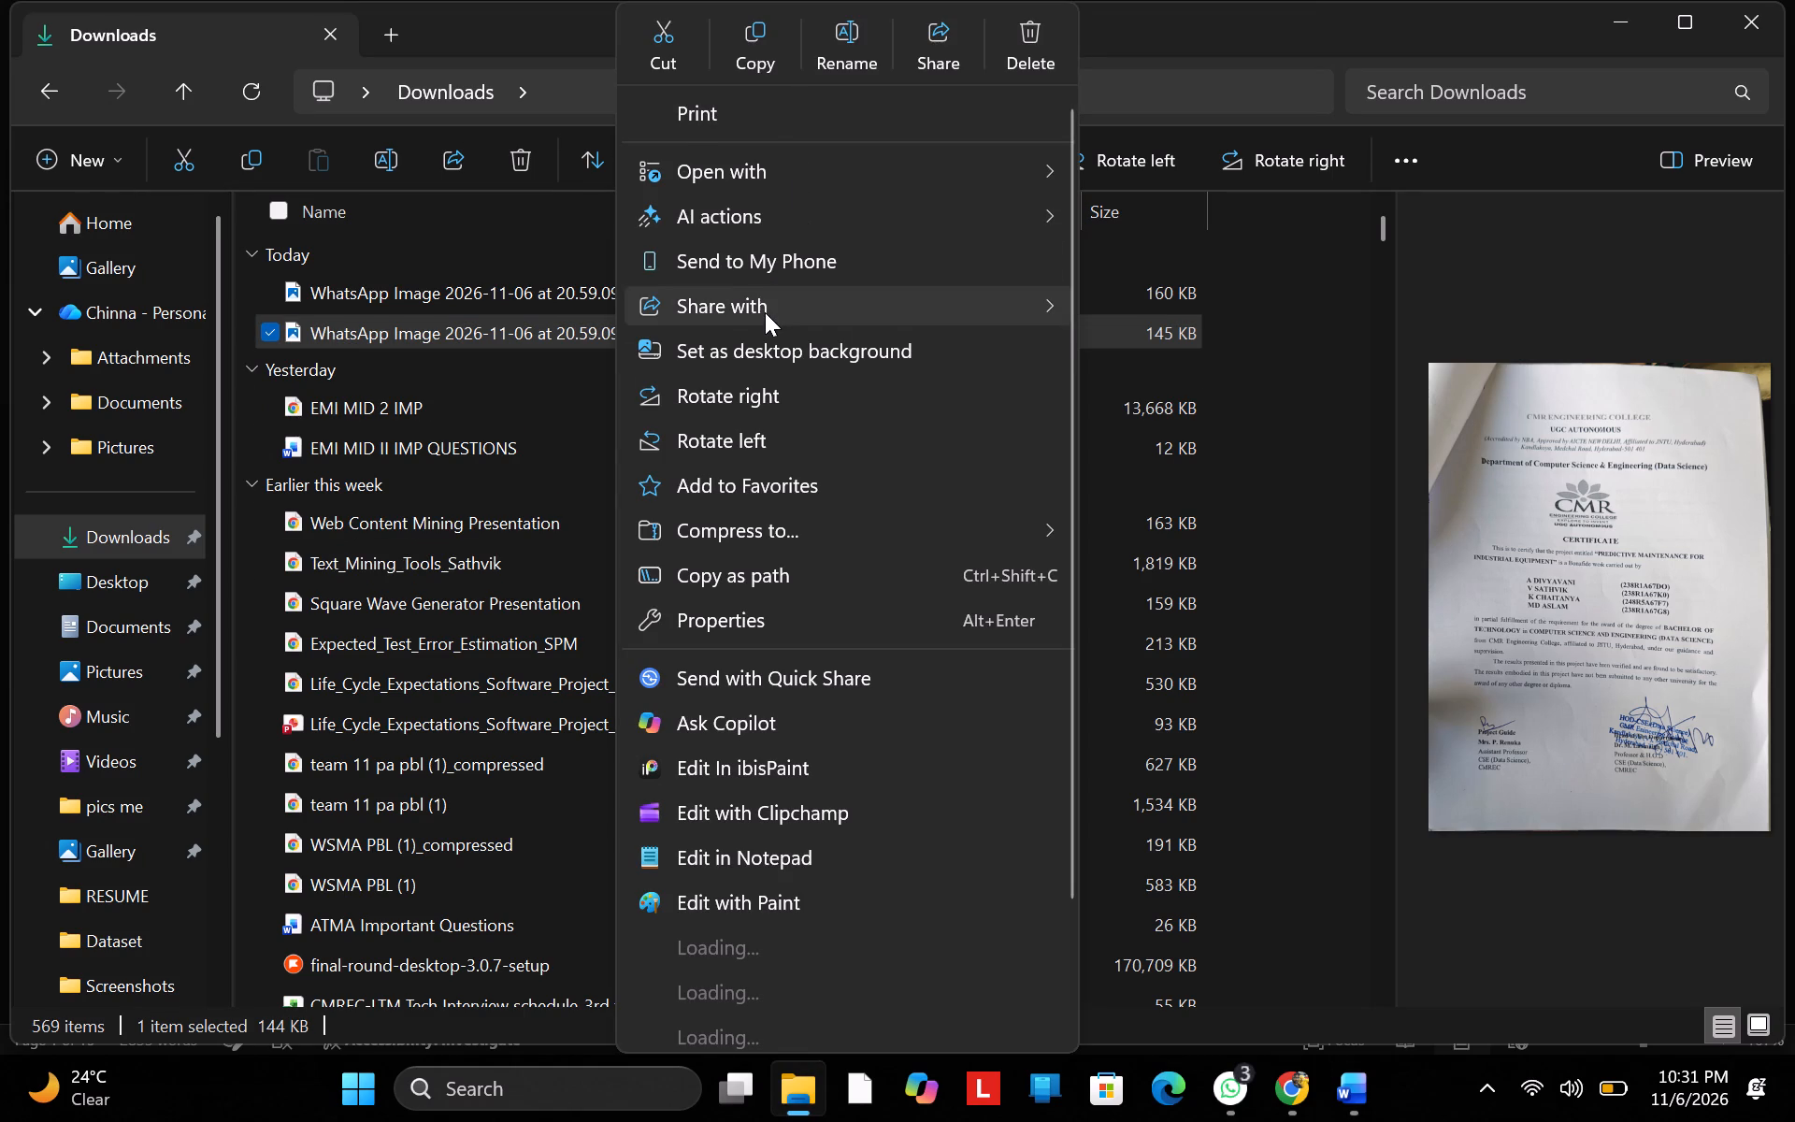
pyautogui.click(746, 189)
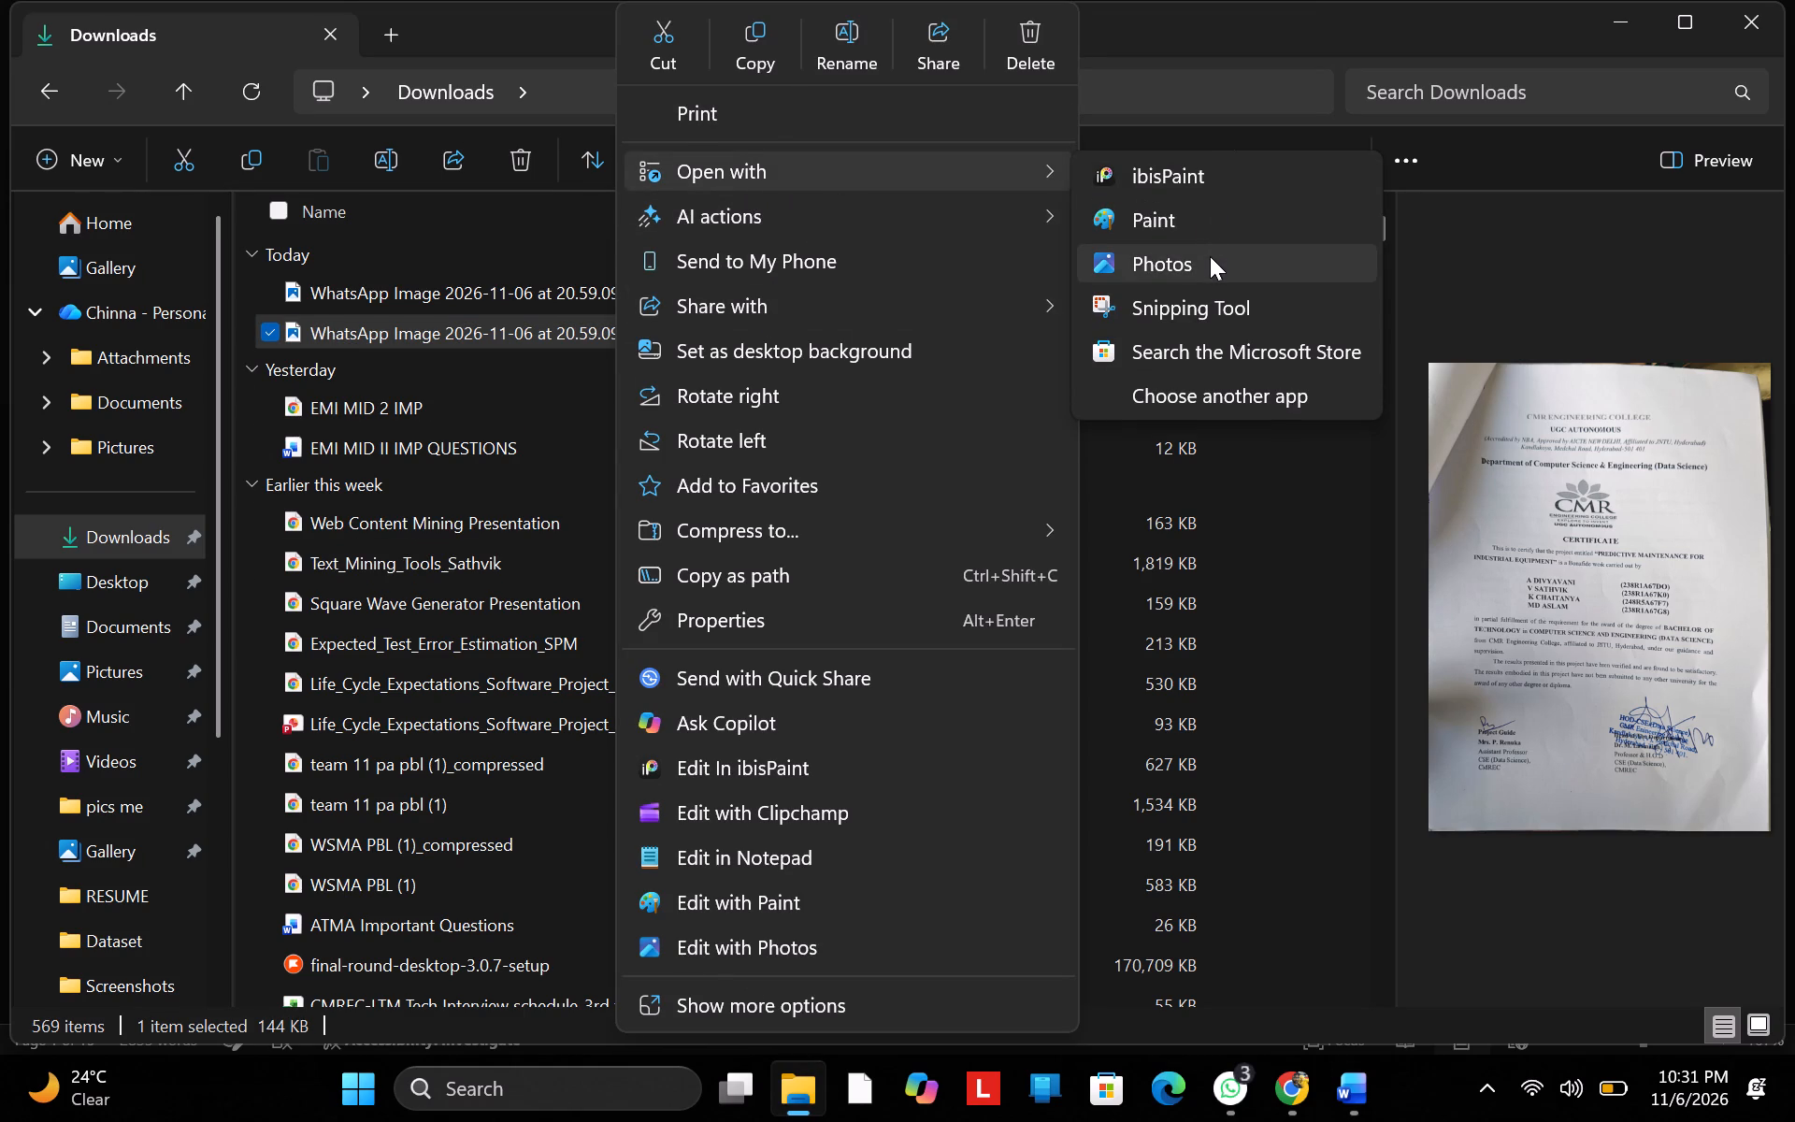
pyautogui.click(1212, 259)
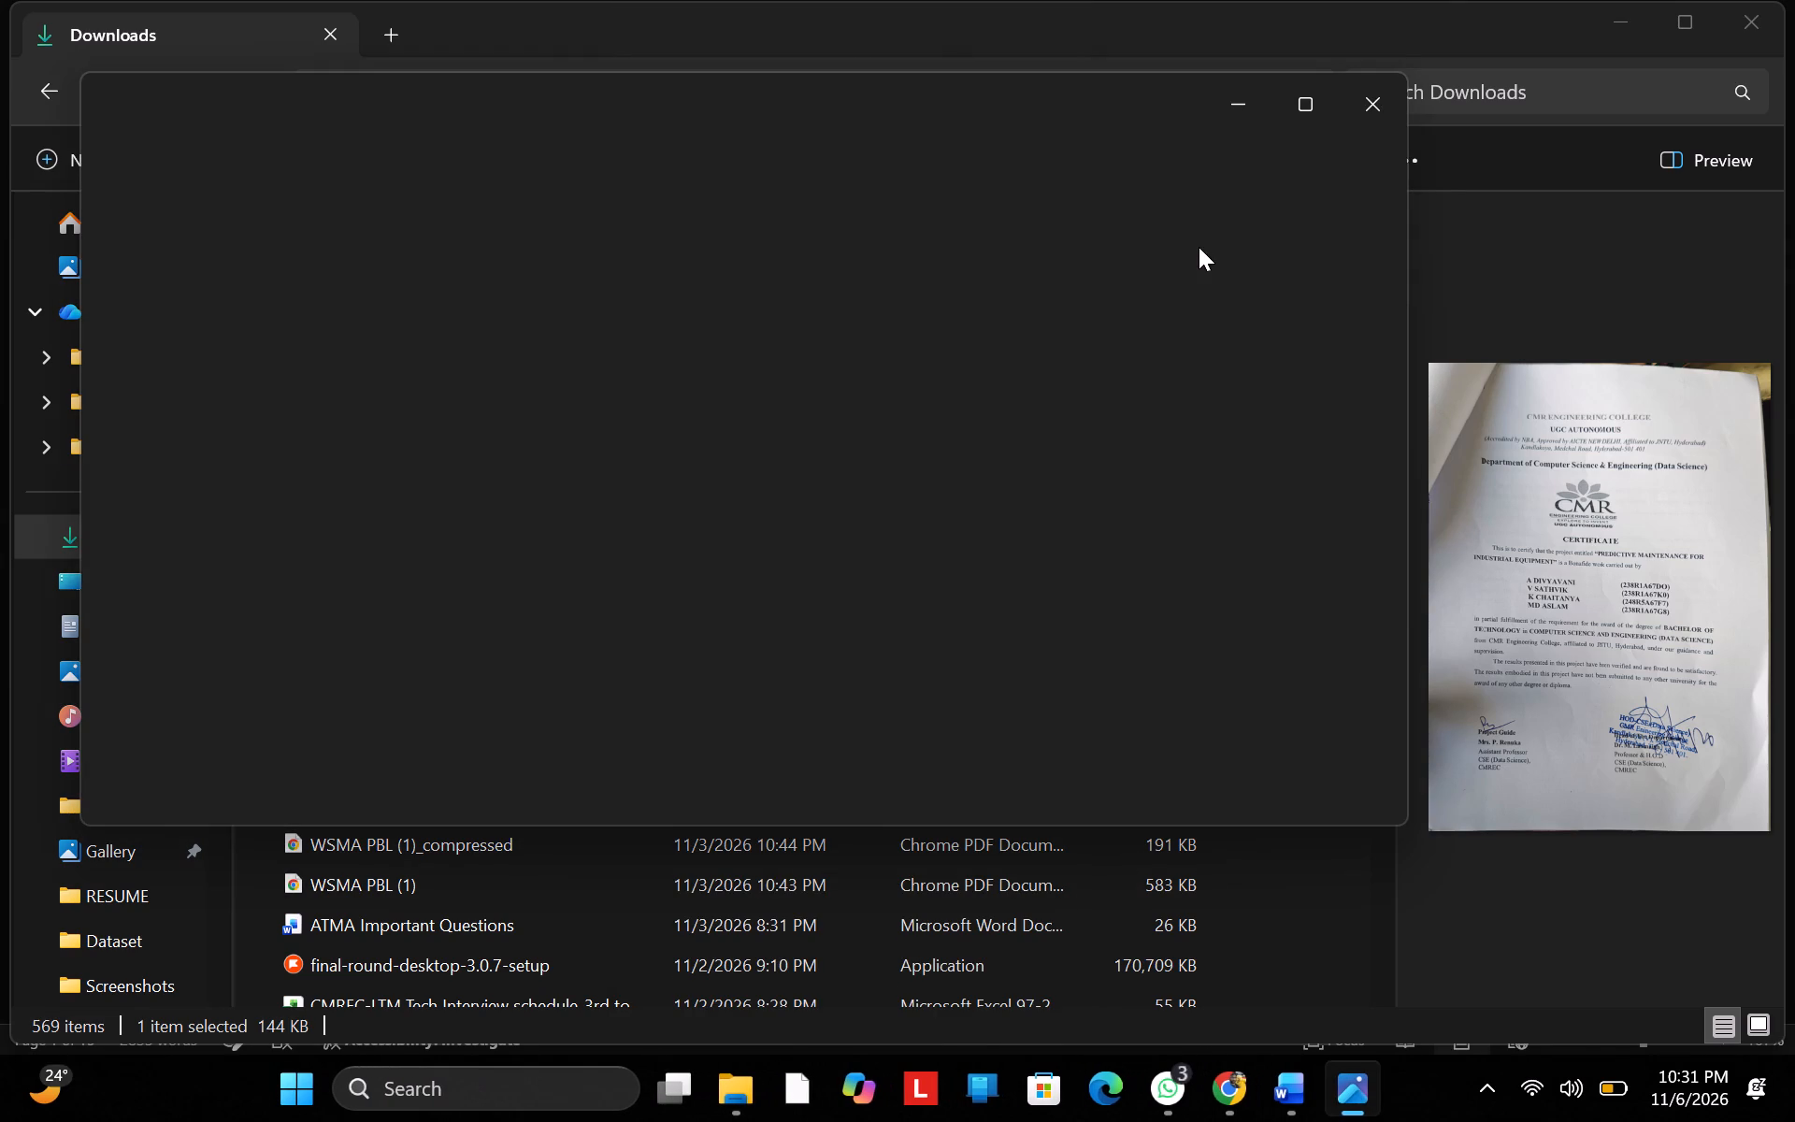
# Edit the certificate photo, cropping its upper and right edges to about 1078 x 1563 pixels.
pyautogui.click(150, 102)
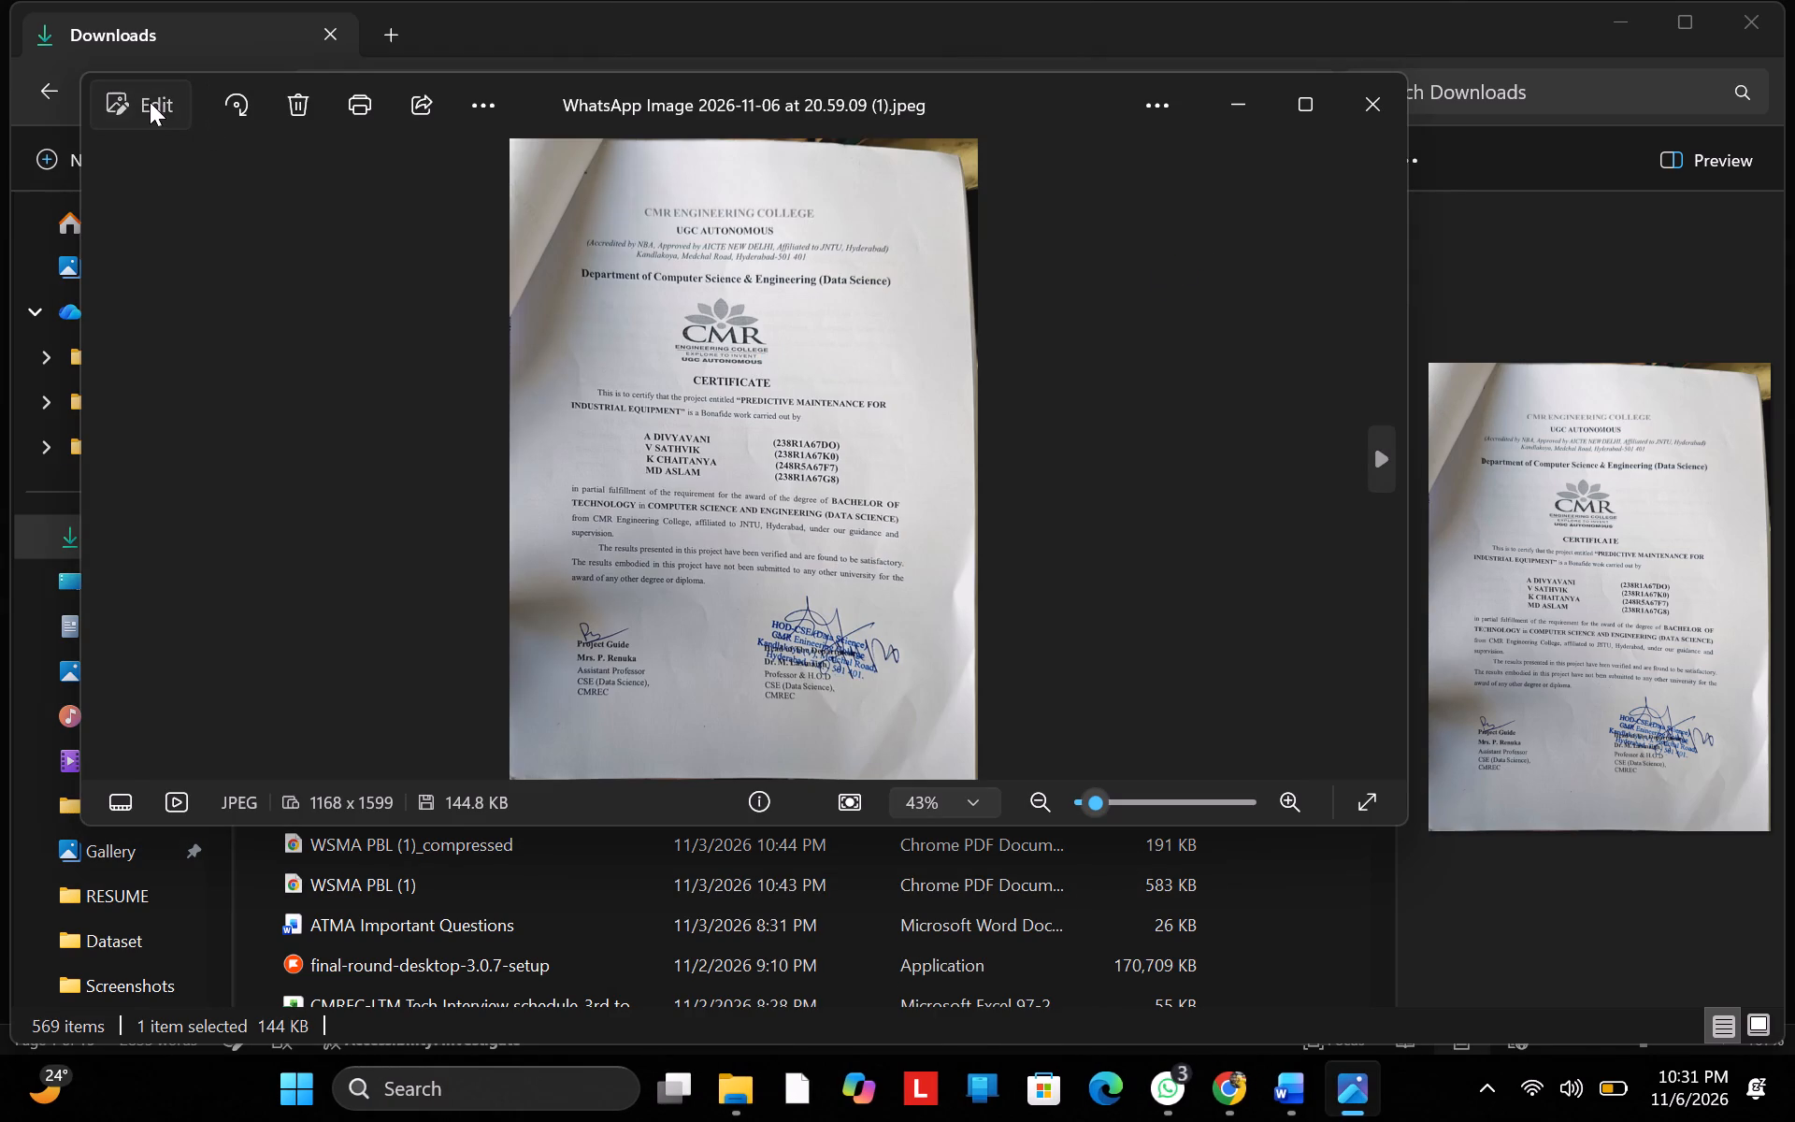
pyautogui.click(1301, 105)
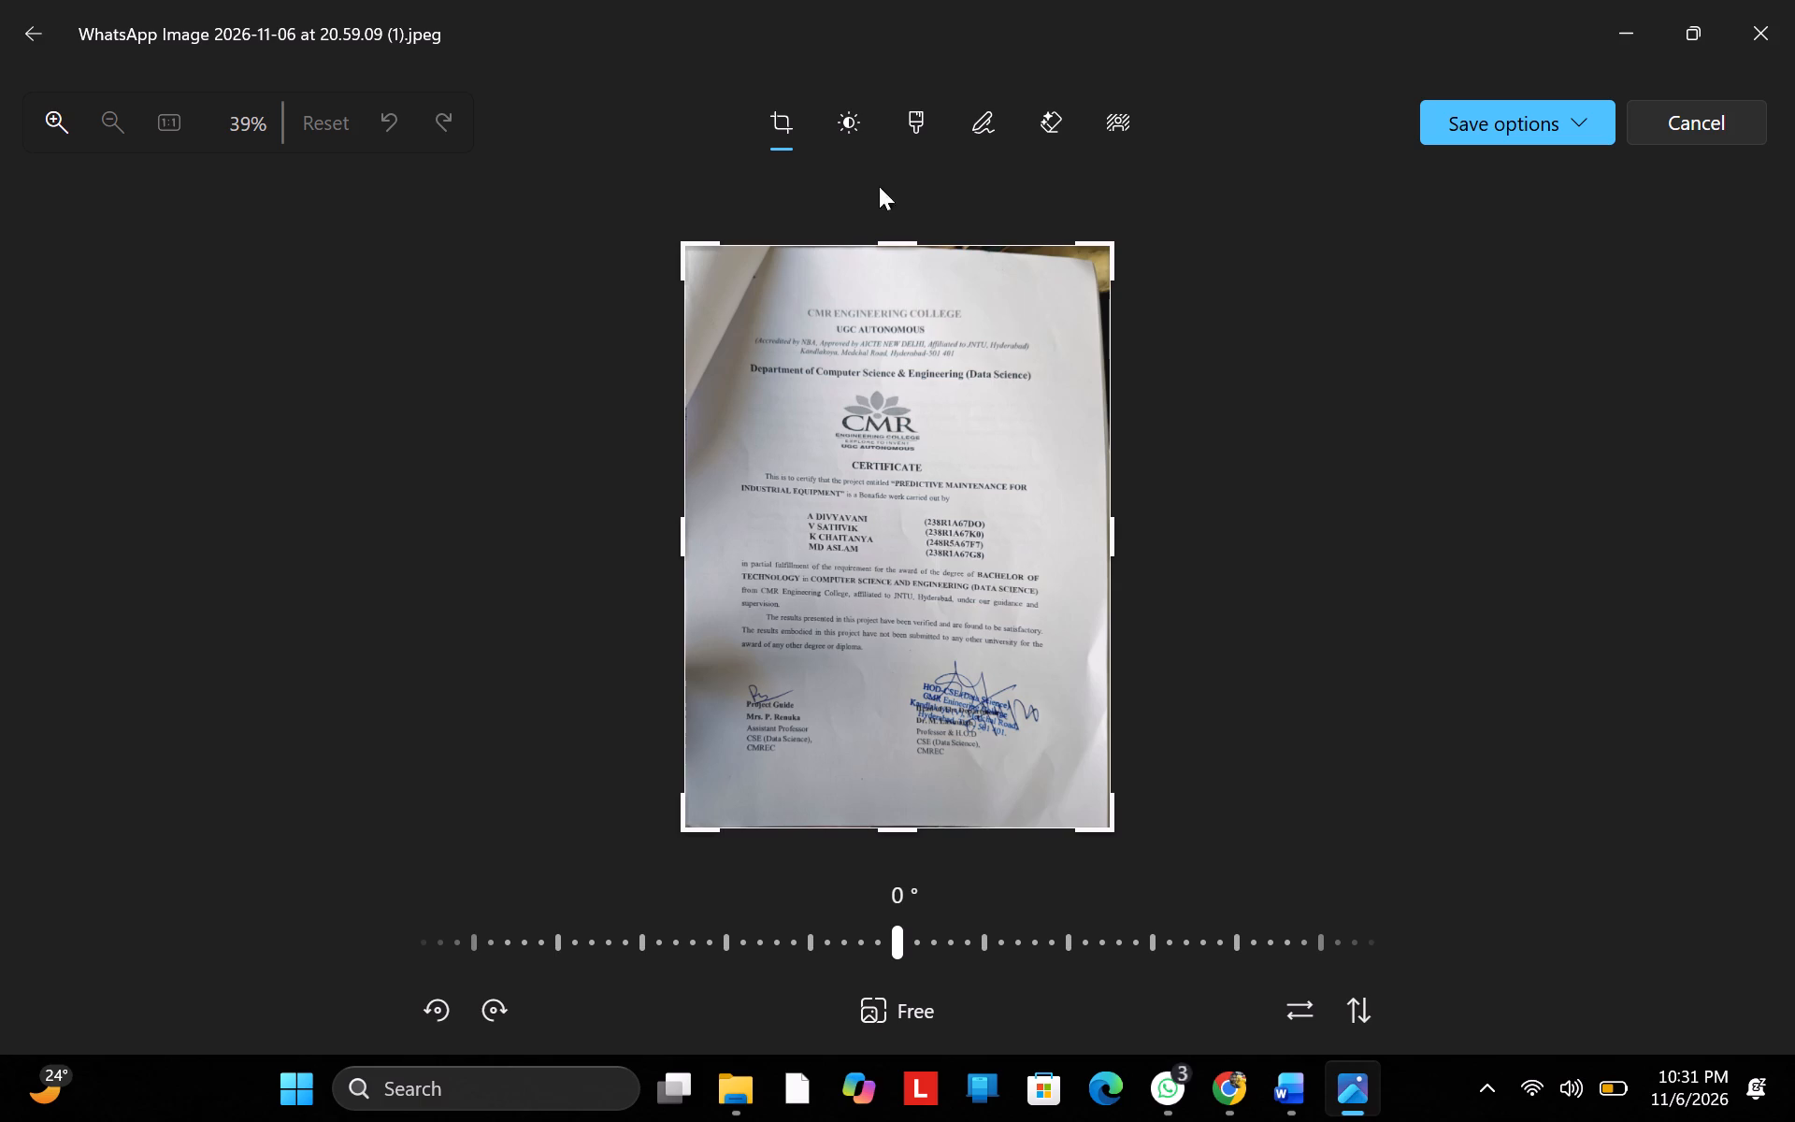
pyautogui.moveTo(894, 243); pyautogui.dragTo(895, 256)
pyautogui.moveTo(1125, 541); pyautogui.dragTo(1091, 541)
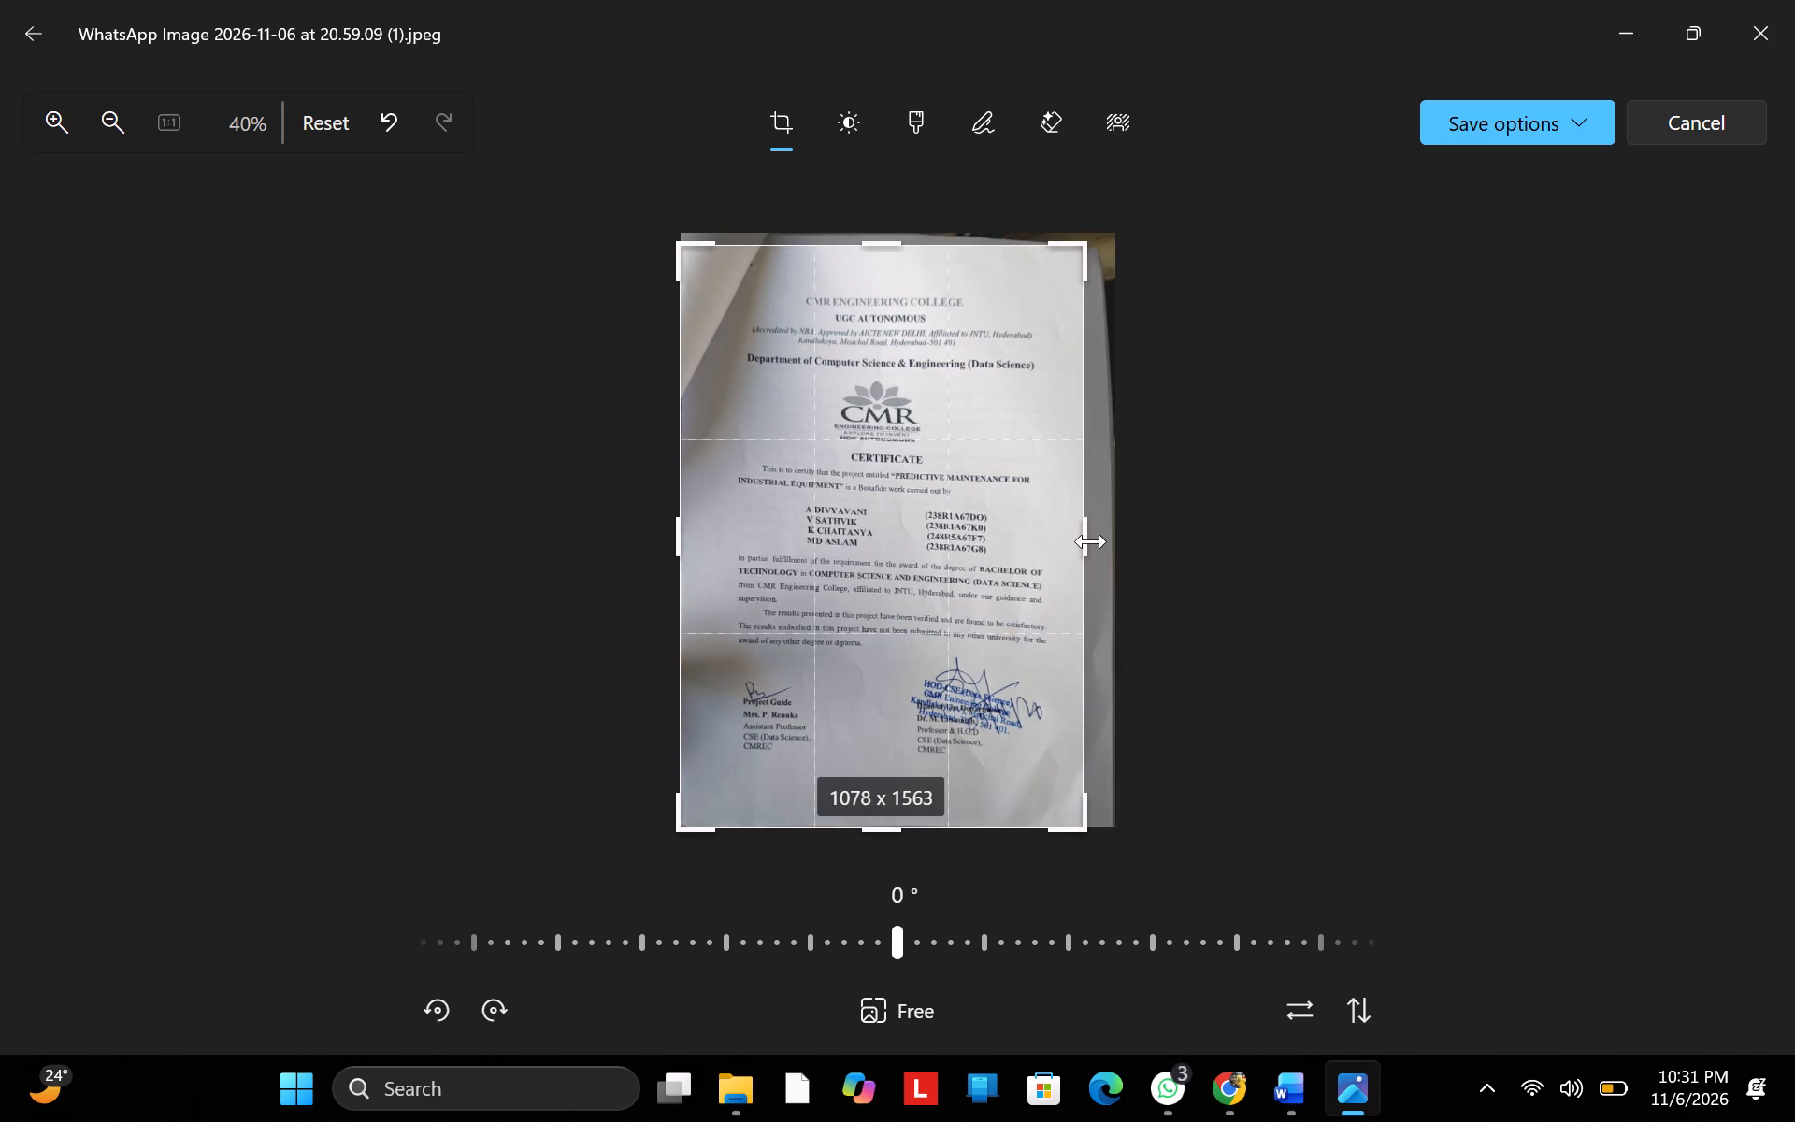
pyautogui.moveTo(1091, 541); pyautogui.dragTo(1091, 542)
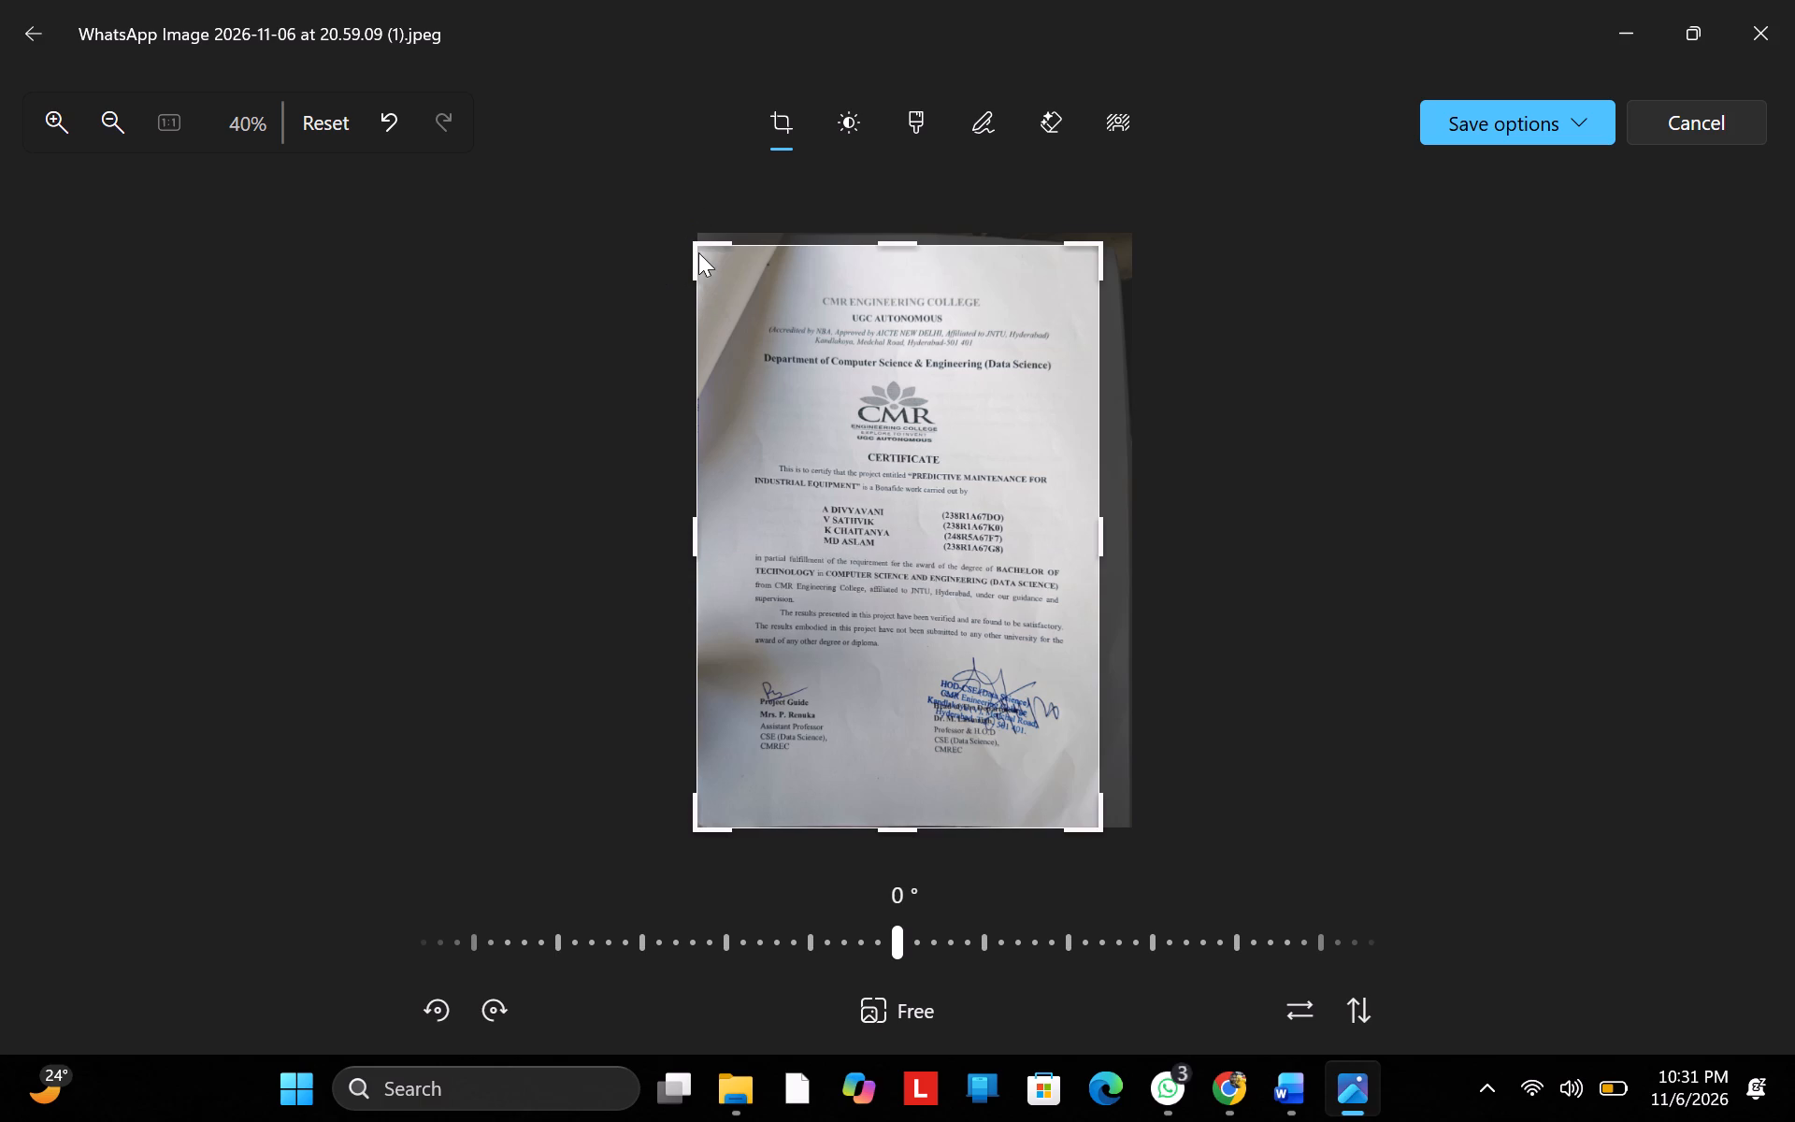
# Tighten the certificate photo's crop along its upper edge to about 1070 x 1503 pixels, save over the original and close it.
pyautogui.moveTo(695, 242); pyautogui.dragTo(709, 262)
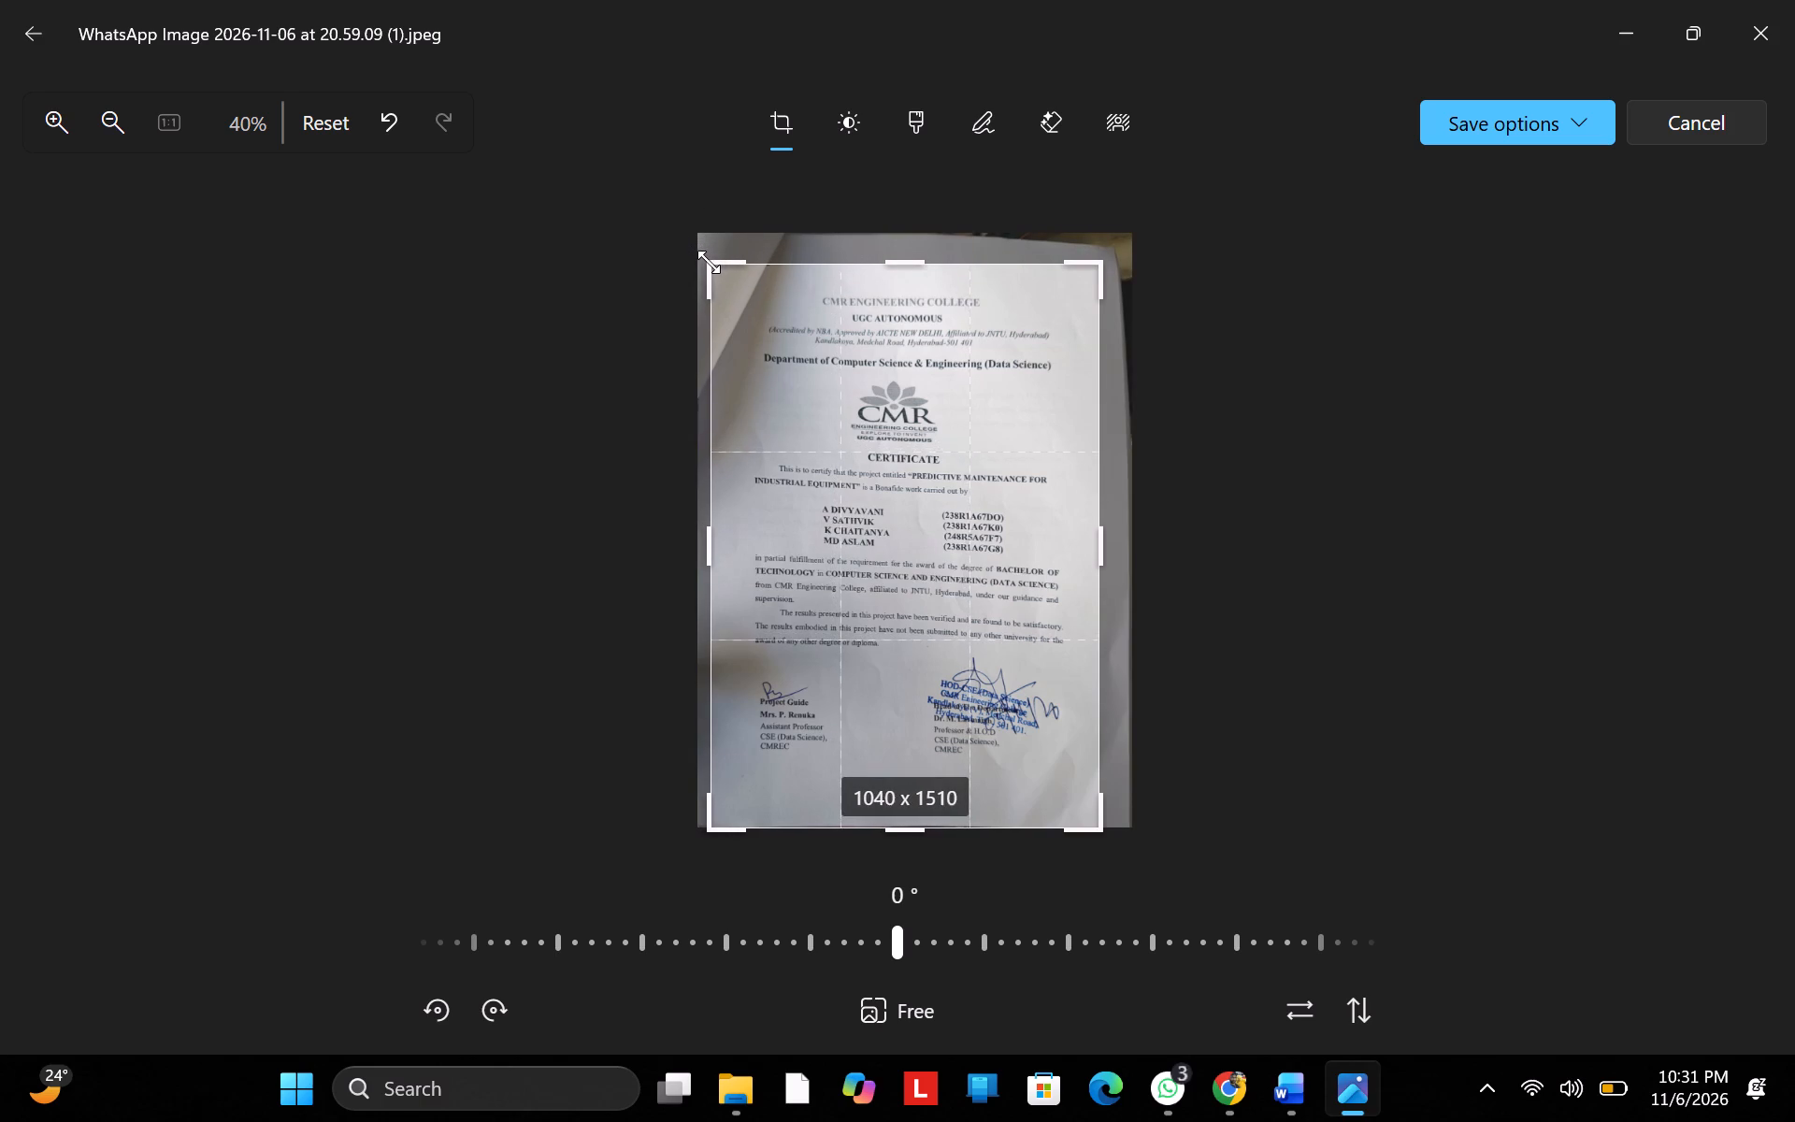
pyautogui.moveTo(709, 262); pyautogui.dragTo(697, 265)
pyautogui.click(1477, 135)
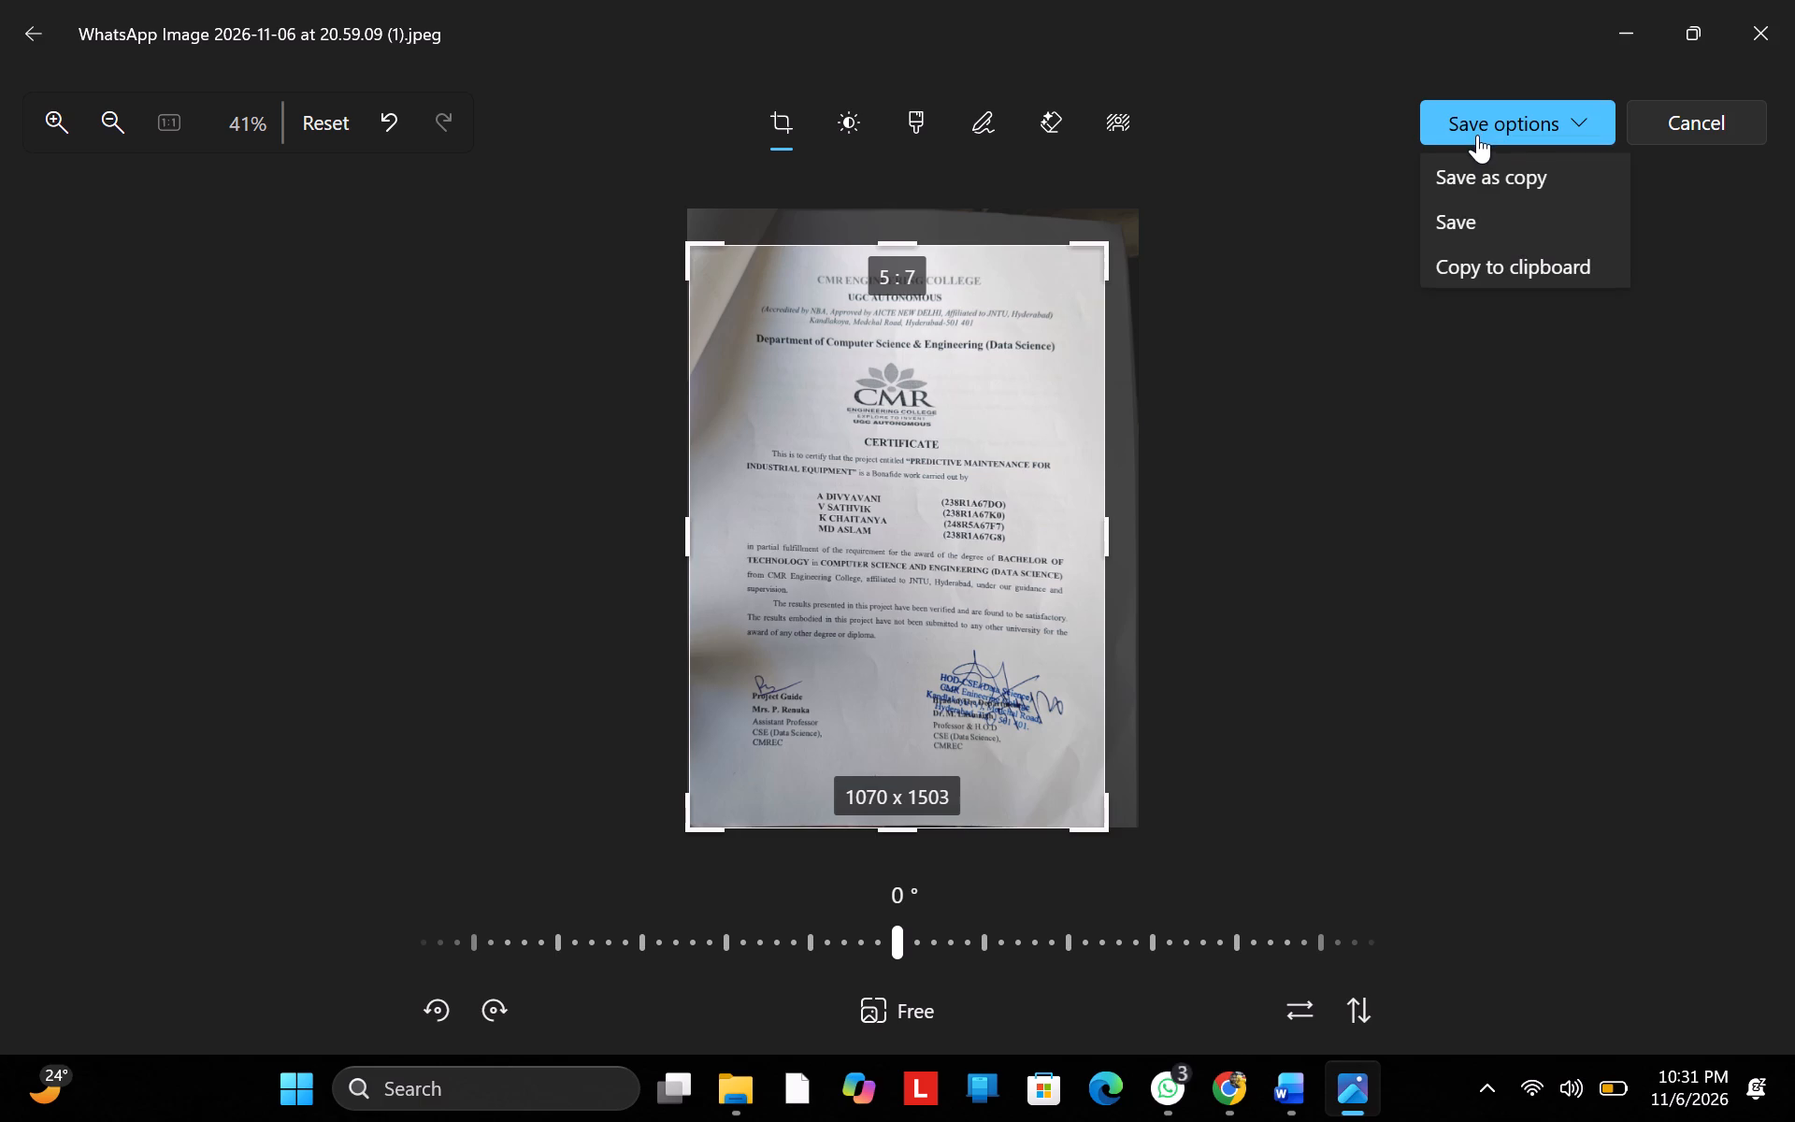
pyautogui.click(1478, 216)
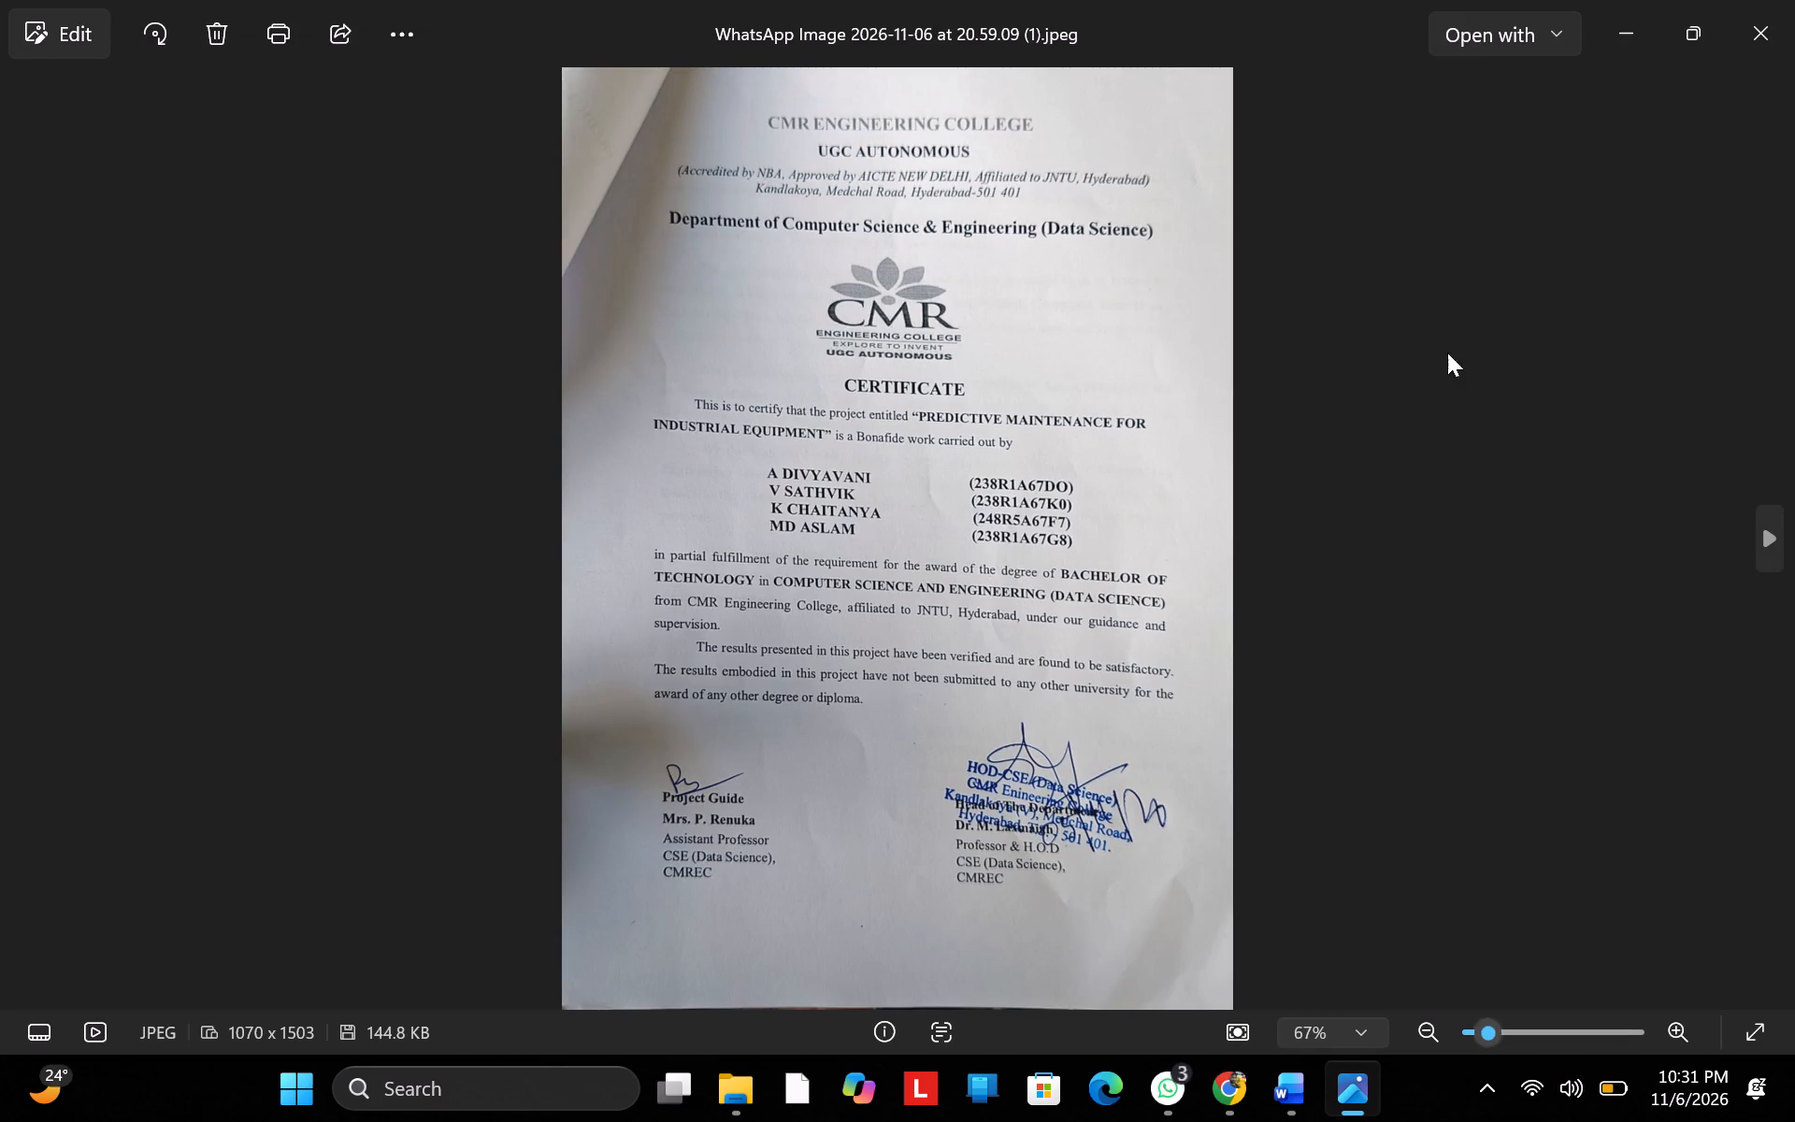
pyautogui.click(1742, 36)
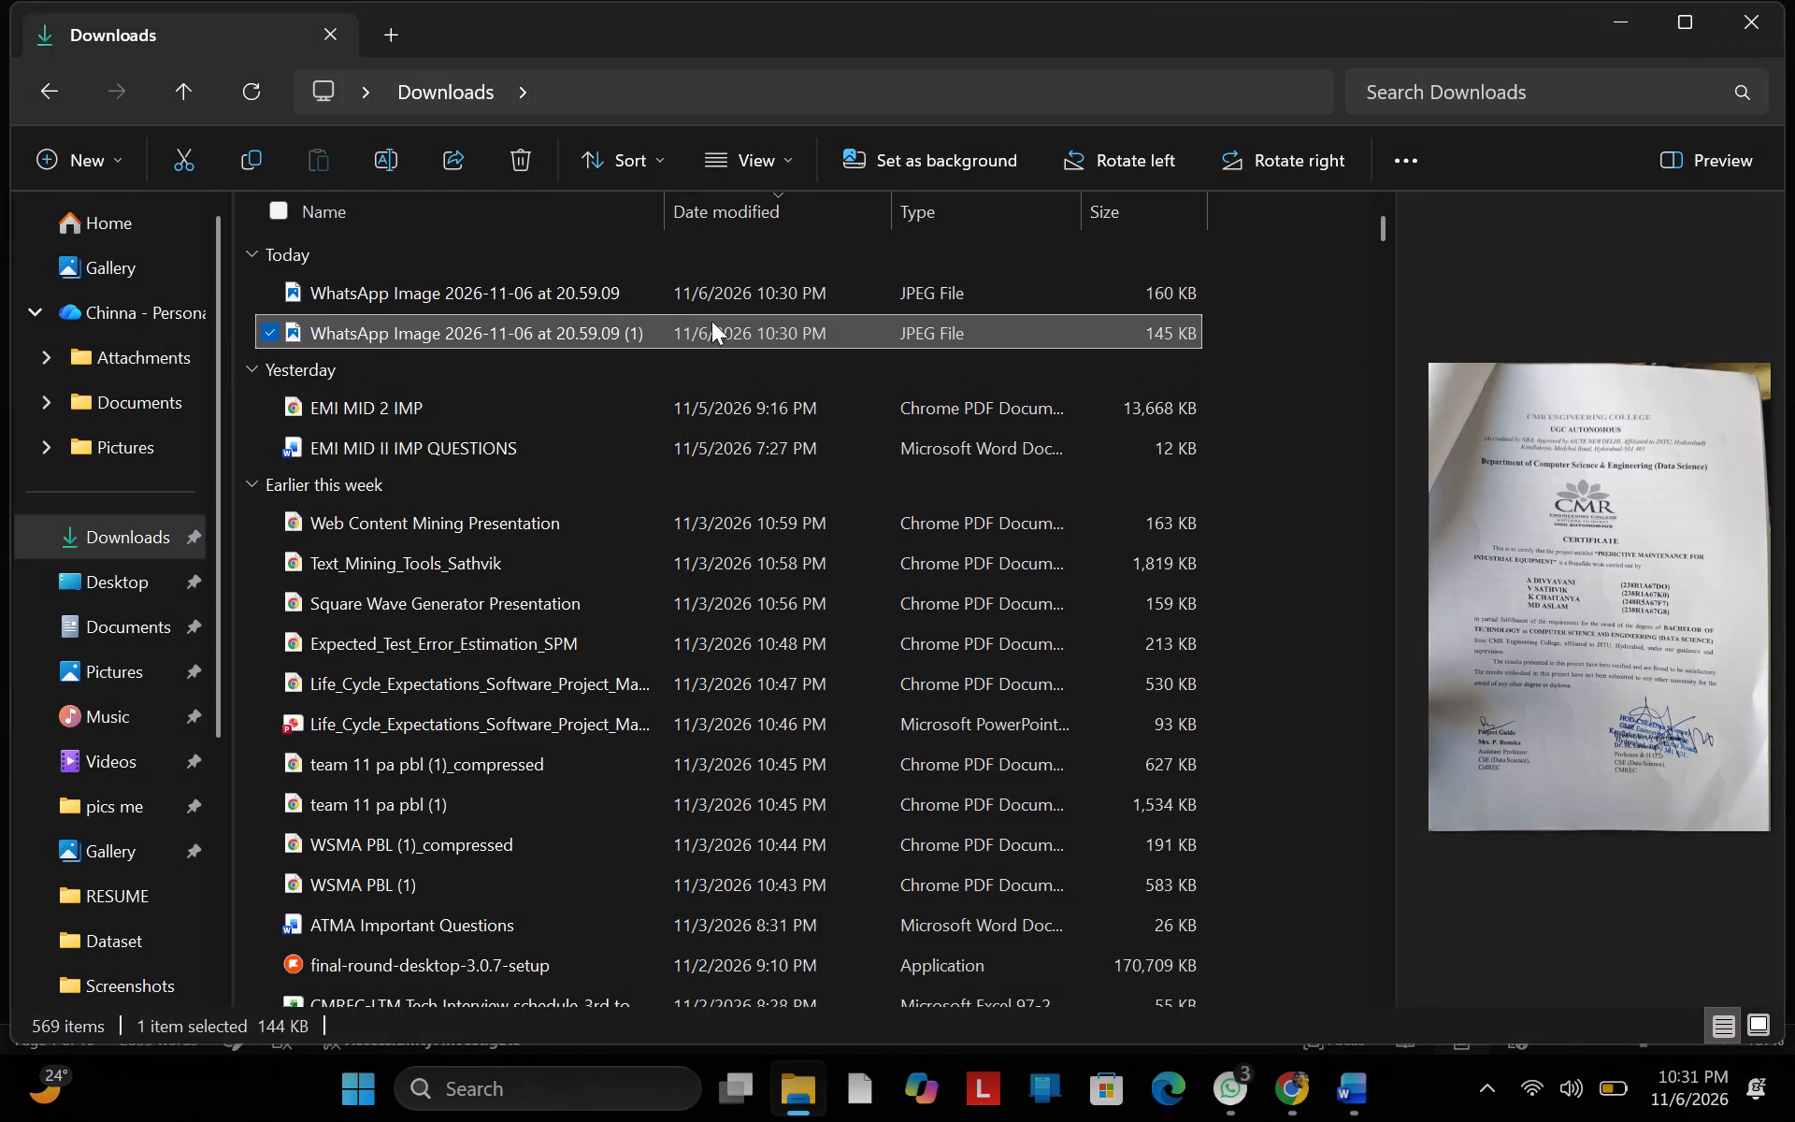
# Open the downloaded image WhatsApp Image 2026-11-06 at 20.59.09, the report's title page, in Photos.
pyautogui.click(710, 305)
pyautogui.rightClick(710, 305)
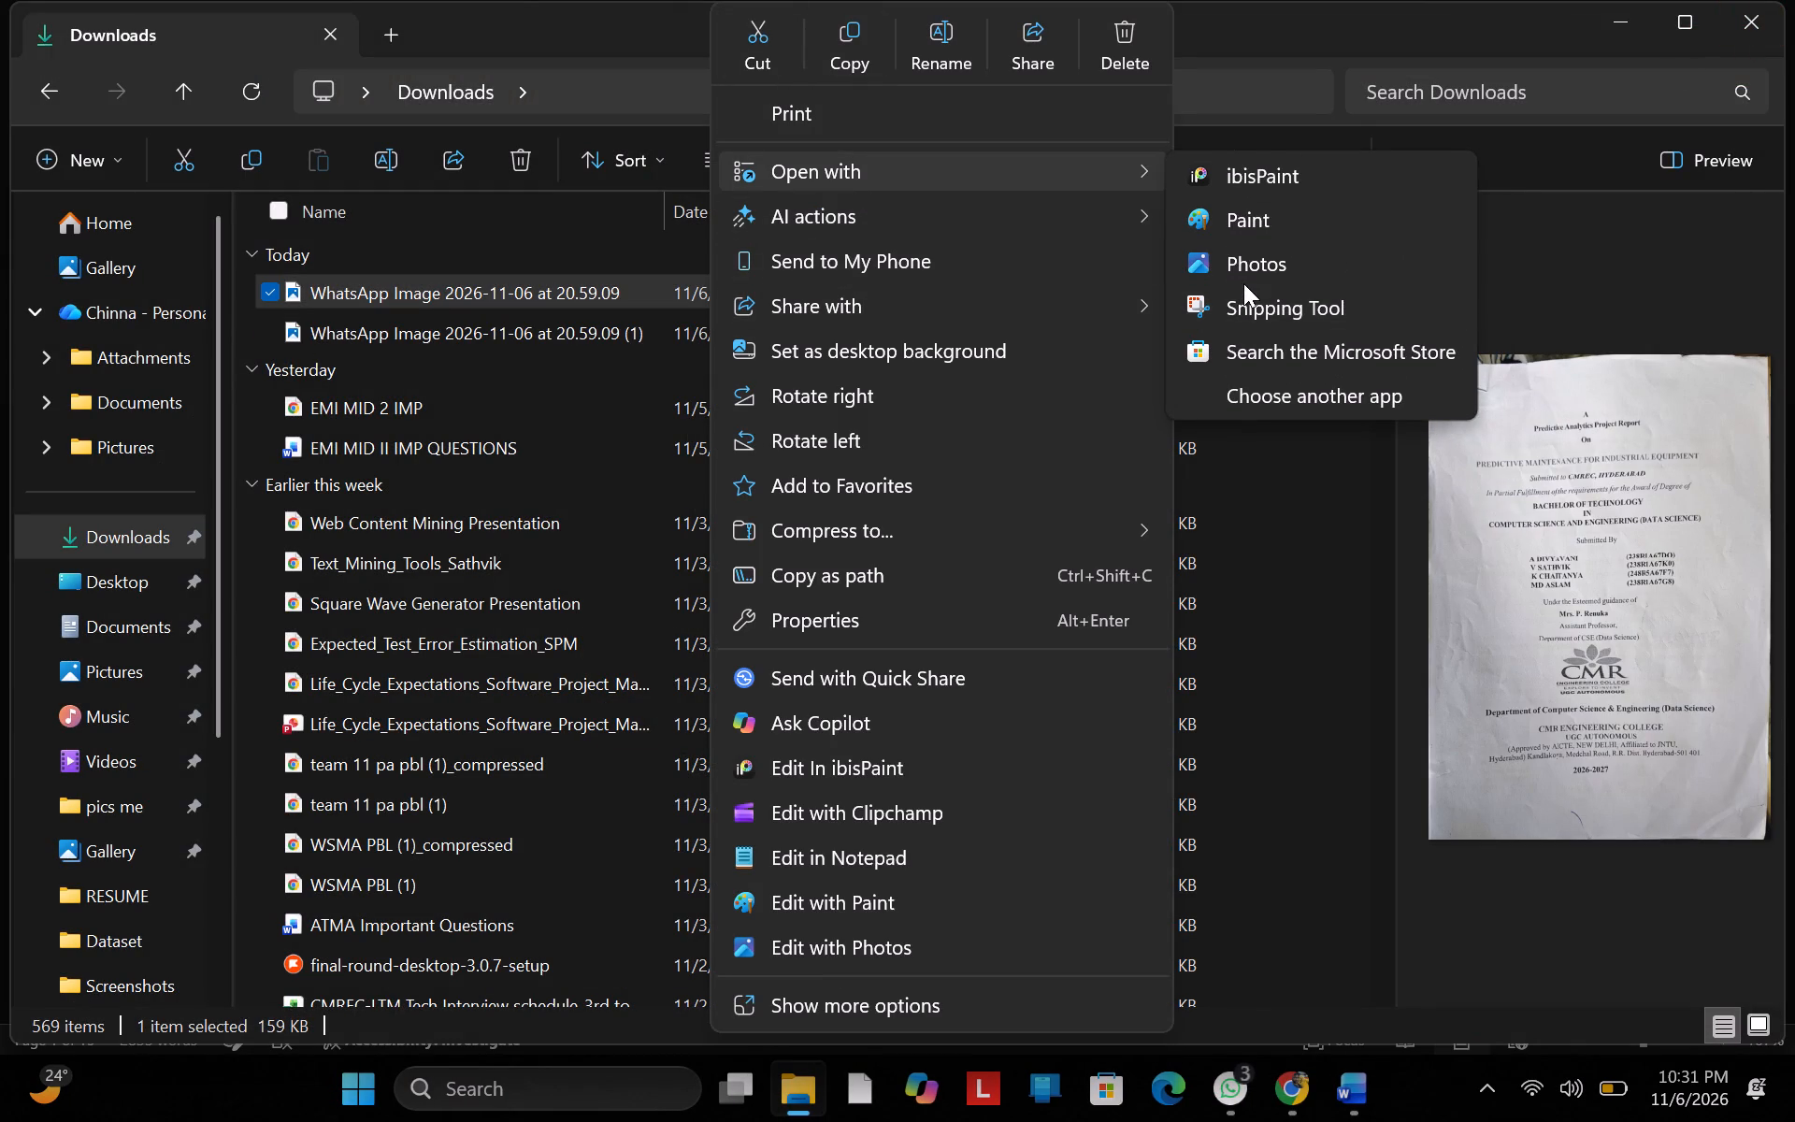
pyautogui.click(1242, 266)
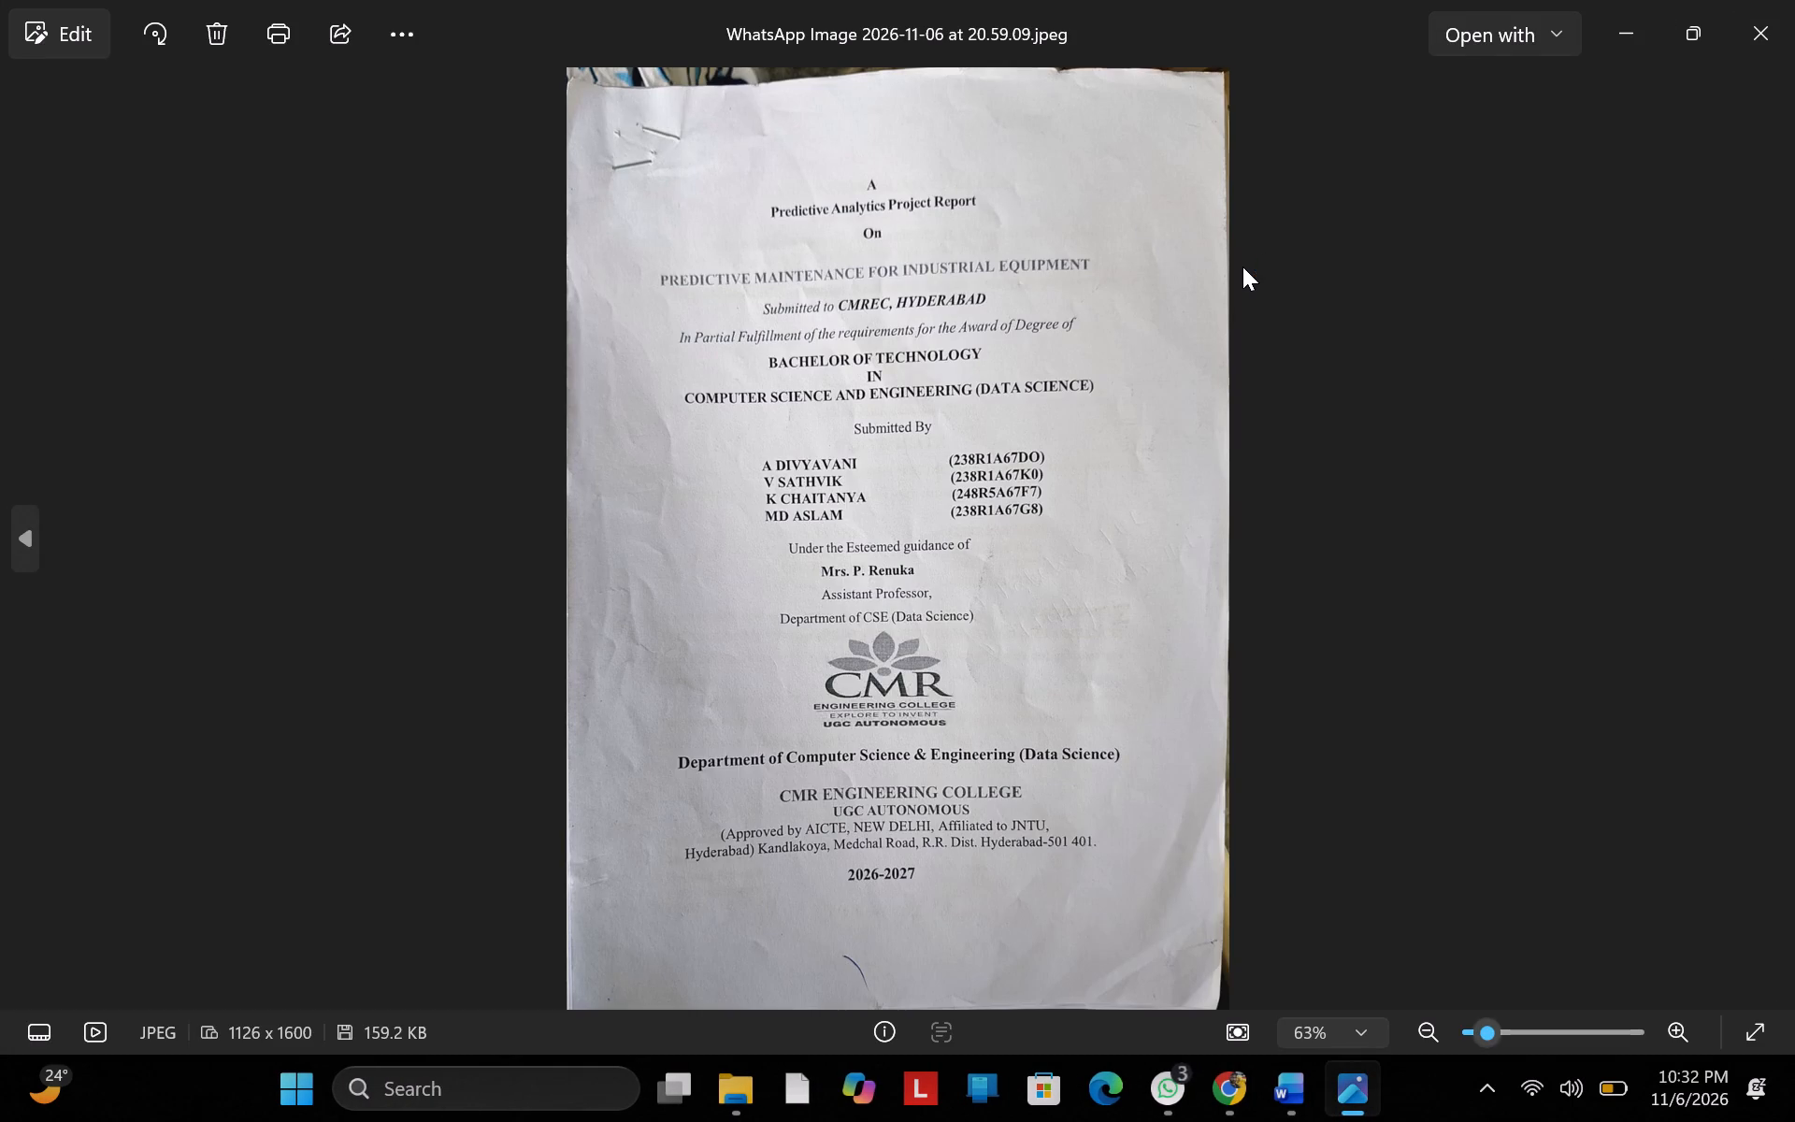
# Crop the title page photo's upper and right edges to about 1116 x 1507 pixels, save over the original and close it.
pyautogui.click(71, 49)
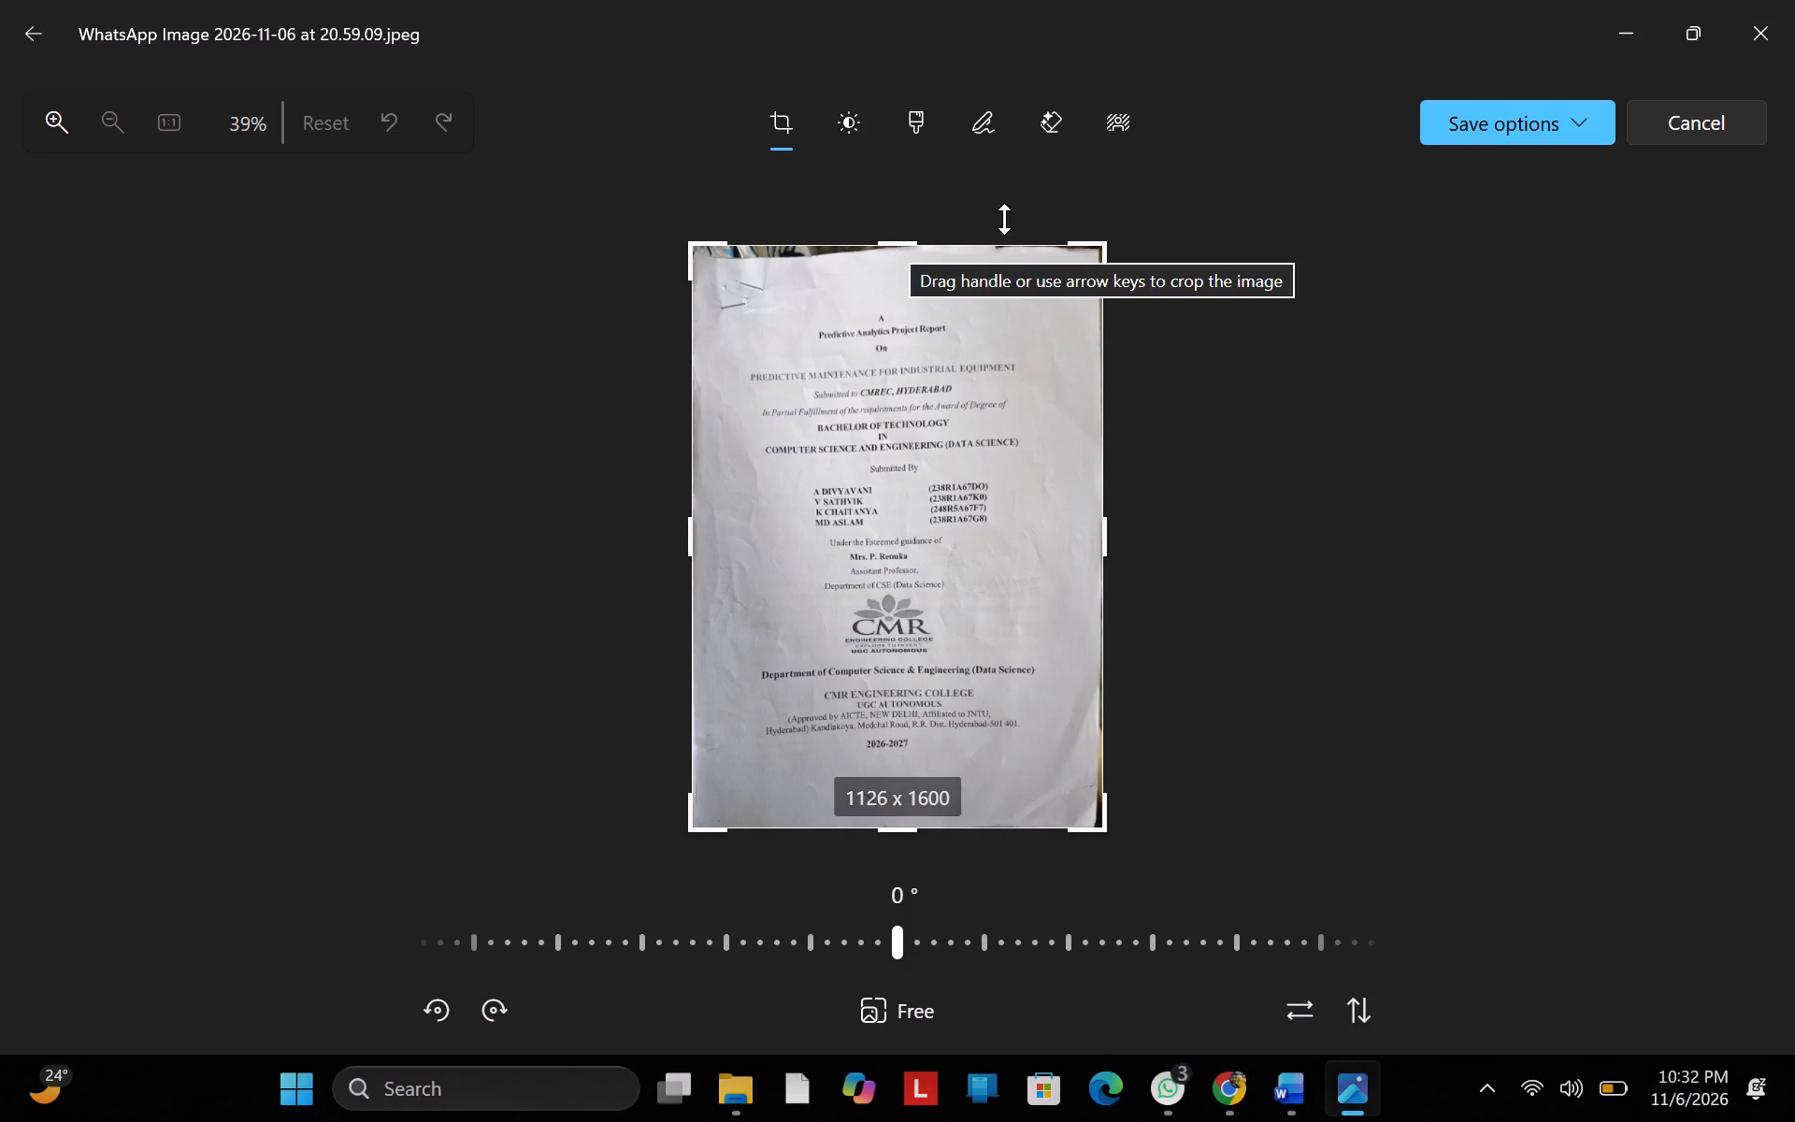
pyautogui.moveTo(1103, 247); pyautogui.dragTo(1084, 275)
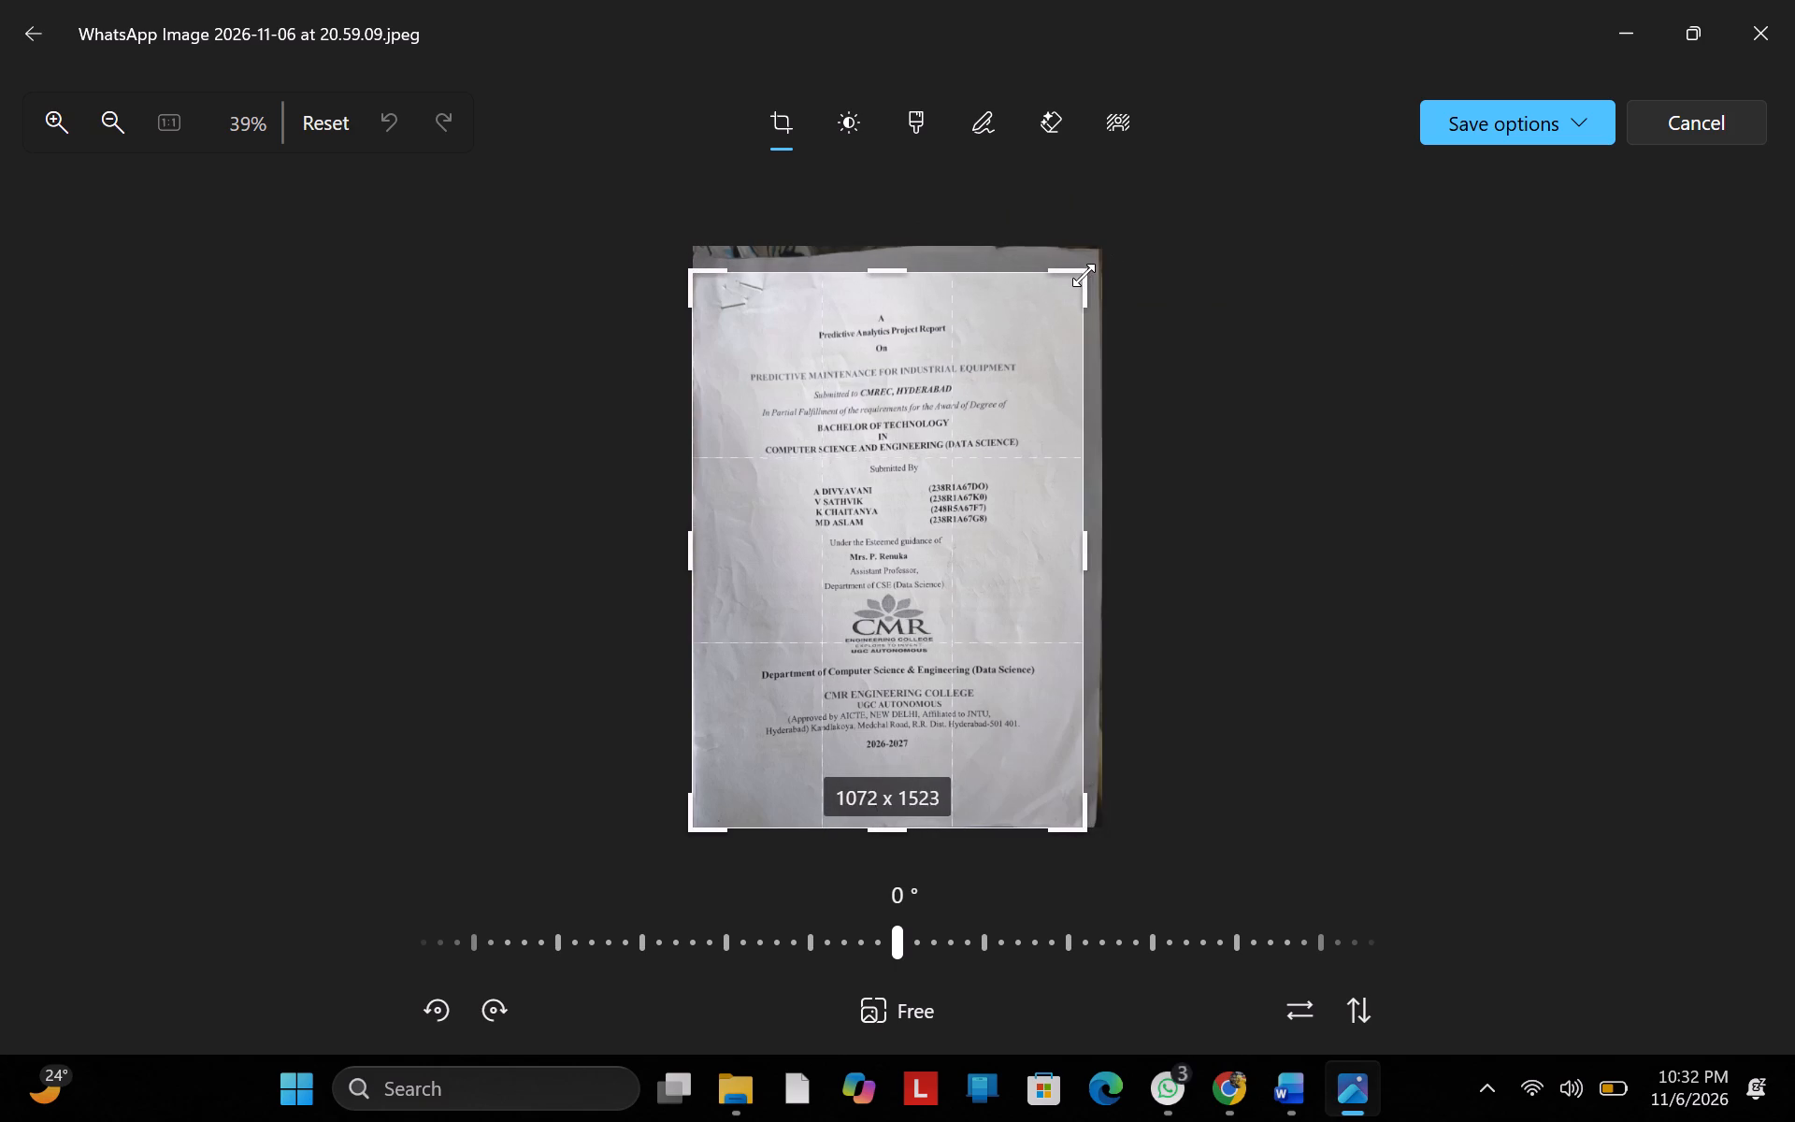
pyautogui.moveTo(1084, 275); pyautogui.dragTo(1113, 290)
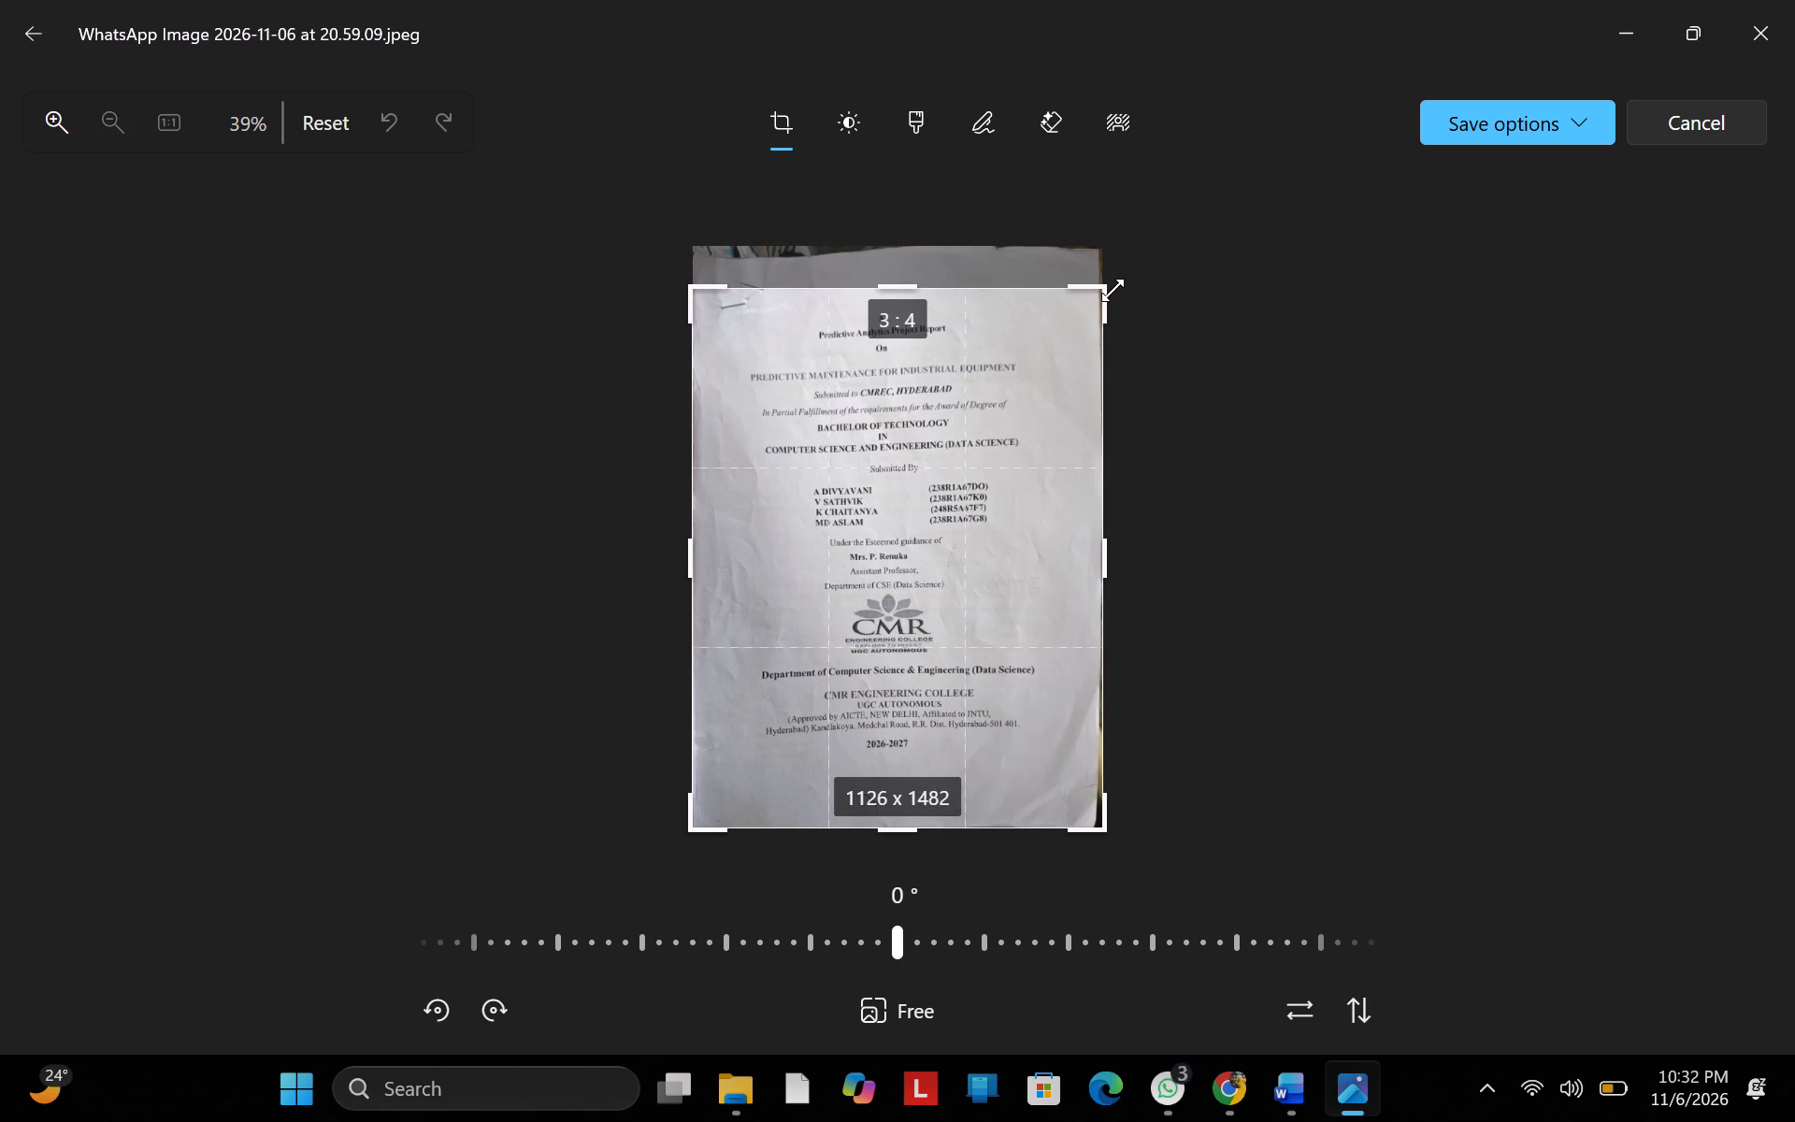
pyautogui.moveTo(1113, 290); pyautogui.dragTo(1093, 285)
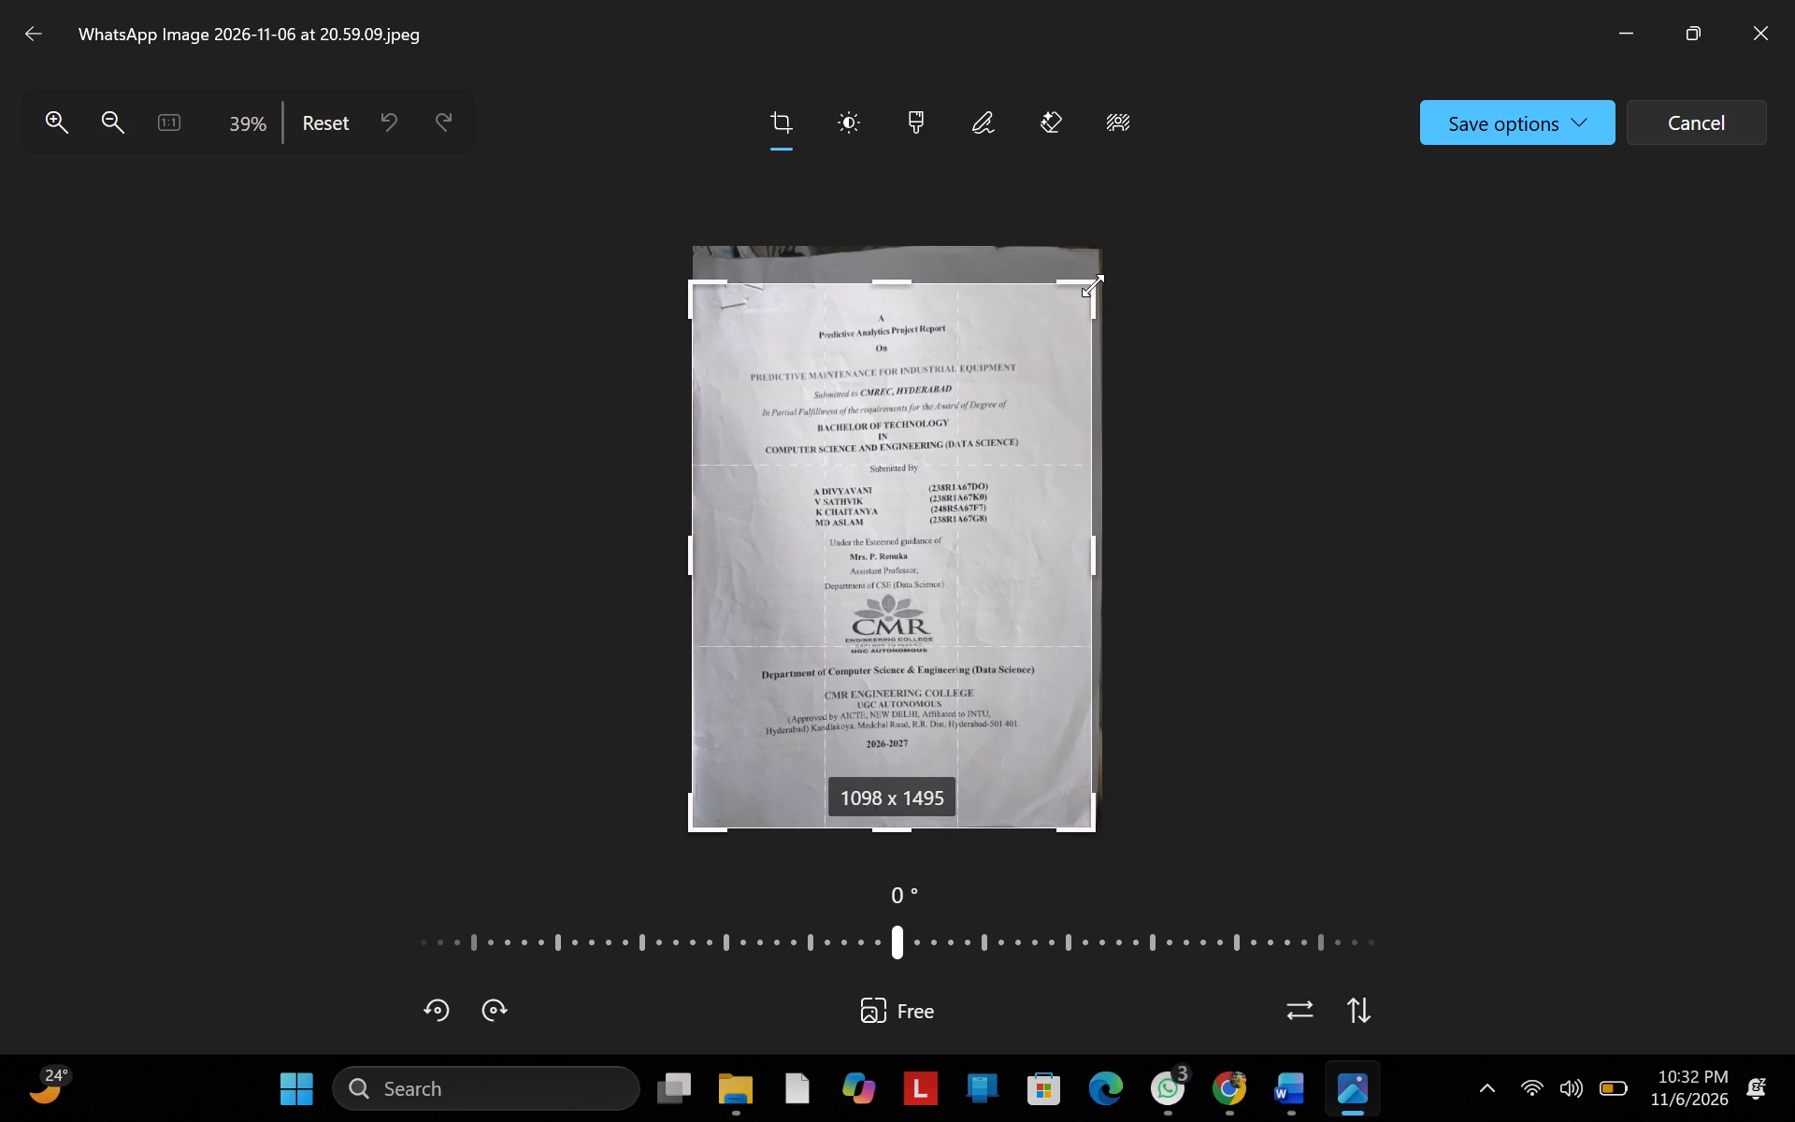
pyautogui.moveTo(1093, 285); pyautogui.dragTo(1099, 280)
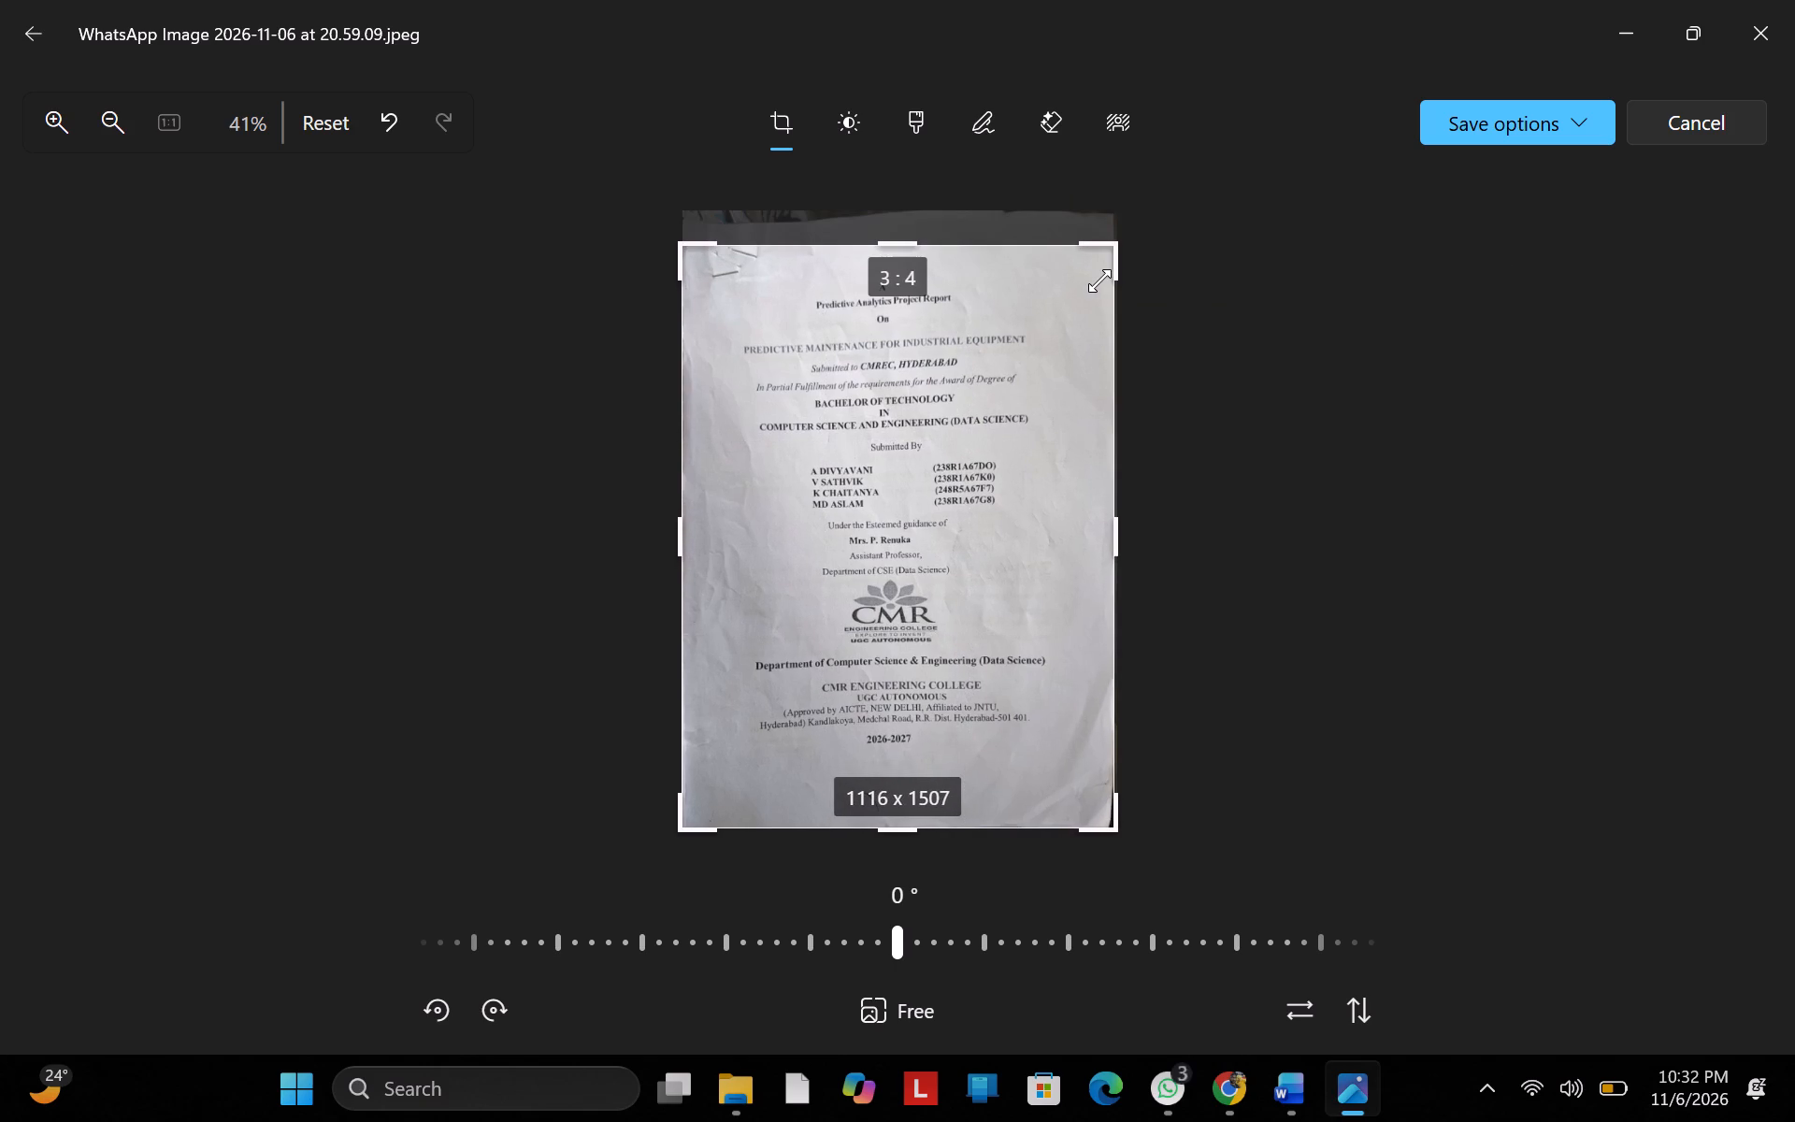
pyautogui.click(1533, 108)
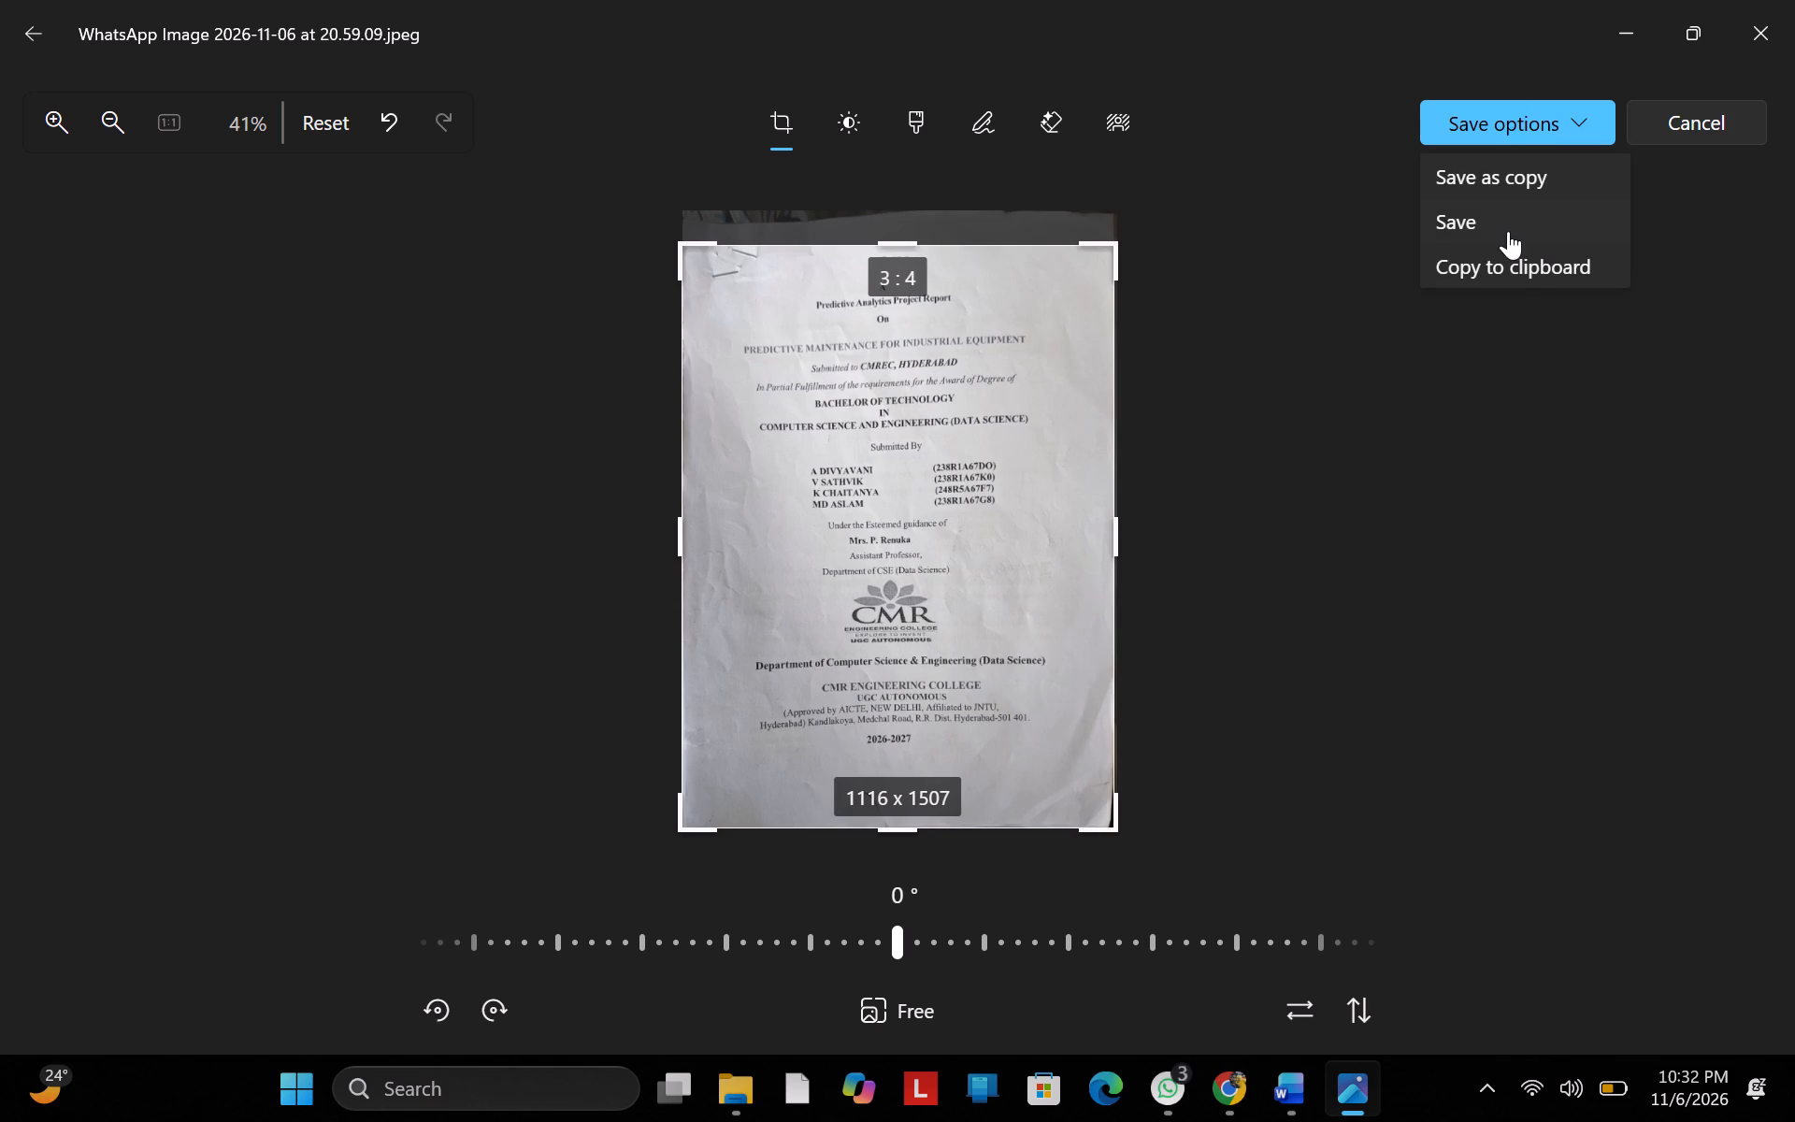
pyautogui.click(1473, 217)
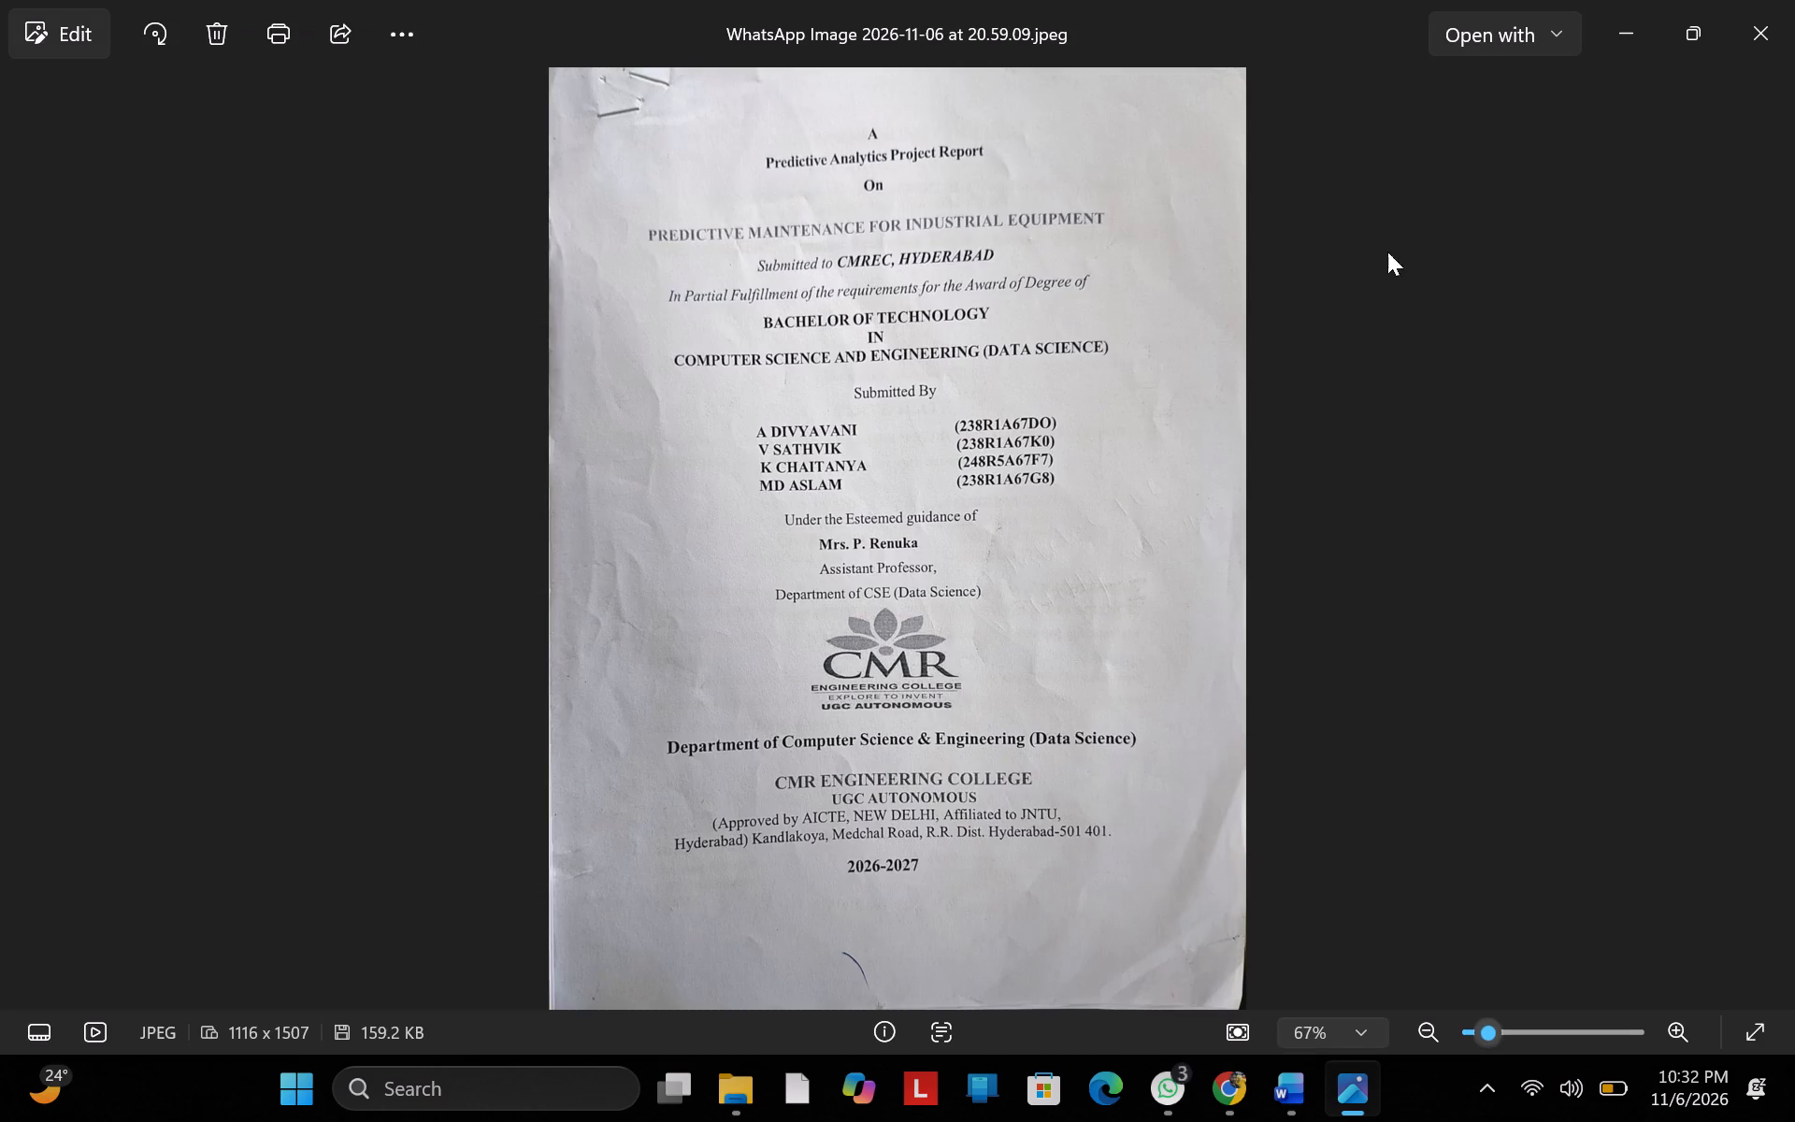
pyautogui.click(1785, 22)
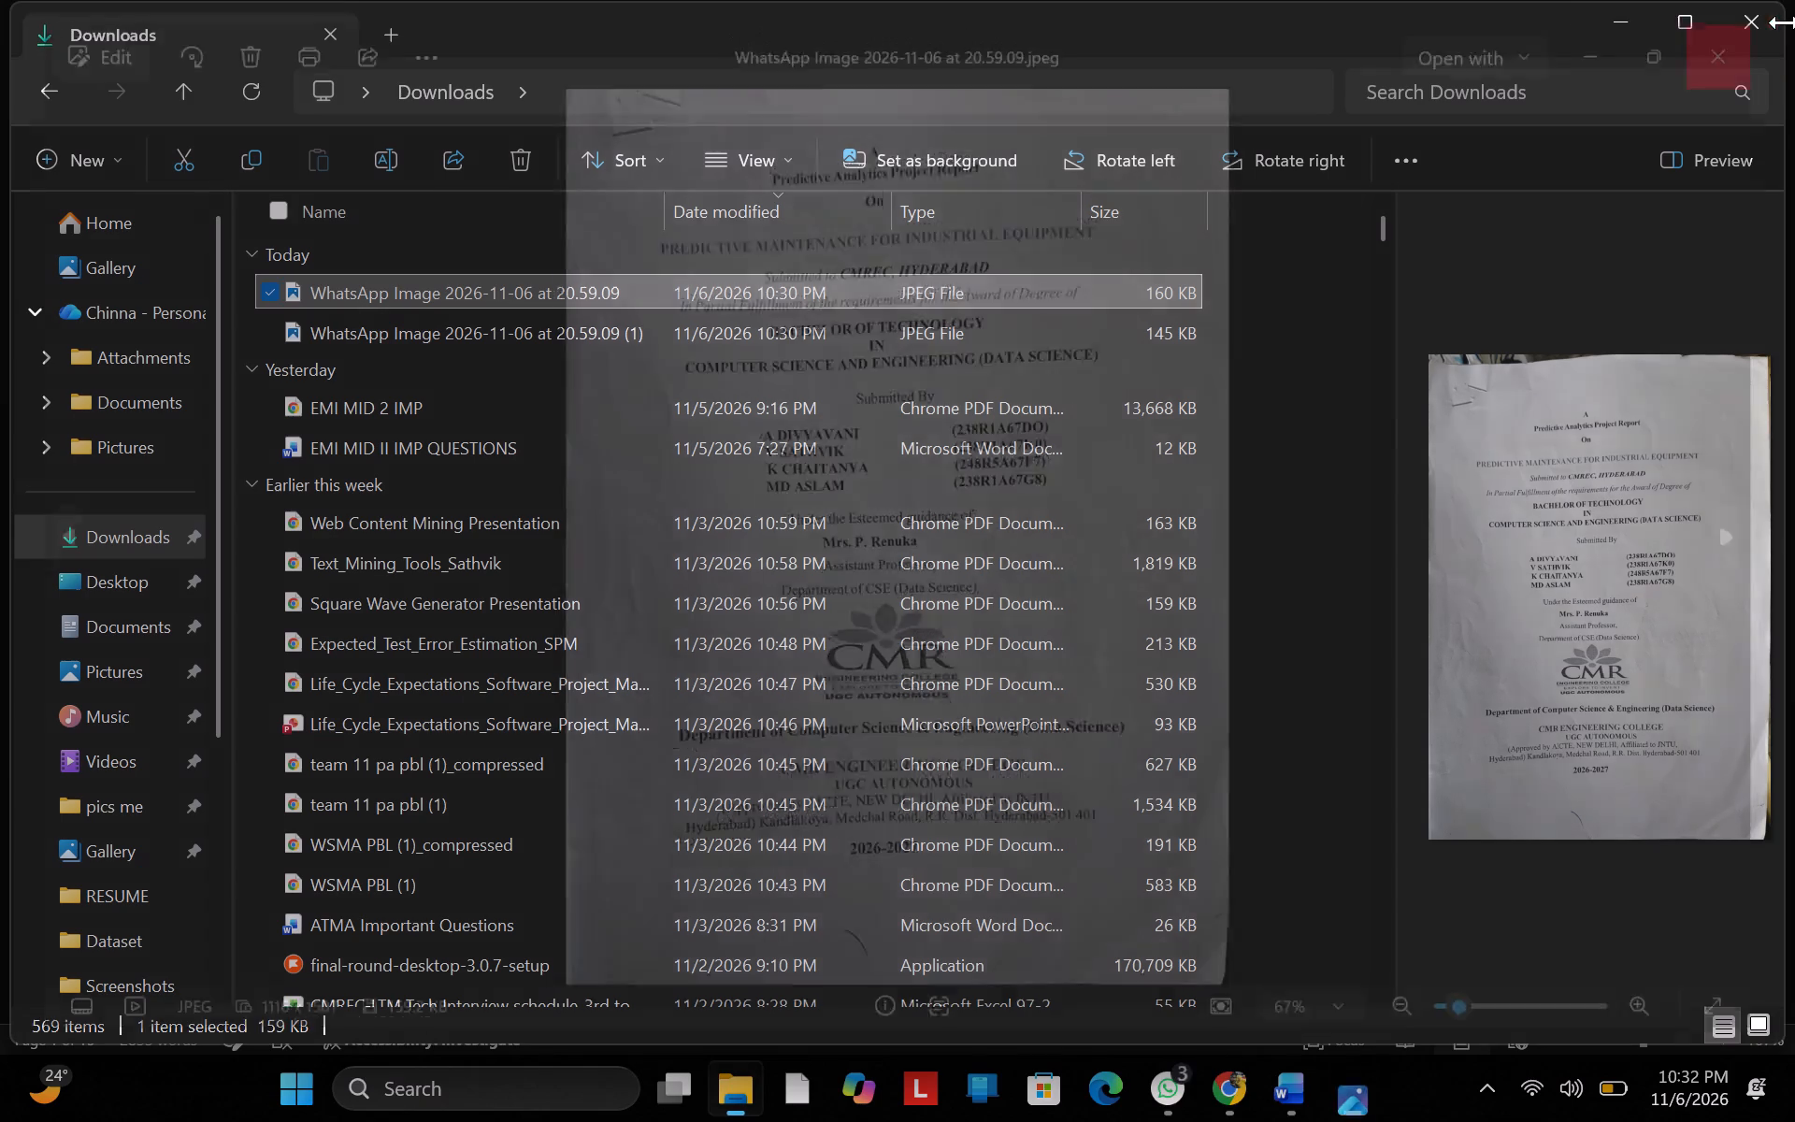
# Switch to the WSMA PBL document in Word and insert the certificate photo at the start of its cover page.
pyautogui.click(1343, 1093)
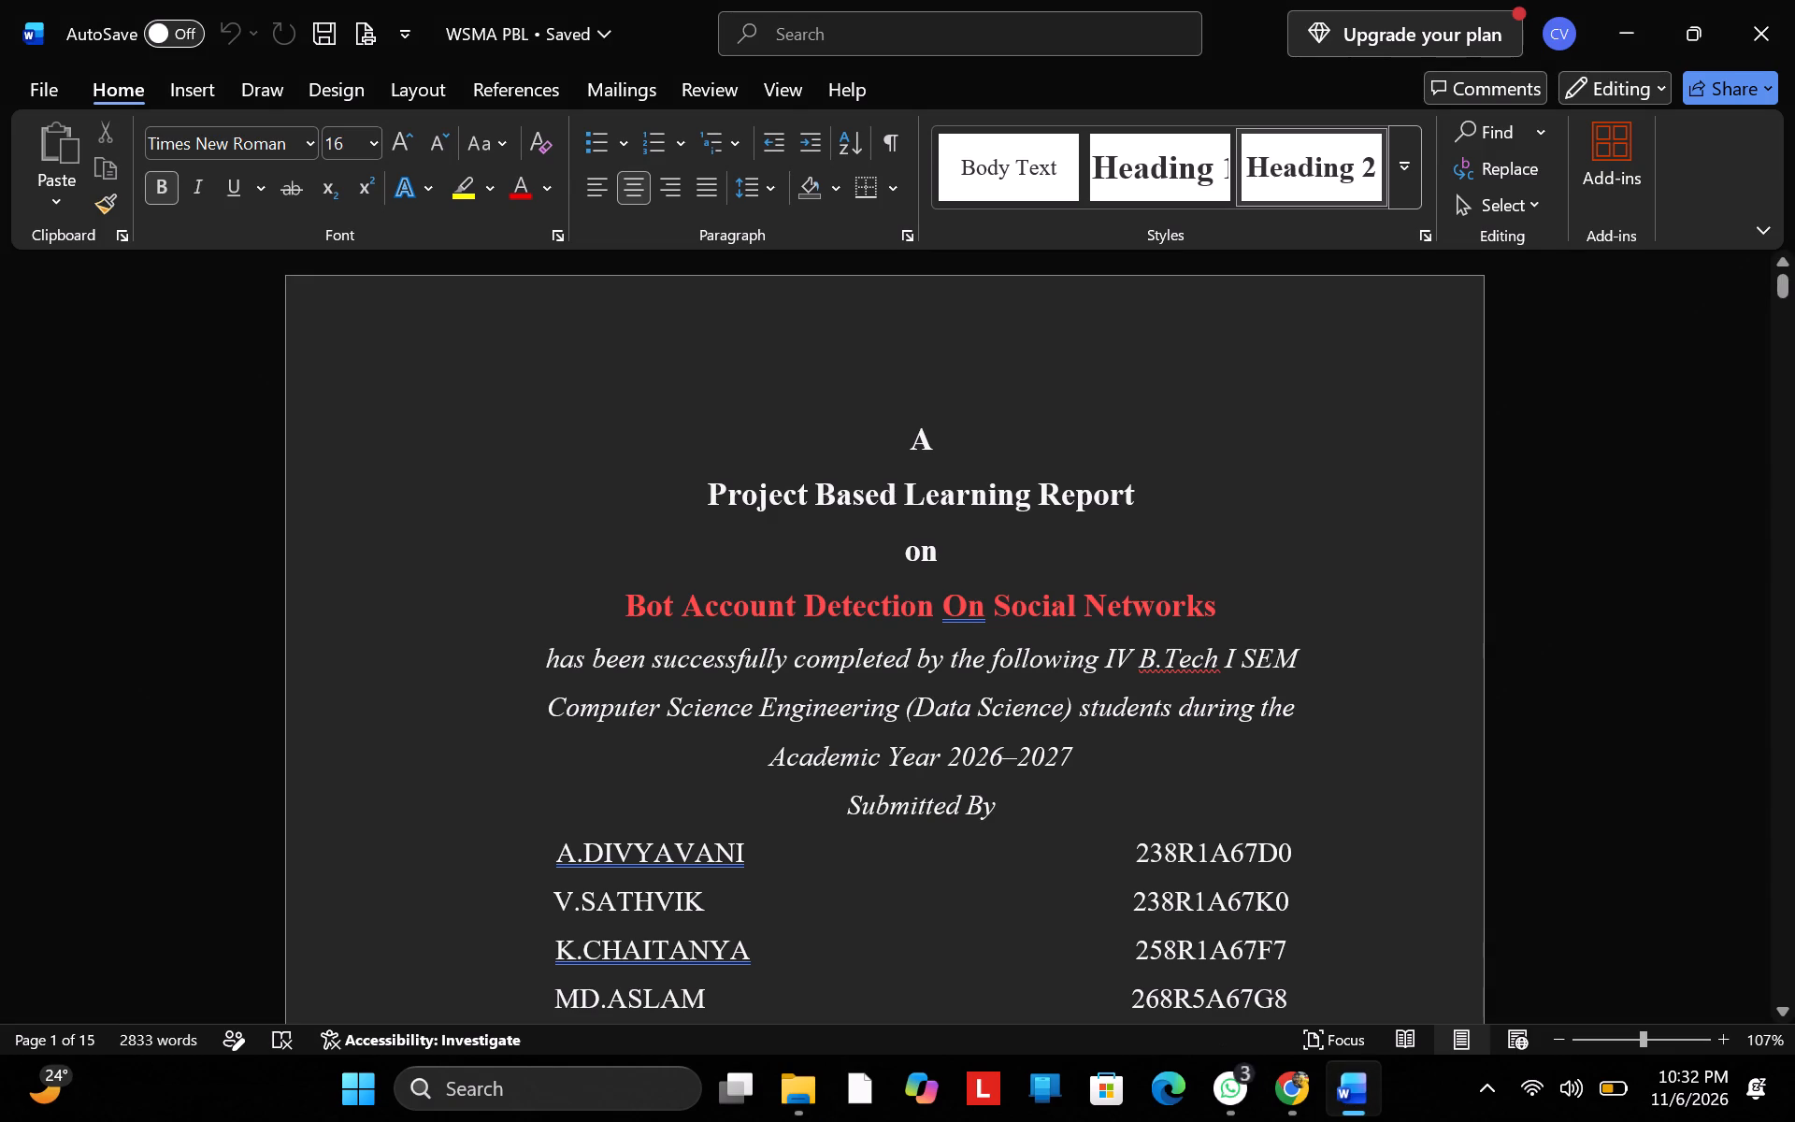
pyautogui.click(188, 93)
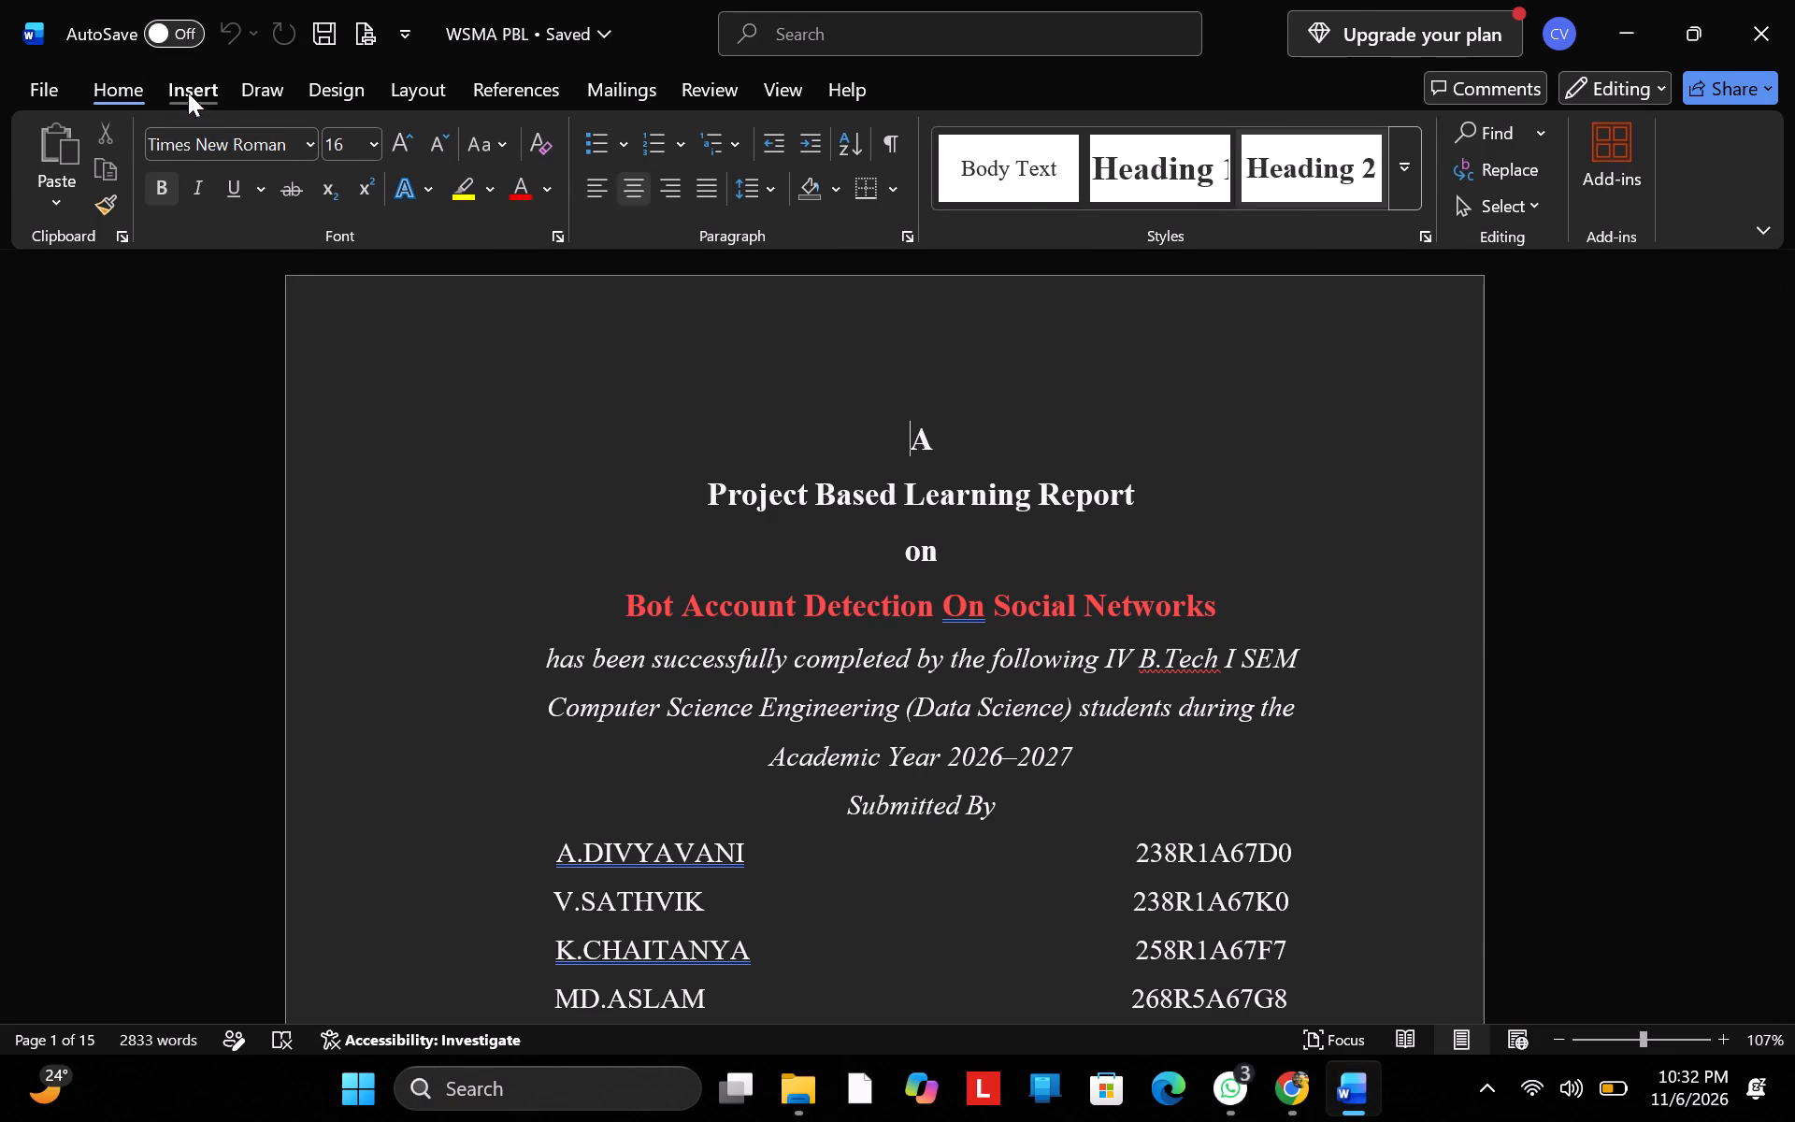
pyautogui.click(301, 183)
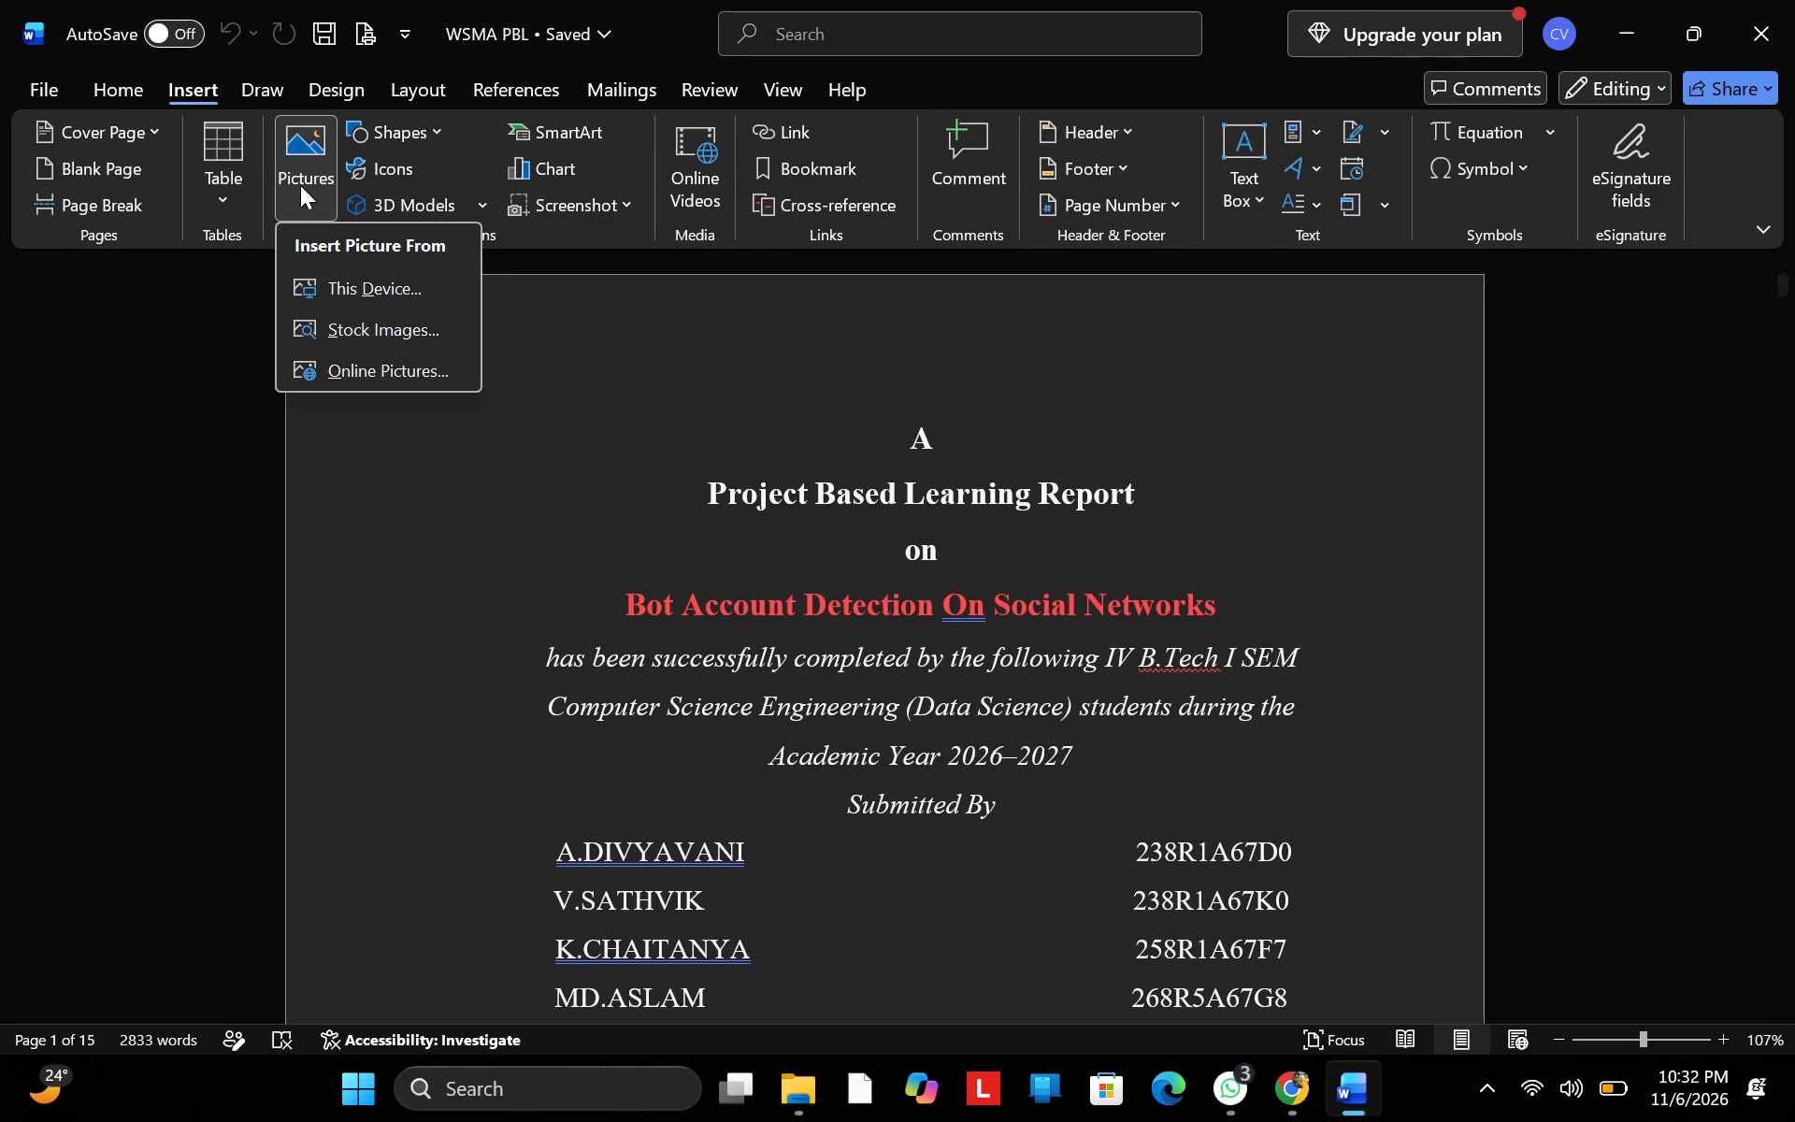
# Insert the cropped certificate photo from the Downloads folder at the start of the report's cover page.
pyautogui.click(393, 298)
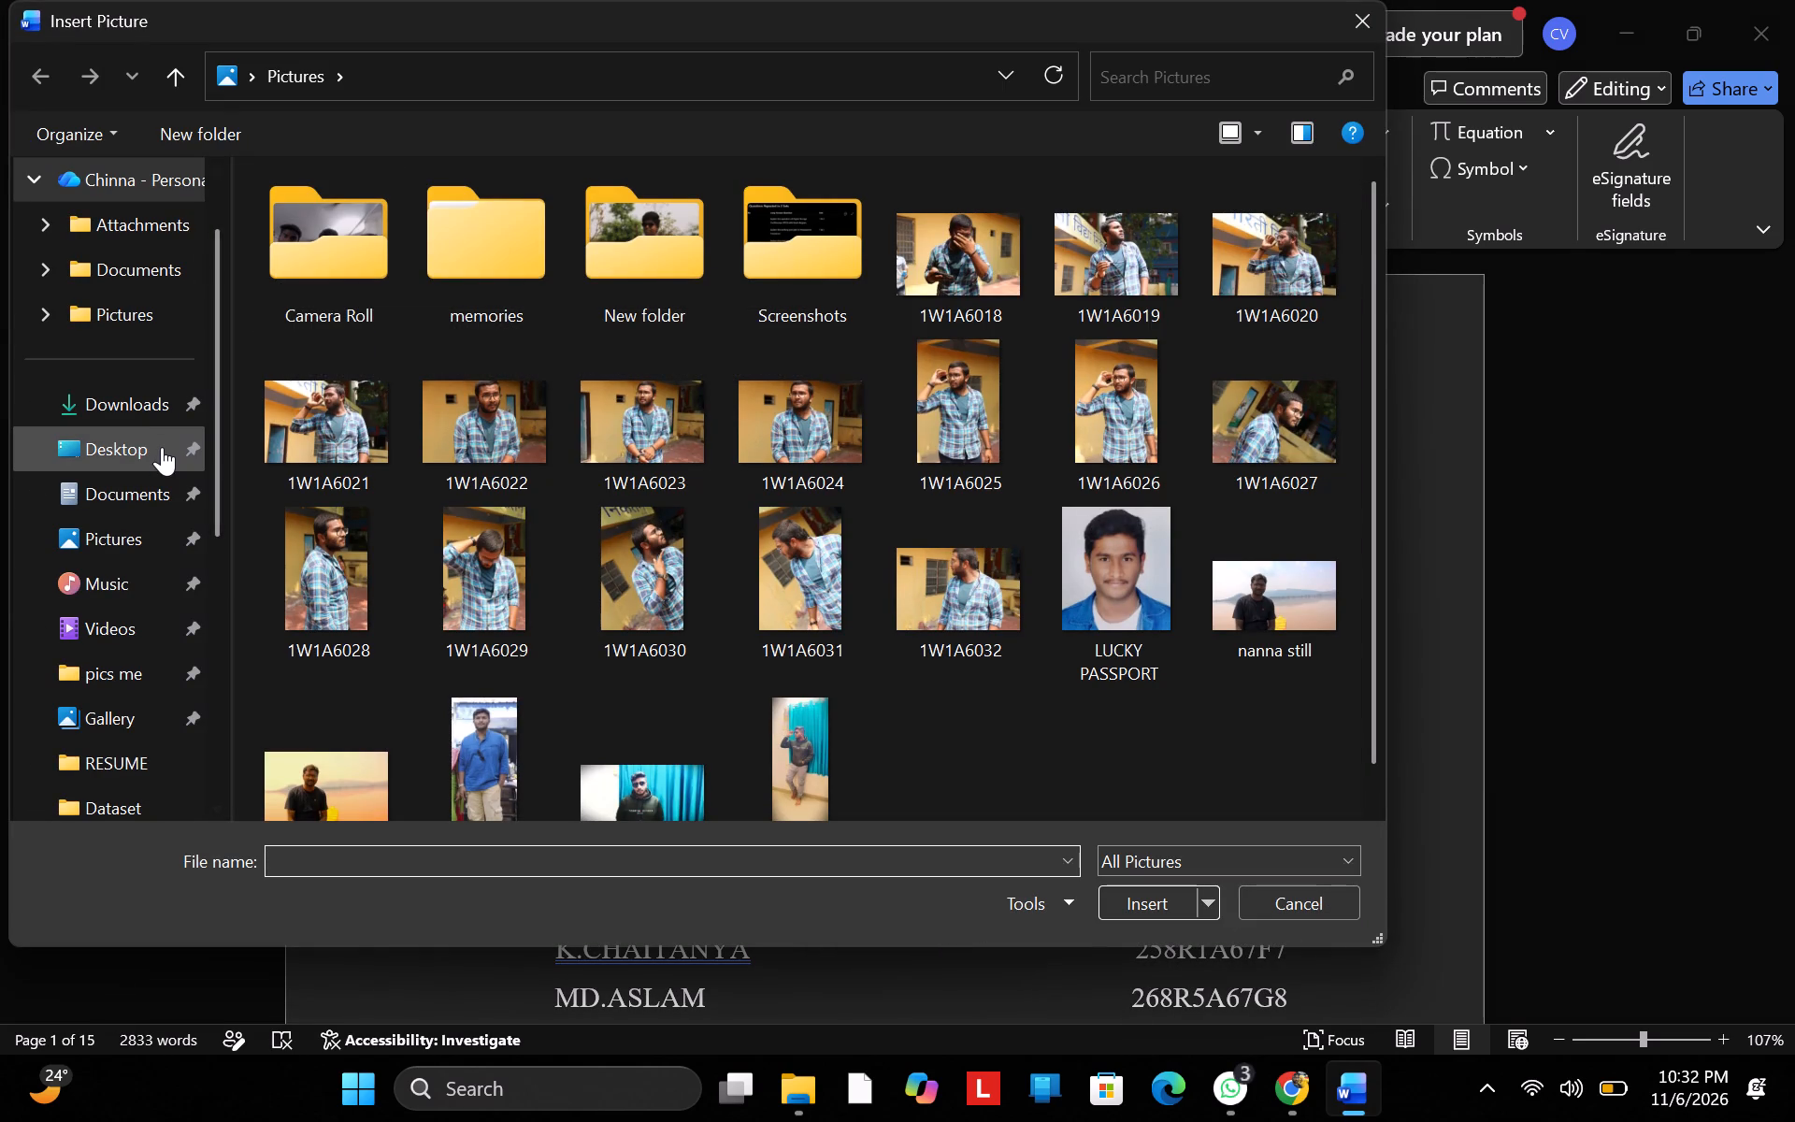
pyautogui.click(141, 409)
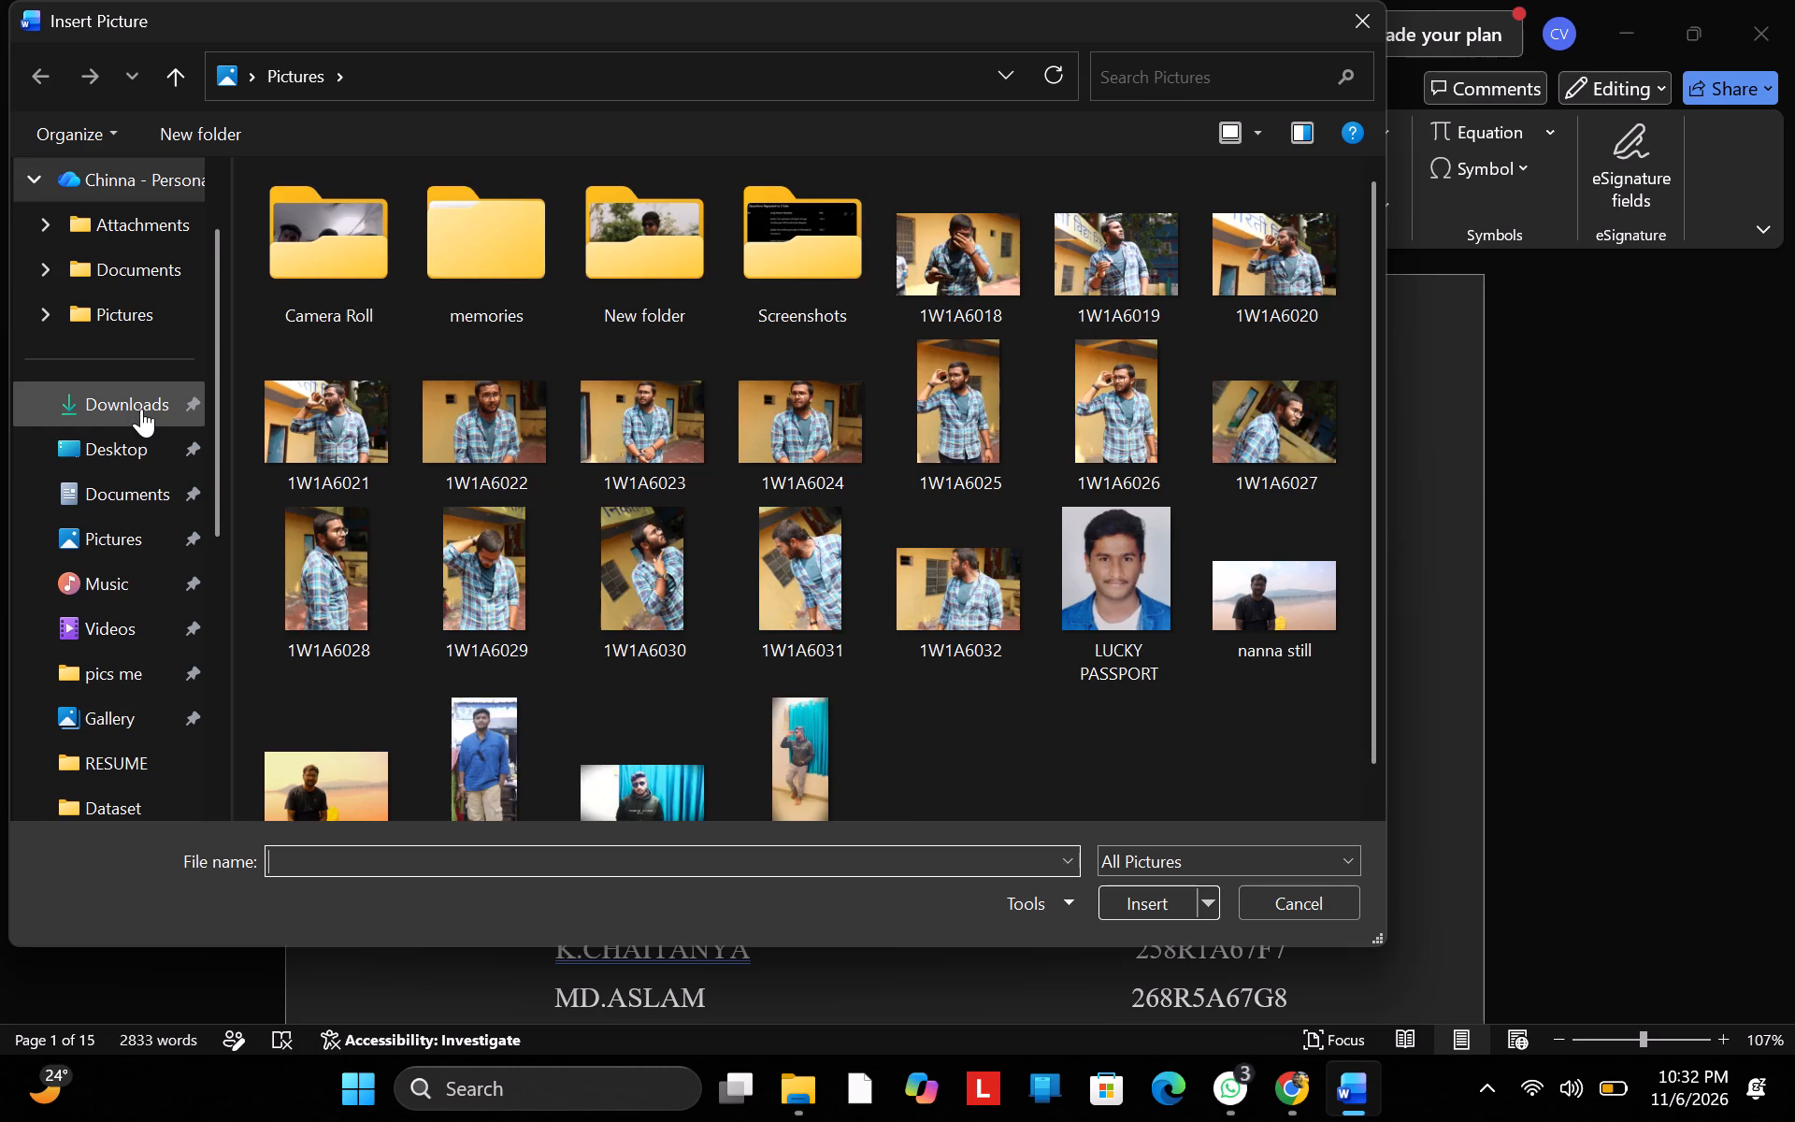
pyautogui.doubleClick(416, 310)
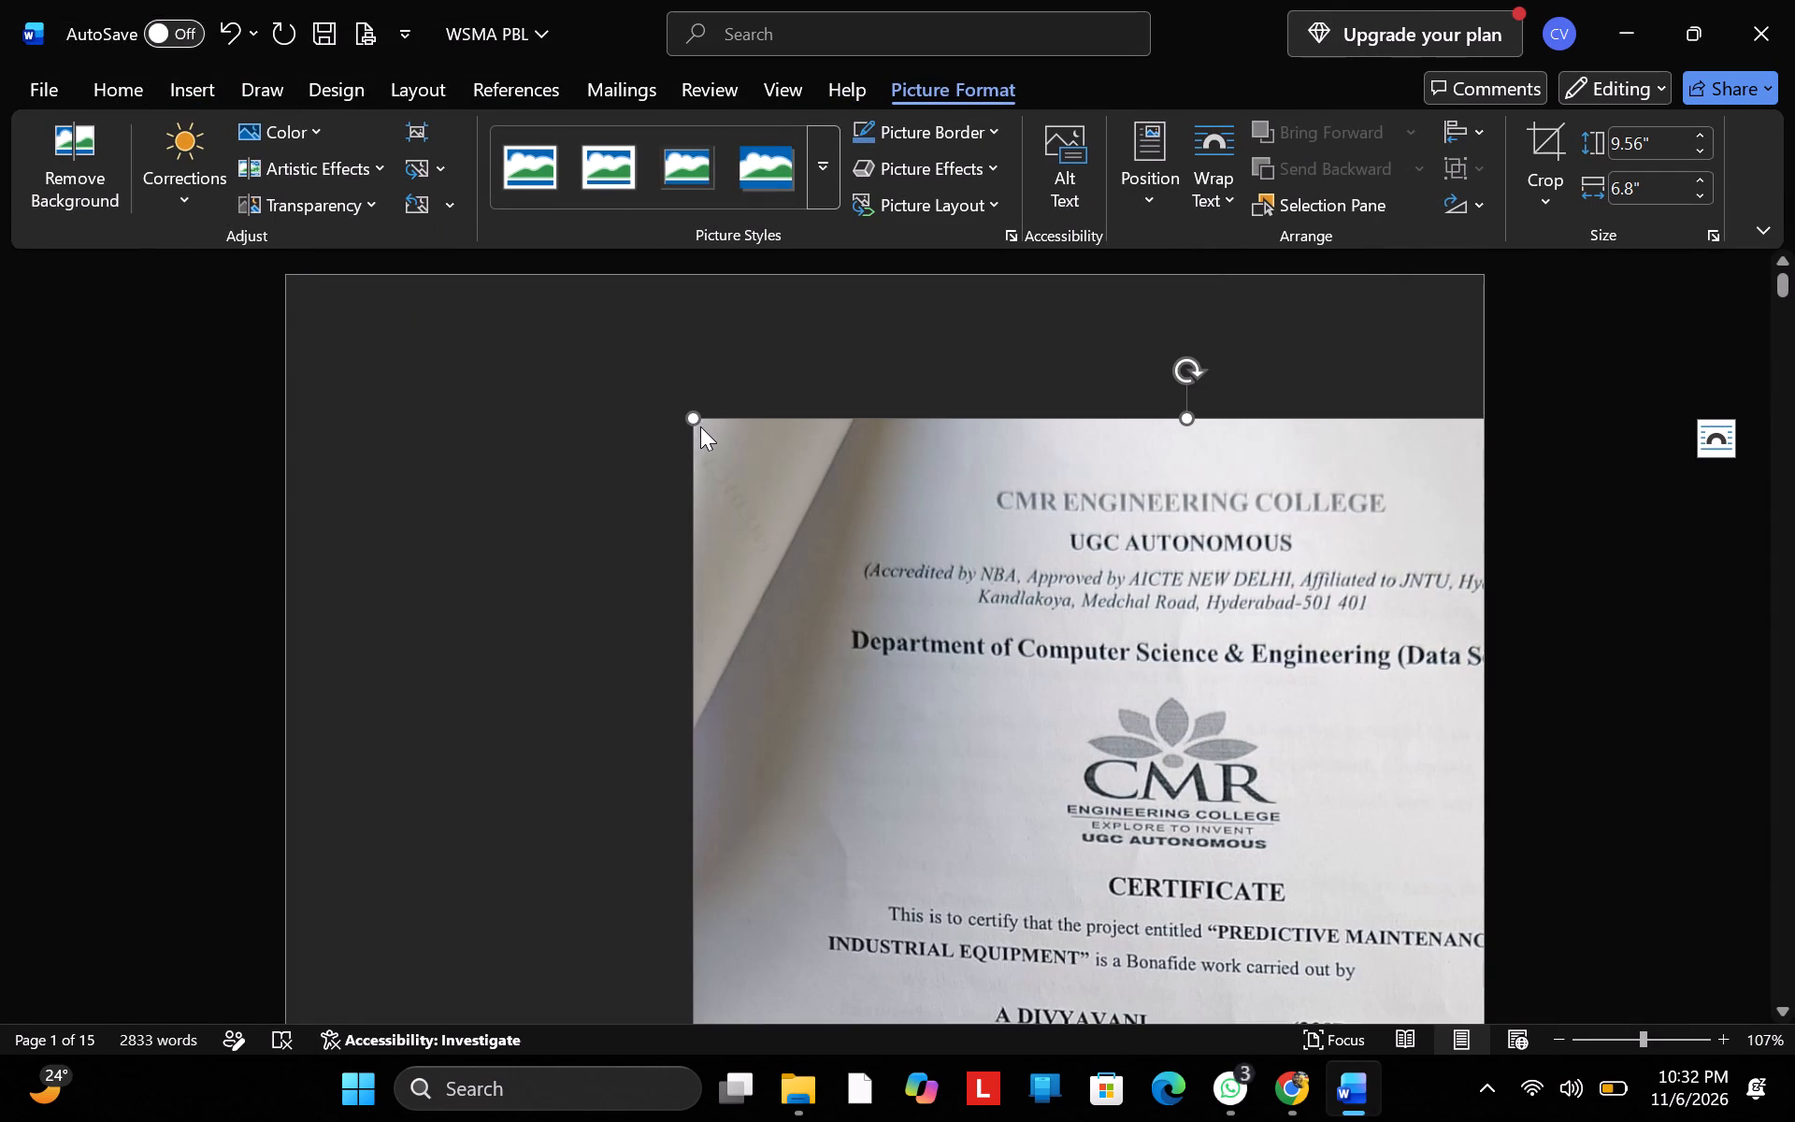
# Resize the certificate picture to about 9.36" high by 6.66" wide and try to move it toward the page's left margin.
pyautogui.moveTo(695, 421); pyautogui.dragTo(458, 337)
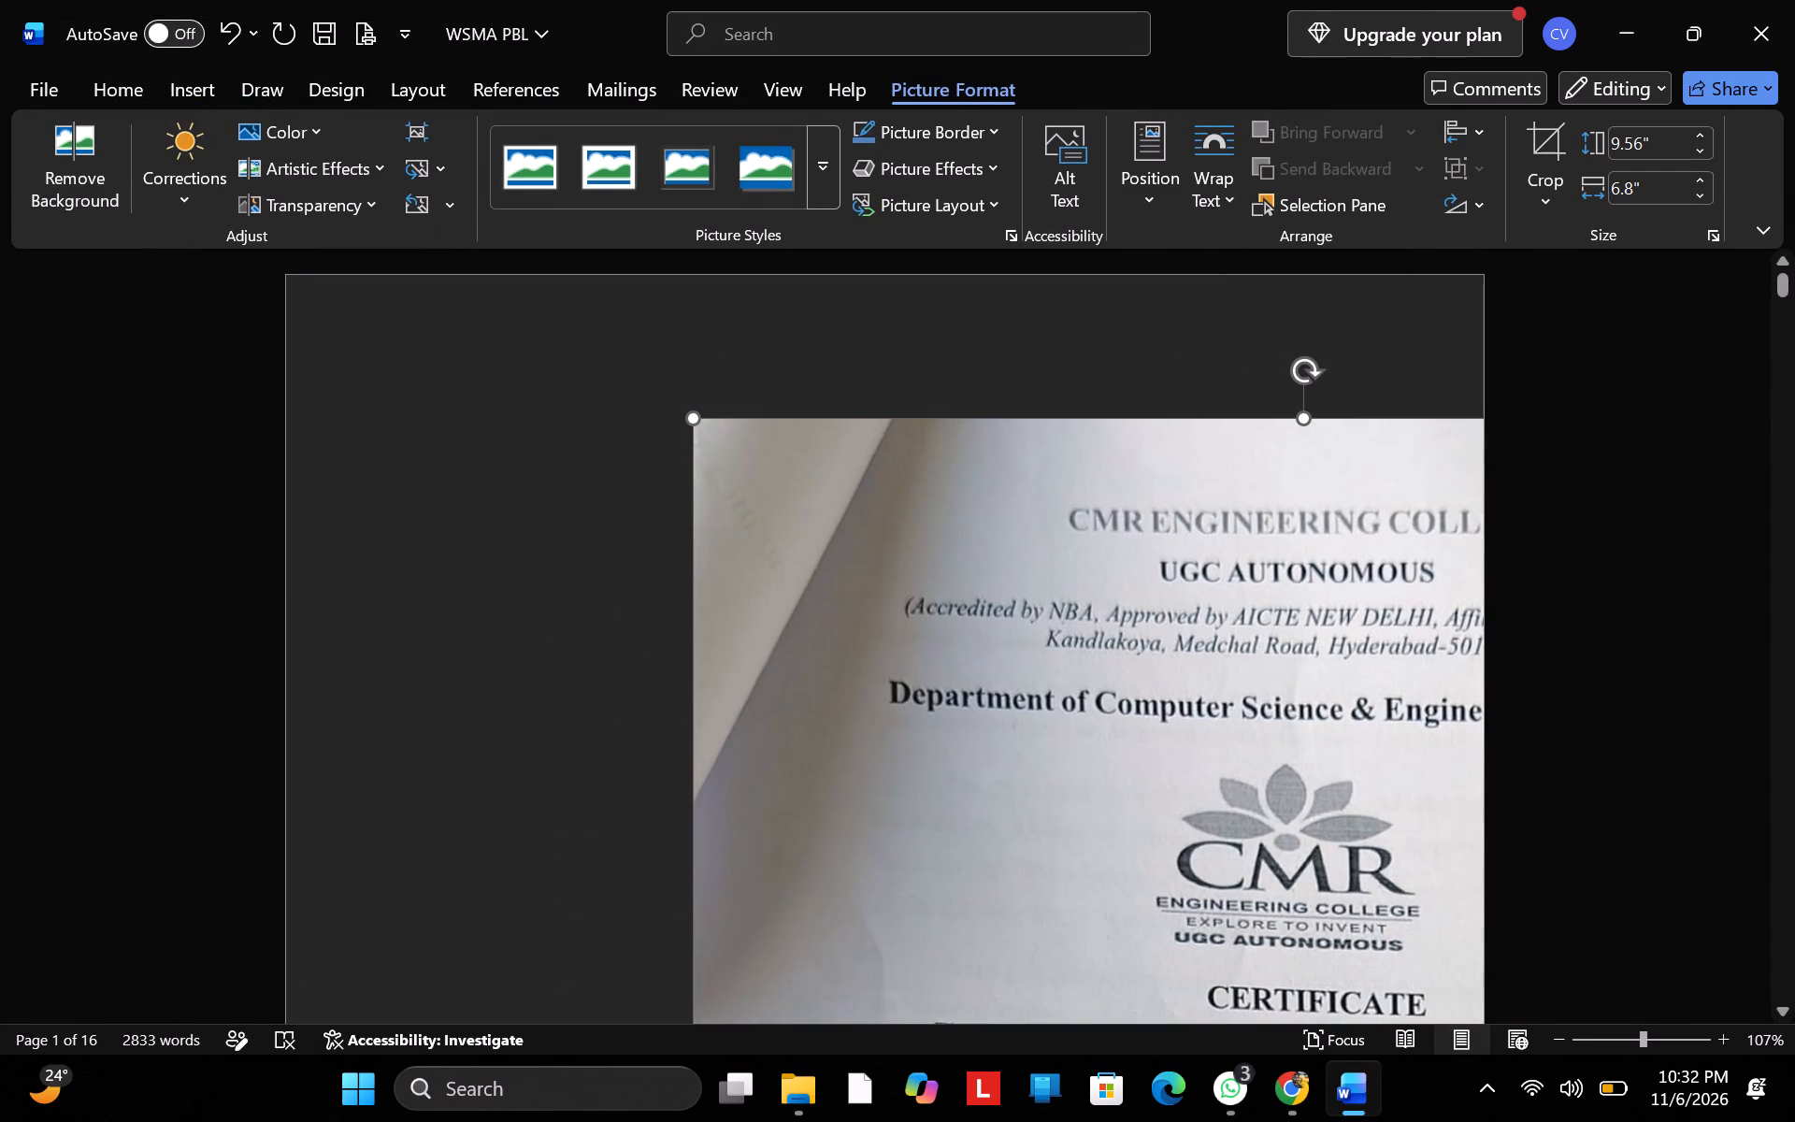
pyautogui.moveTo(458, 337); pyautogui.dragTo(770, 448)
pyautogui.moveTo(1032, 566); pyautogui.dragTo(837, 503)
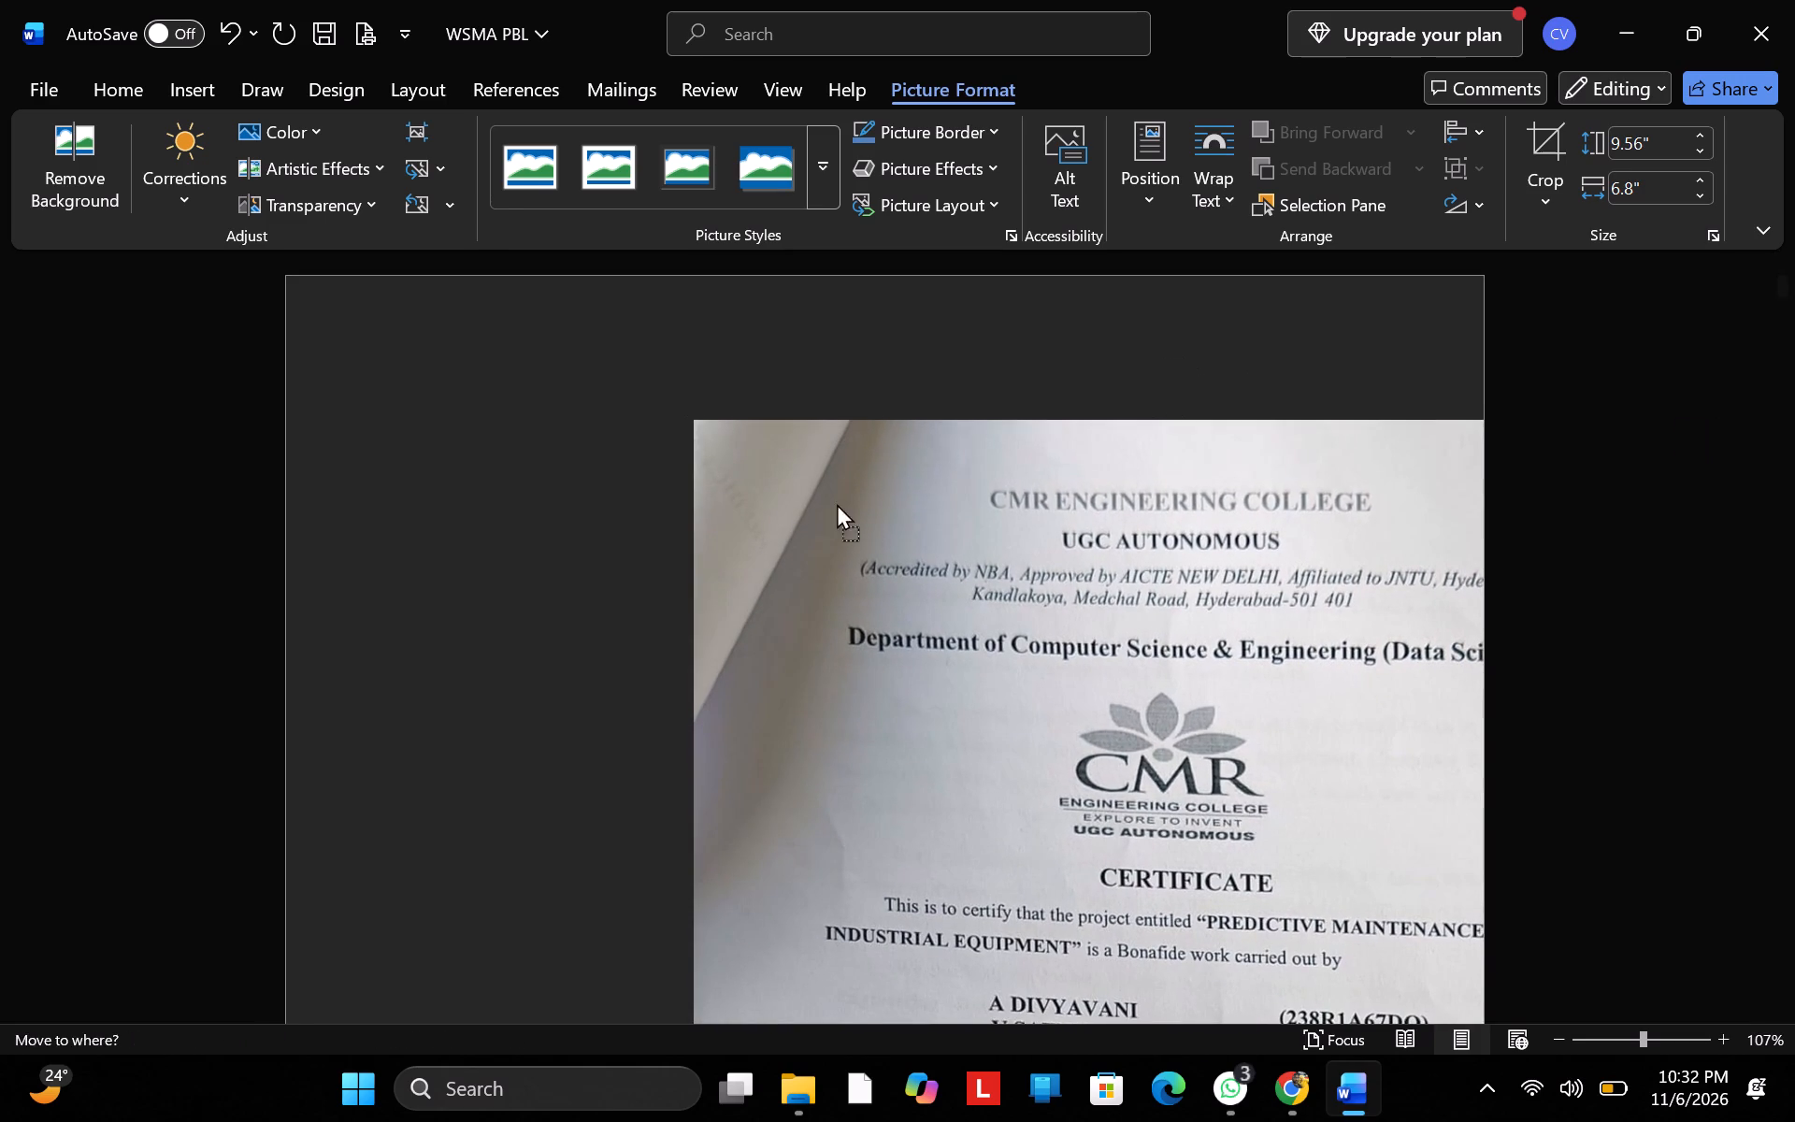
pyautogui.moveTo(837, 503); pyautogui.dragTo(703, 462)
pyautogui.scroll(-1, 1185, 630)
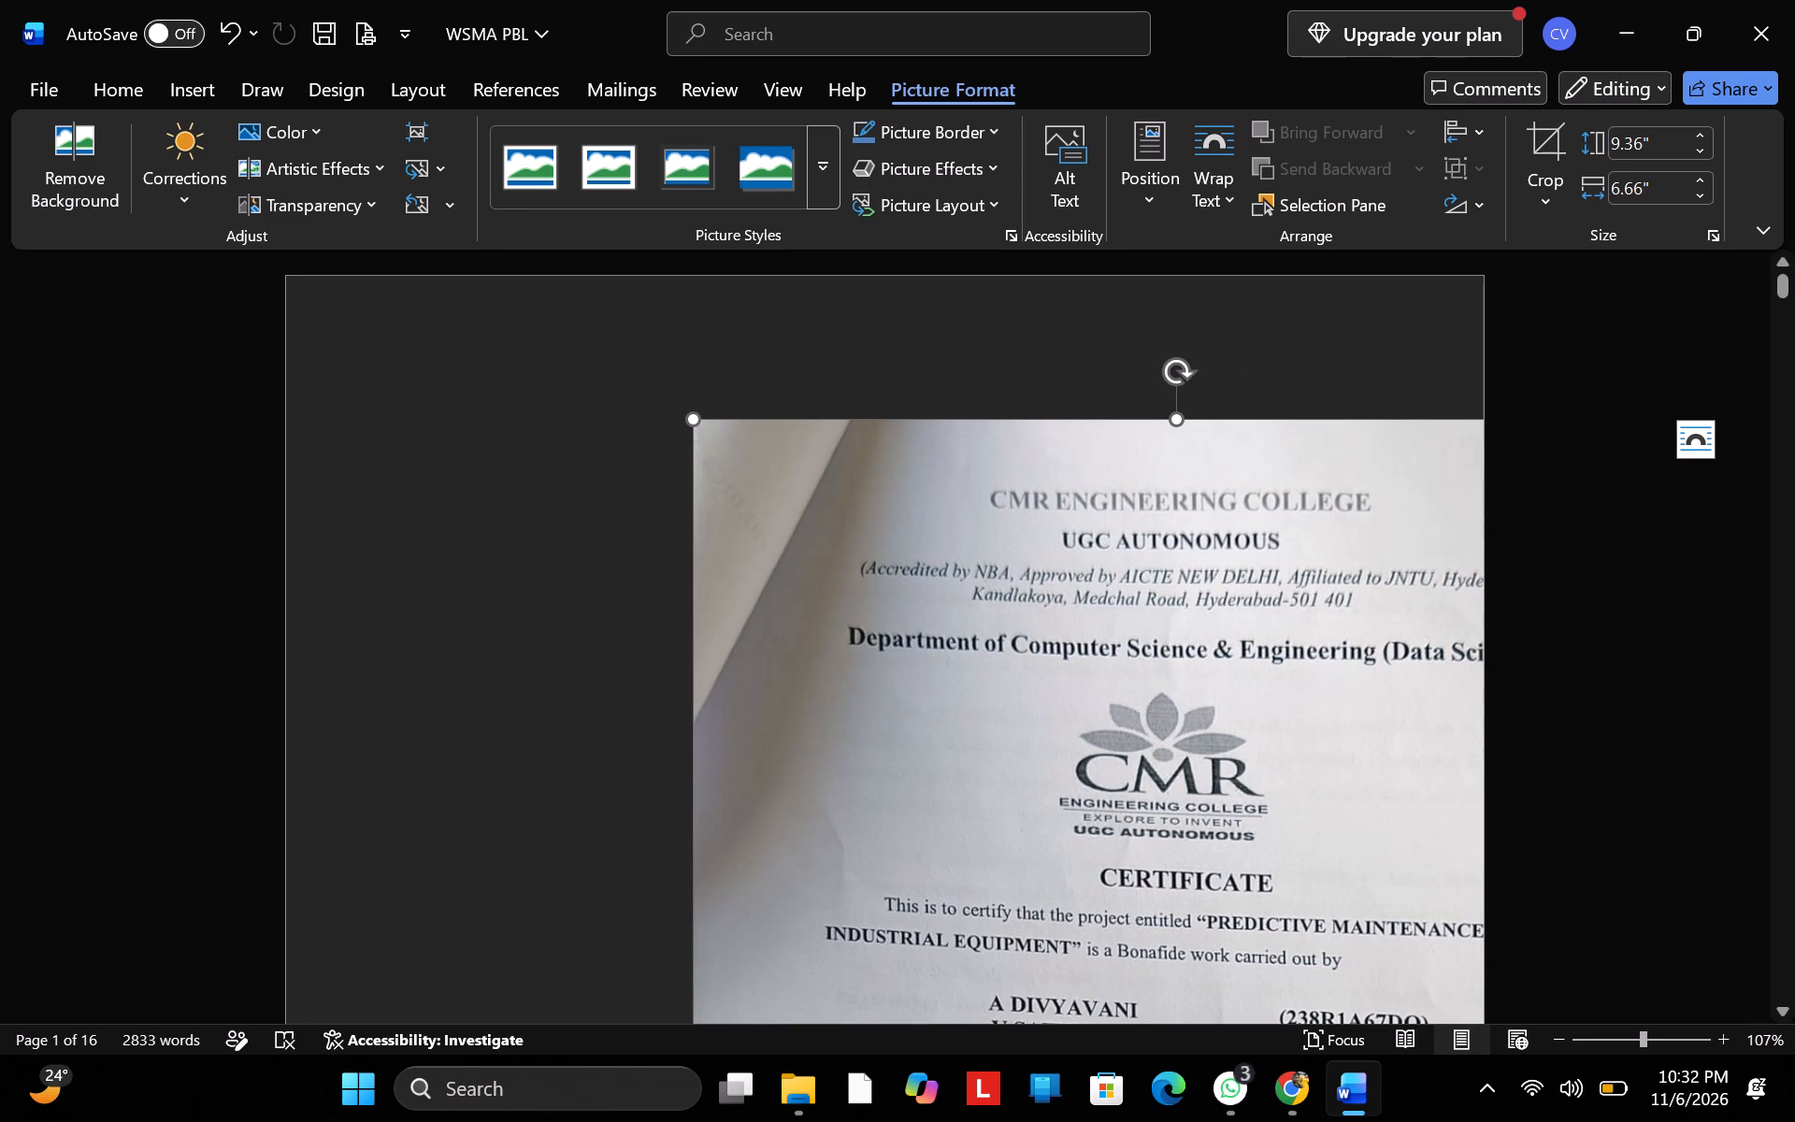
# Examine the inserted certificate photo's placement against the cover, certificate and declaration pages that follow.
pyautogui.scroll(-2, 1185, 630)
pyautogui.scroll(-5, 1634, 649)
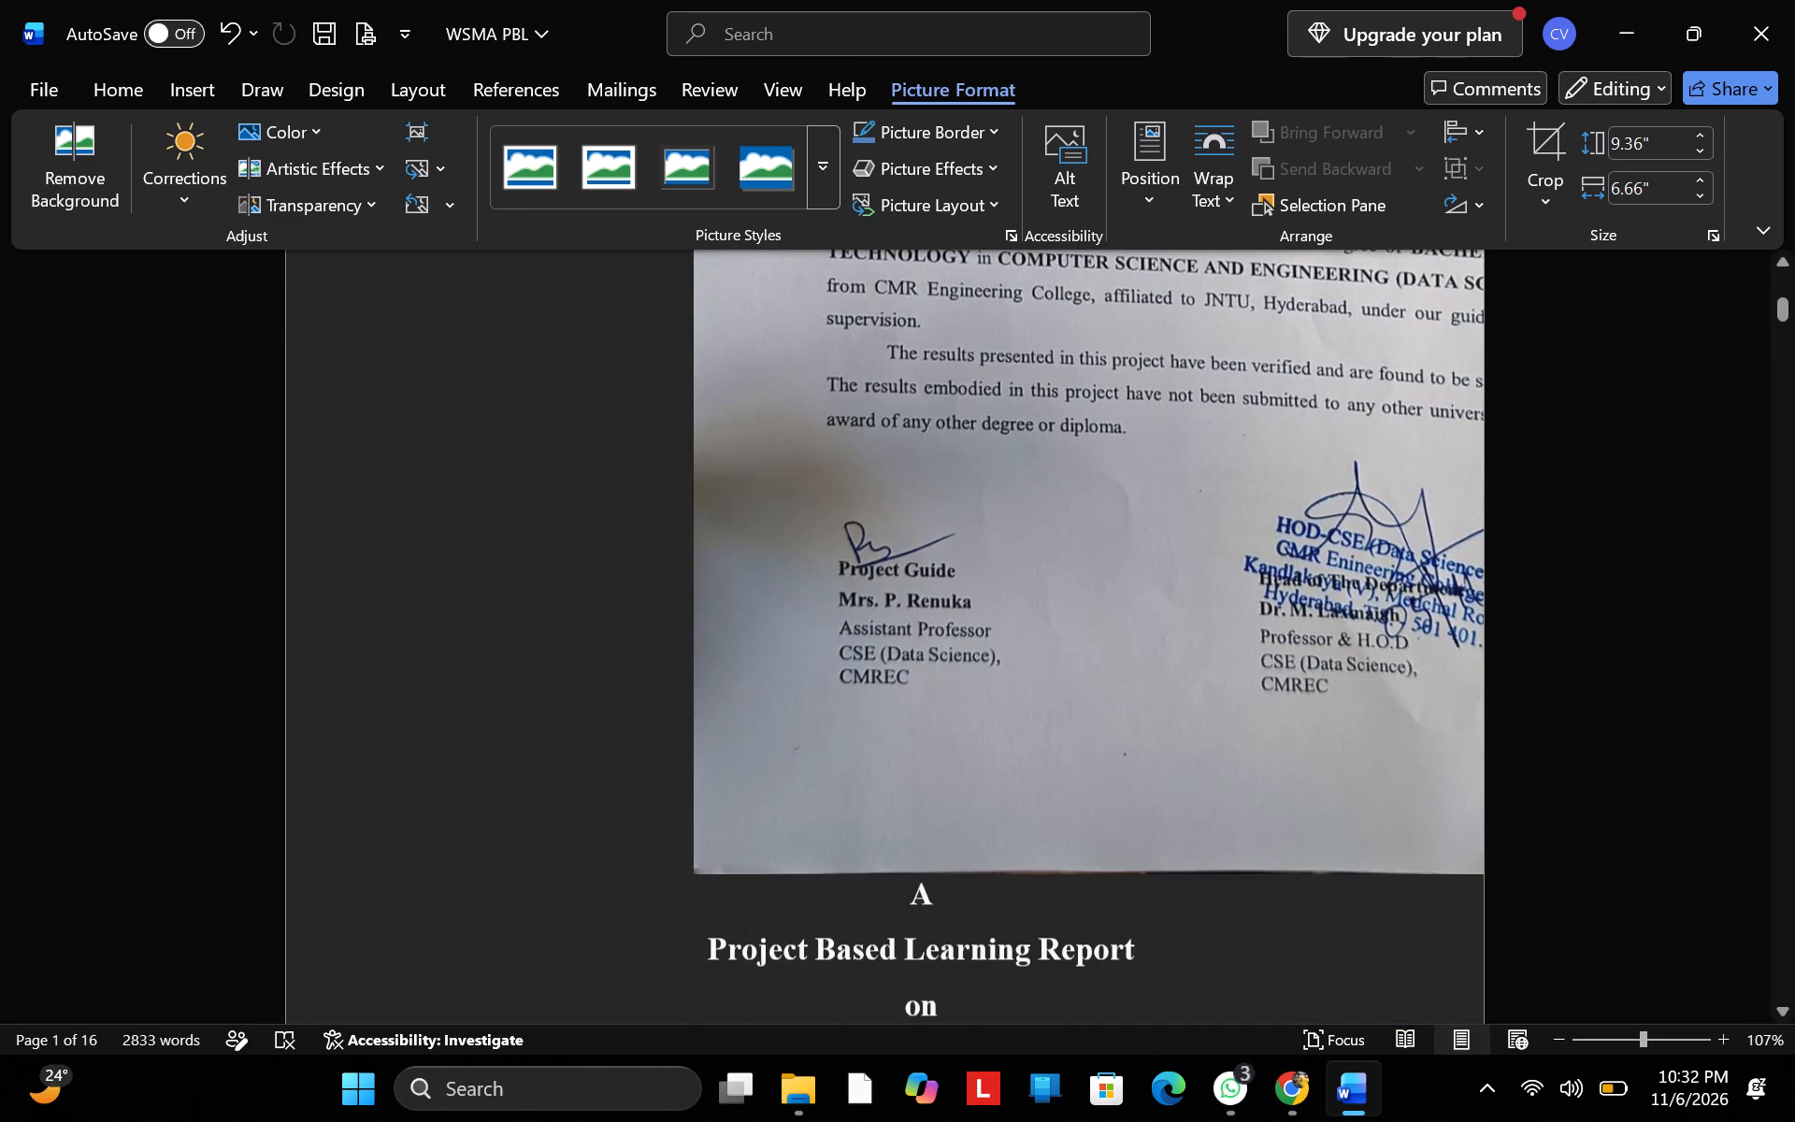
pyautogui.scroll(-1, 1634, 649)
pyautogui.scroll(-1, 1095, 899)
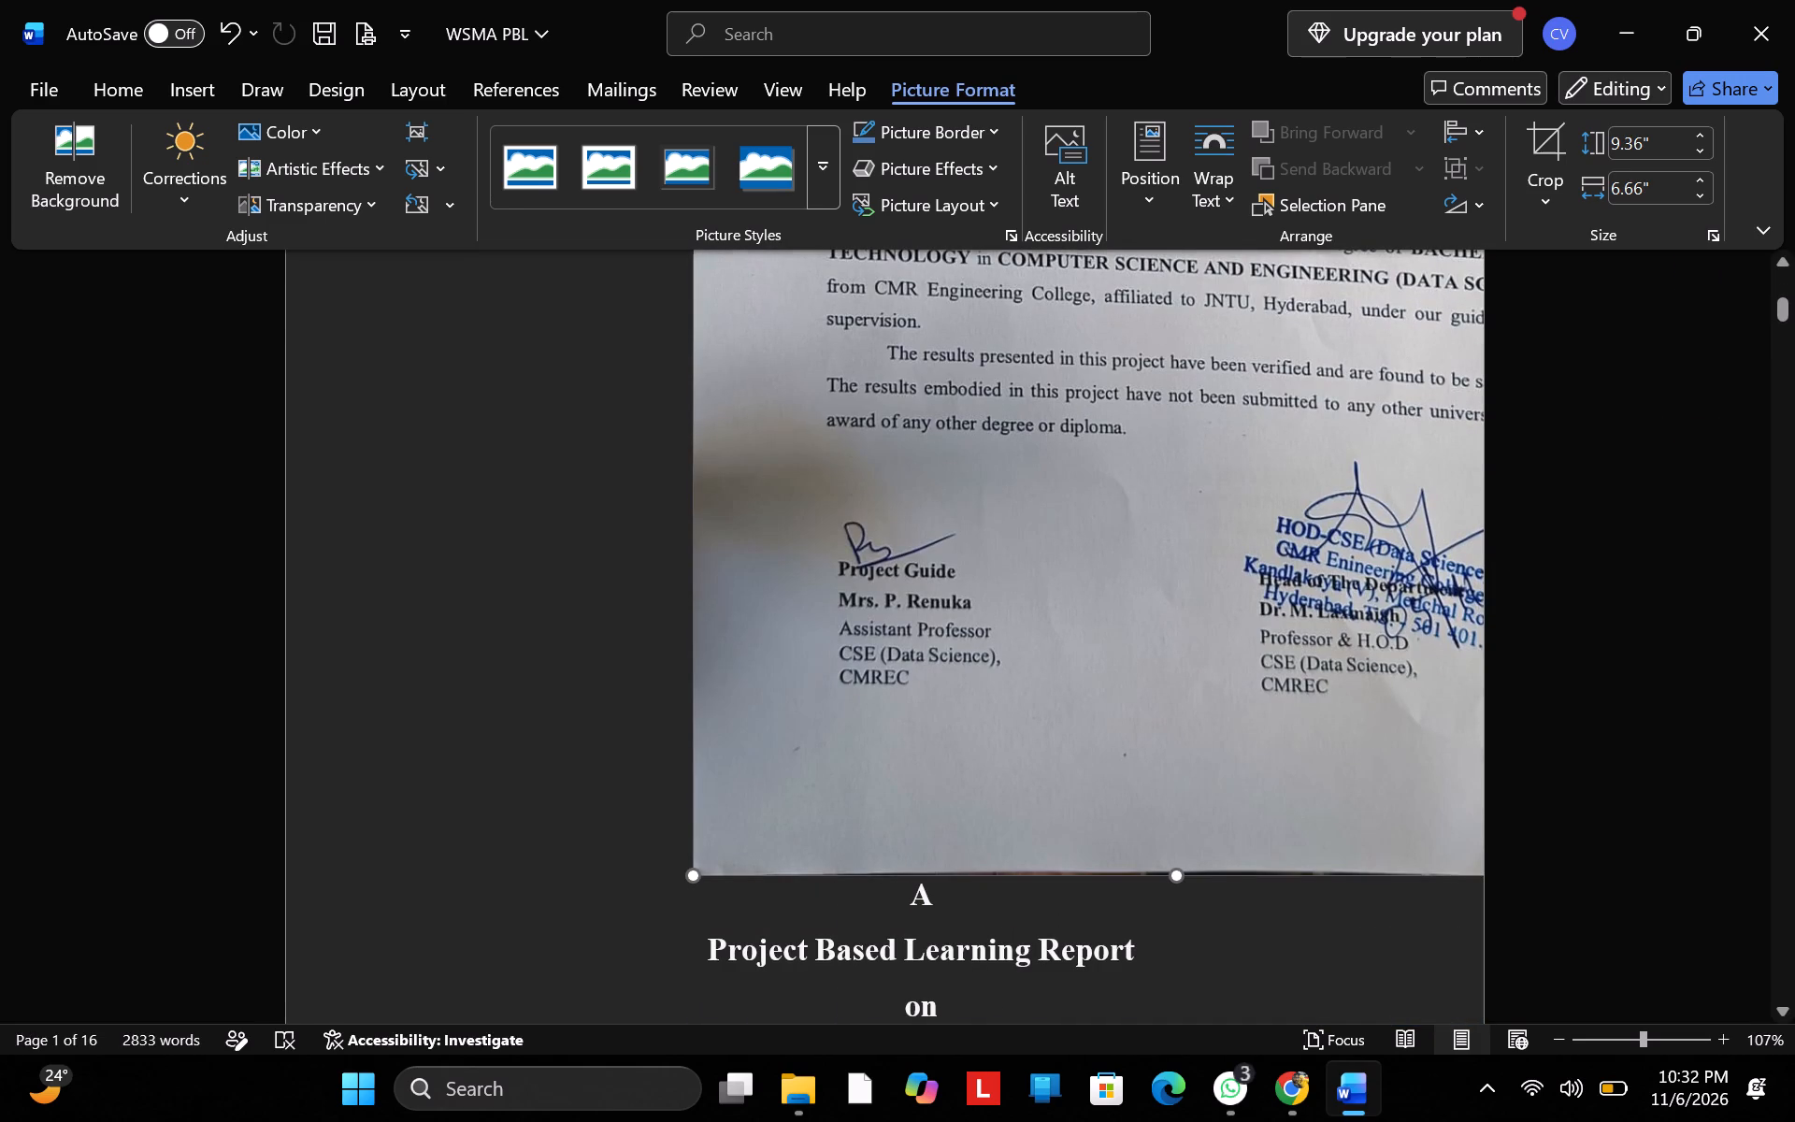
pyautogui.scroll(-7, 1095, 899)
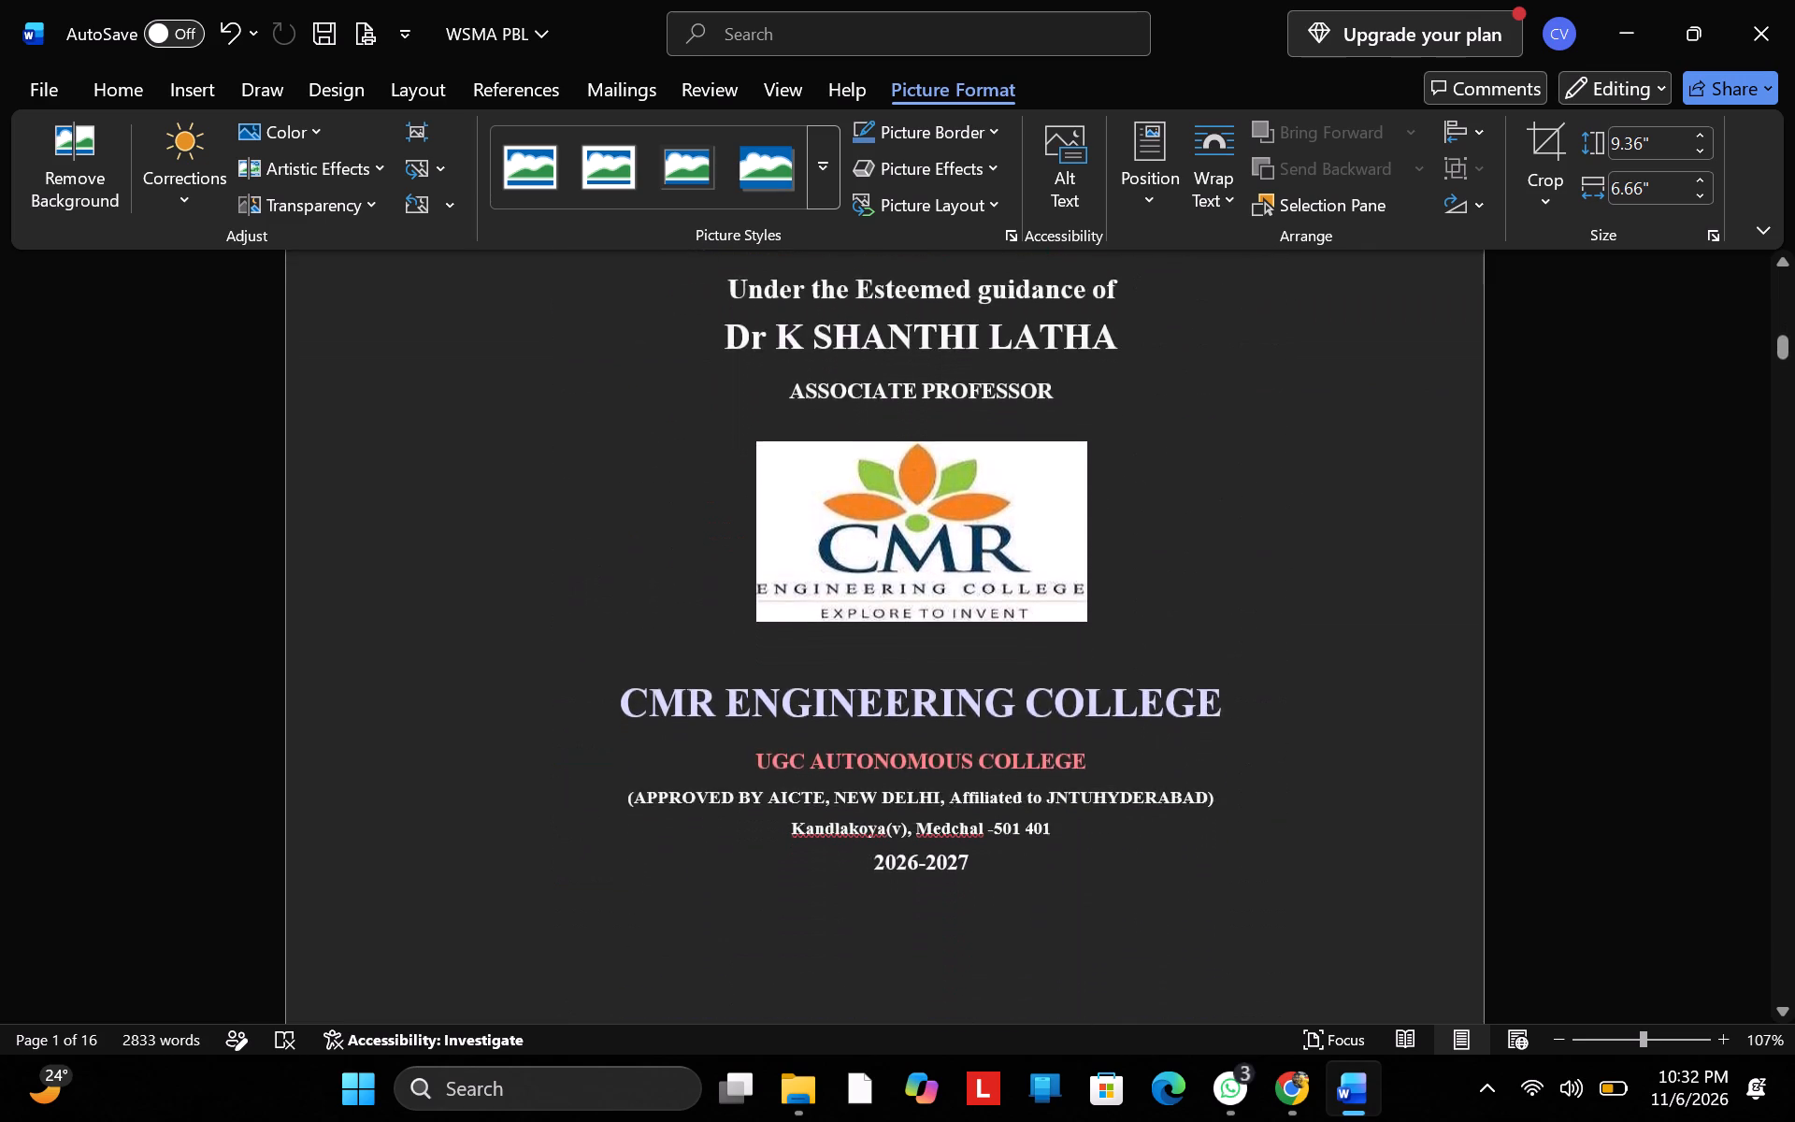
pyautogui.scroll(-8, 1095, 899)
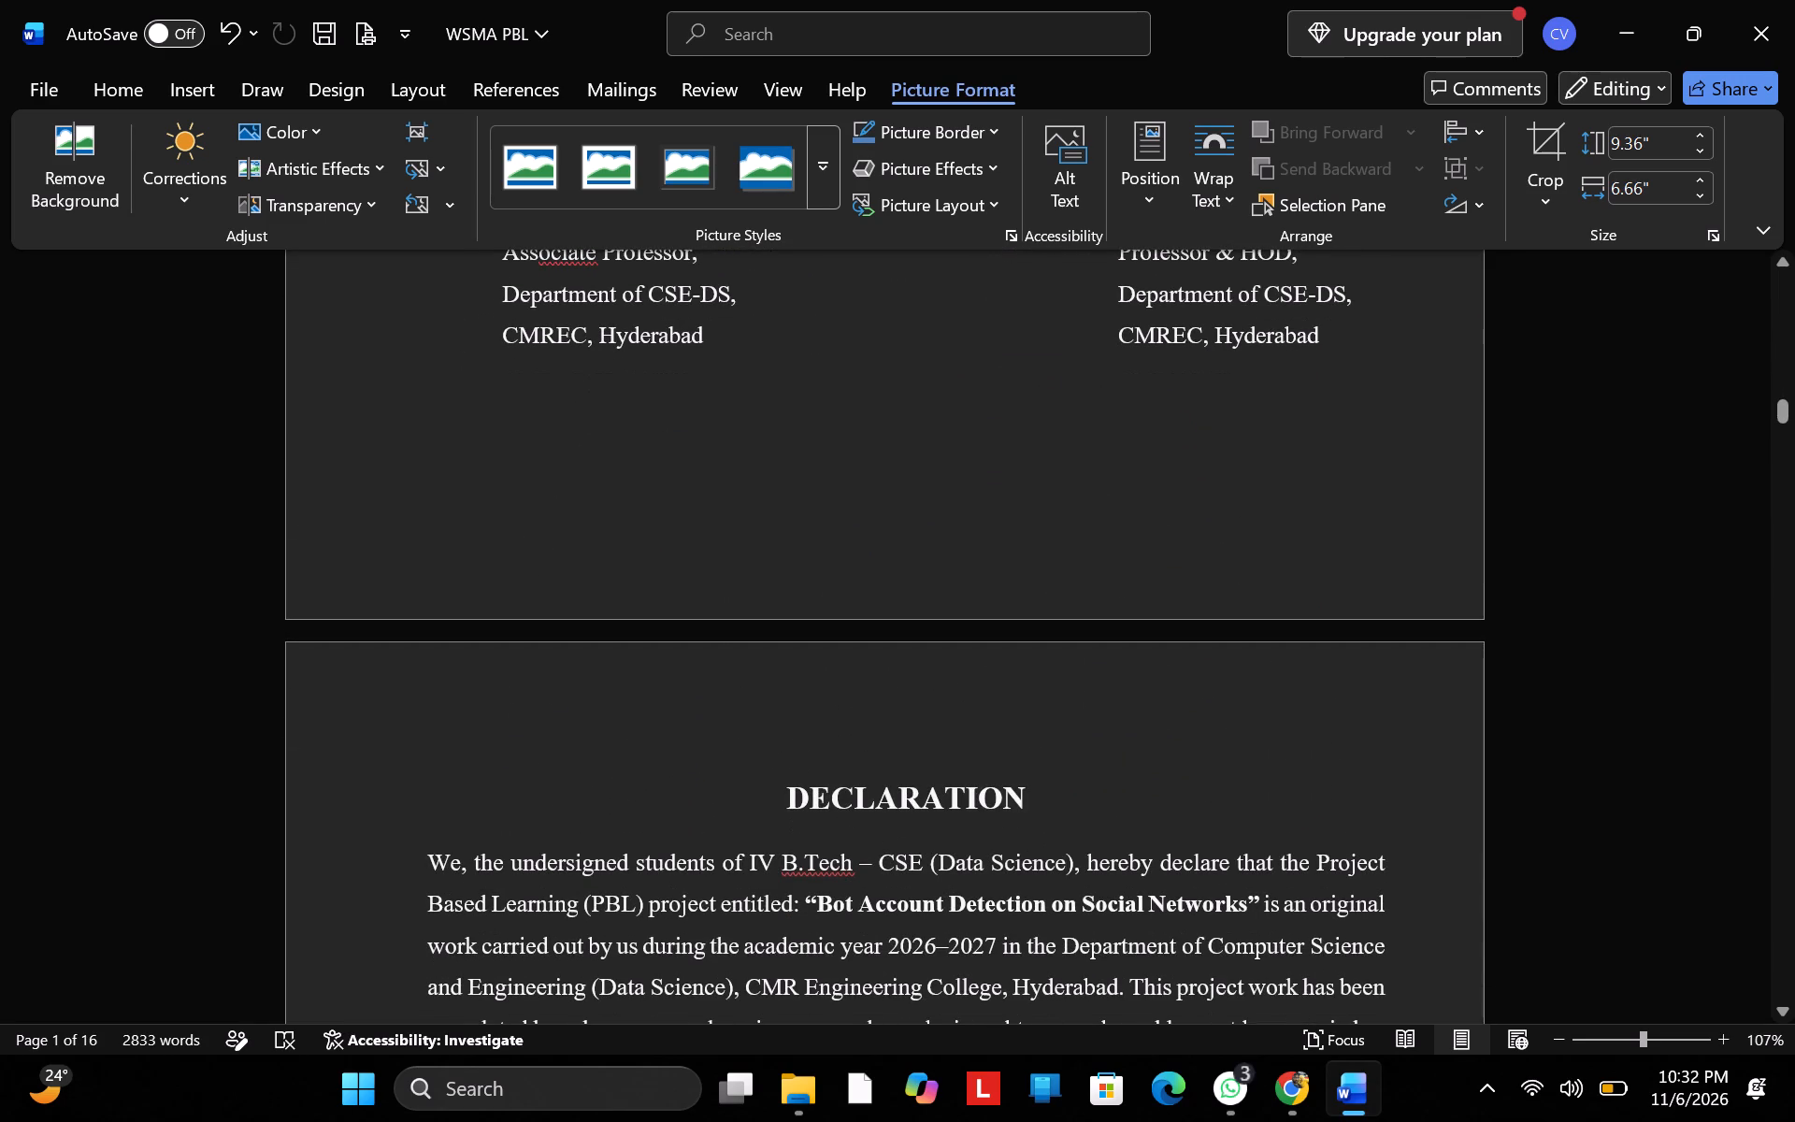
pyautogui.hscroll(4, 1095, 899)
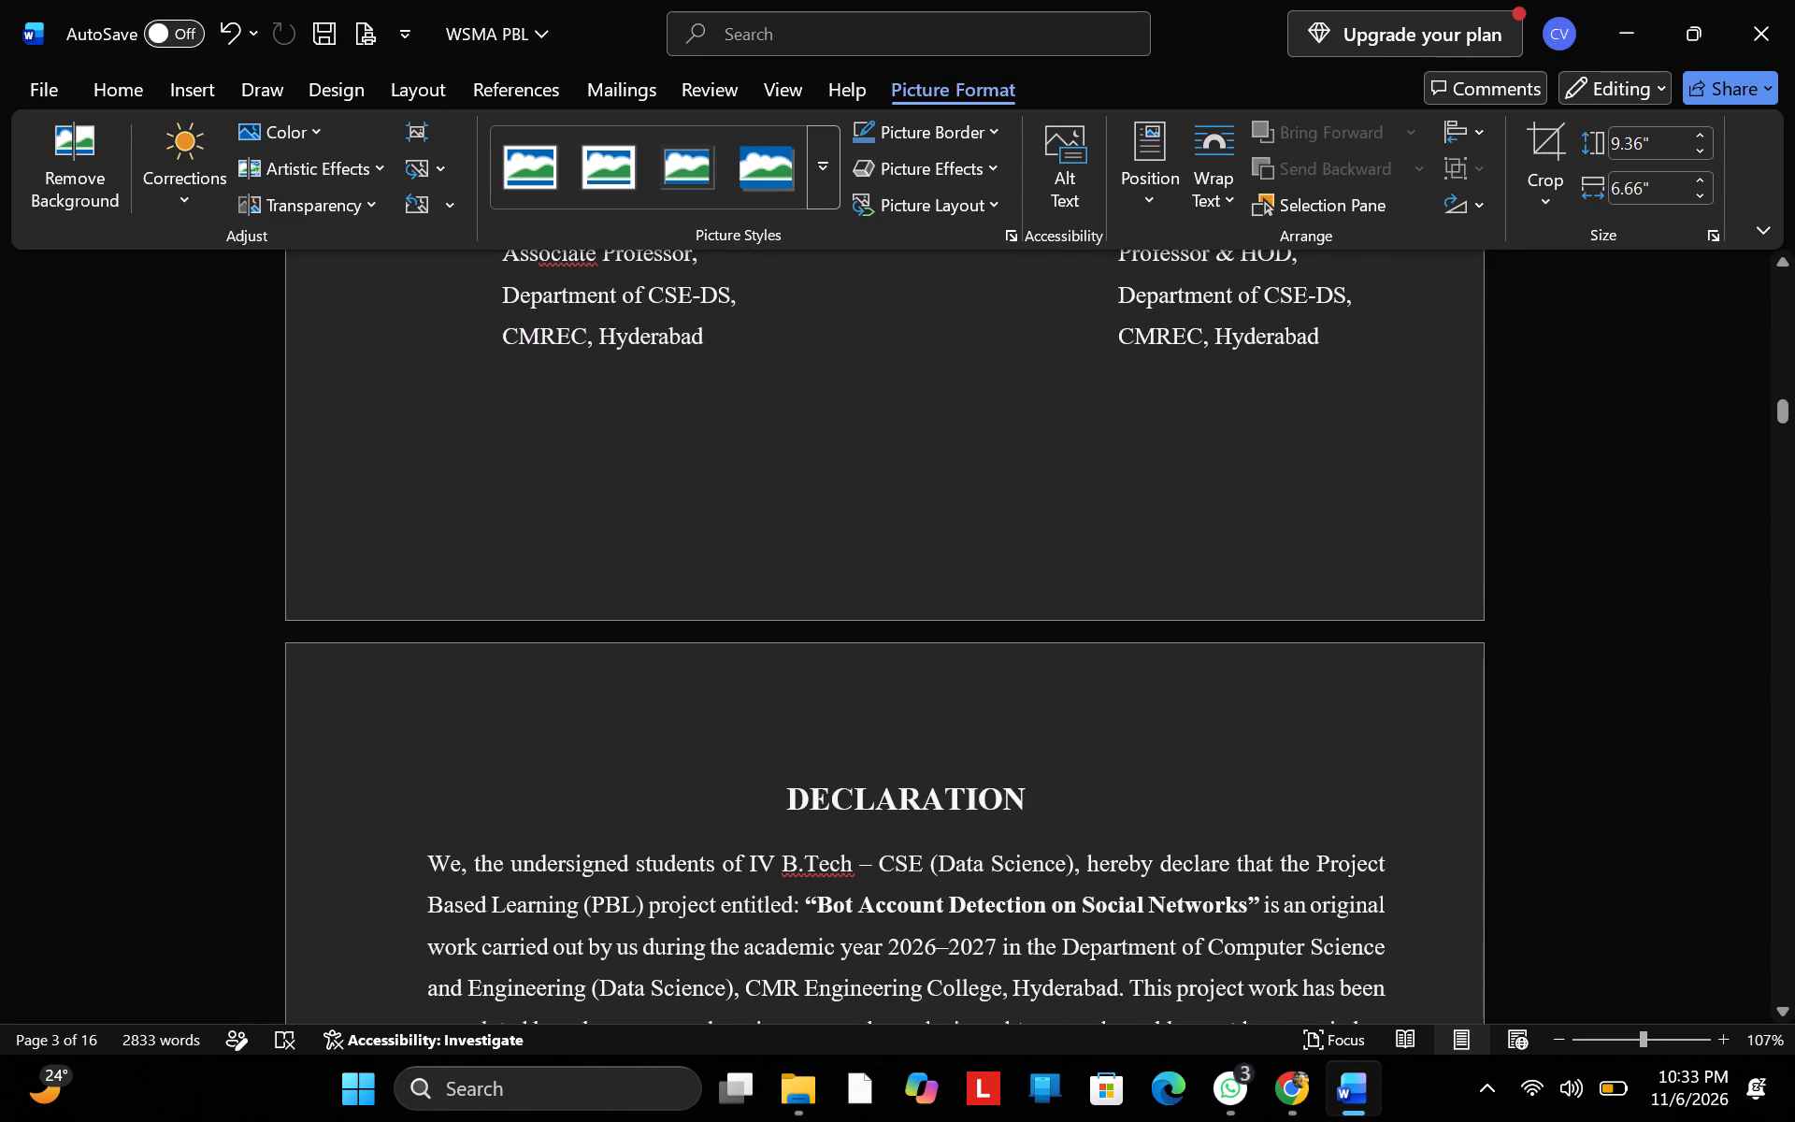
pyautogui.hscroll(2, 1095, 899)
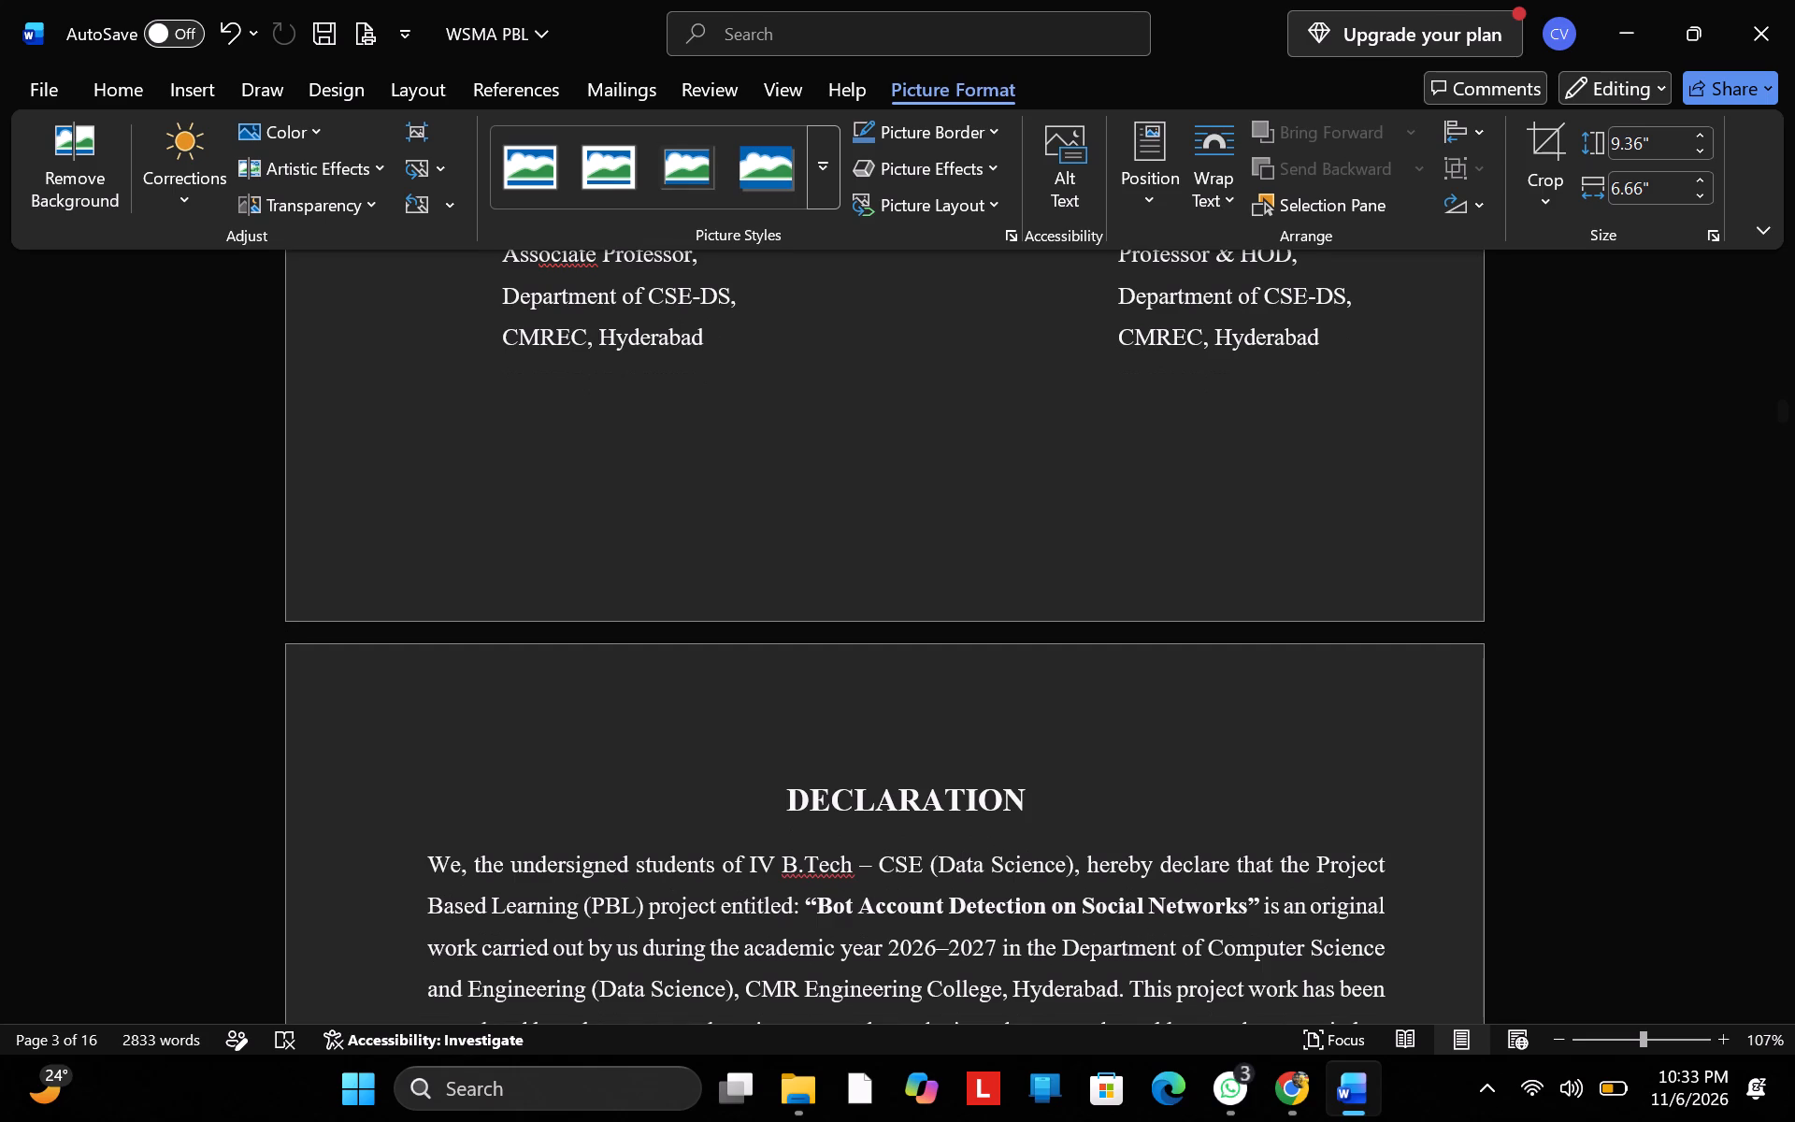
pyautogui.hscroll(2, 1095, 899)
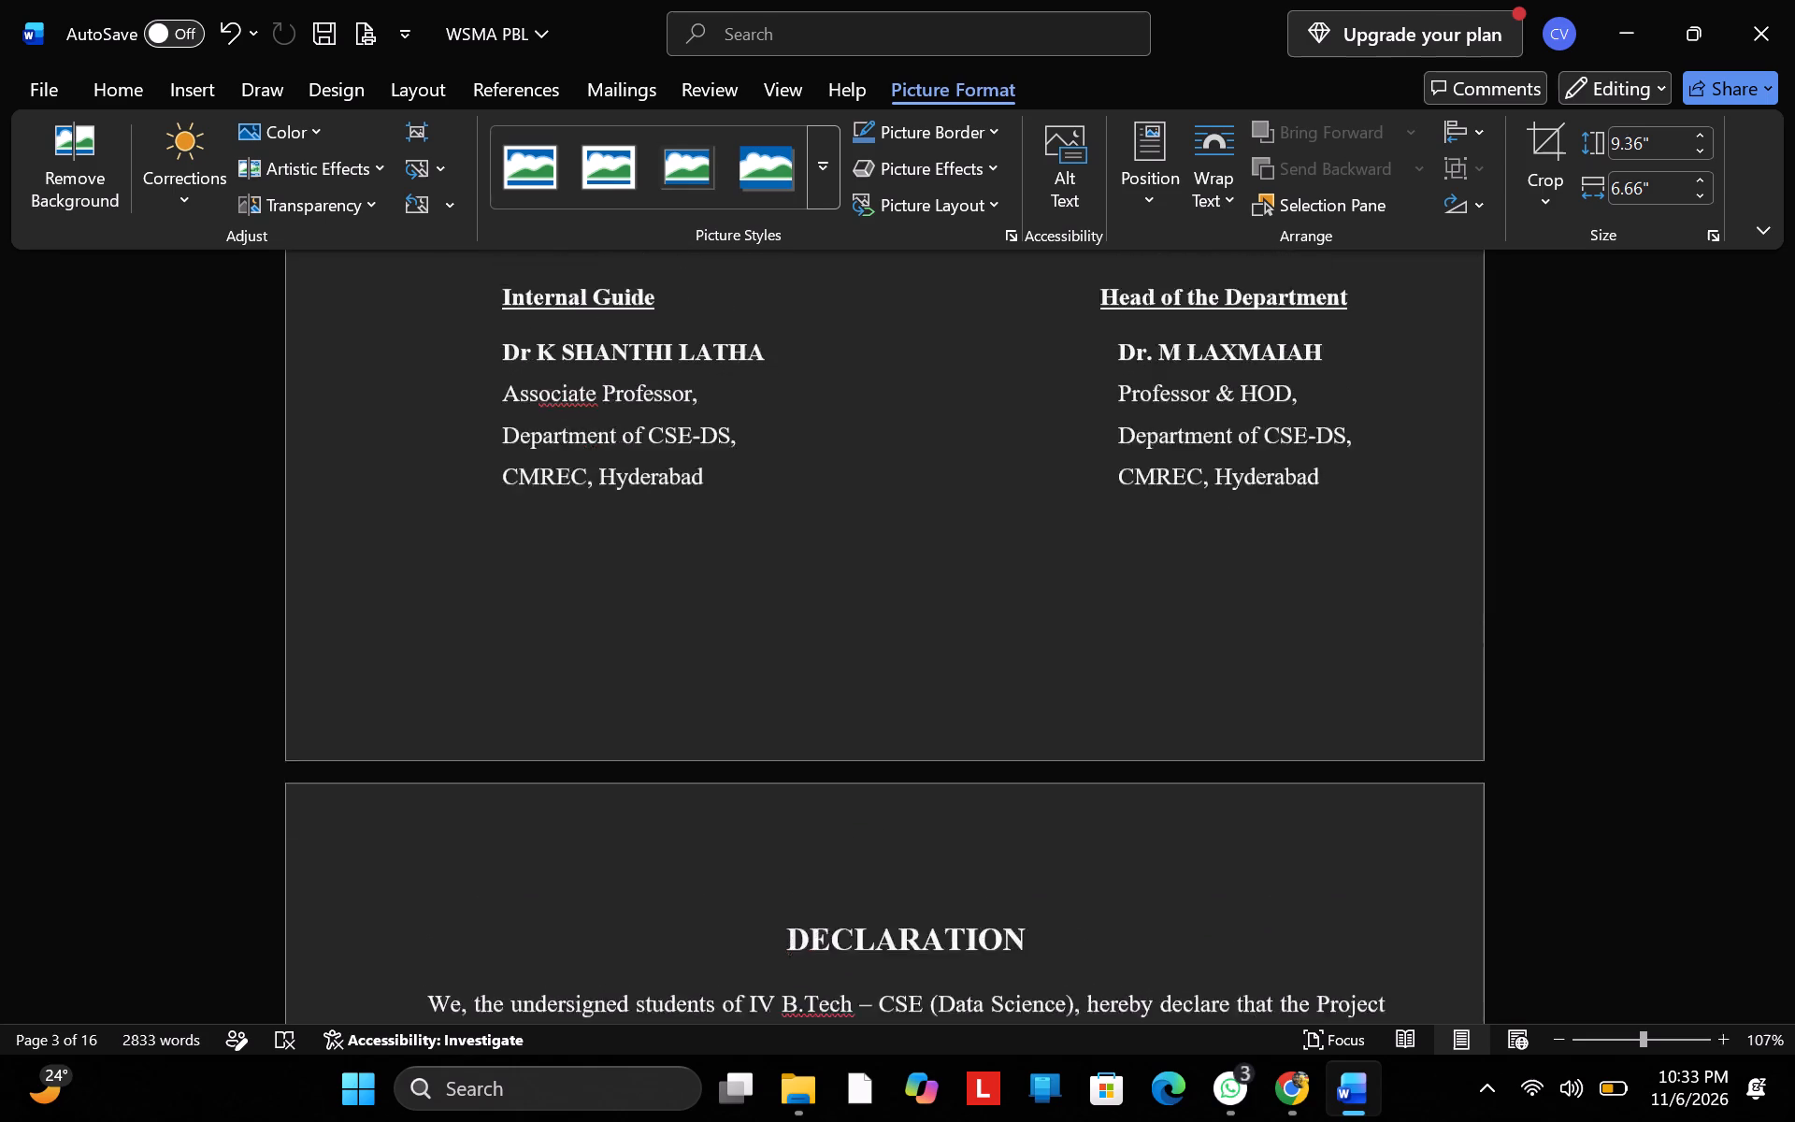
pyautogui.hscroll(1, 1095, 899)
pyautogui.scroll(5, 1095, 899)
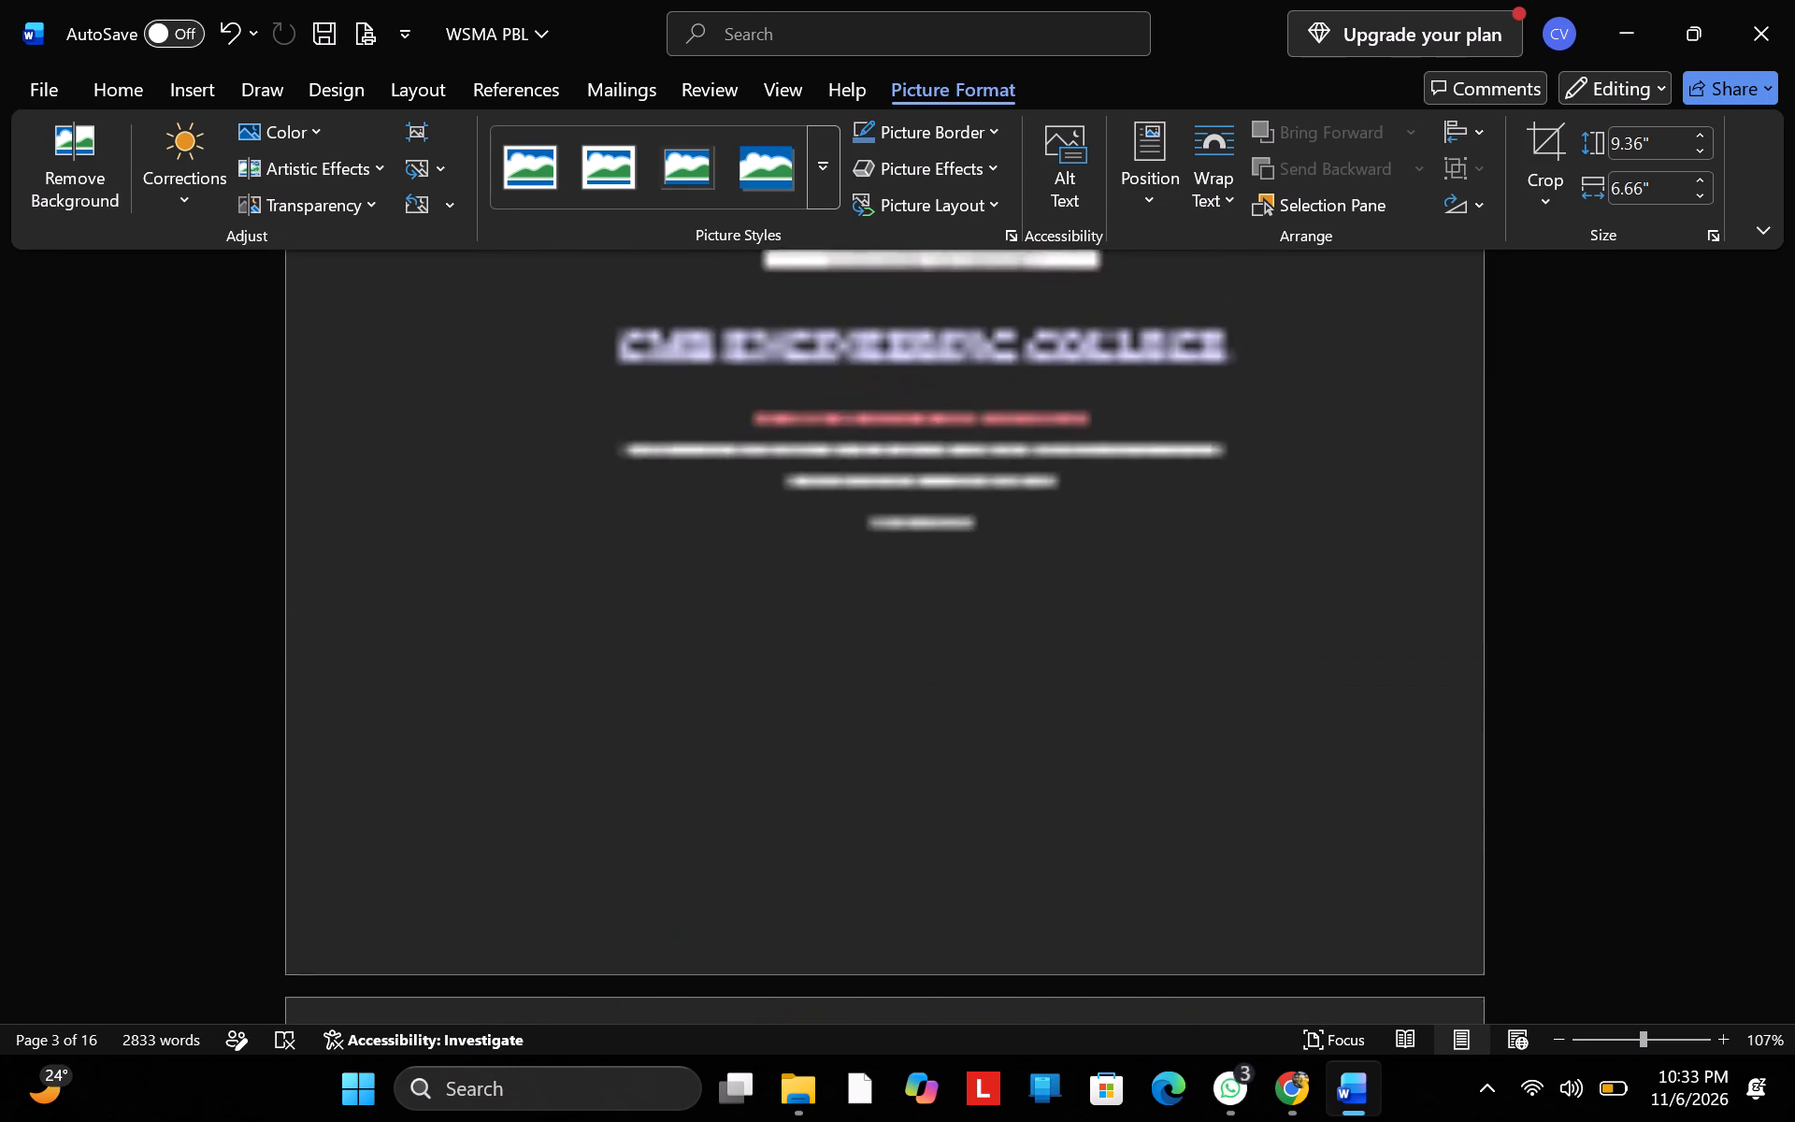
pyautogui.scroll(6, 1095, 899)
pyautogui.scroll(-2, 1095, 899)
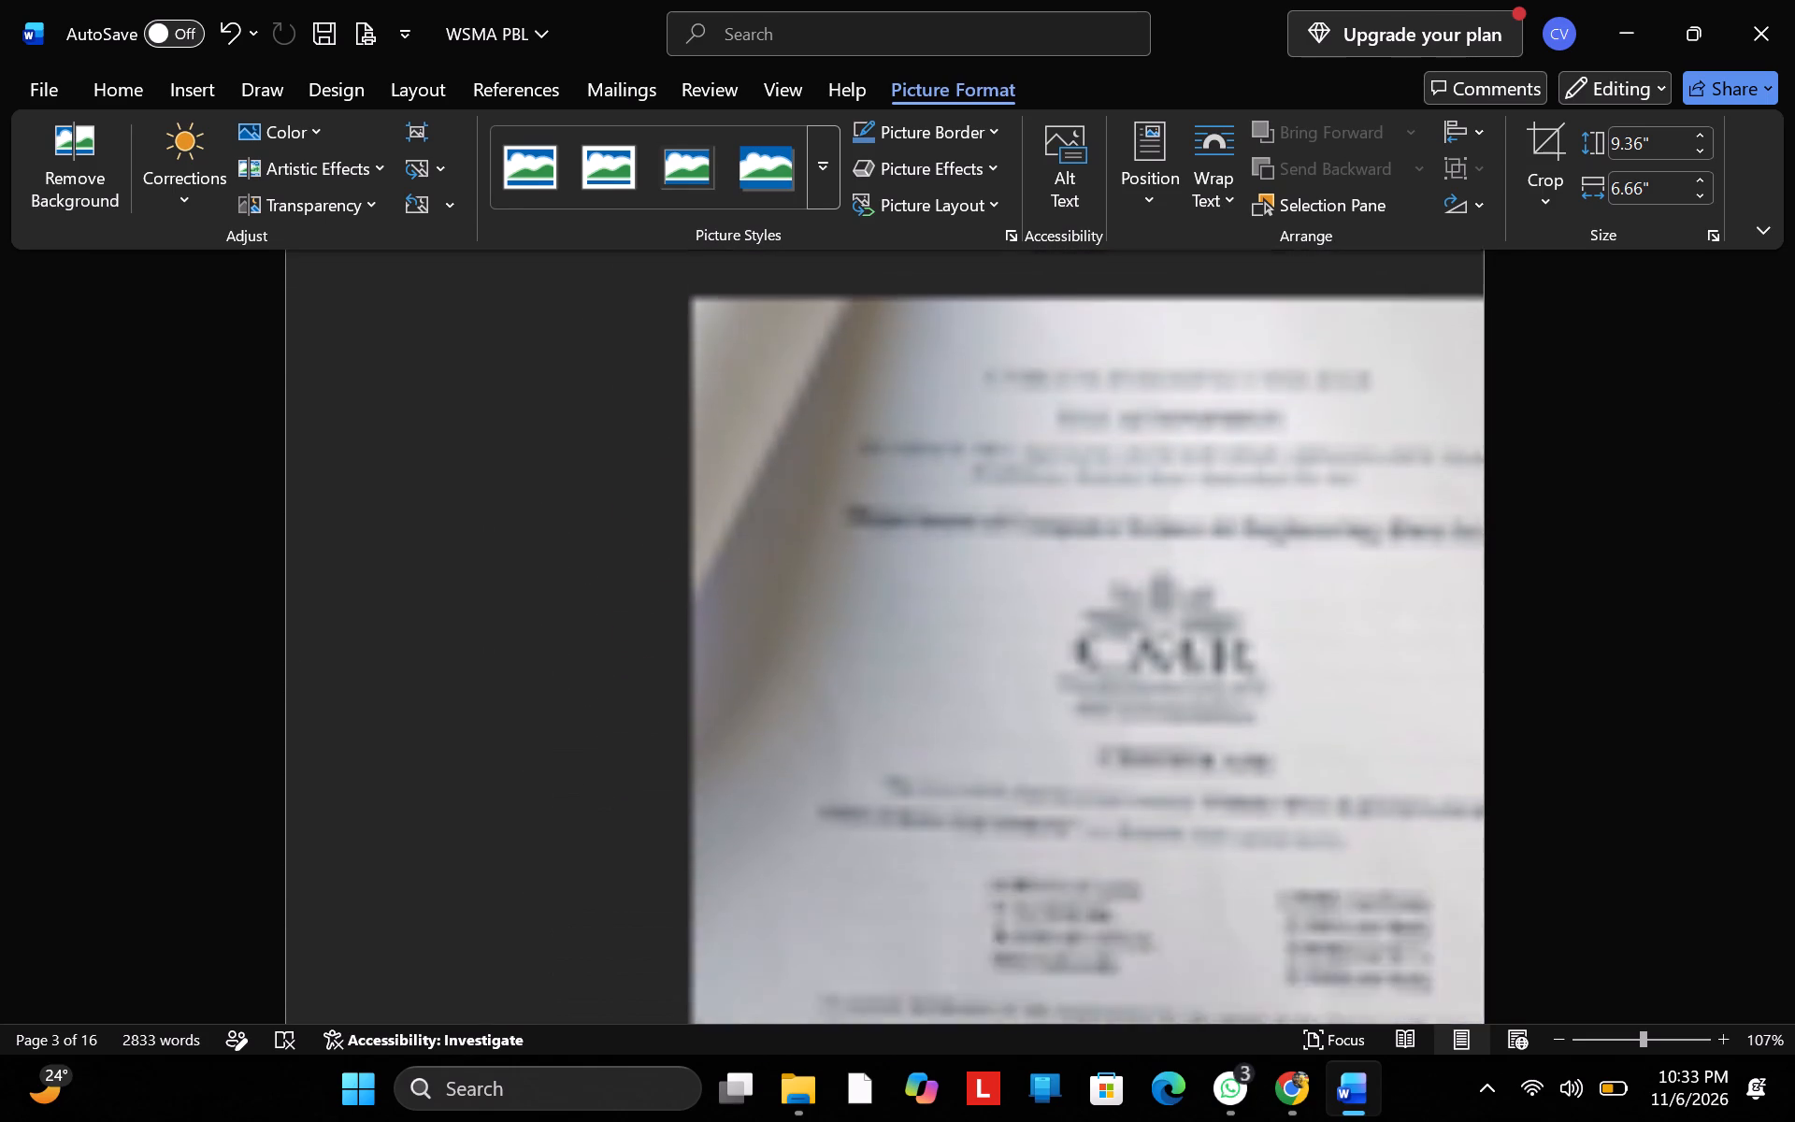
pyautogui.scroll(-6, 1095, 899)
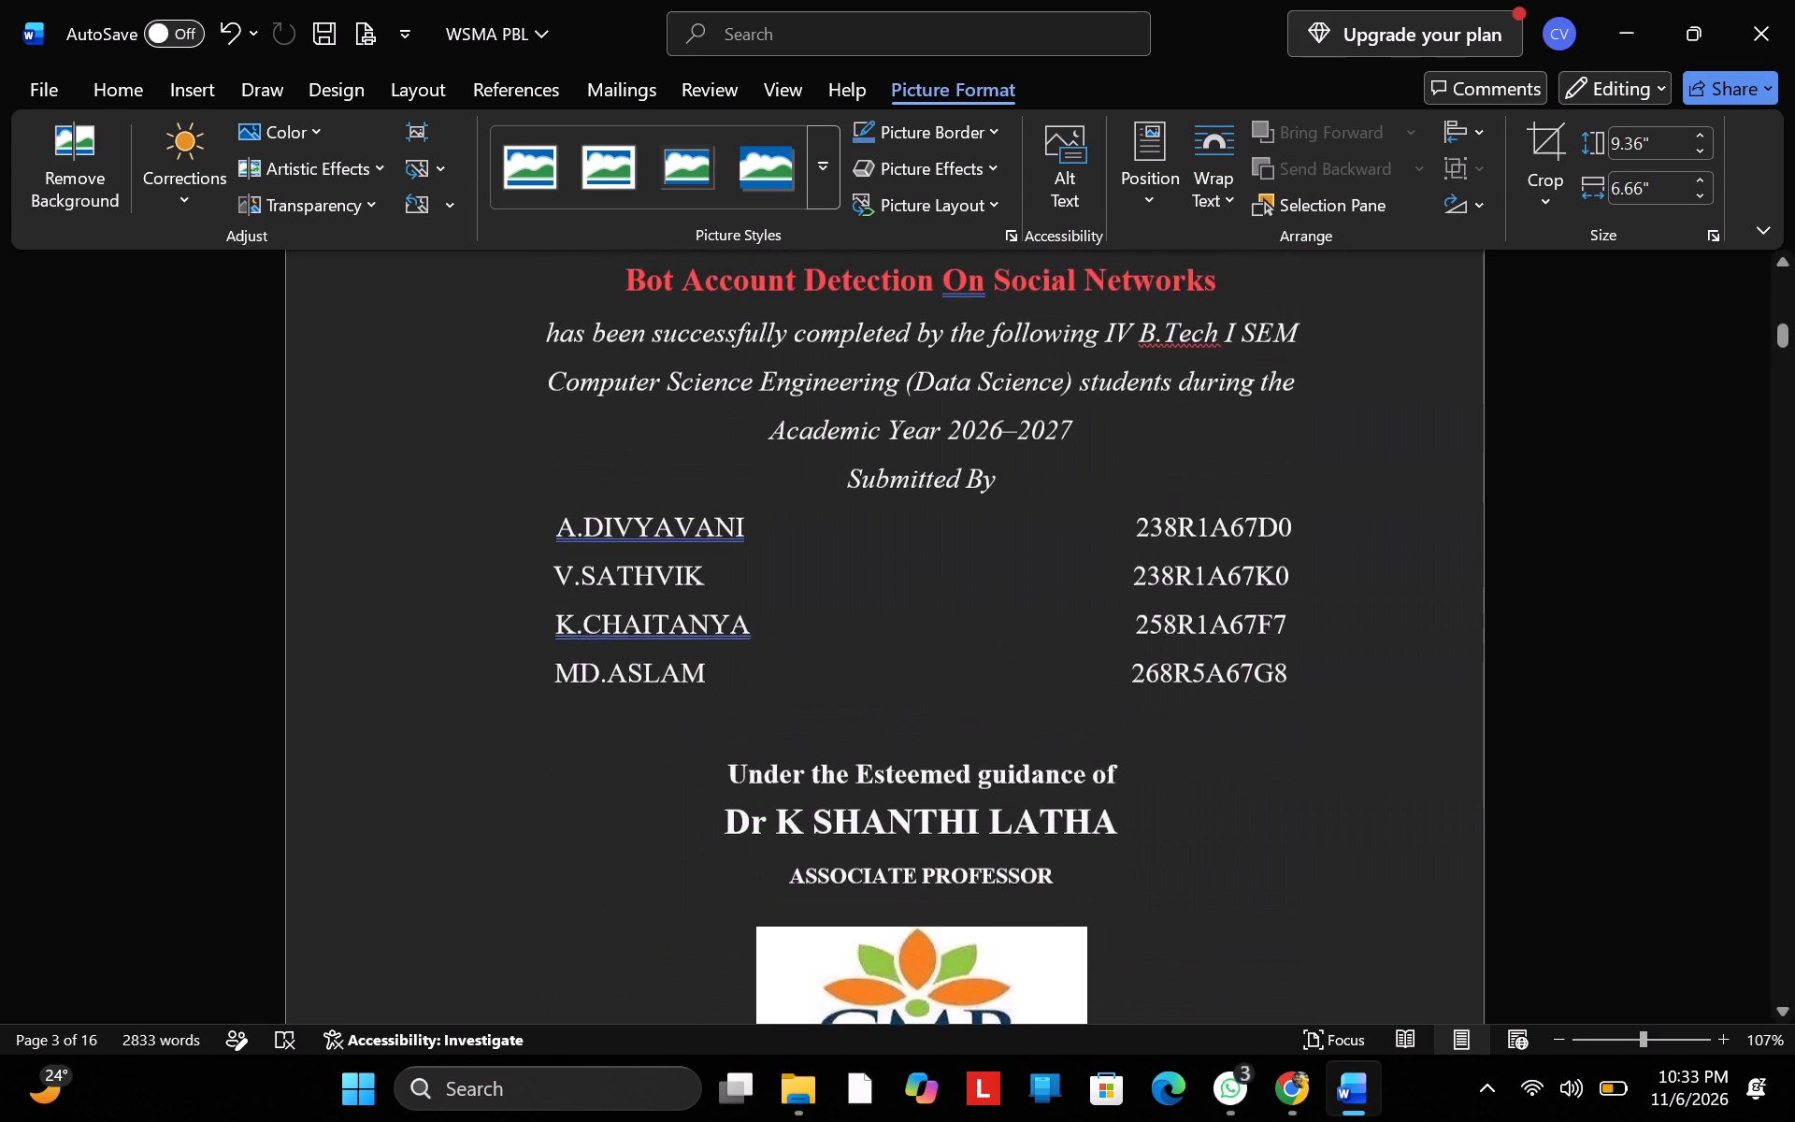
pyautogui.scroll(-3, 1095, 899)
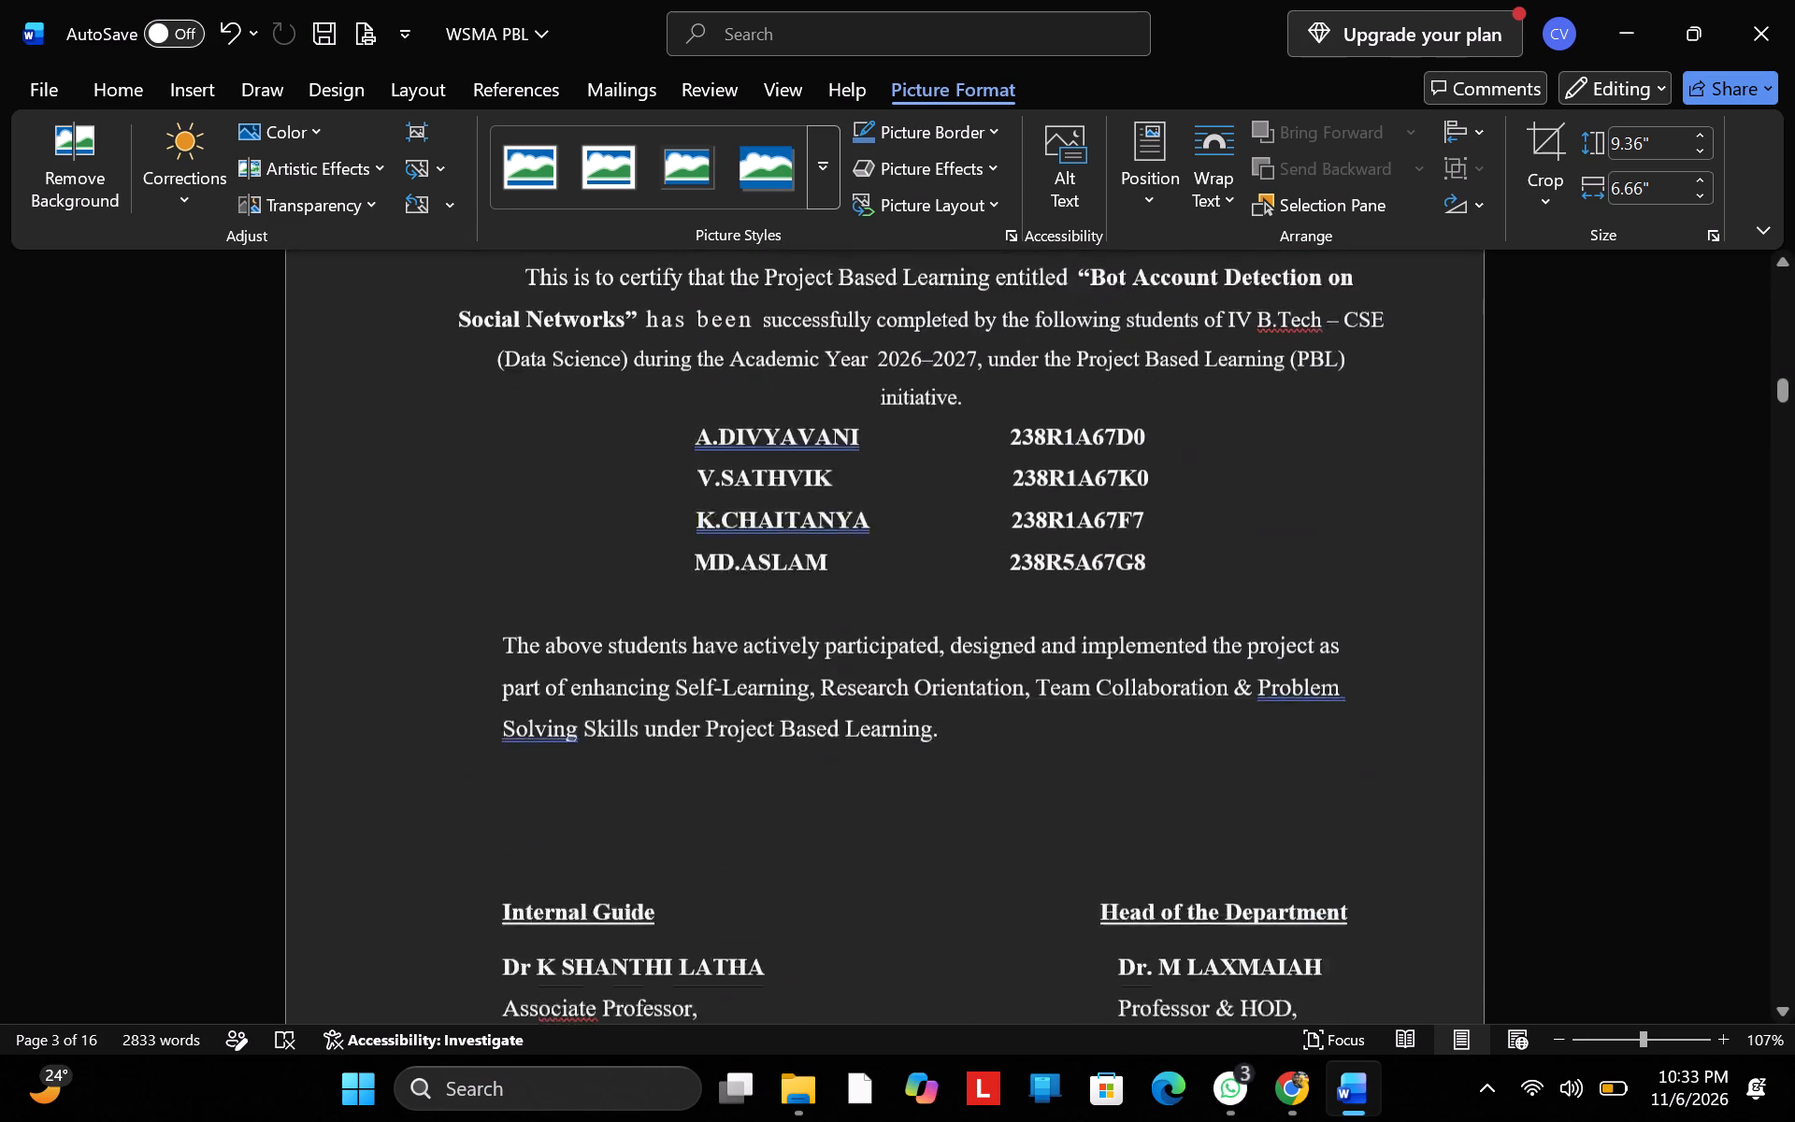
pyautogui.scroll(-2, 1095, 899)
pyautogui.scroll(8, 1095, 899)
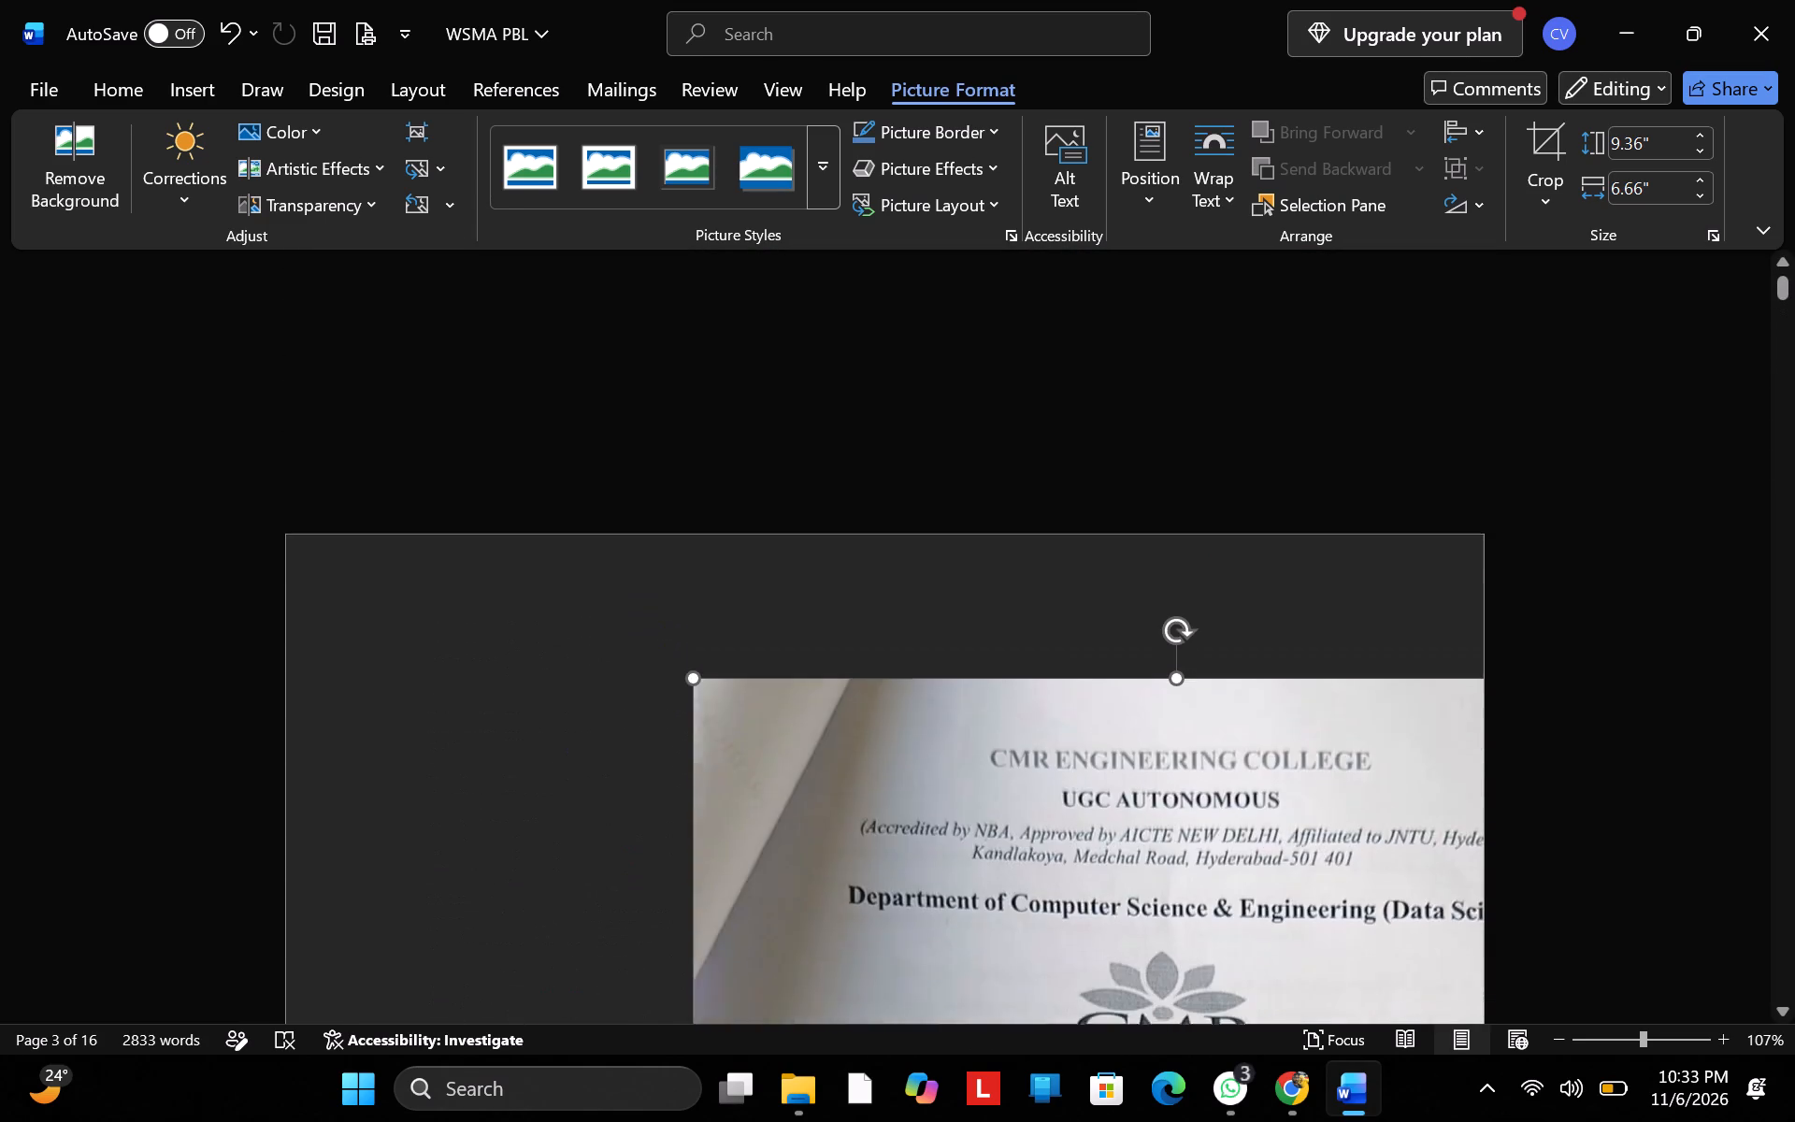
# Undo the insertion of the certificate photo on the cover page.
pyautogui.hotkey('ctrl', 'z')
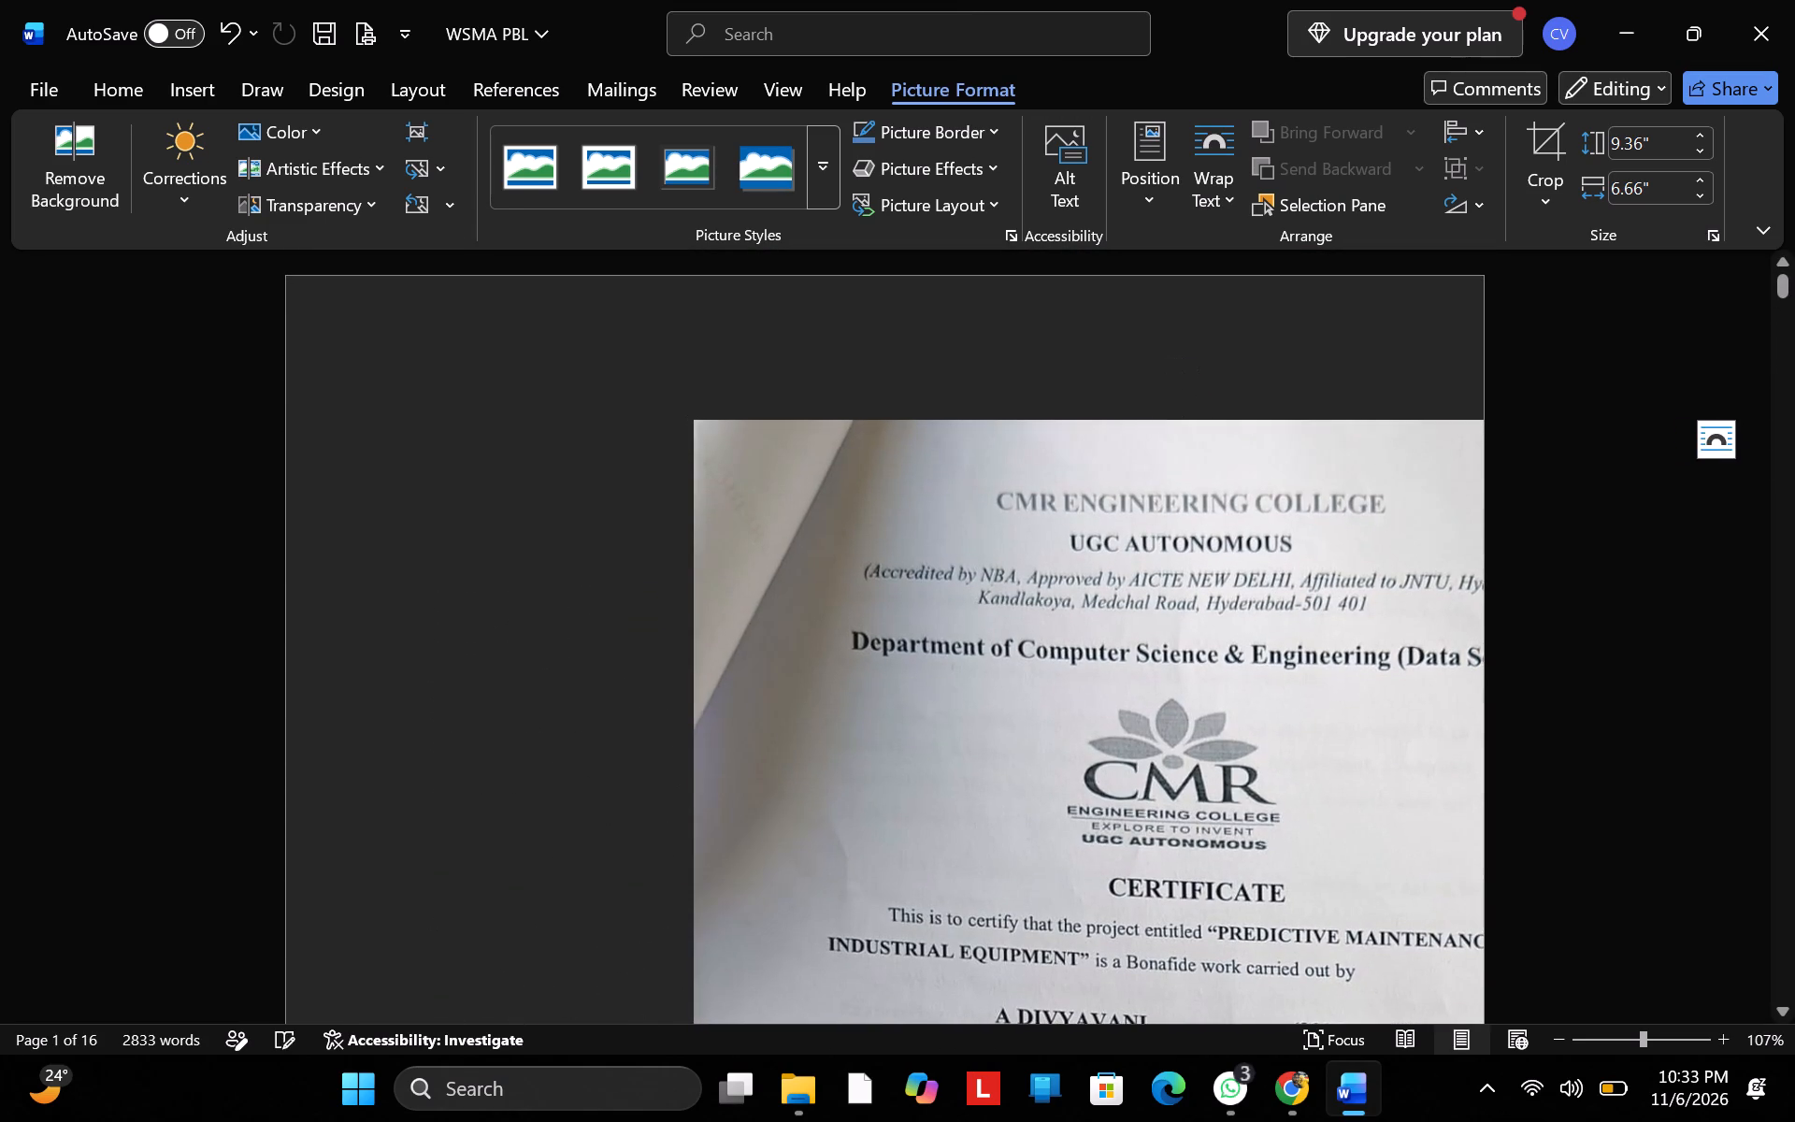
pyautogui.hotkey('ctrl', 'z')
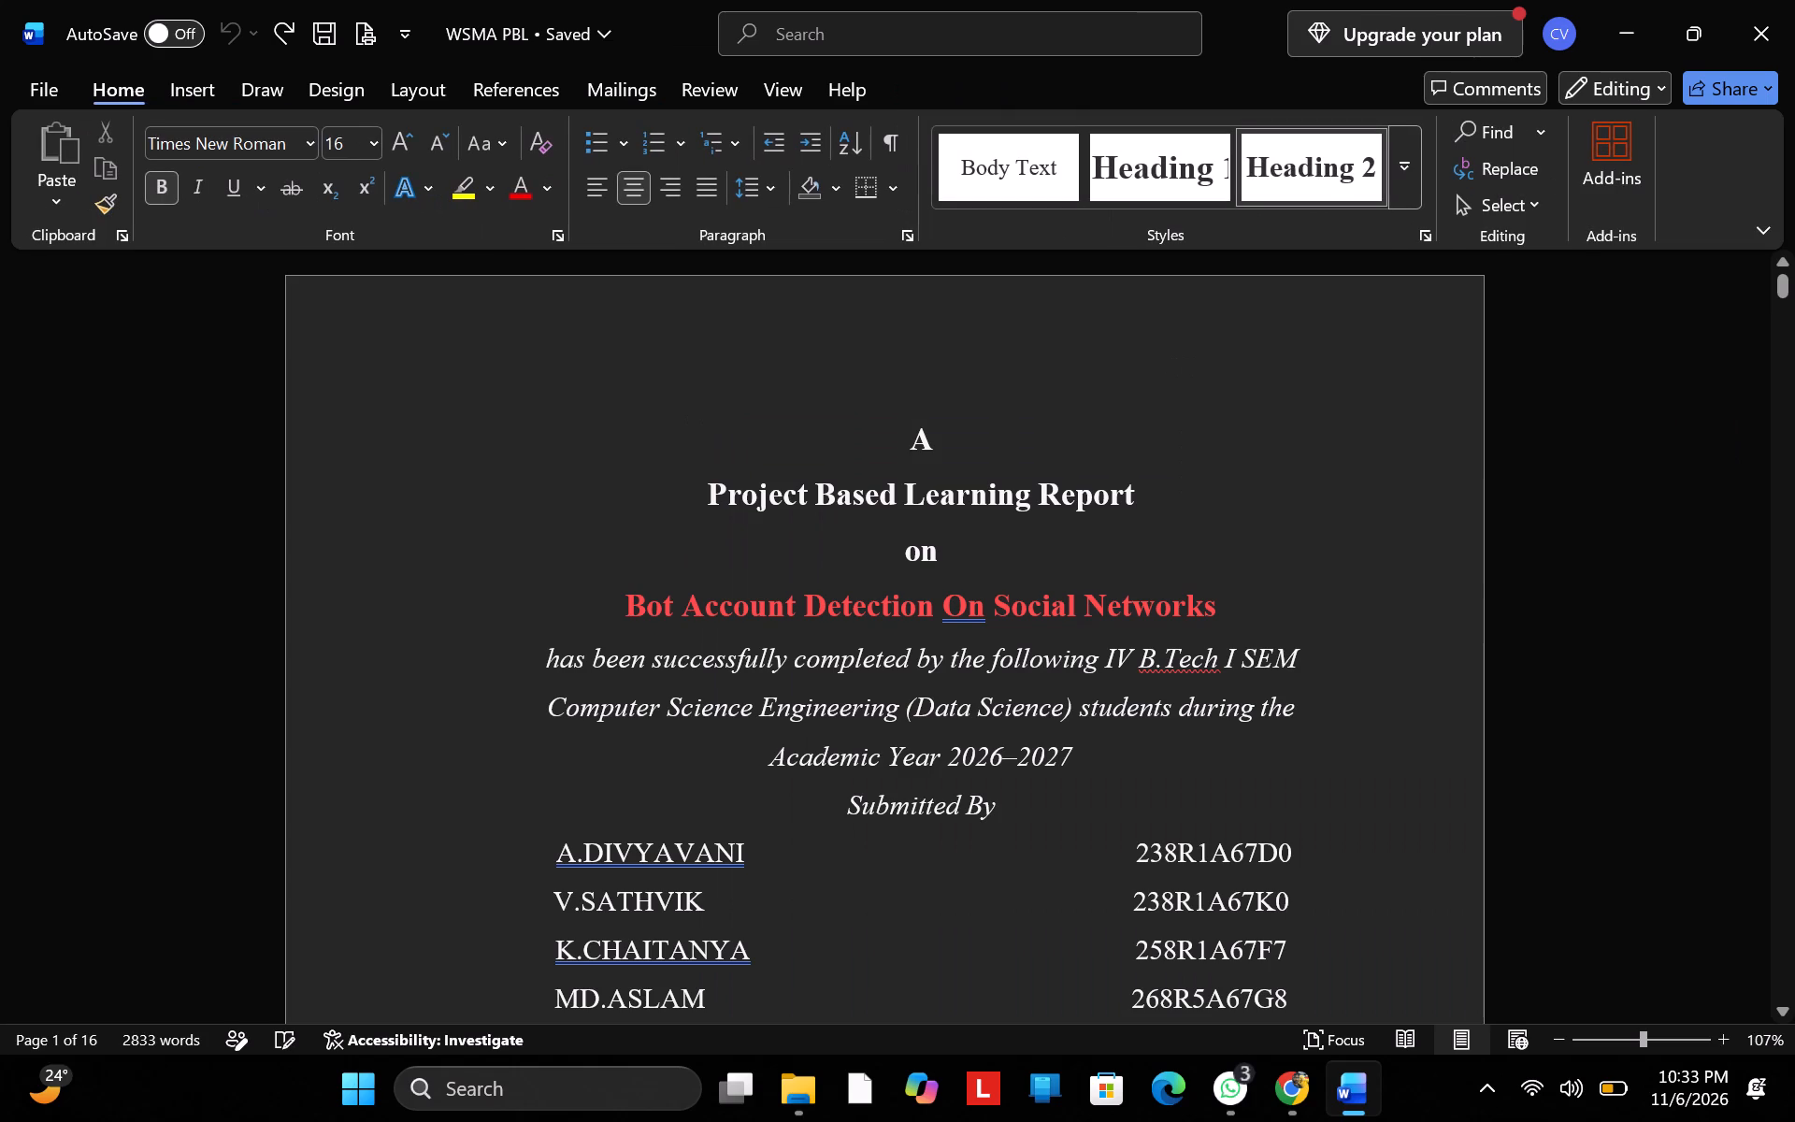
# Delete the entire cover page content, from the opening "A" down to the year 2026-2027.
pyautogui.scroll(-5, 1092, 713)
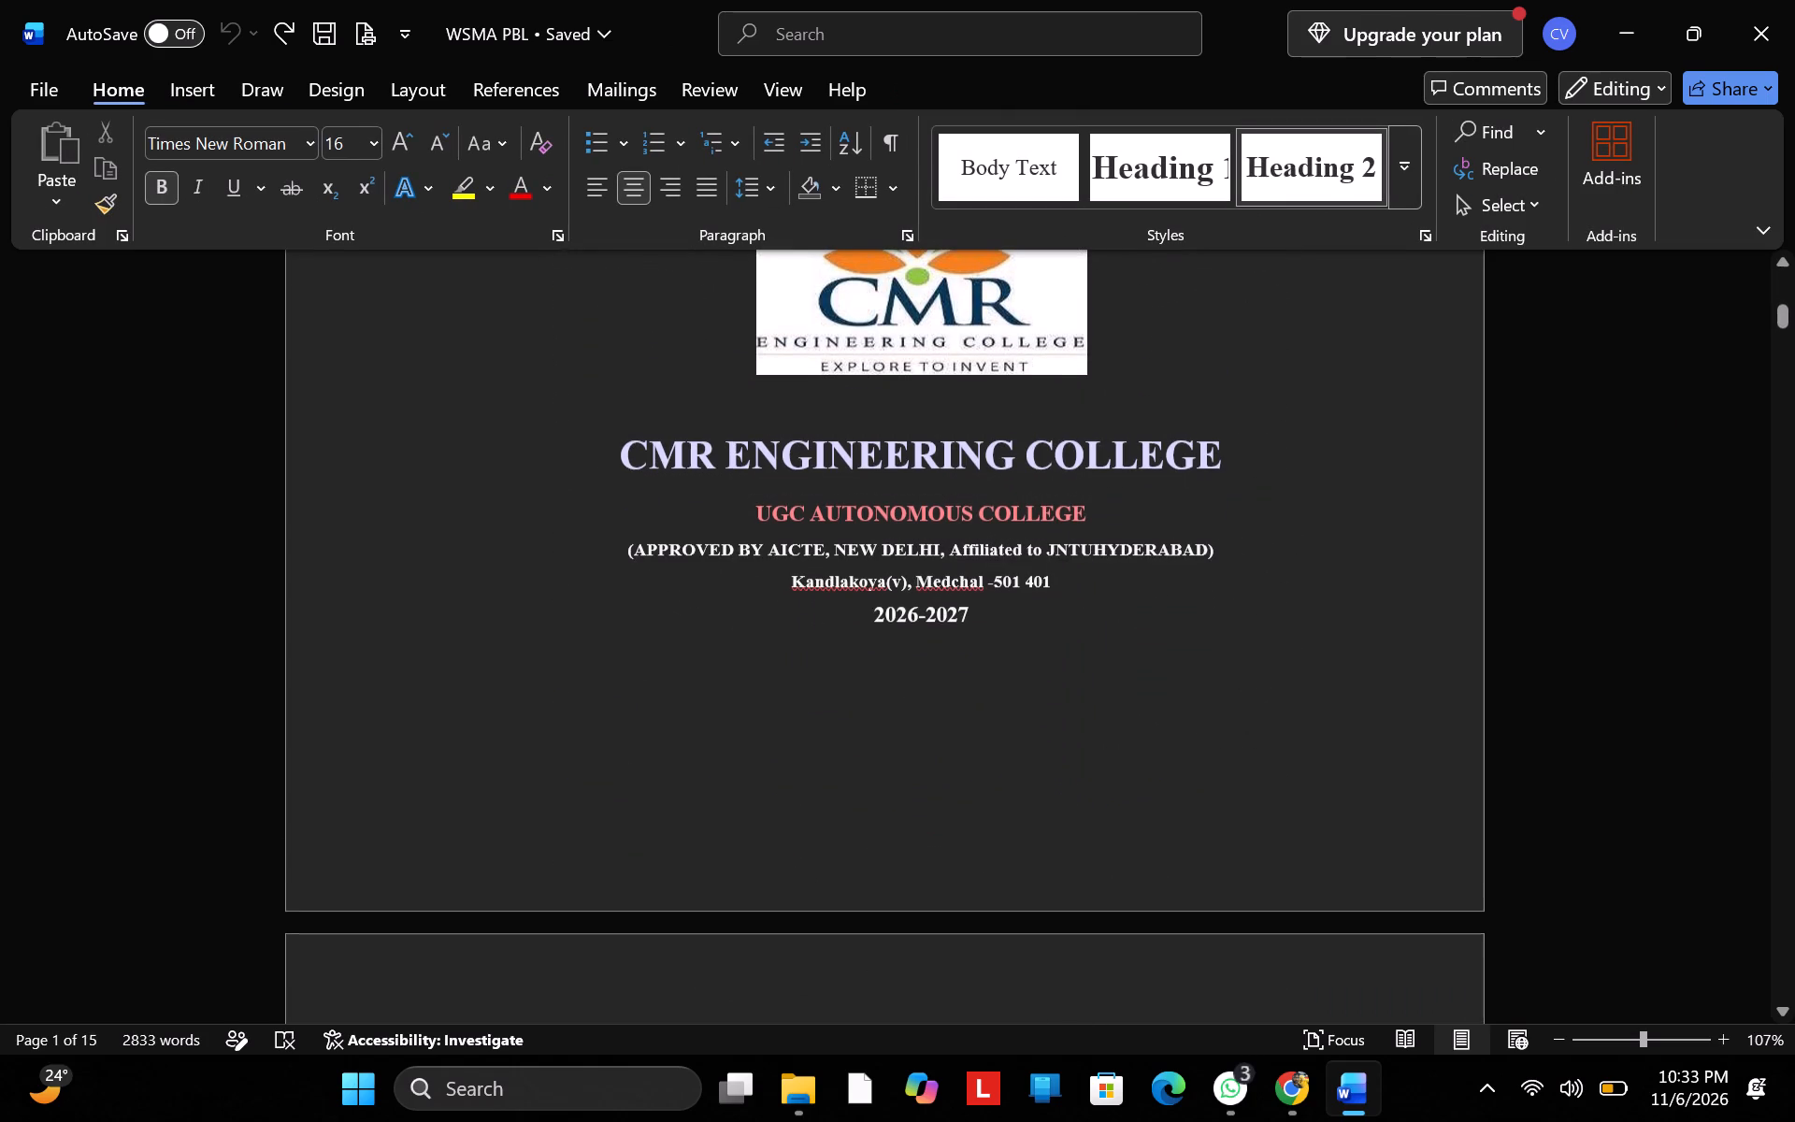
pyautogui.scroll(-1, 1092, 713)
pyautogui.click(1092, 713)
pyautogui.moveTo(1092, 713); pyautogui.dragTo(700, 73)
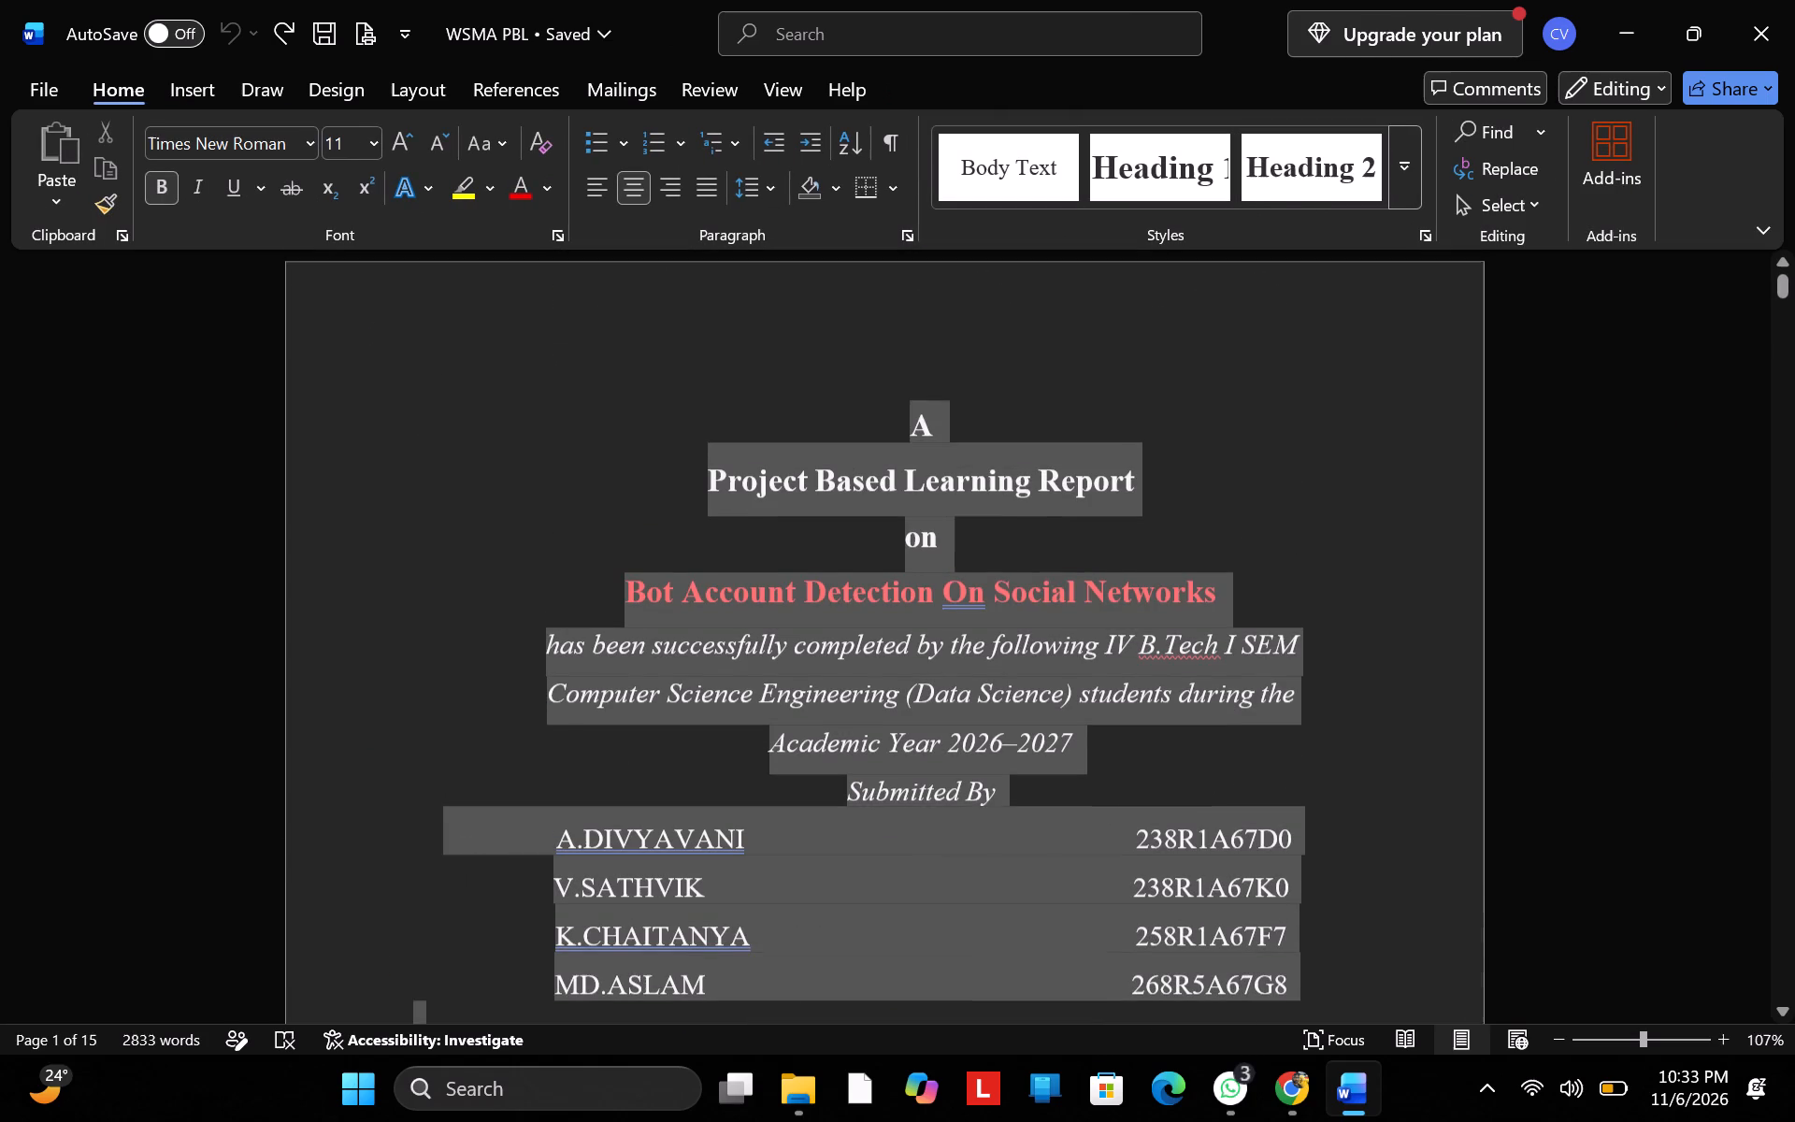
pyautogui.moveTo(700, 73); pyautogui.dragTo(674, 286)
pyautogui.press('BackSpace')
# Insert the certificate photo from this device on the emptied first page.
pyautogui.scroll(-2, 831, 611)
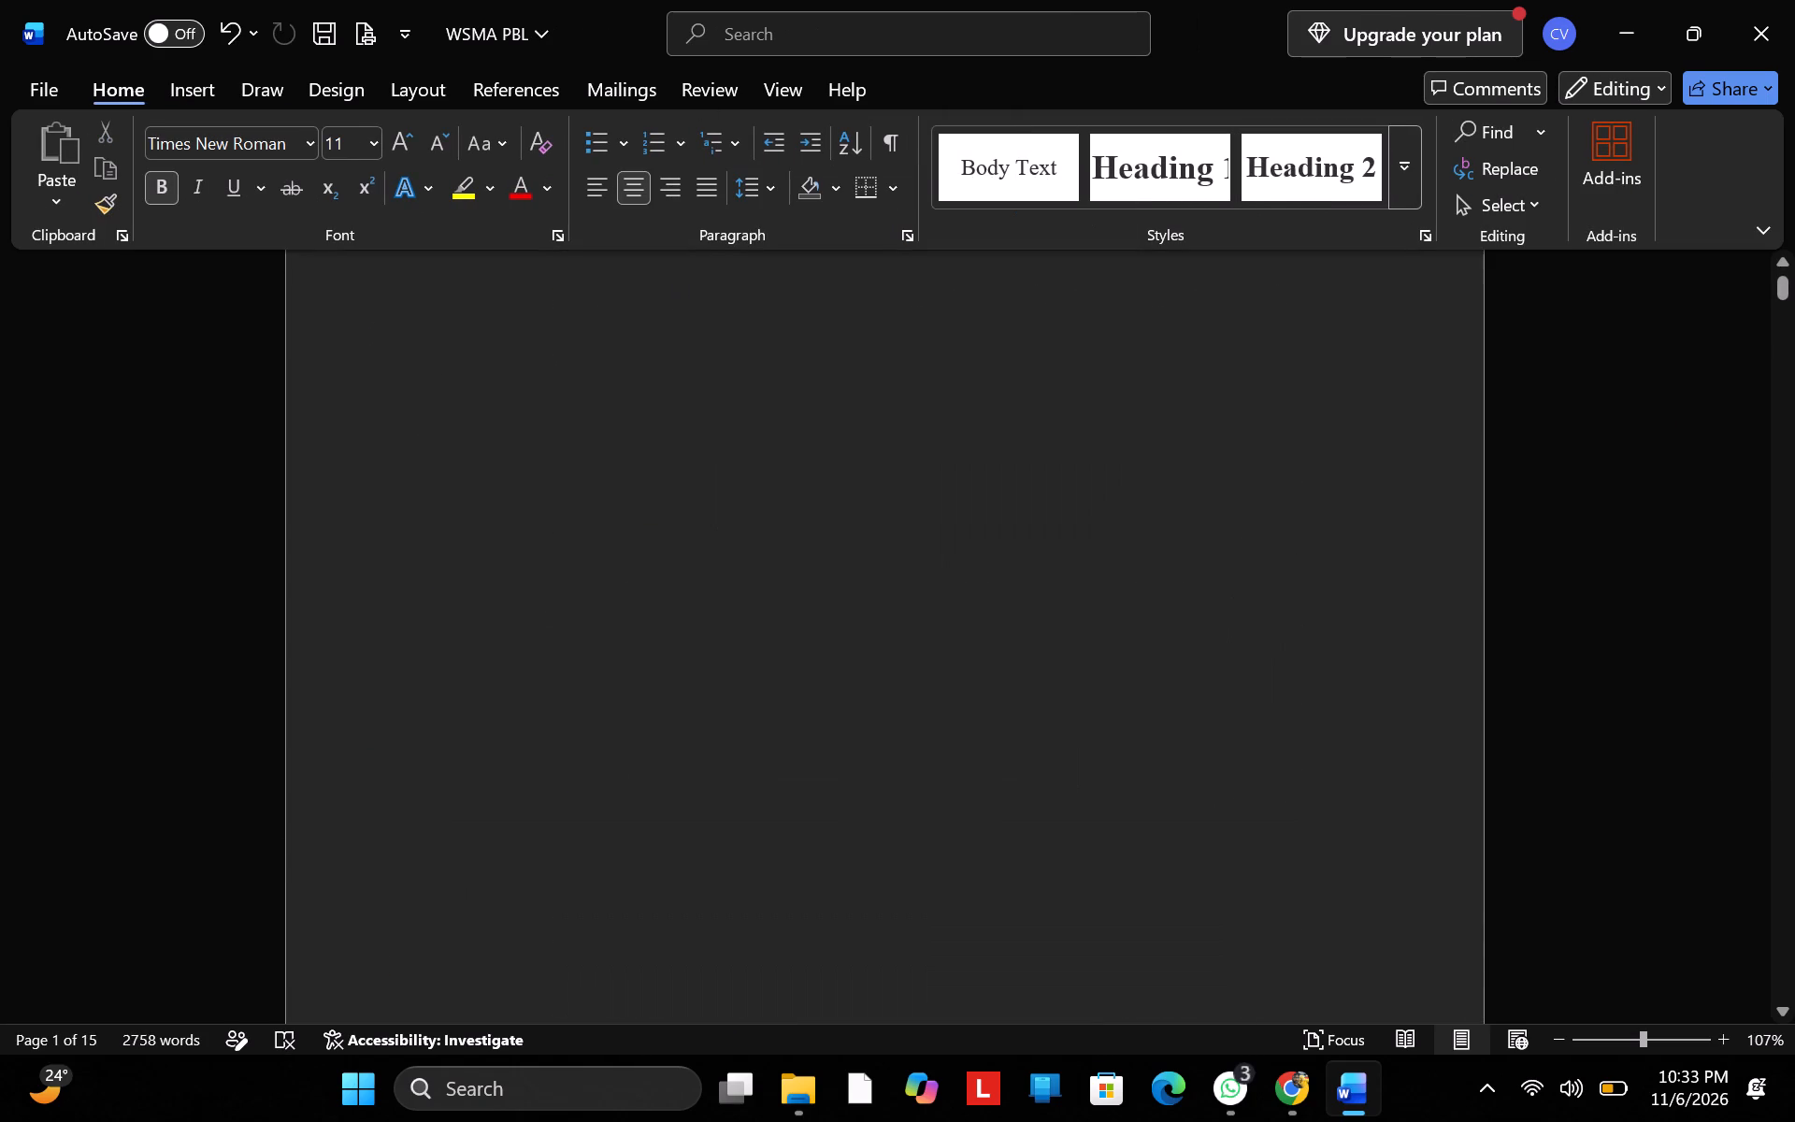
pyautogui.scroll(-3, 831, 611)
pyautogui.scroll(2, 831, 611)
pyautogui.click(197, 95)
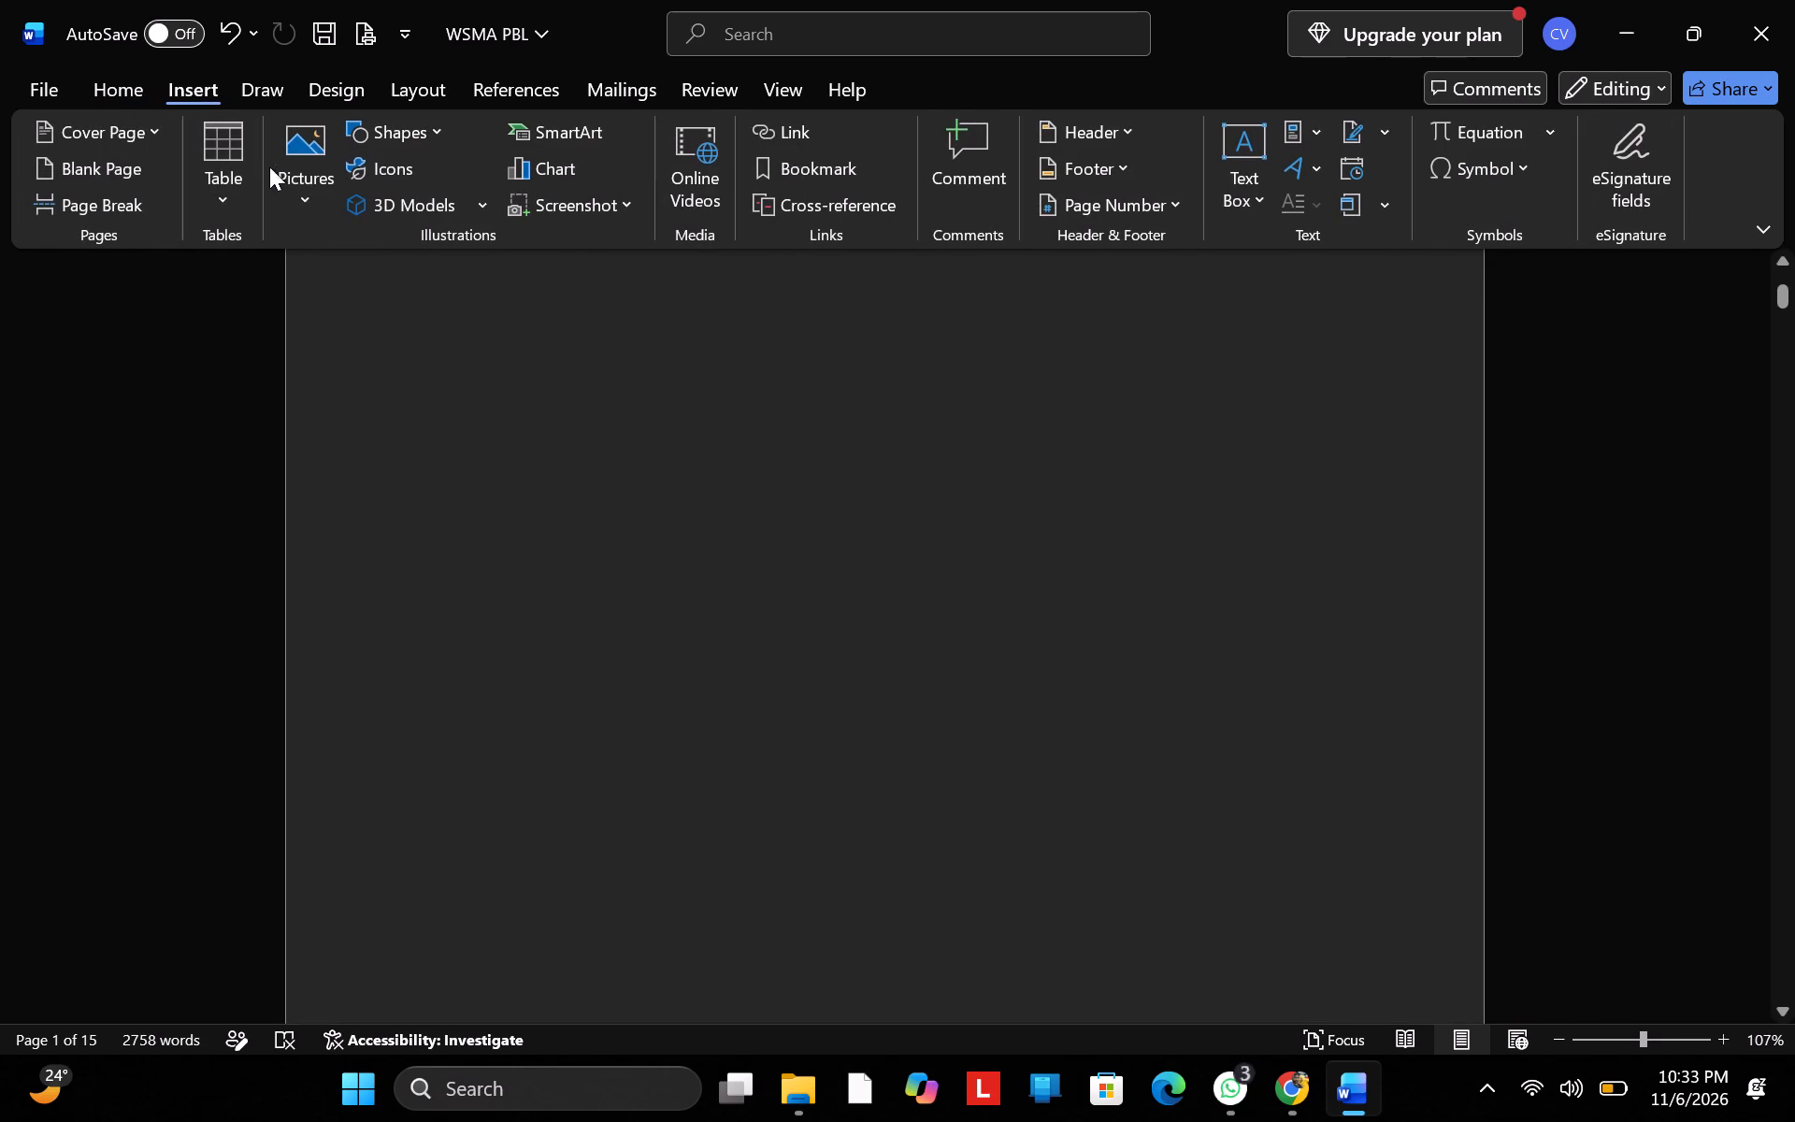
pyautogui.click(306, 186)
pyautogui.click(345, 296)
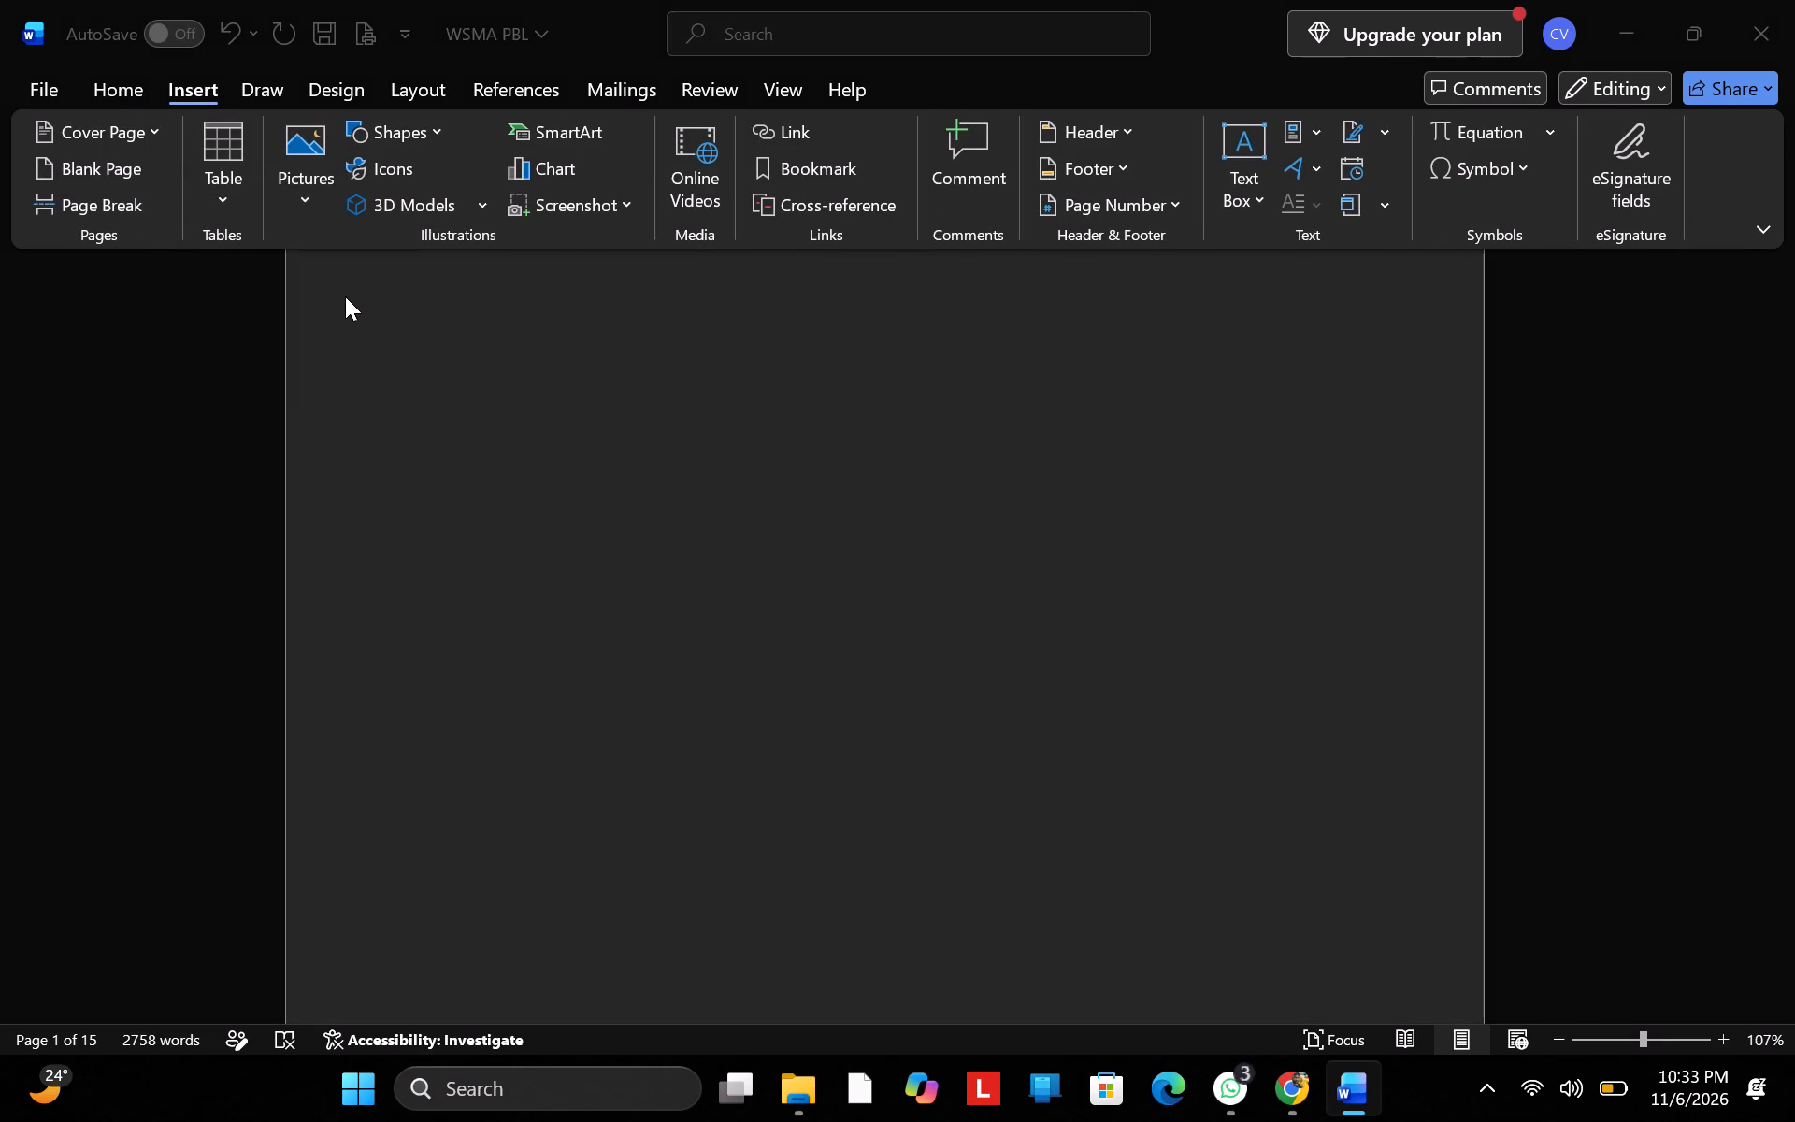
pyautogui.doubleClick(354, 290)
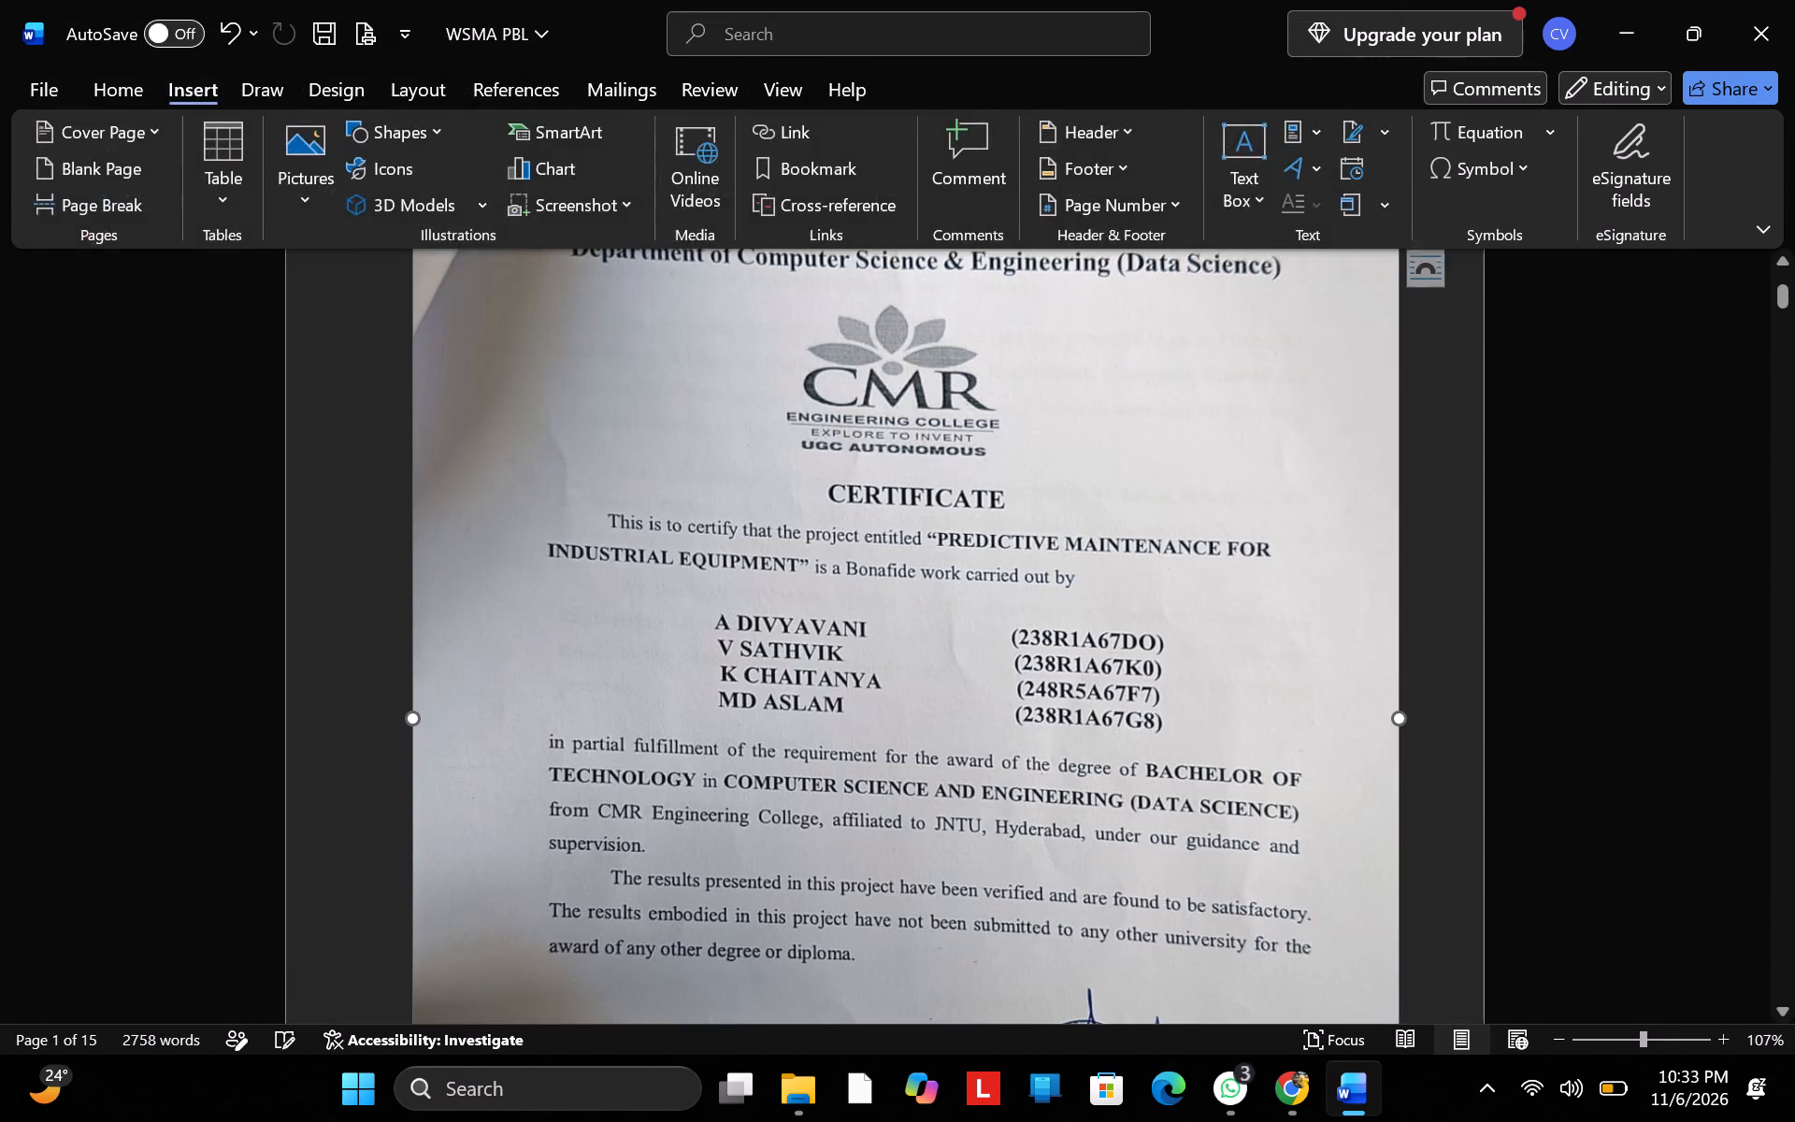
# Enlarge the certificate photo on the first page to about 11.37" high and 7.39" wide.
pyautogui.scroll(4, 725, 509)
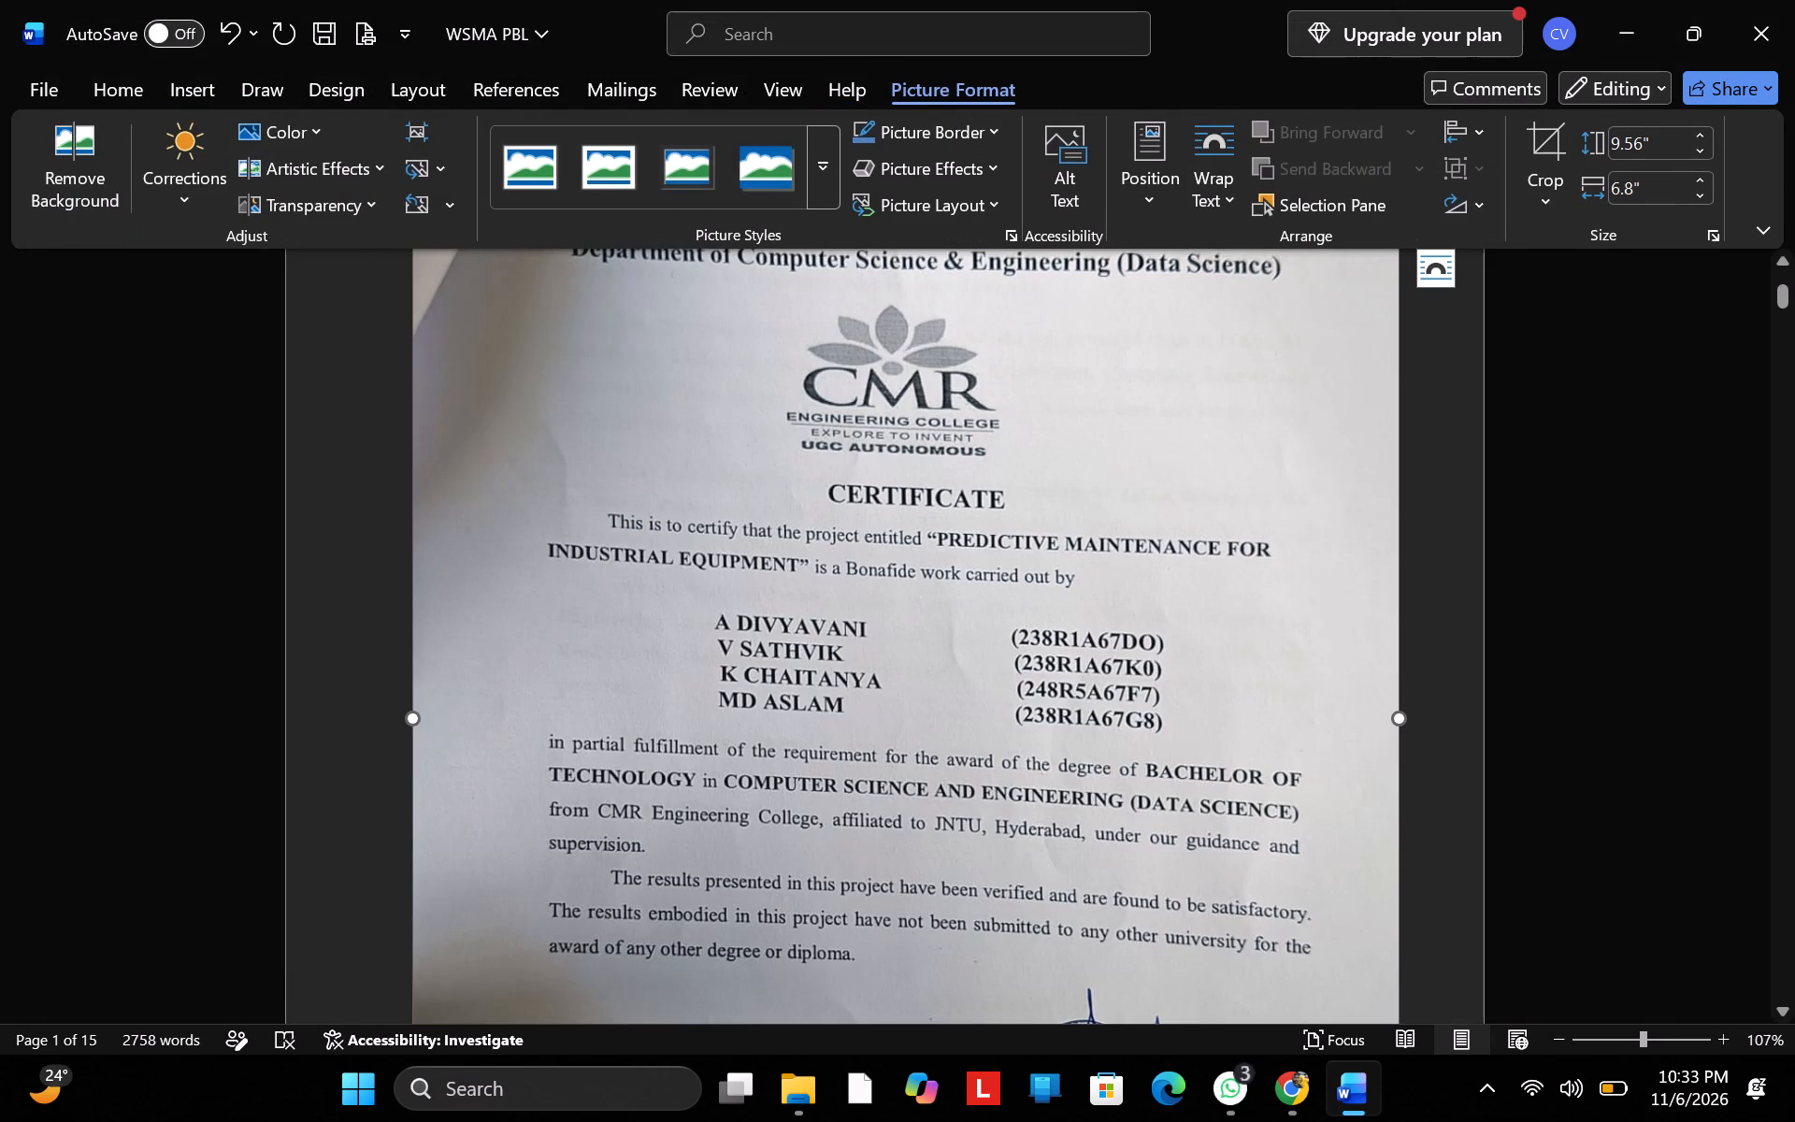
pyautogui.scroll(4, 1676, 610)
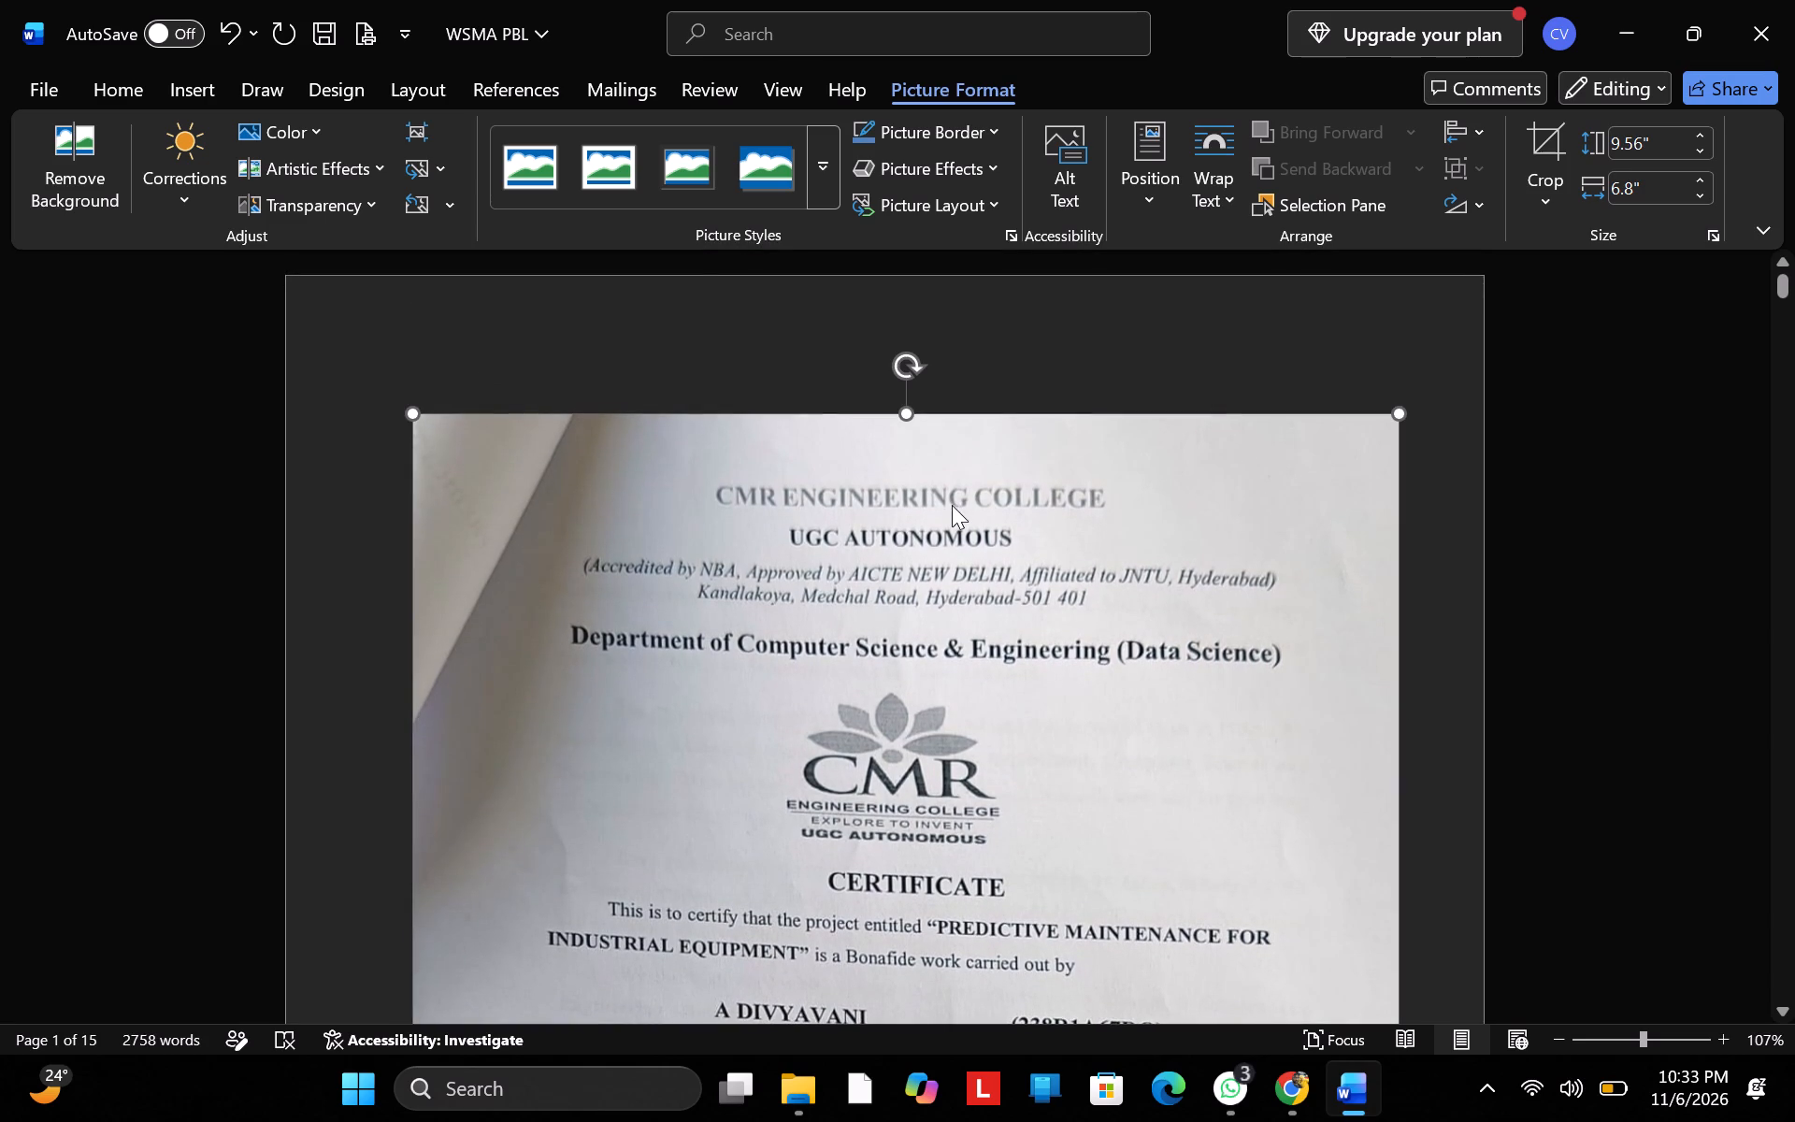
pyautogui.click(952, 505)
pyautogui.moveTo(907, 413); pyautogui.dragTo(881, 281)
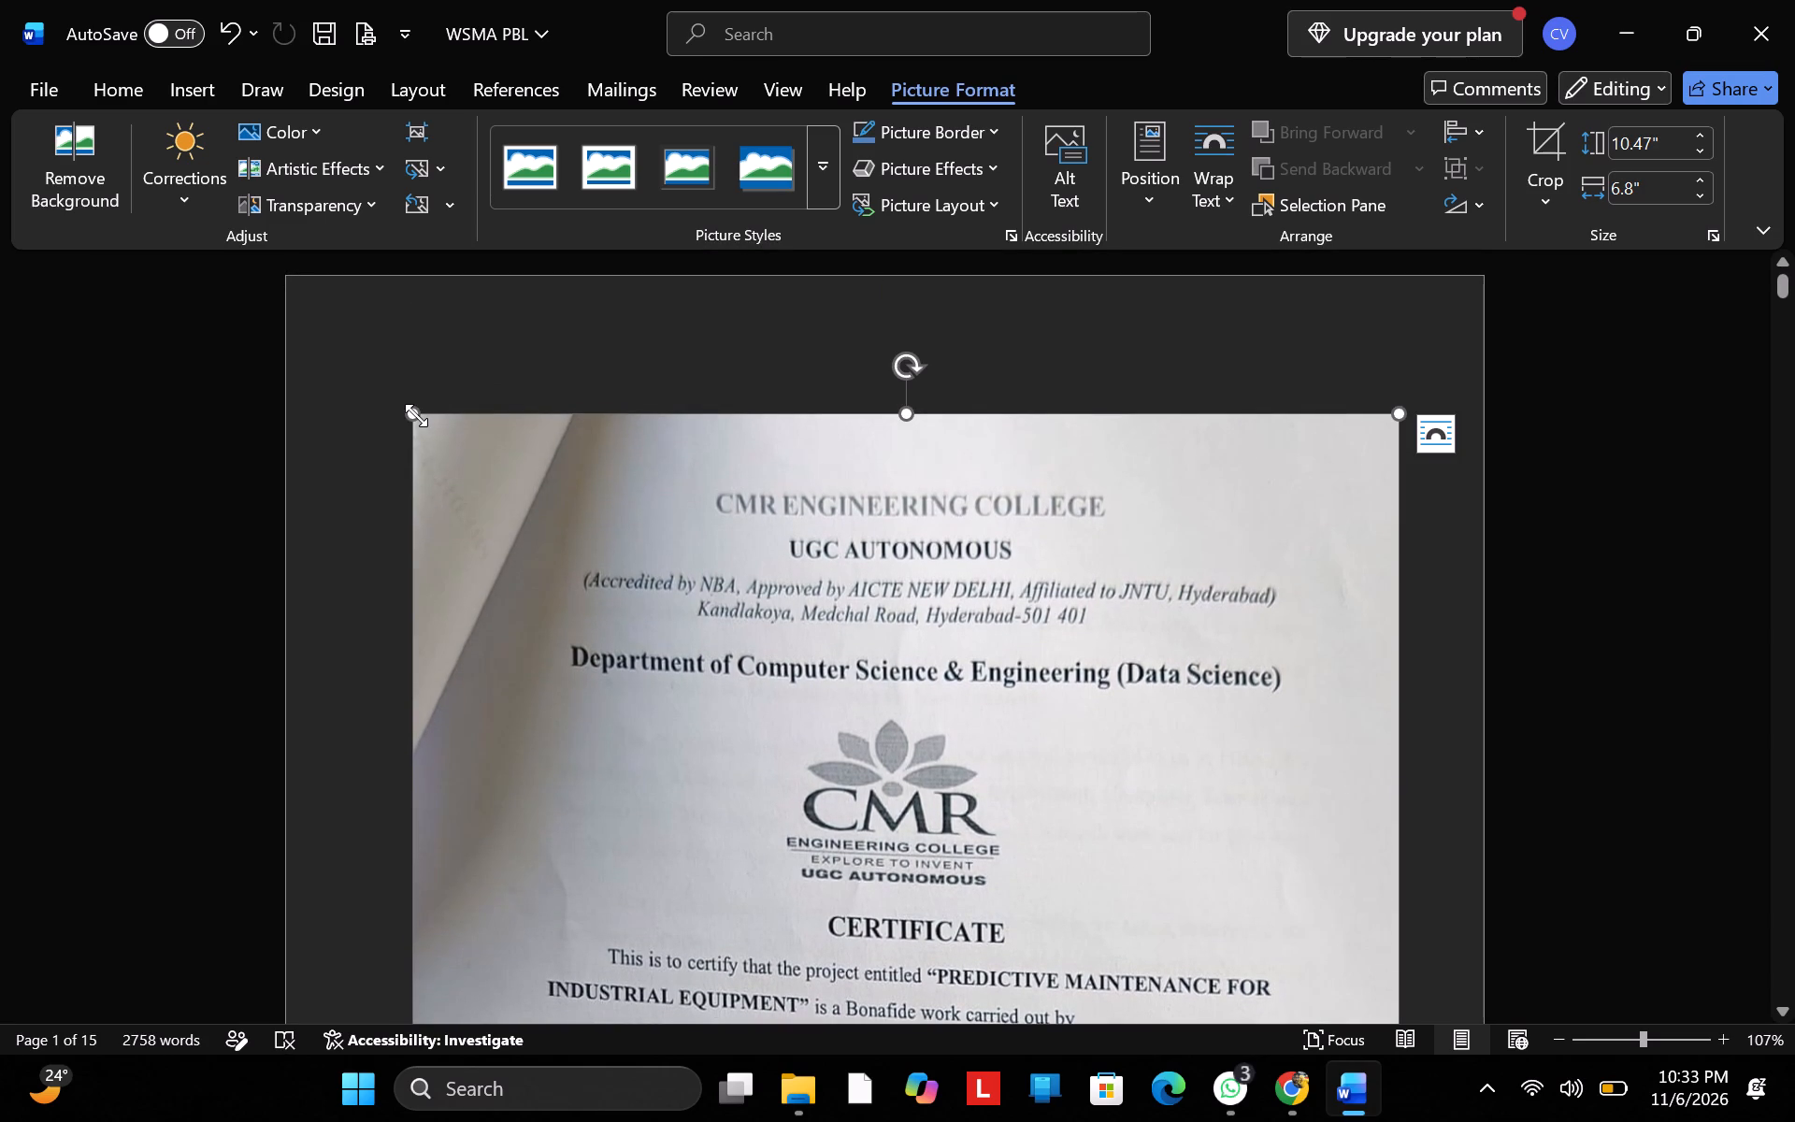
pyautogui.moveTo(412, 410); pyautogui.dragTo(336, 326)
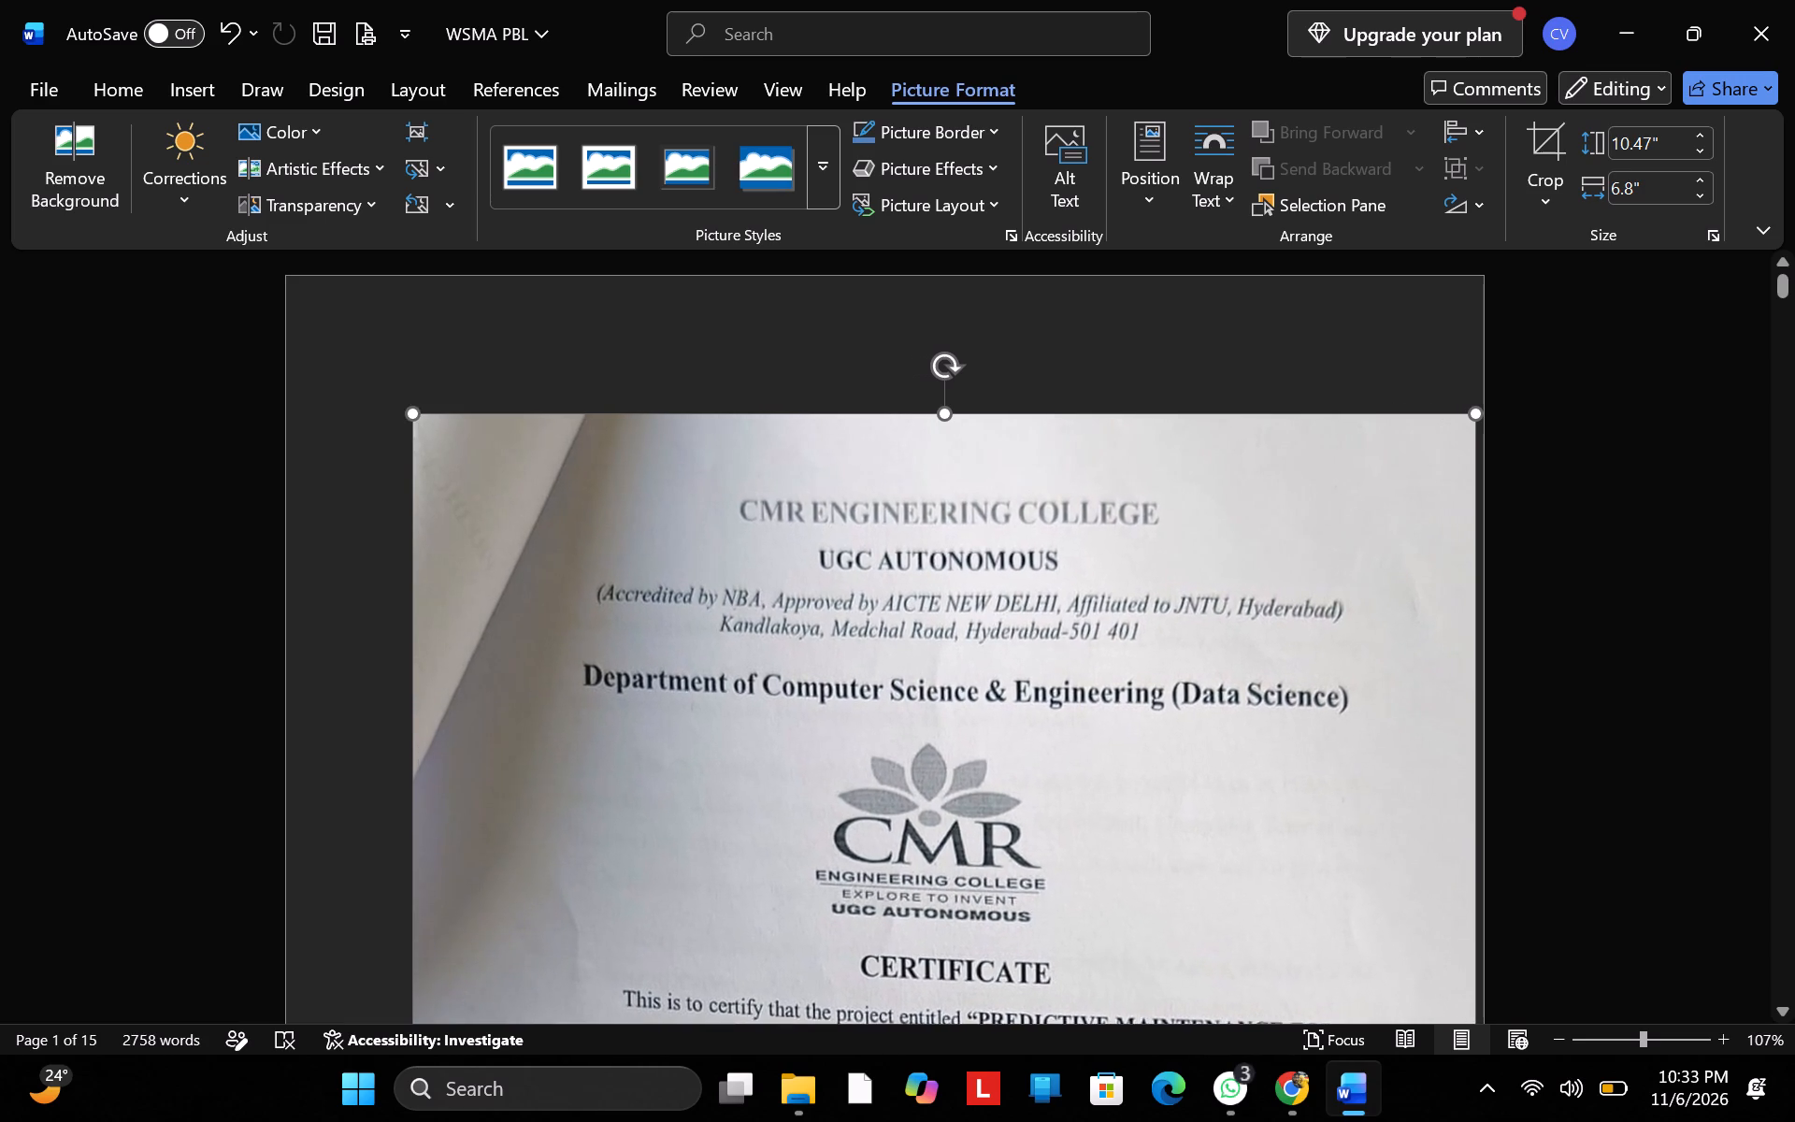
pyautogui.moveTo(336, 326); pyautogui.dragTo(328, 314)
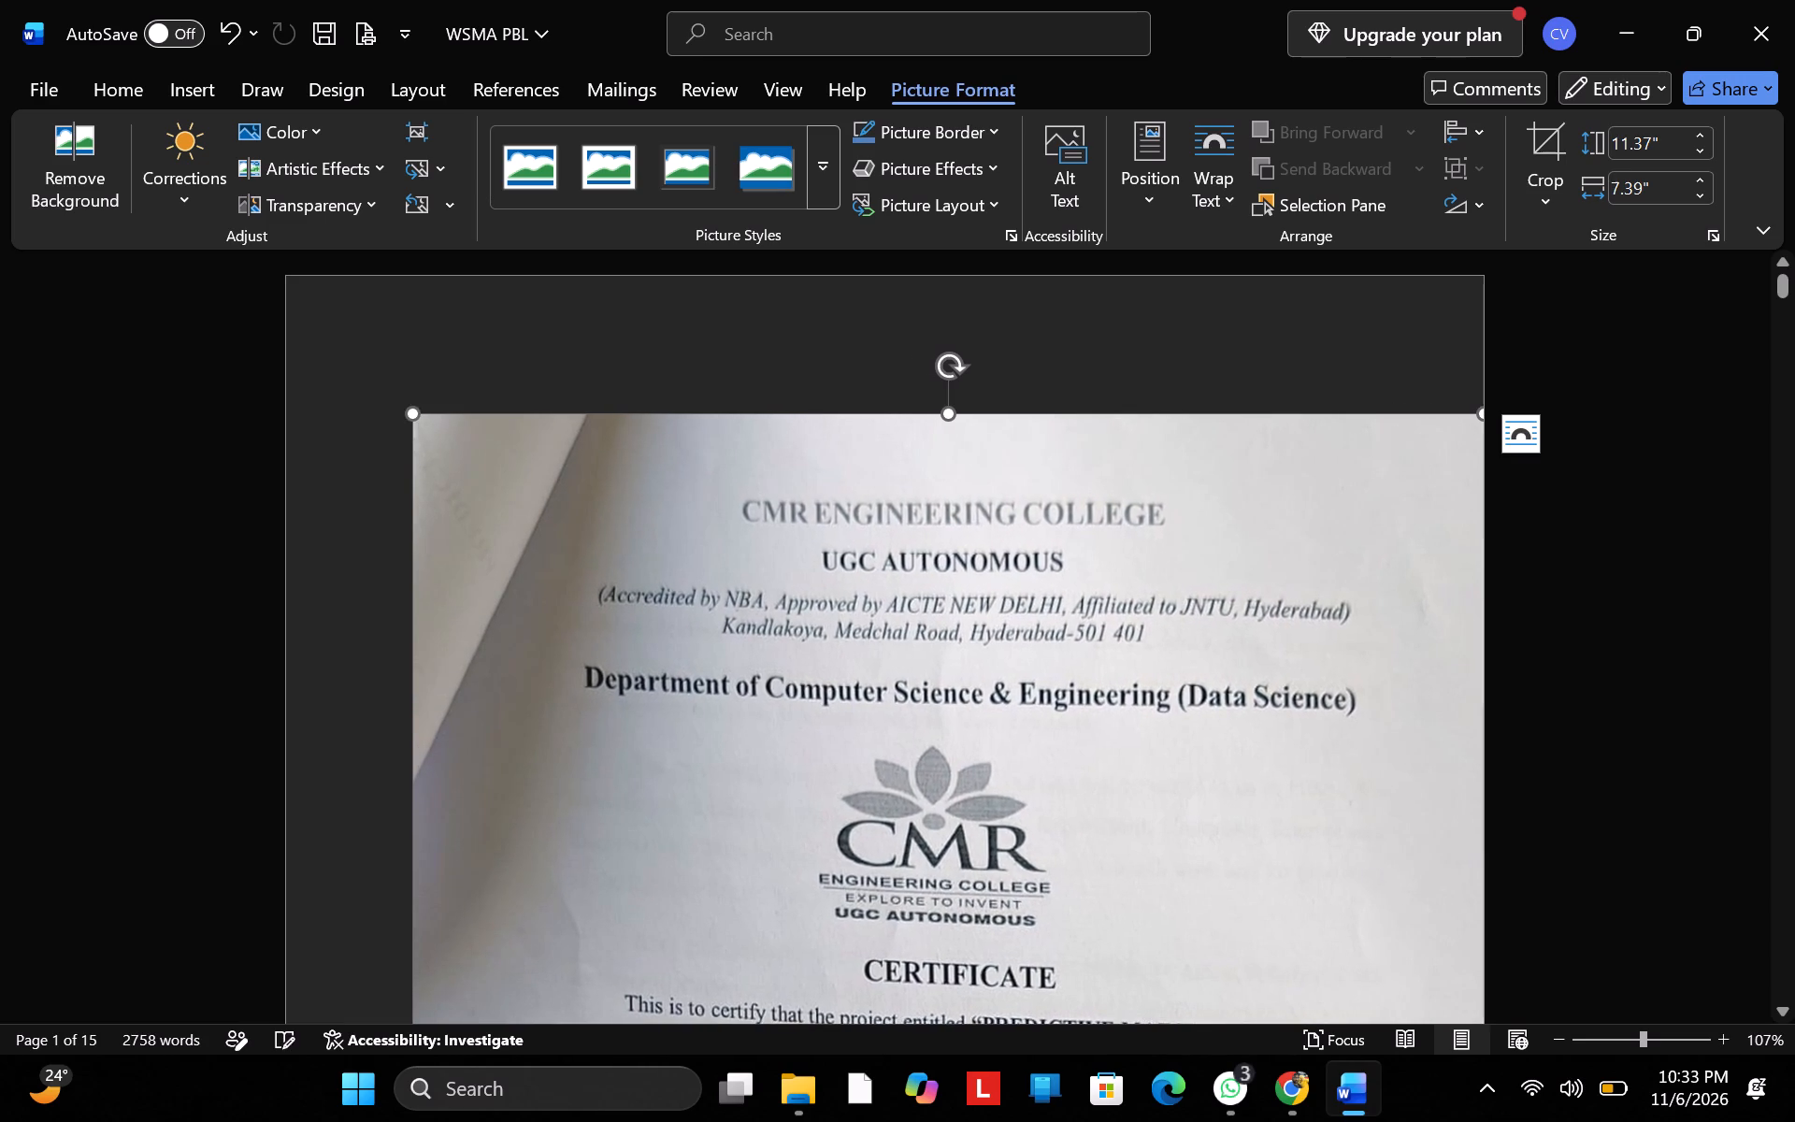
pyautogui.scroll(-6, 1349, 671)
pyautogui.scroll(-6, 1648, 651)
pyautogui.scroll(1, 1648, 651)
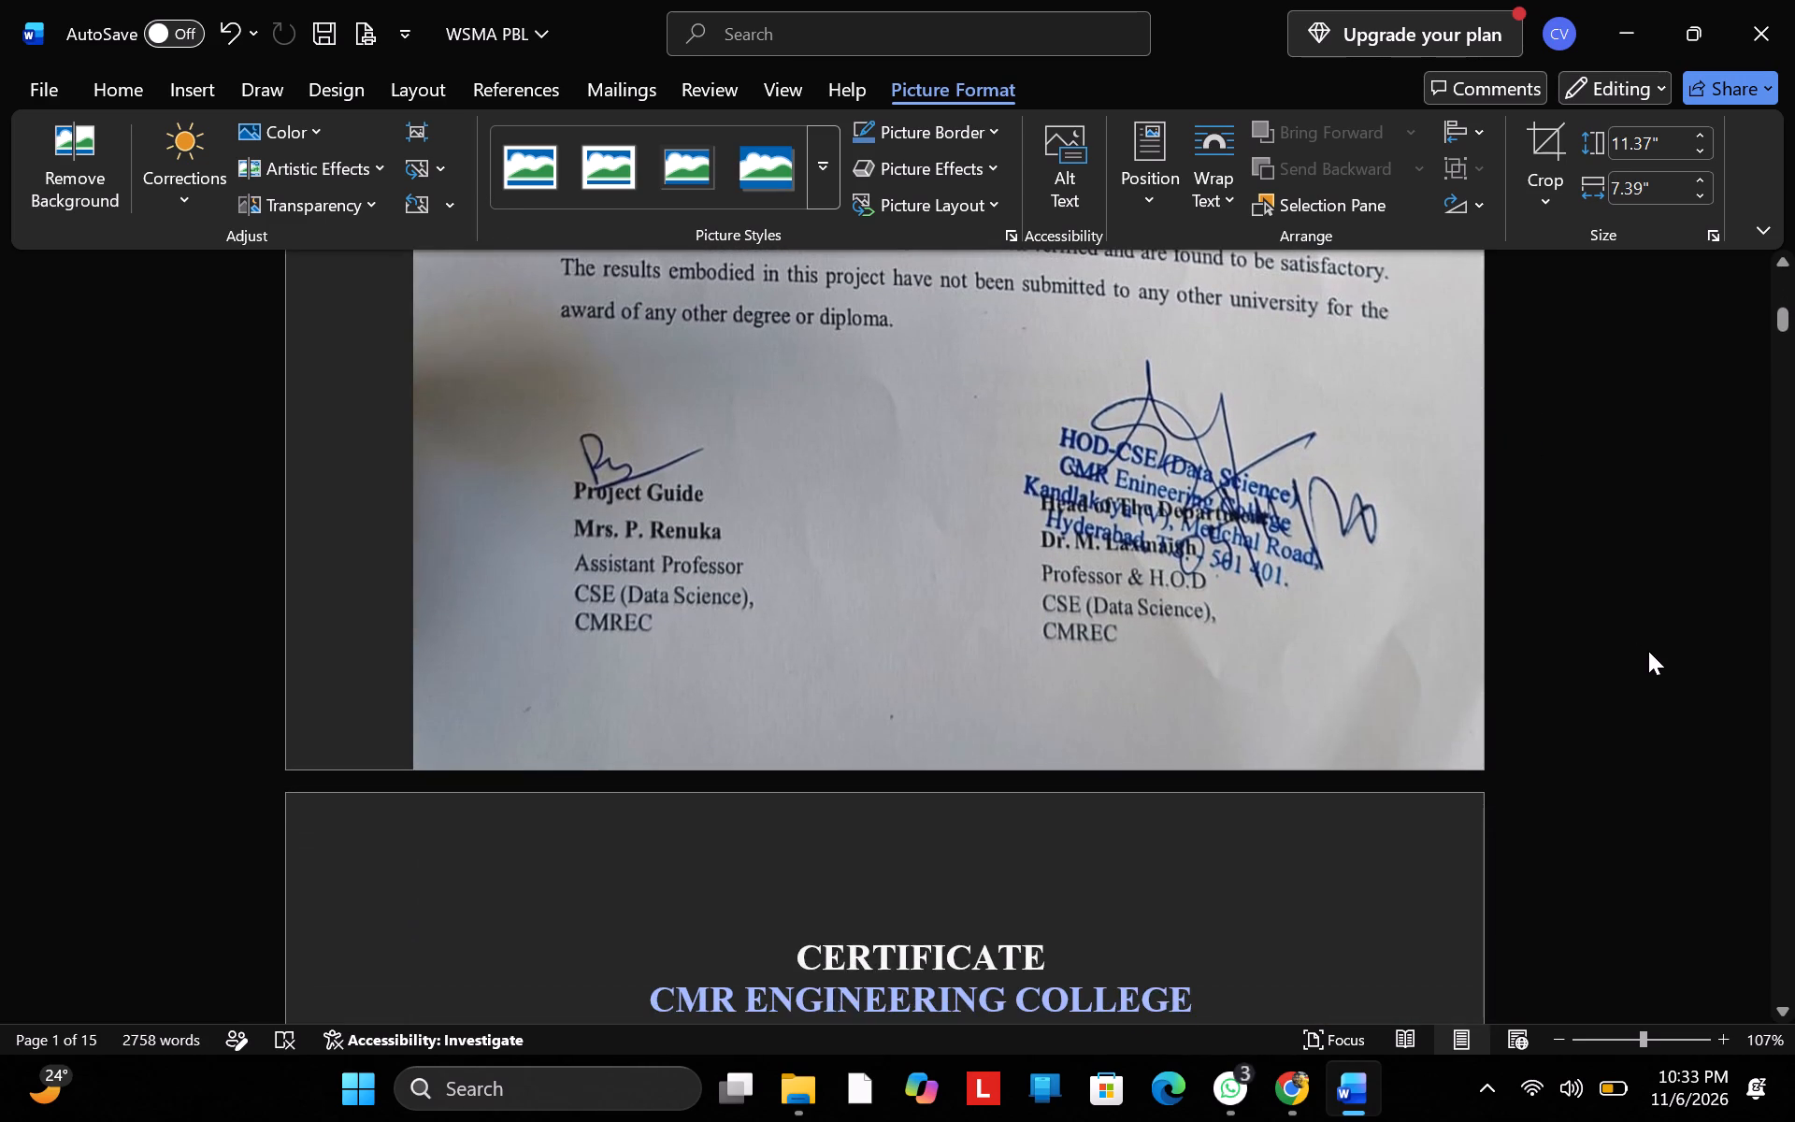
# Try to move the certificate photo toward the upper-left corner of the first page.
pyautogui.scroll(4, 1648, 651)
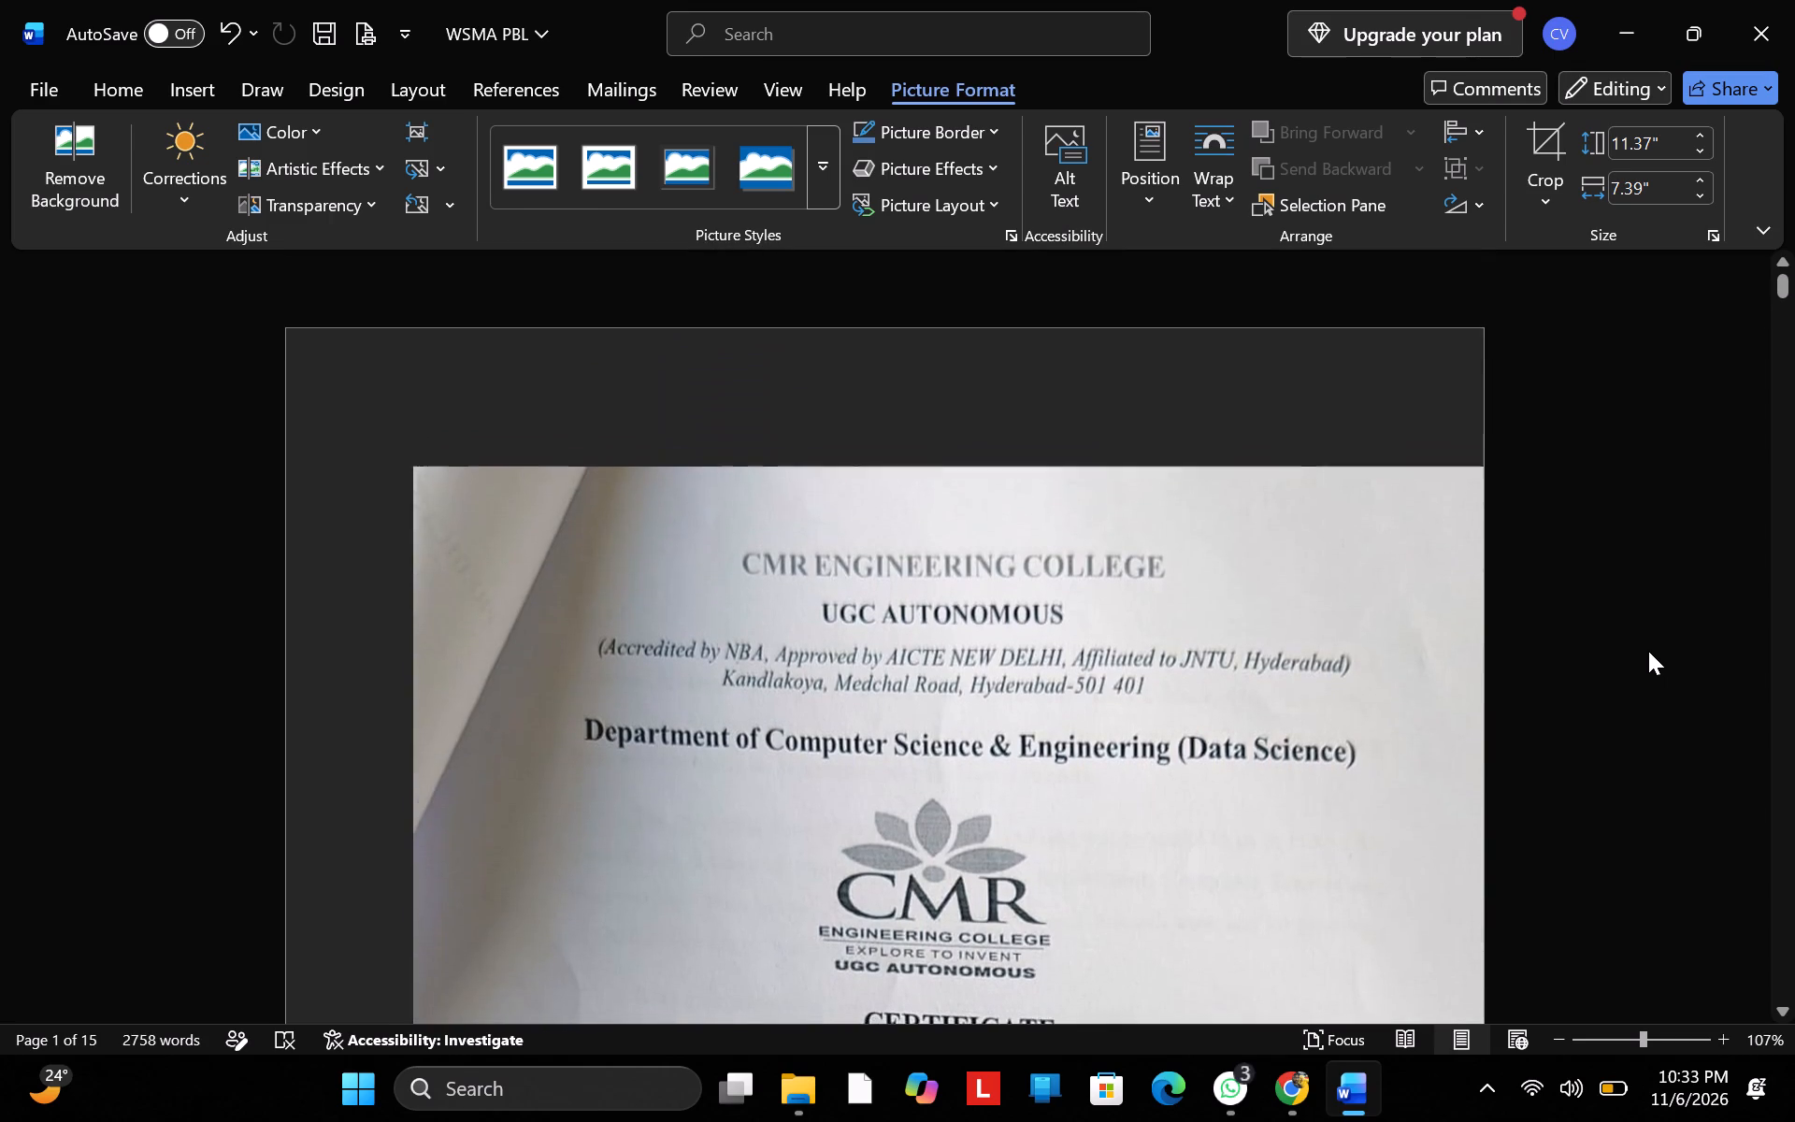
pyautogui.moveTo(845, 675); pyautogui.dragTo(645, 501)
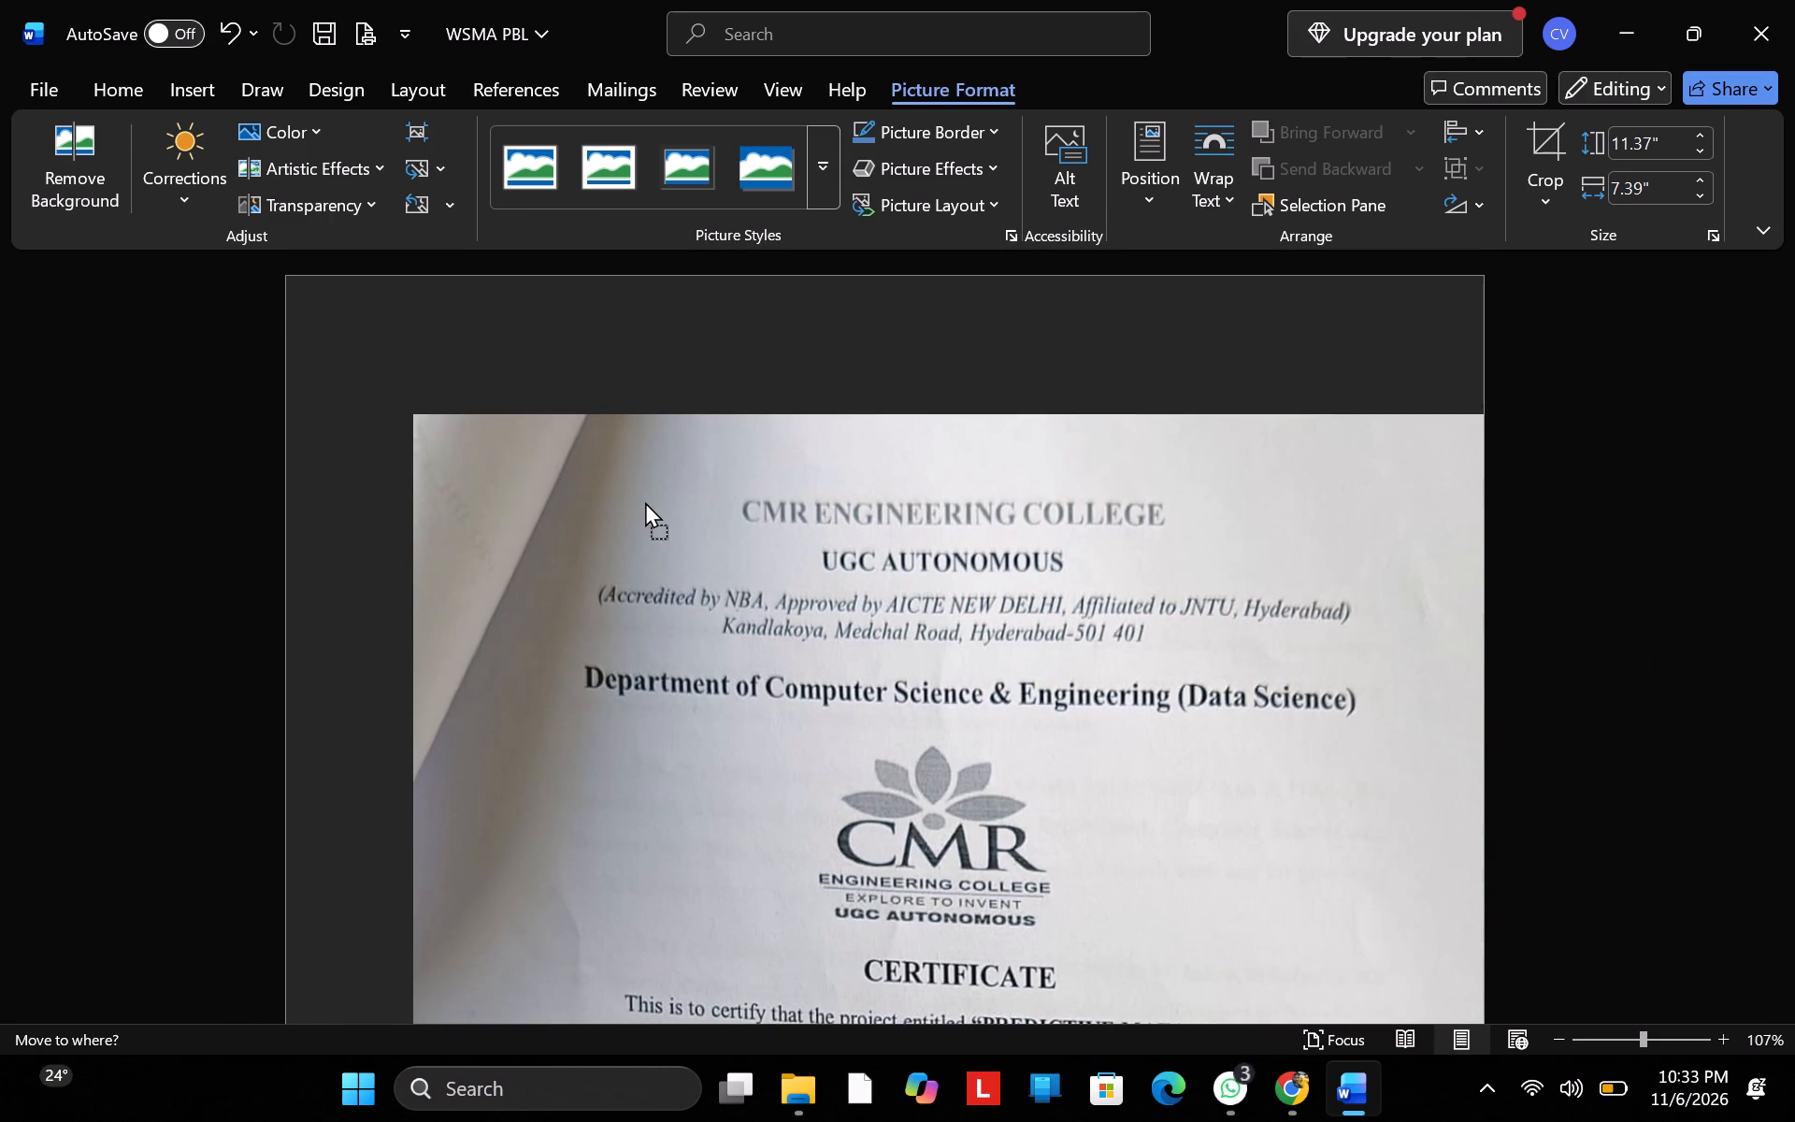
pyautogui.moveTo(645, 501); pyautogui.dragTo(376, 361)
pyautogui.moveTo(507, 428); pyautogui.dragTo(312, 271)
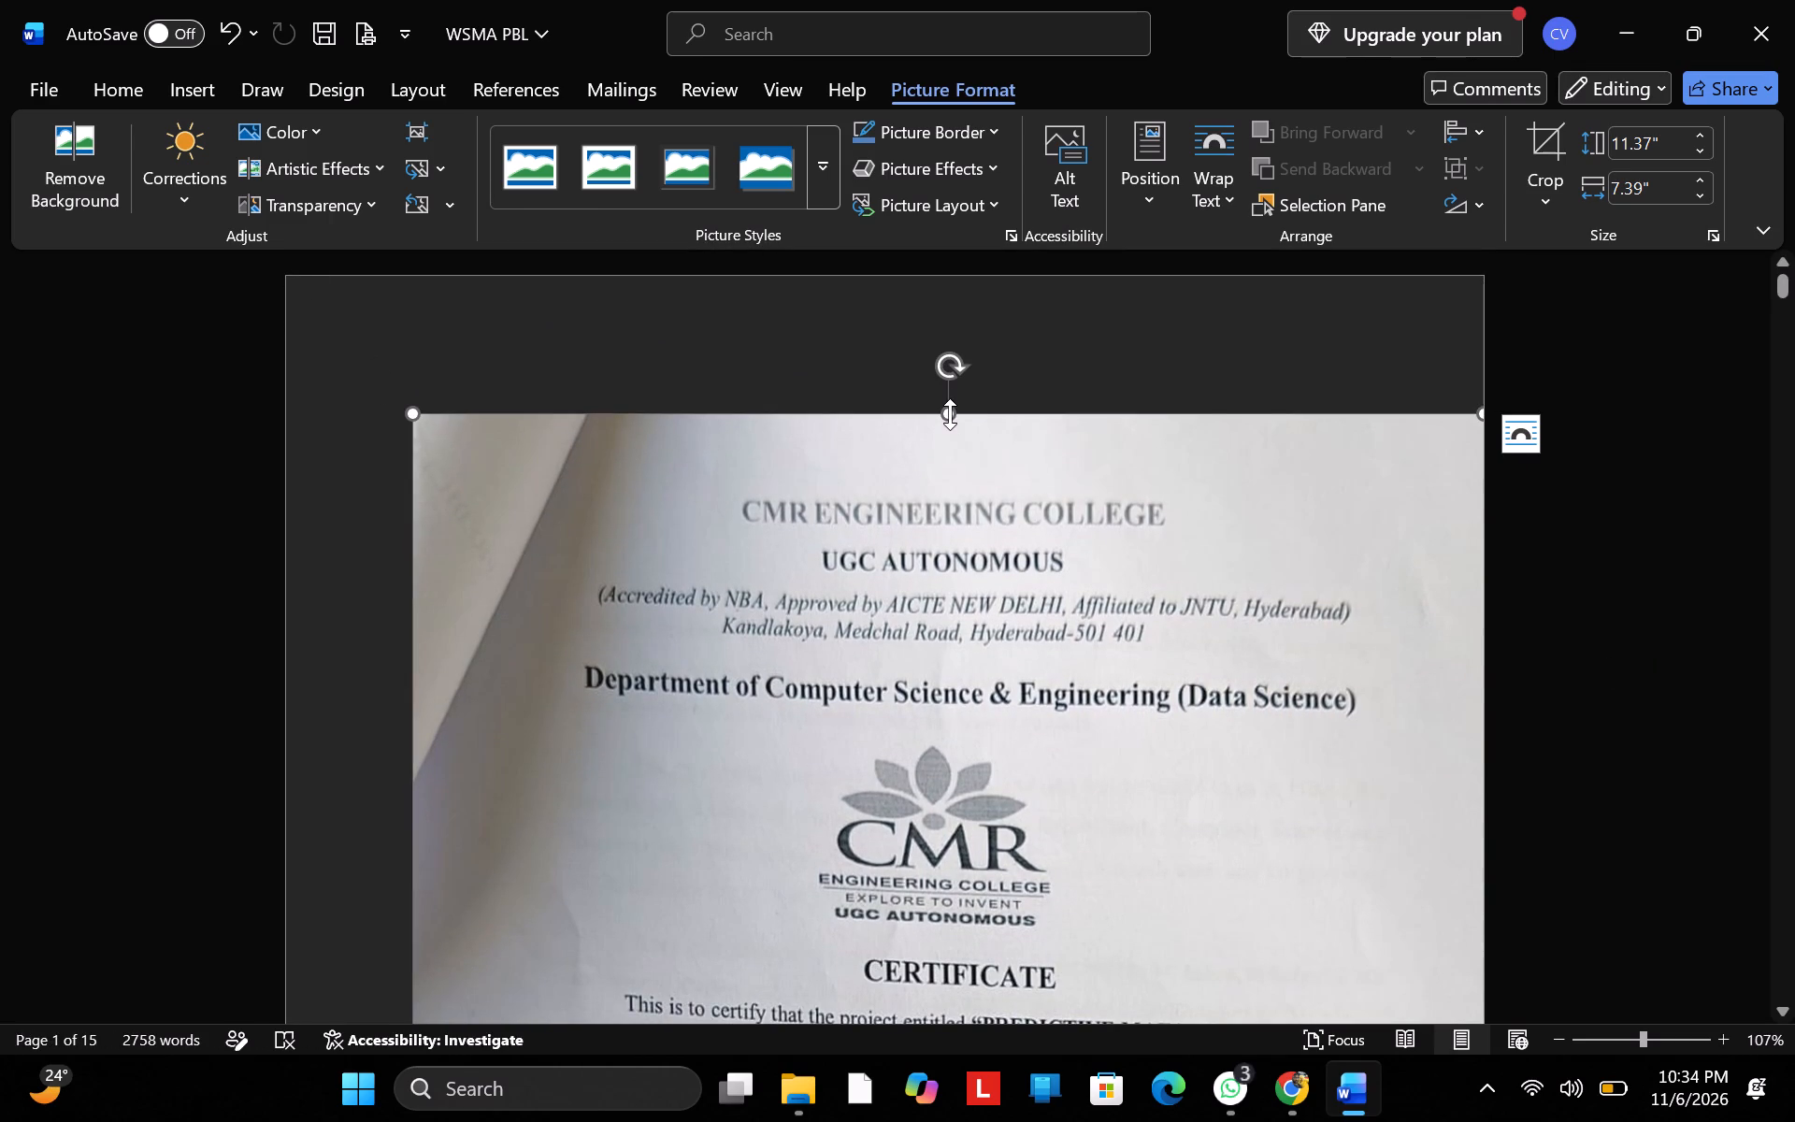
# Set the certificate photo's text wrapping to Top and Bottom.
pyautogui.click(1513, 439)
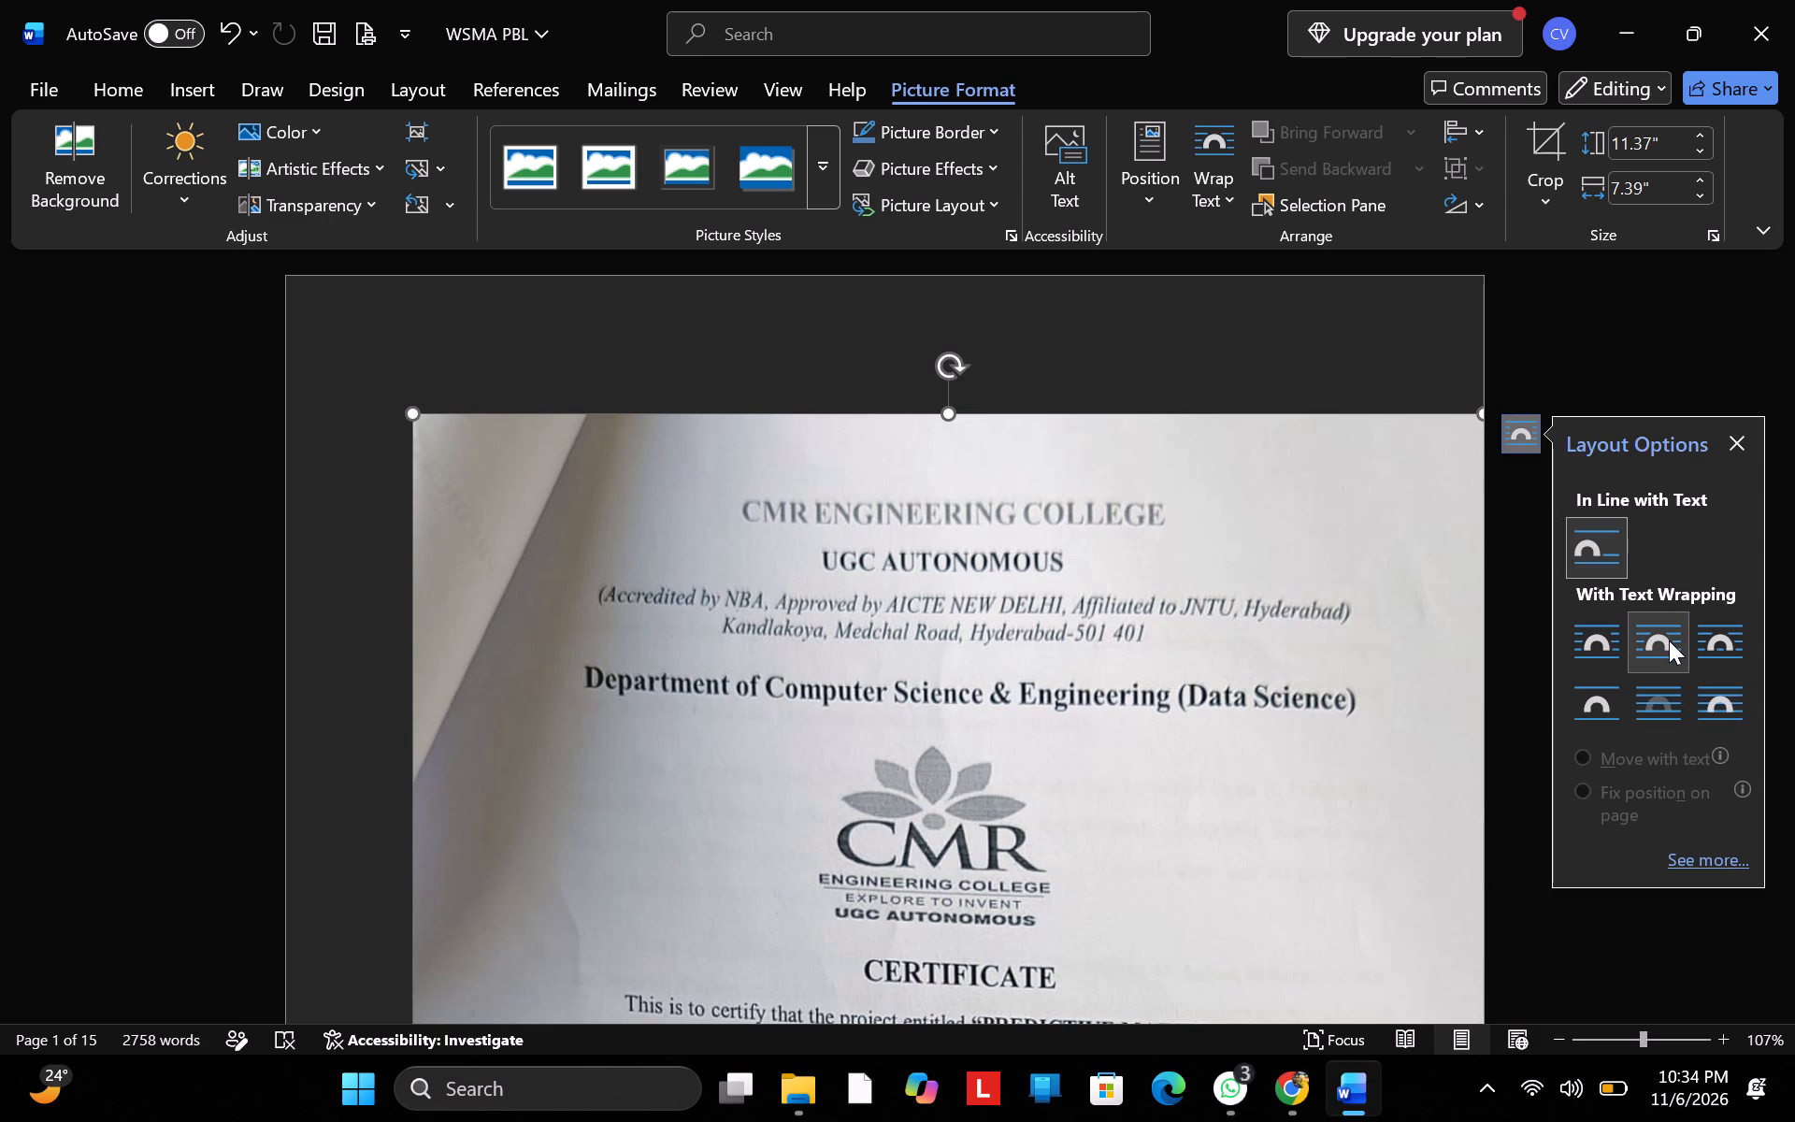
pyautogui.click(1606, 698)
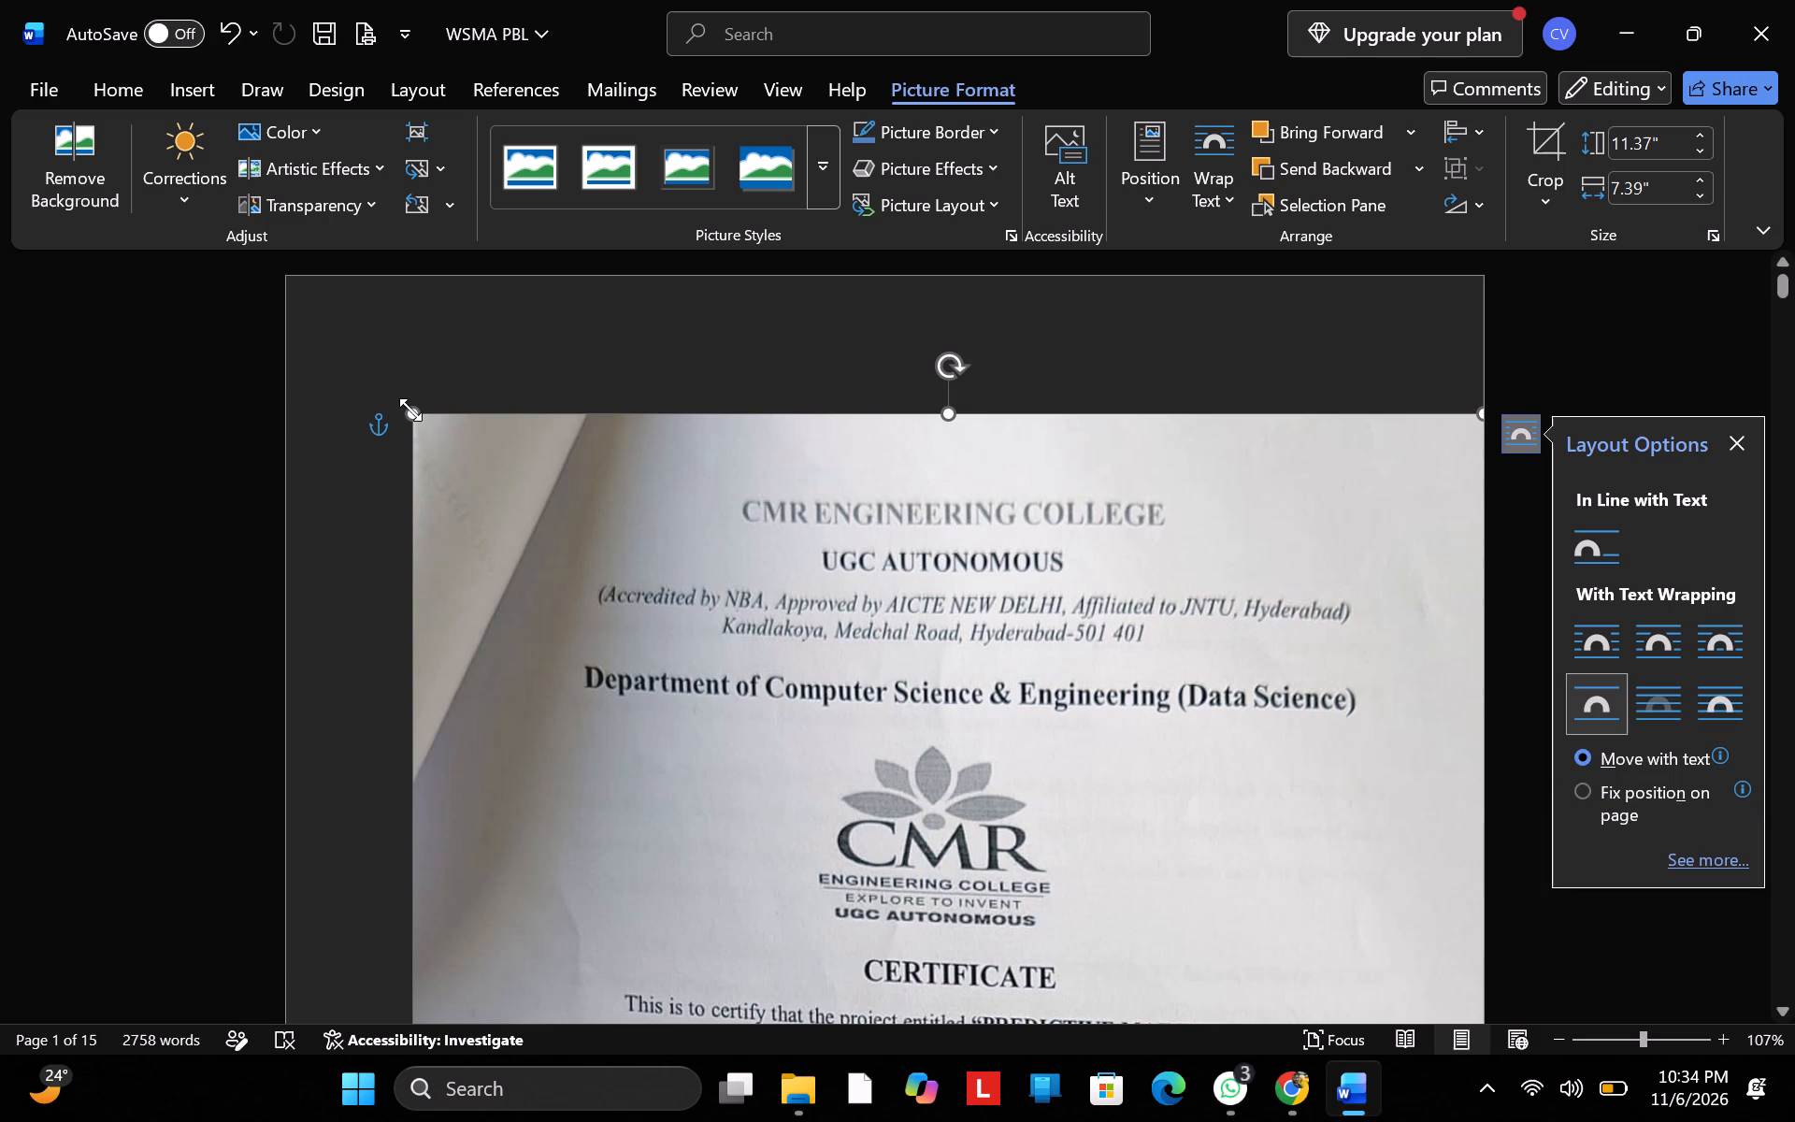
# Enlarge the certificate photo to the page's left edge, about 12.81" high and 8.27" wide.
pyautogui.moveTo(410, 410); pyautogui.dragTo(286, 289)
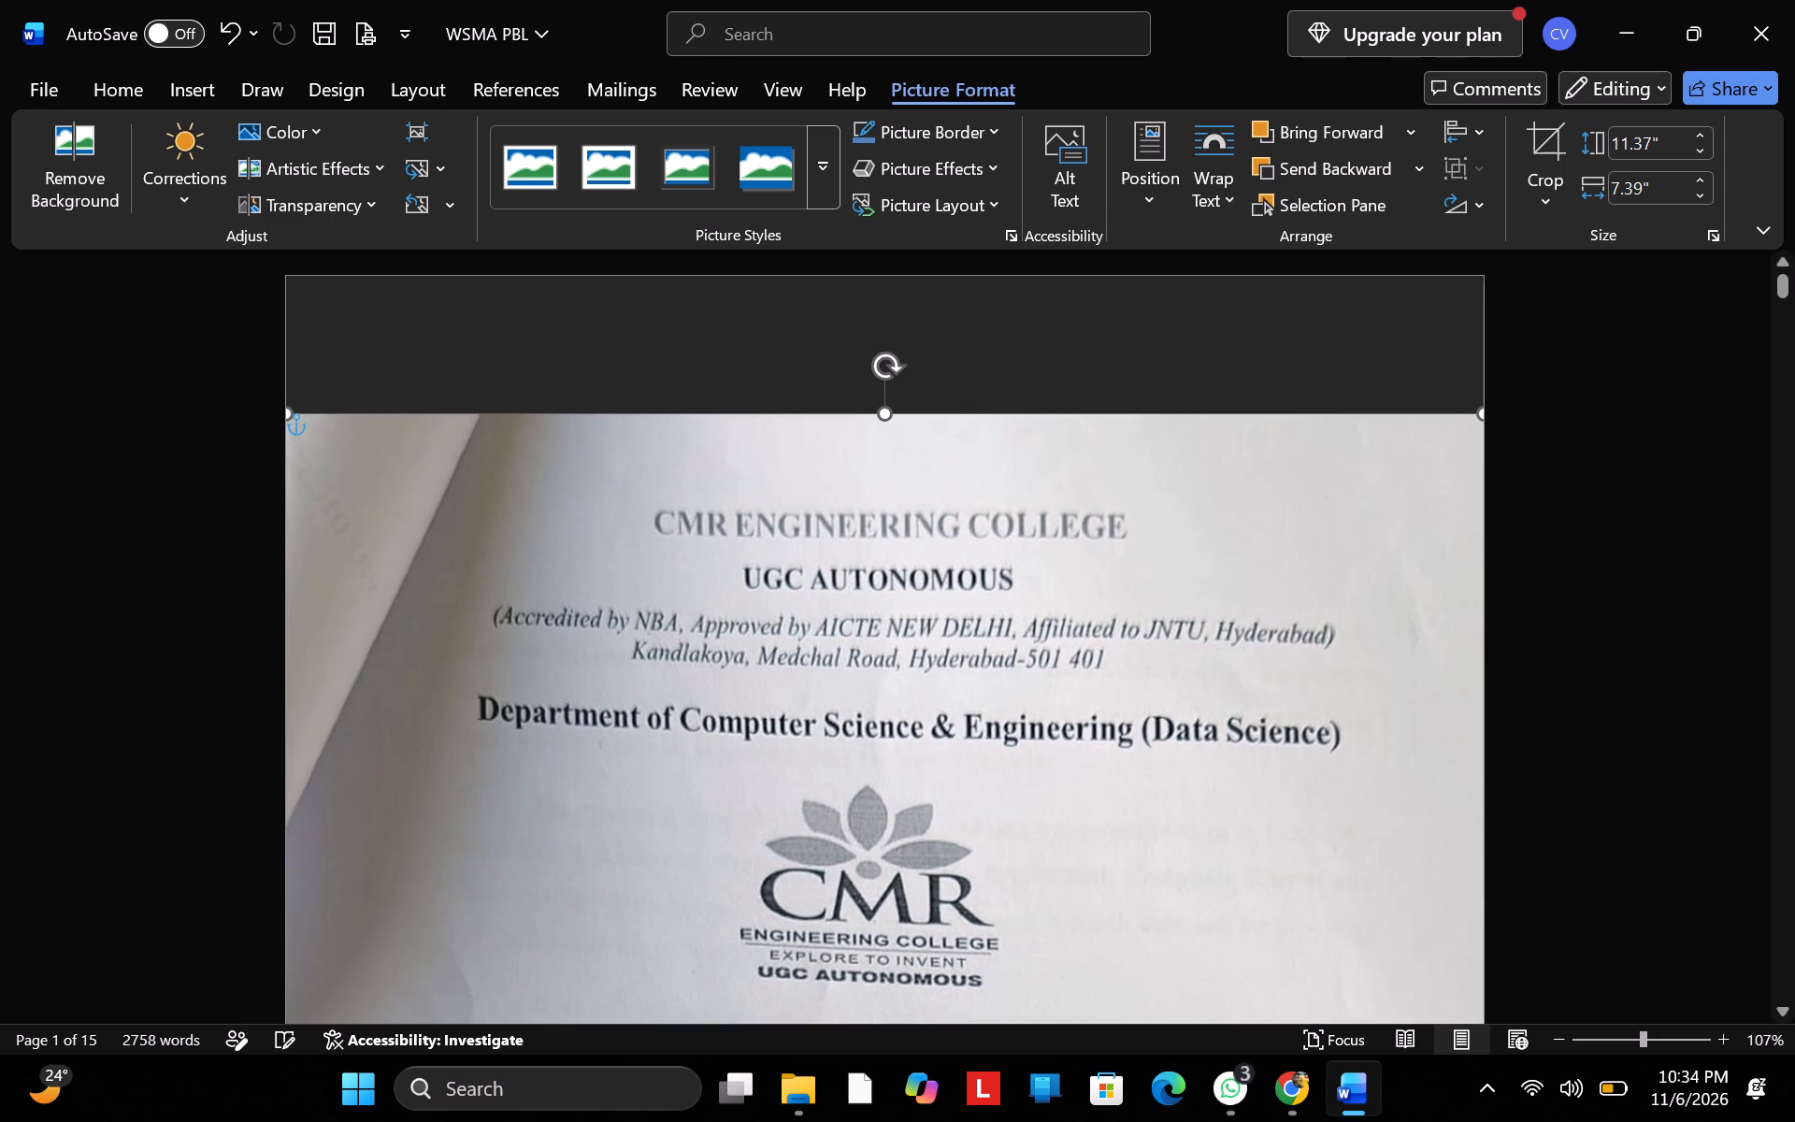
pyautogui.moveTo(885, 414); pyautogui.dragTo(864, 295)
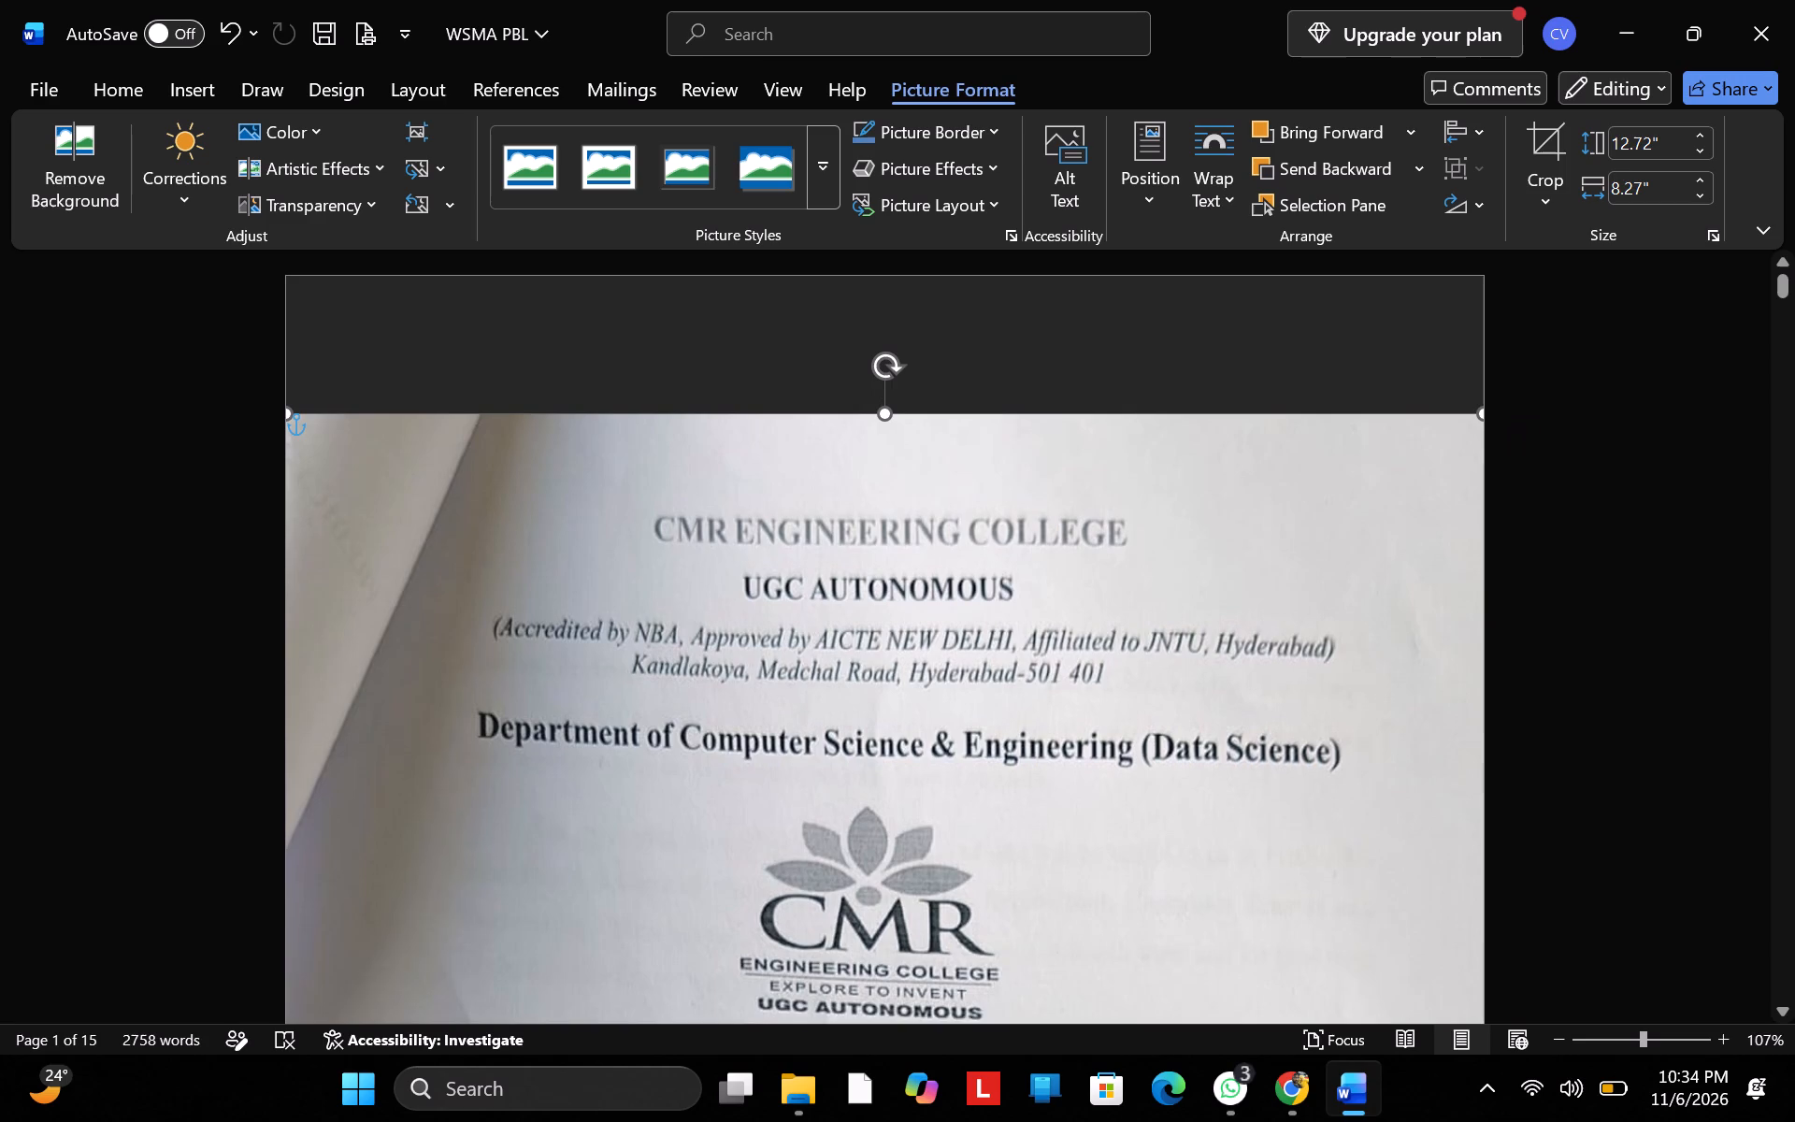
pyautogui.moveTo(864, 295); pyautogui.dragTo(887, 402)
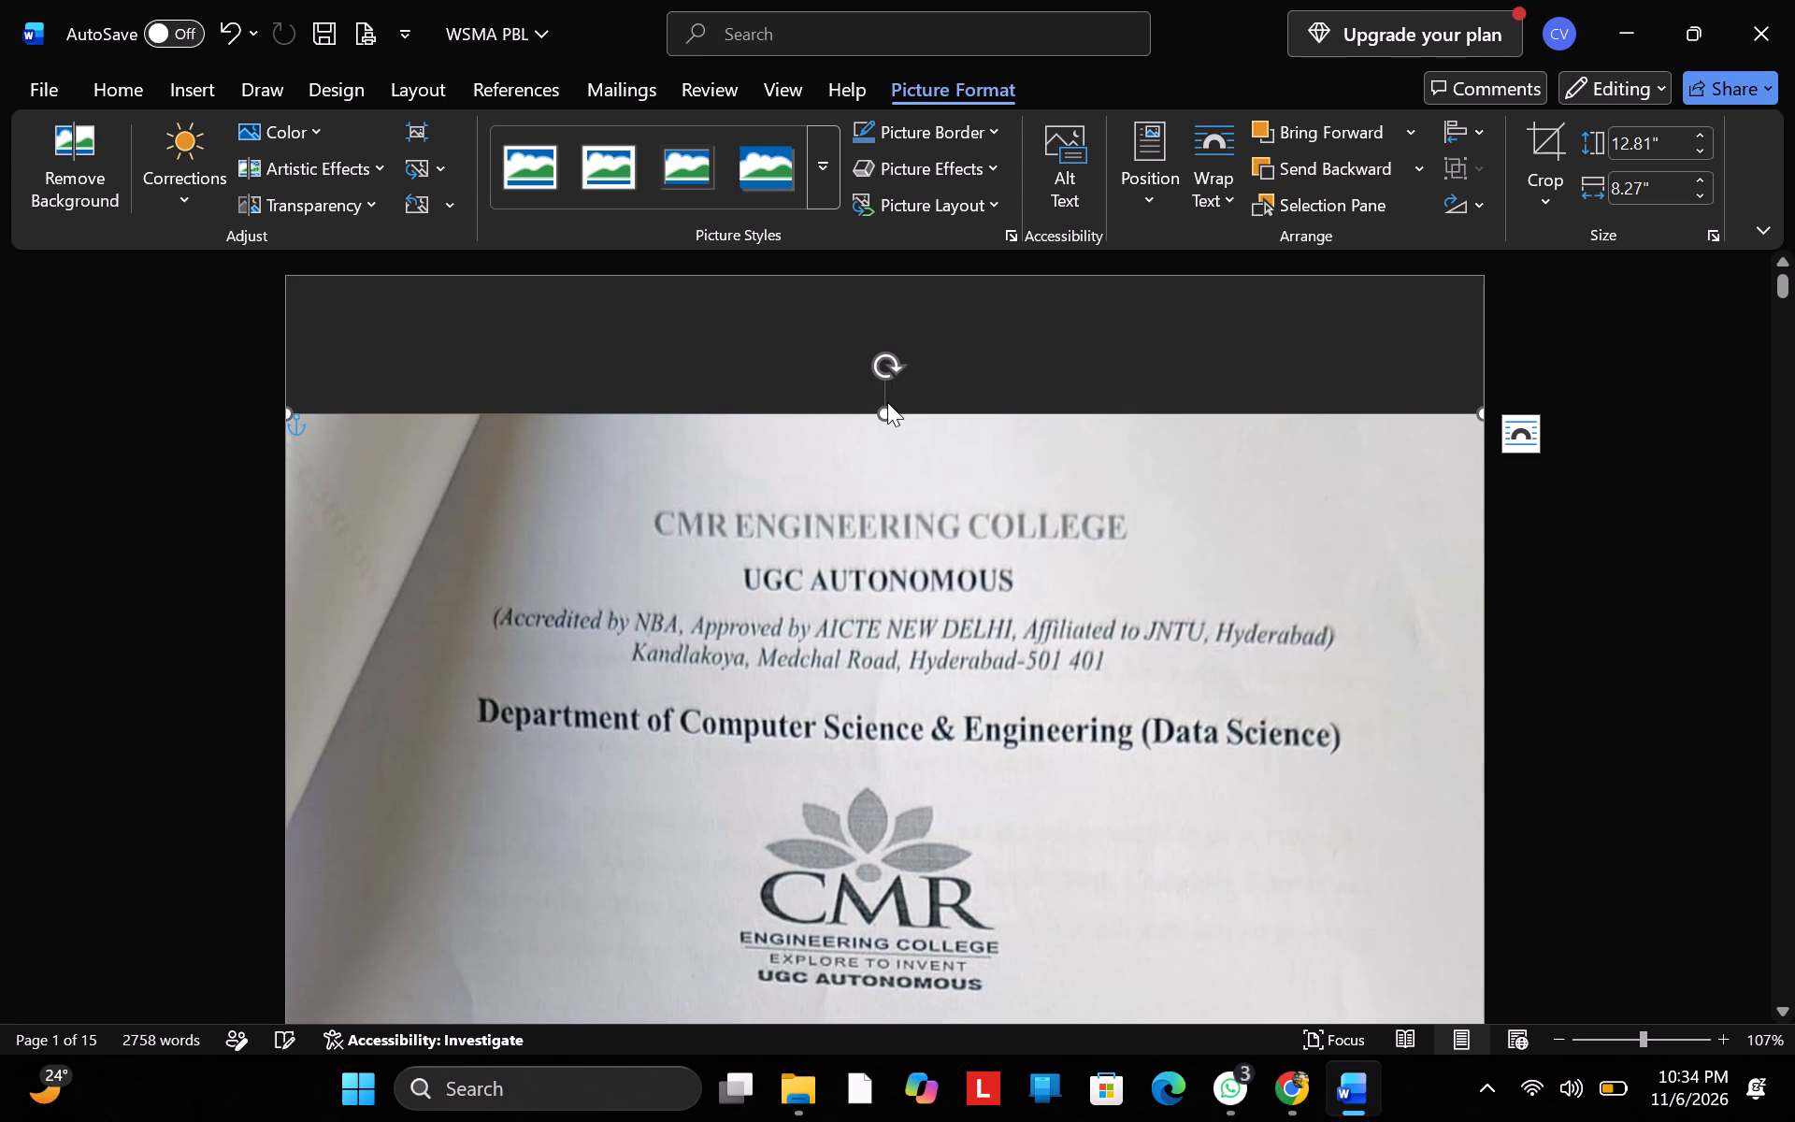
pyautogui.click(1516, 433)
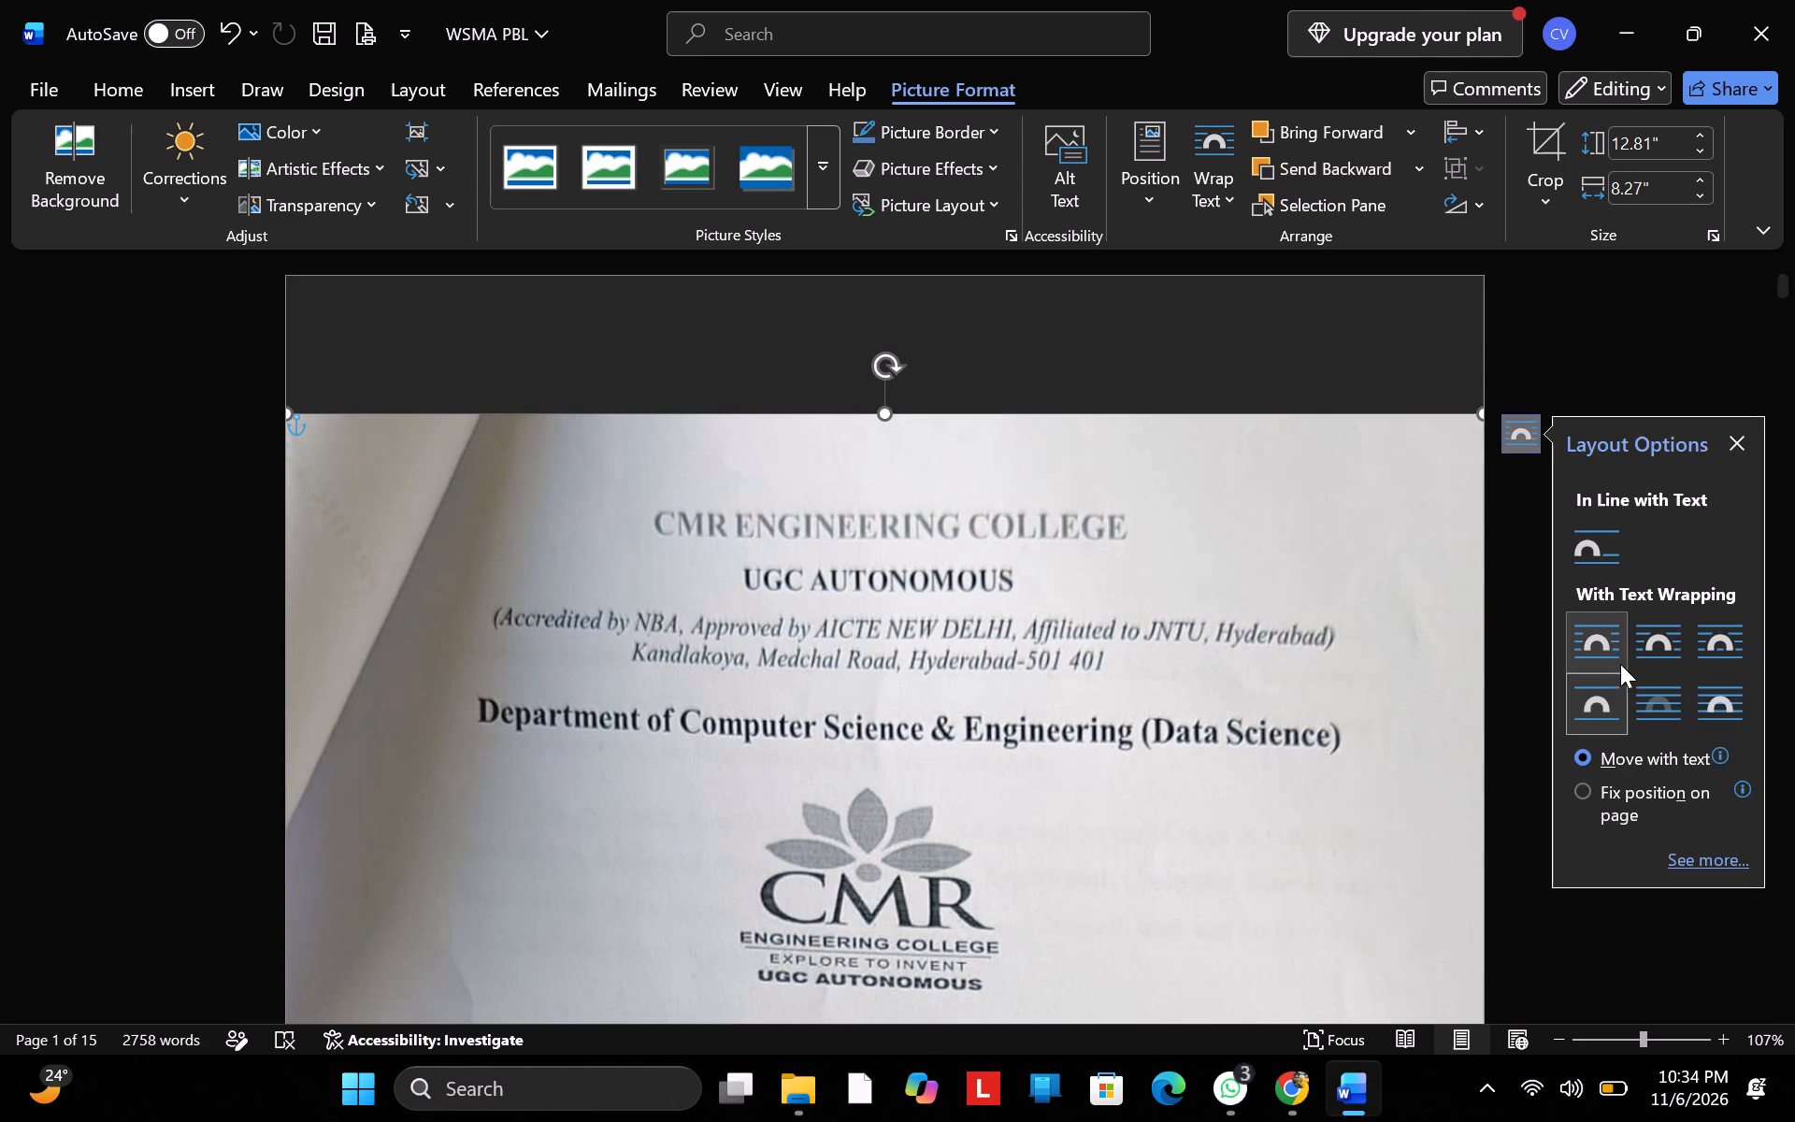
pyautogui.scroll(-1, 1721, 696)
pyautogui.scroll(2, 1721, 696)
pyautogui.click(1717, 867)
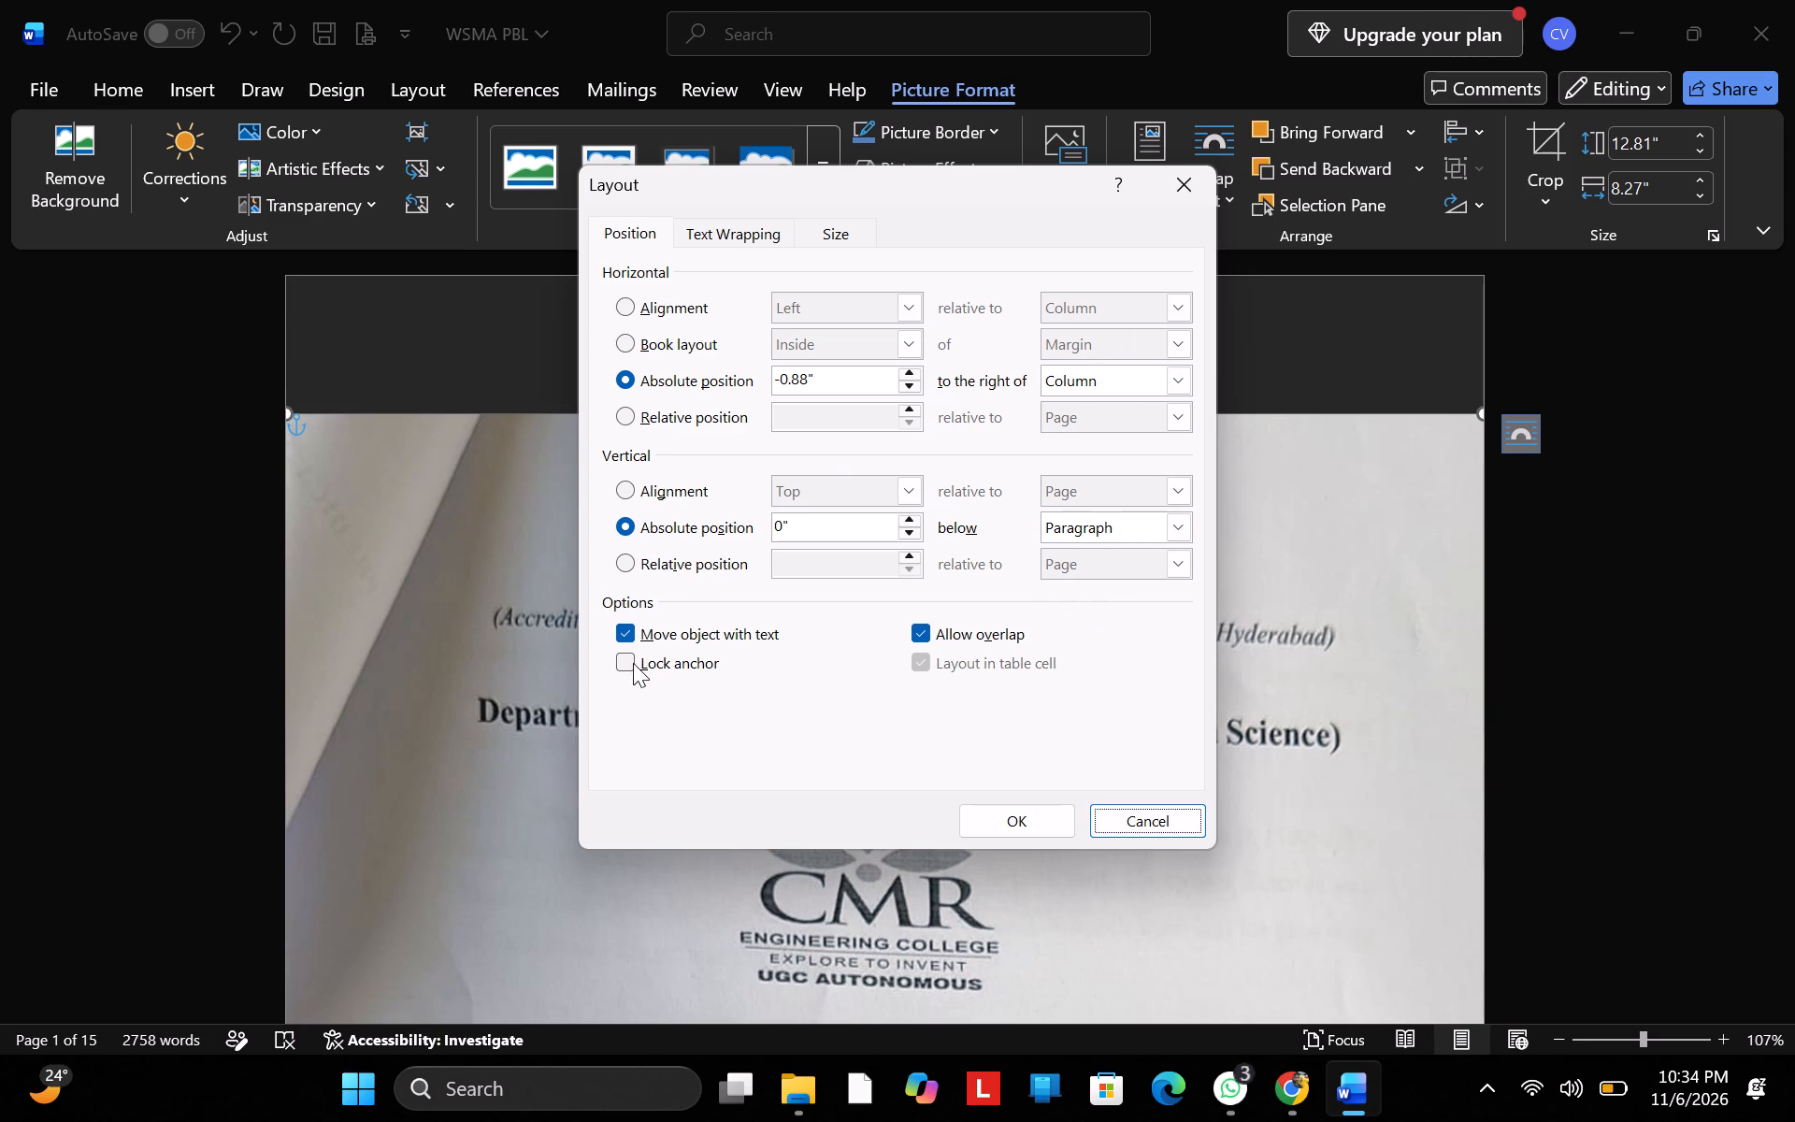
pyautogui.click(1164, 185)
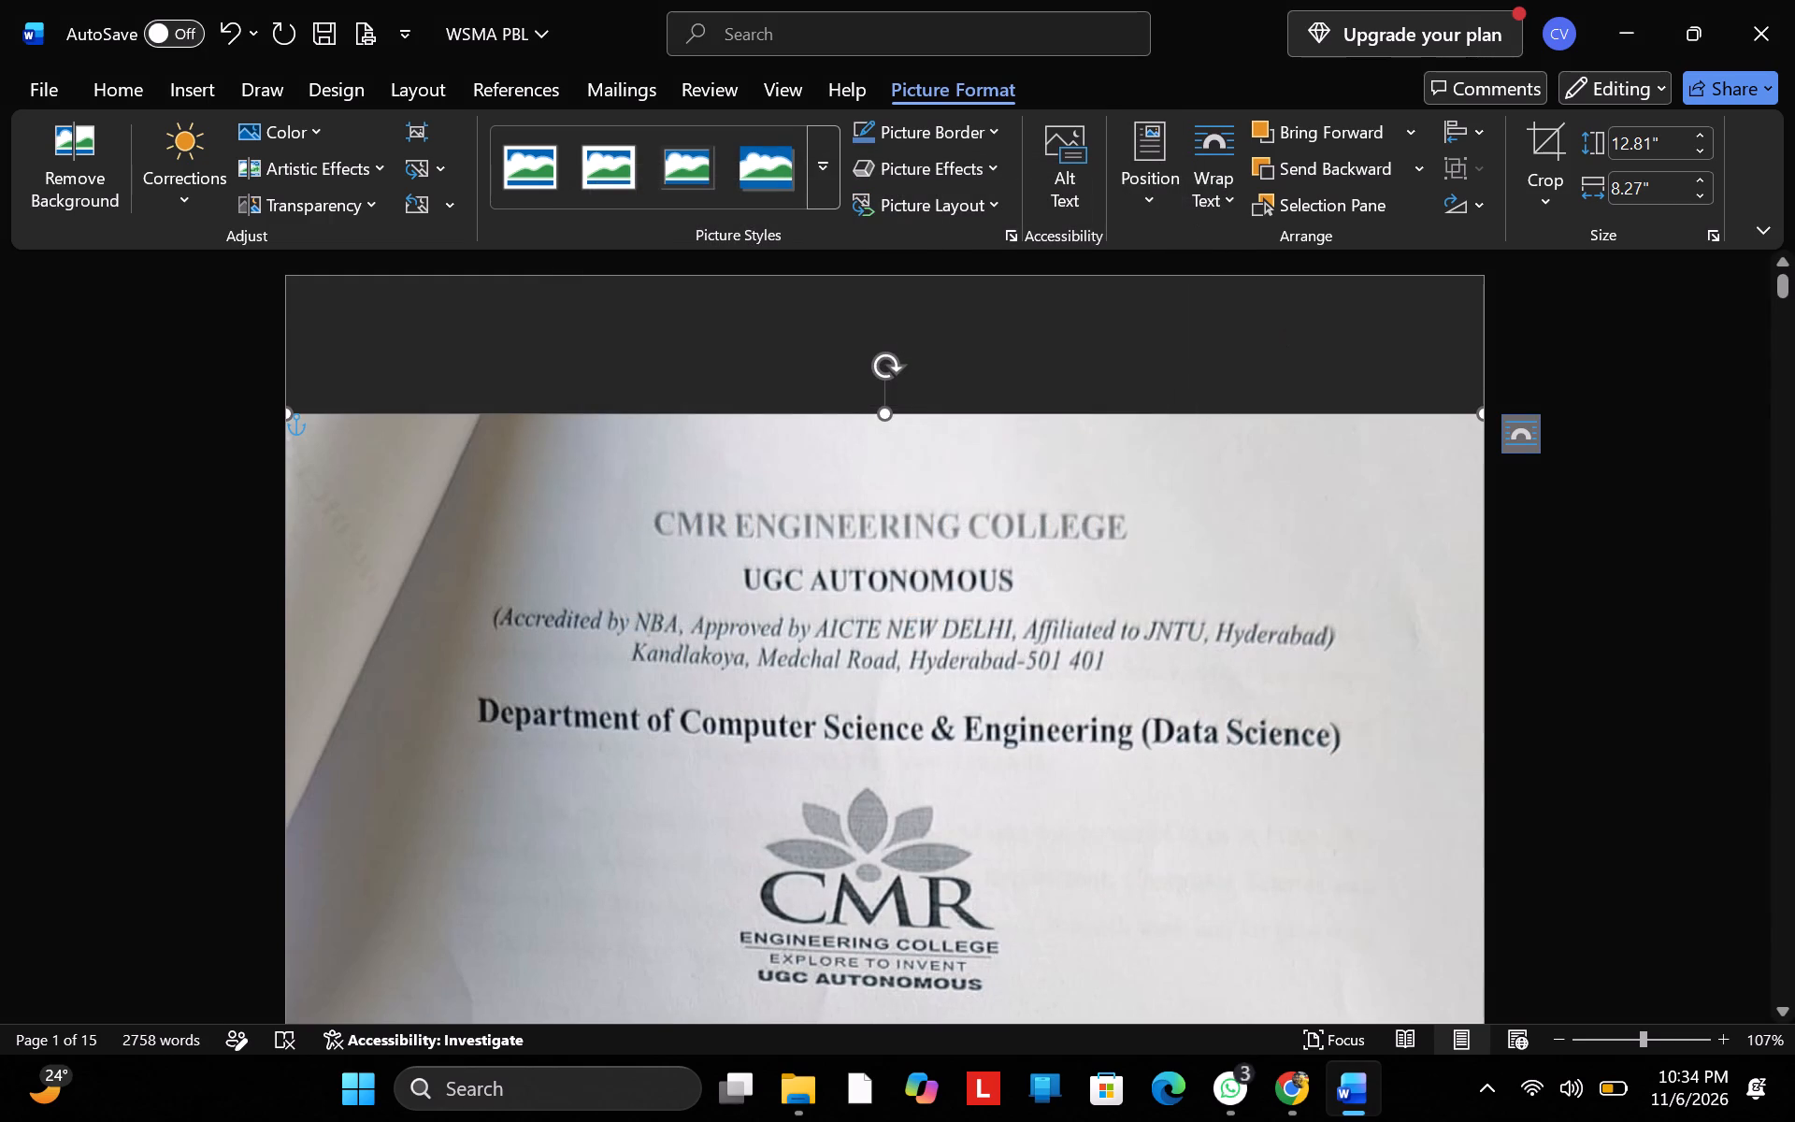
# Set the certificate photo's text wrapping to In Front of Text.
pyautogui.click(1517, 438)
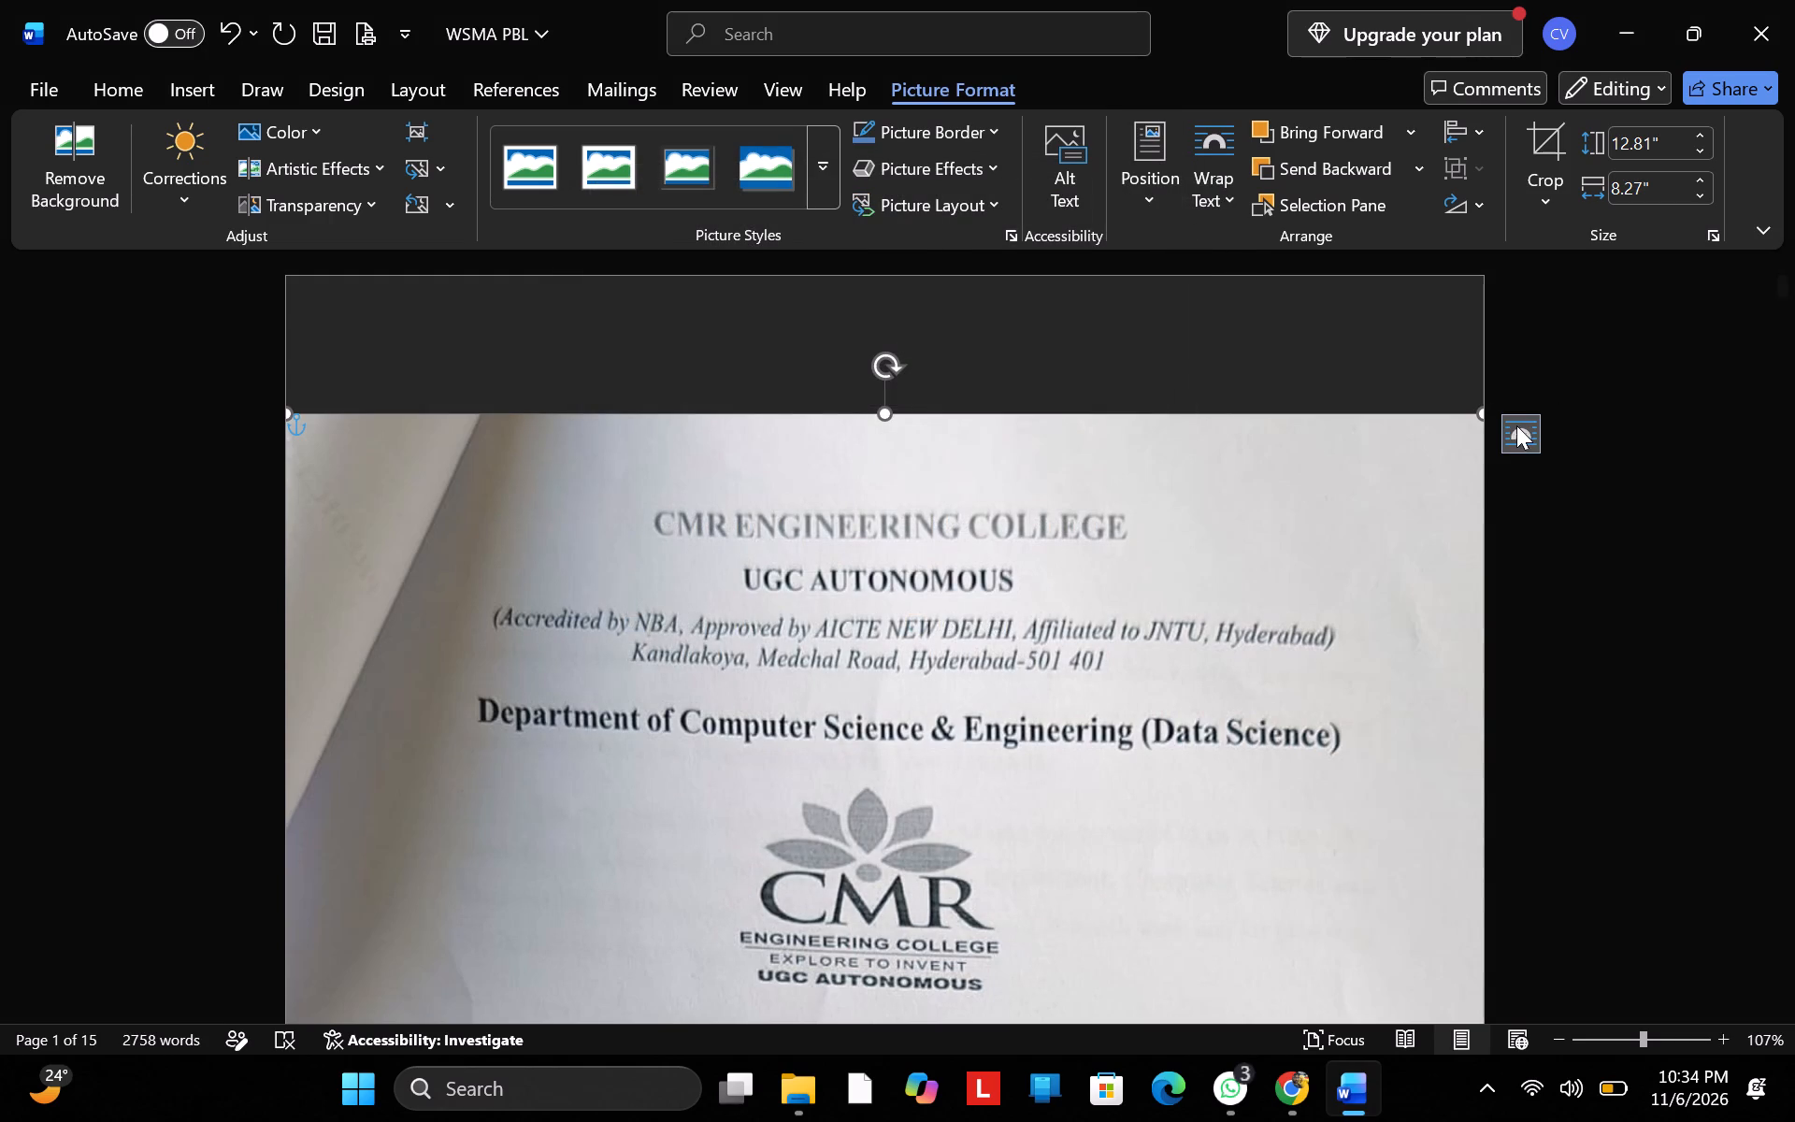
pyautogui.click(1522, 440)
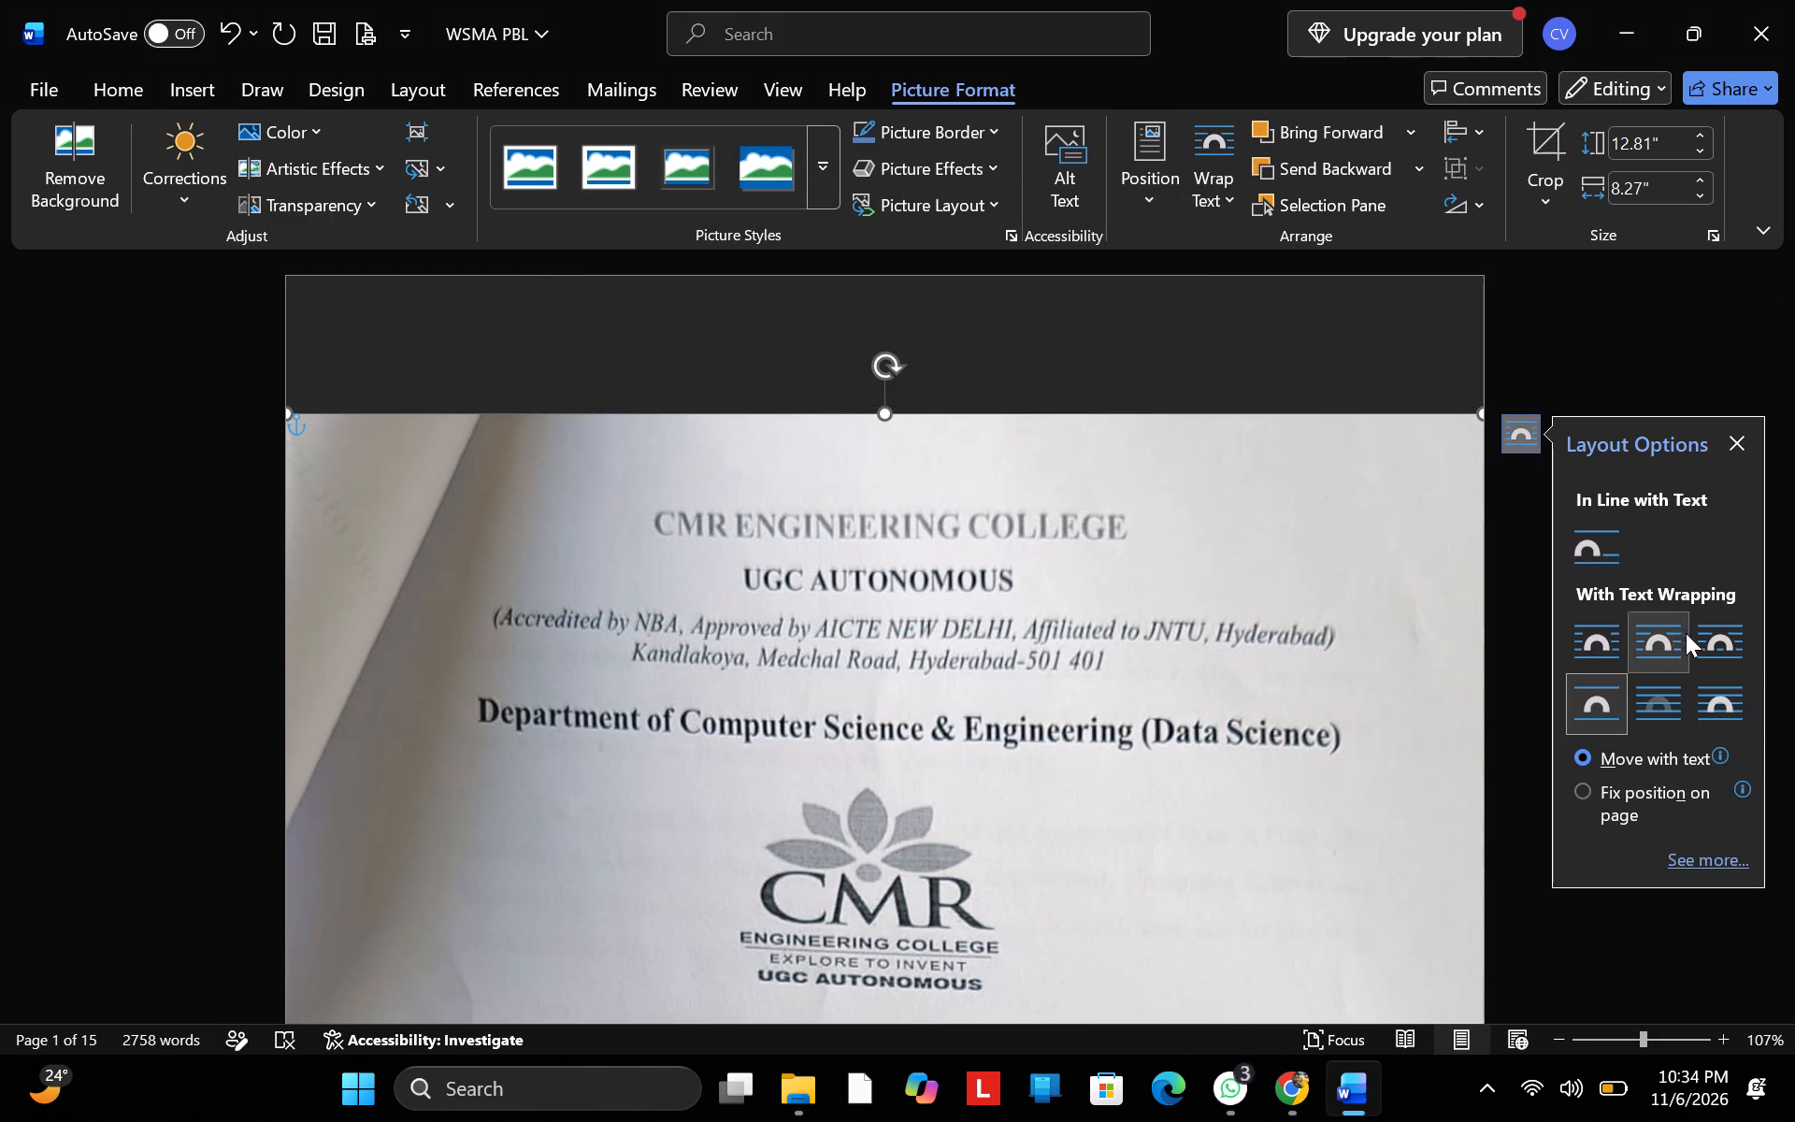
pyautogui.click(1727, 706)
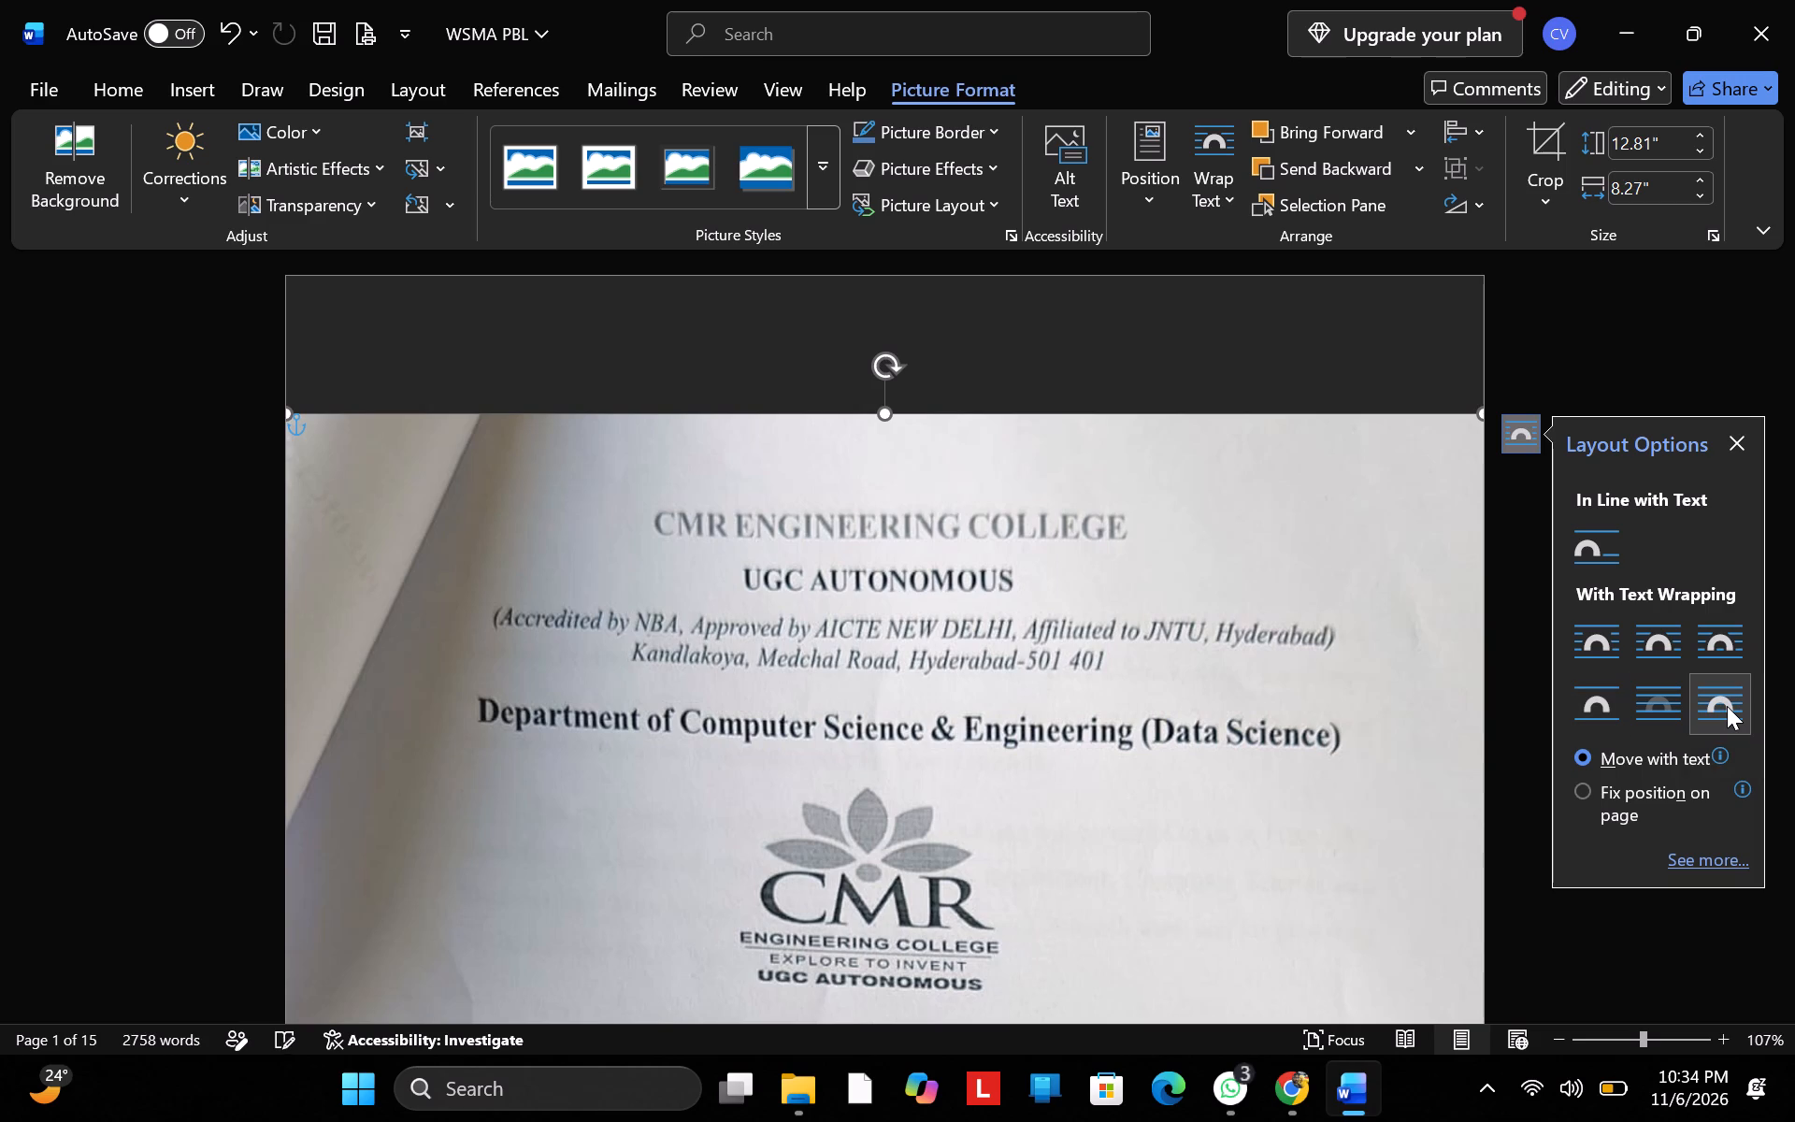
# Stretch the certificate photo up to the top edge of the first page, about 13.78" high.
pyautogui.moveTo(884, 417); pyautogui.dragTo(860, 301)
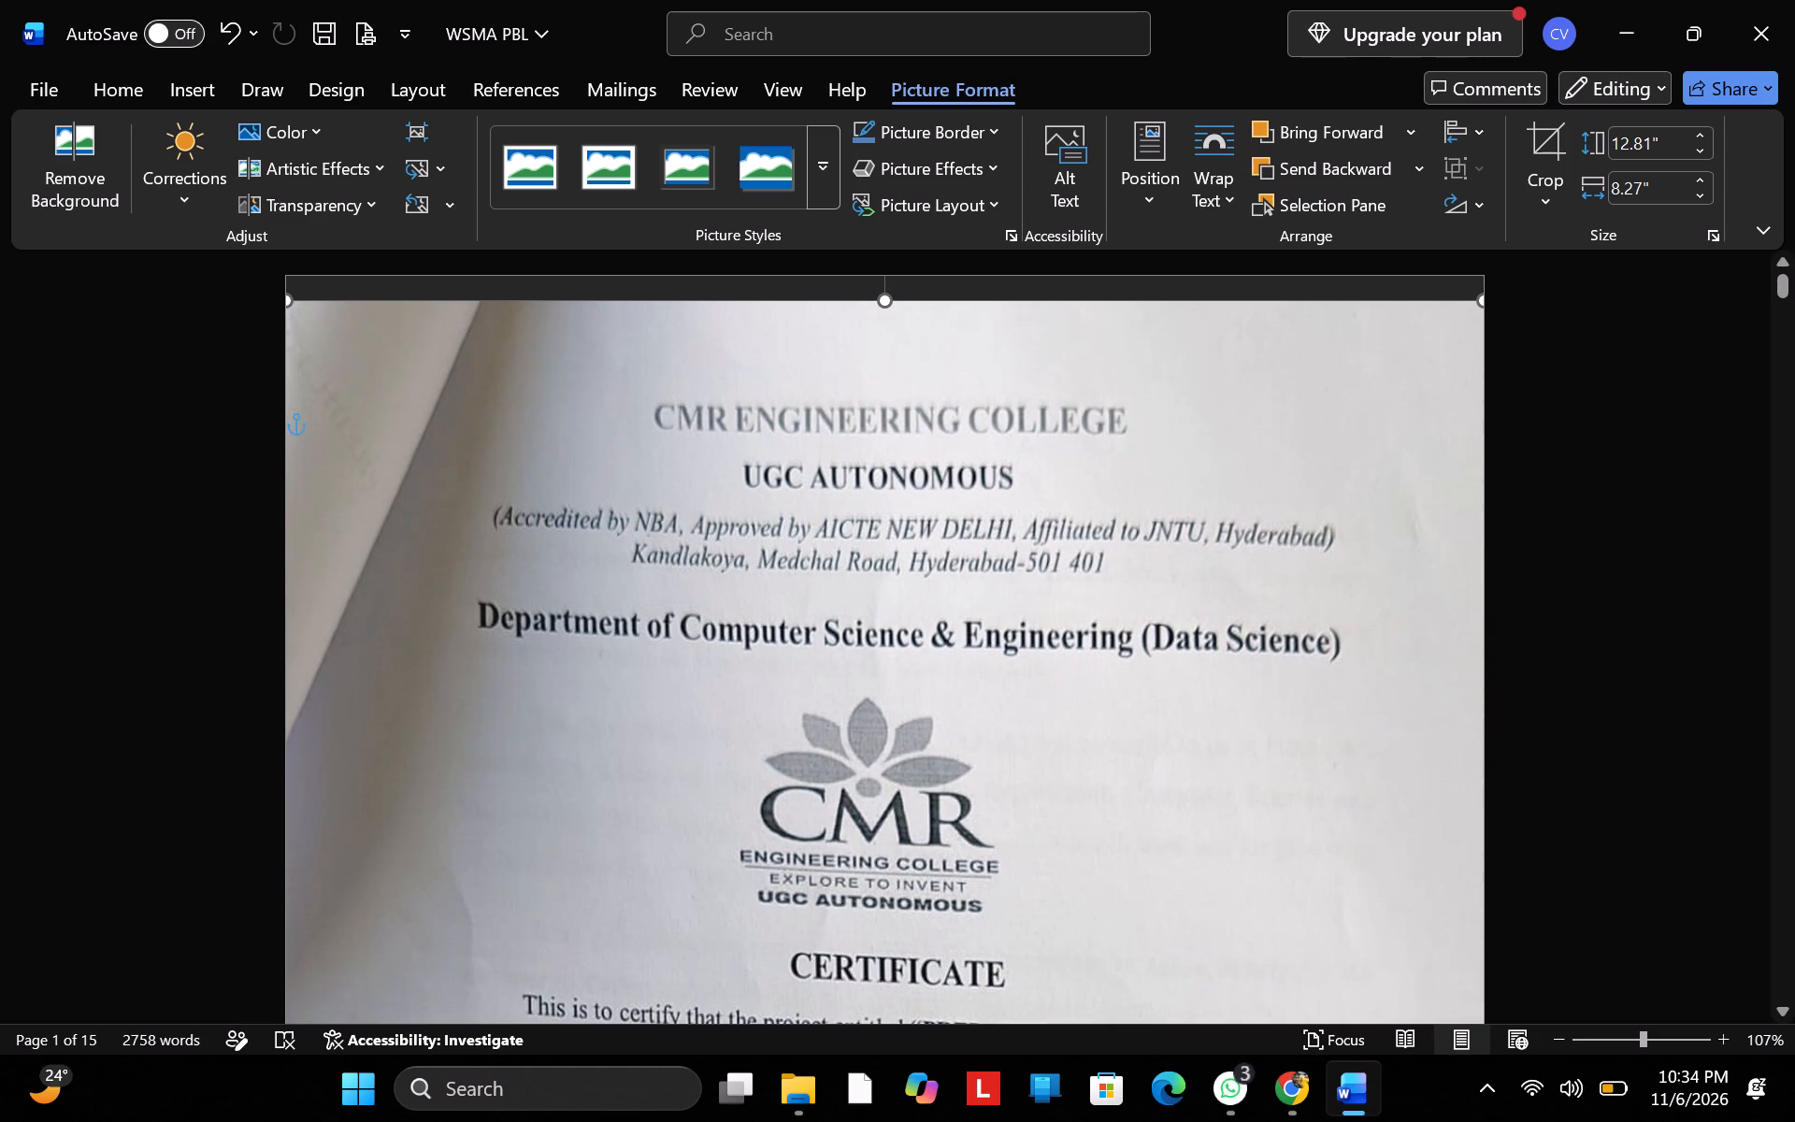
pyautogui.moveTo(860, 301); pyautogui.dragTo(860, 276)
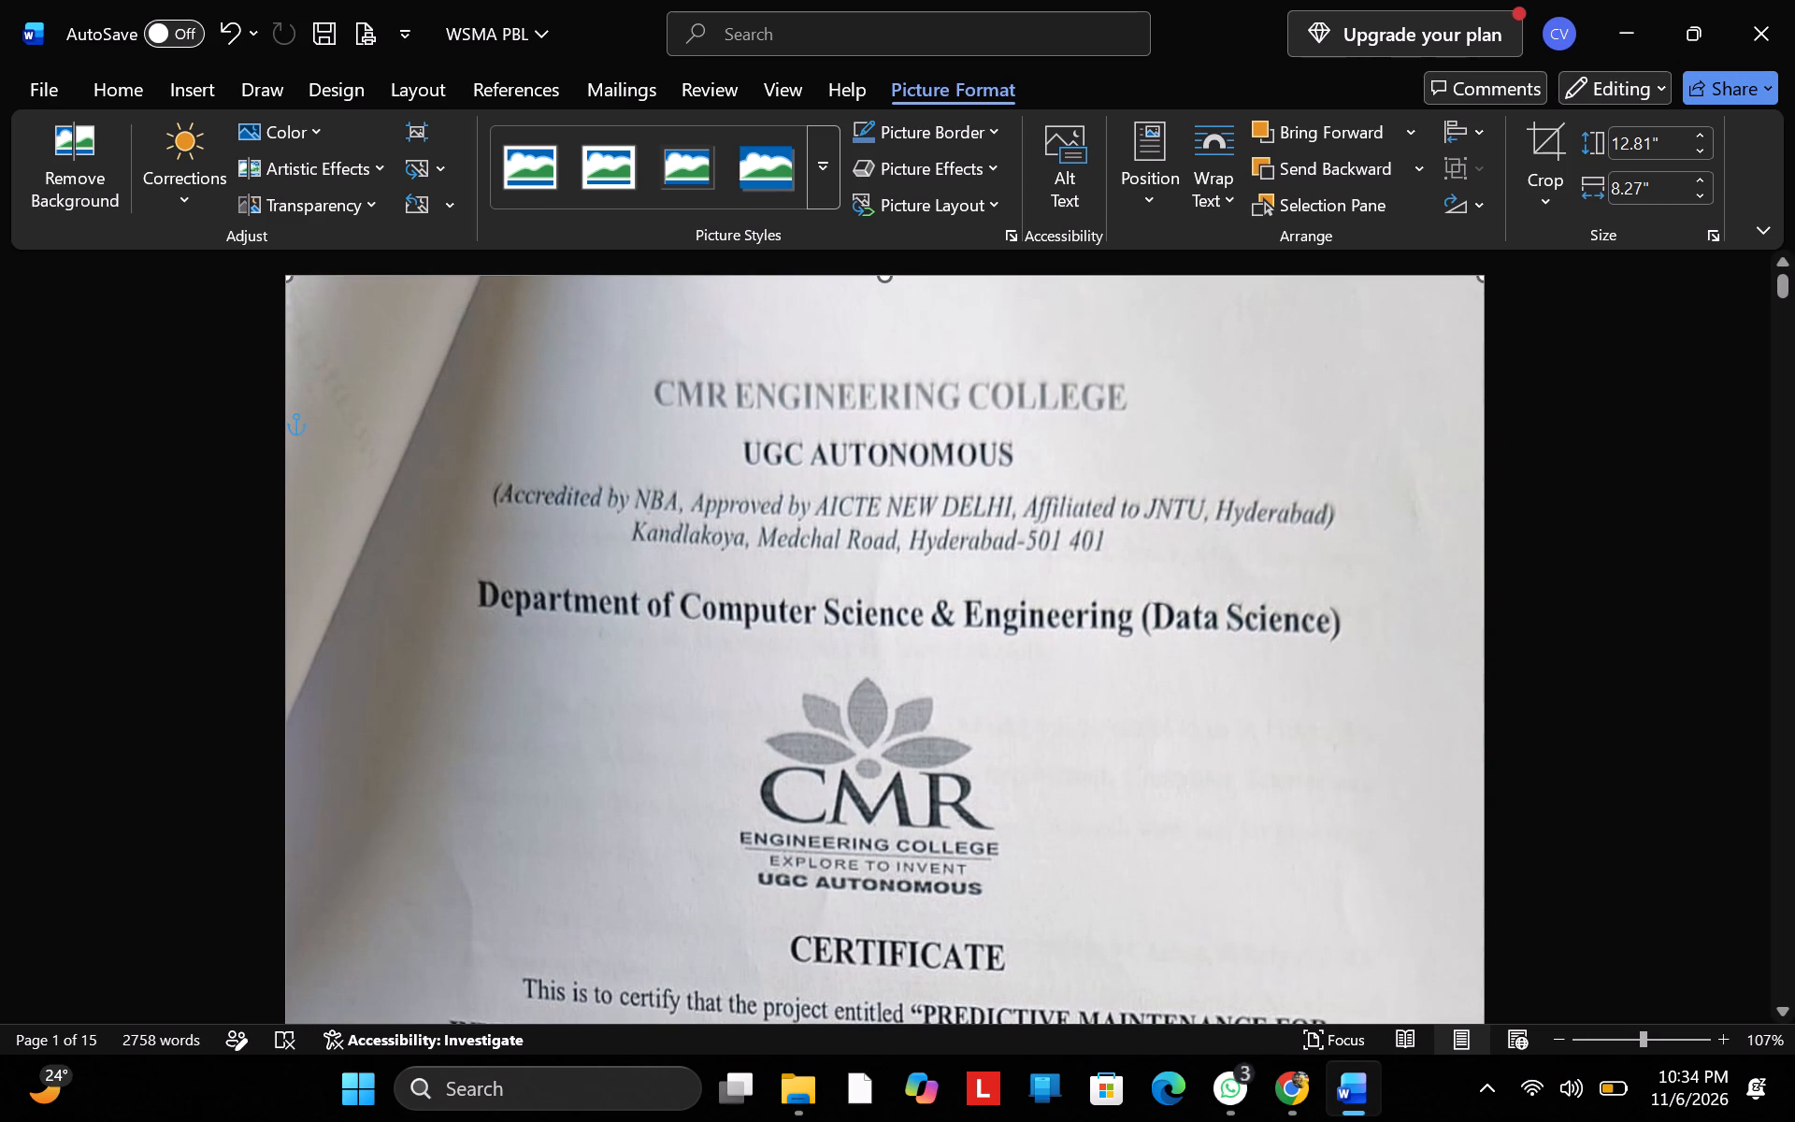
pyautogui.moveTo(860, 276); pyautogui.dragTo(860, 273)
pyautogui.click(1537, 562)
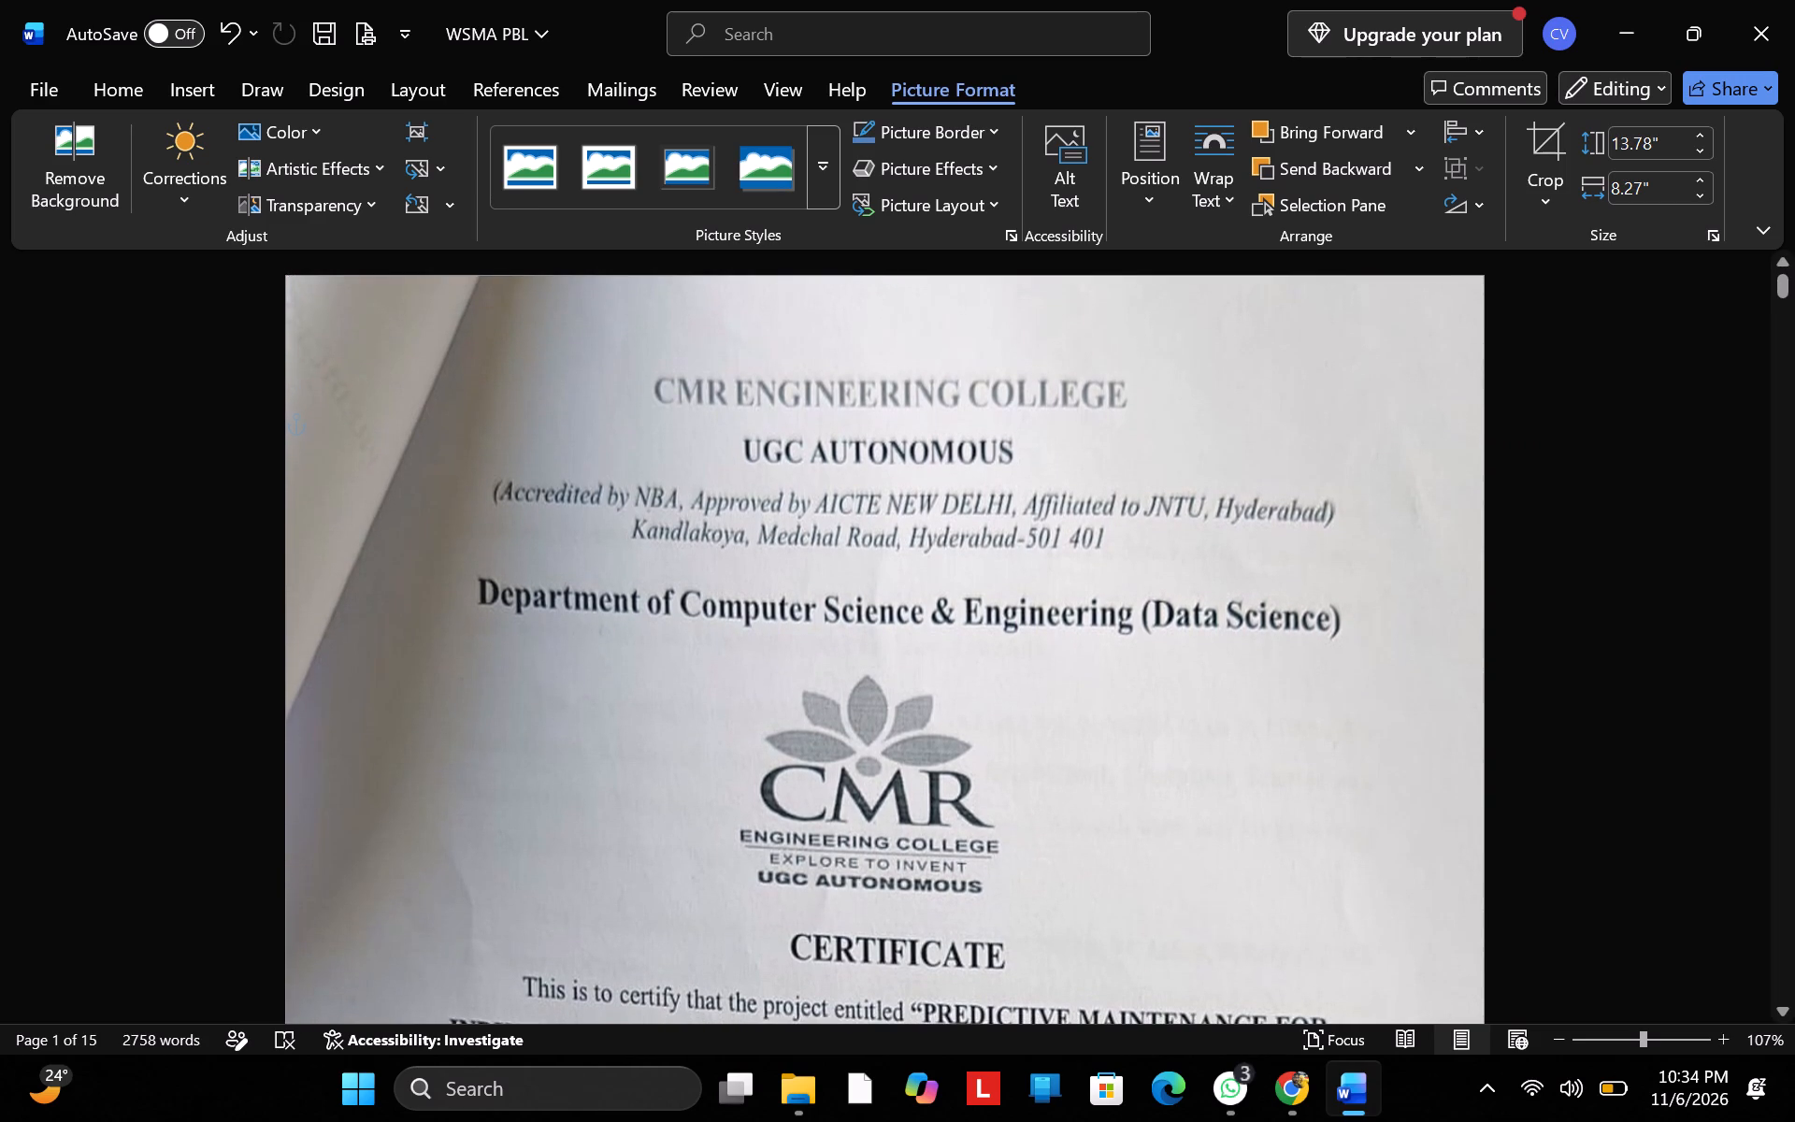
# Examine how the stretched certificate photo fits the first page, from its signatures at the bottom back to its top.
pyautogui.scroll(-7, 1537, 562)
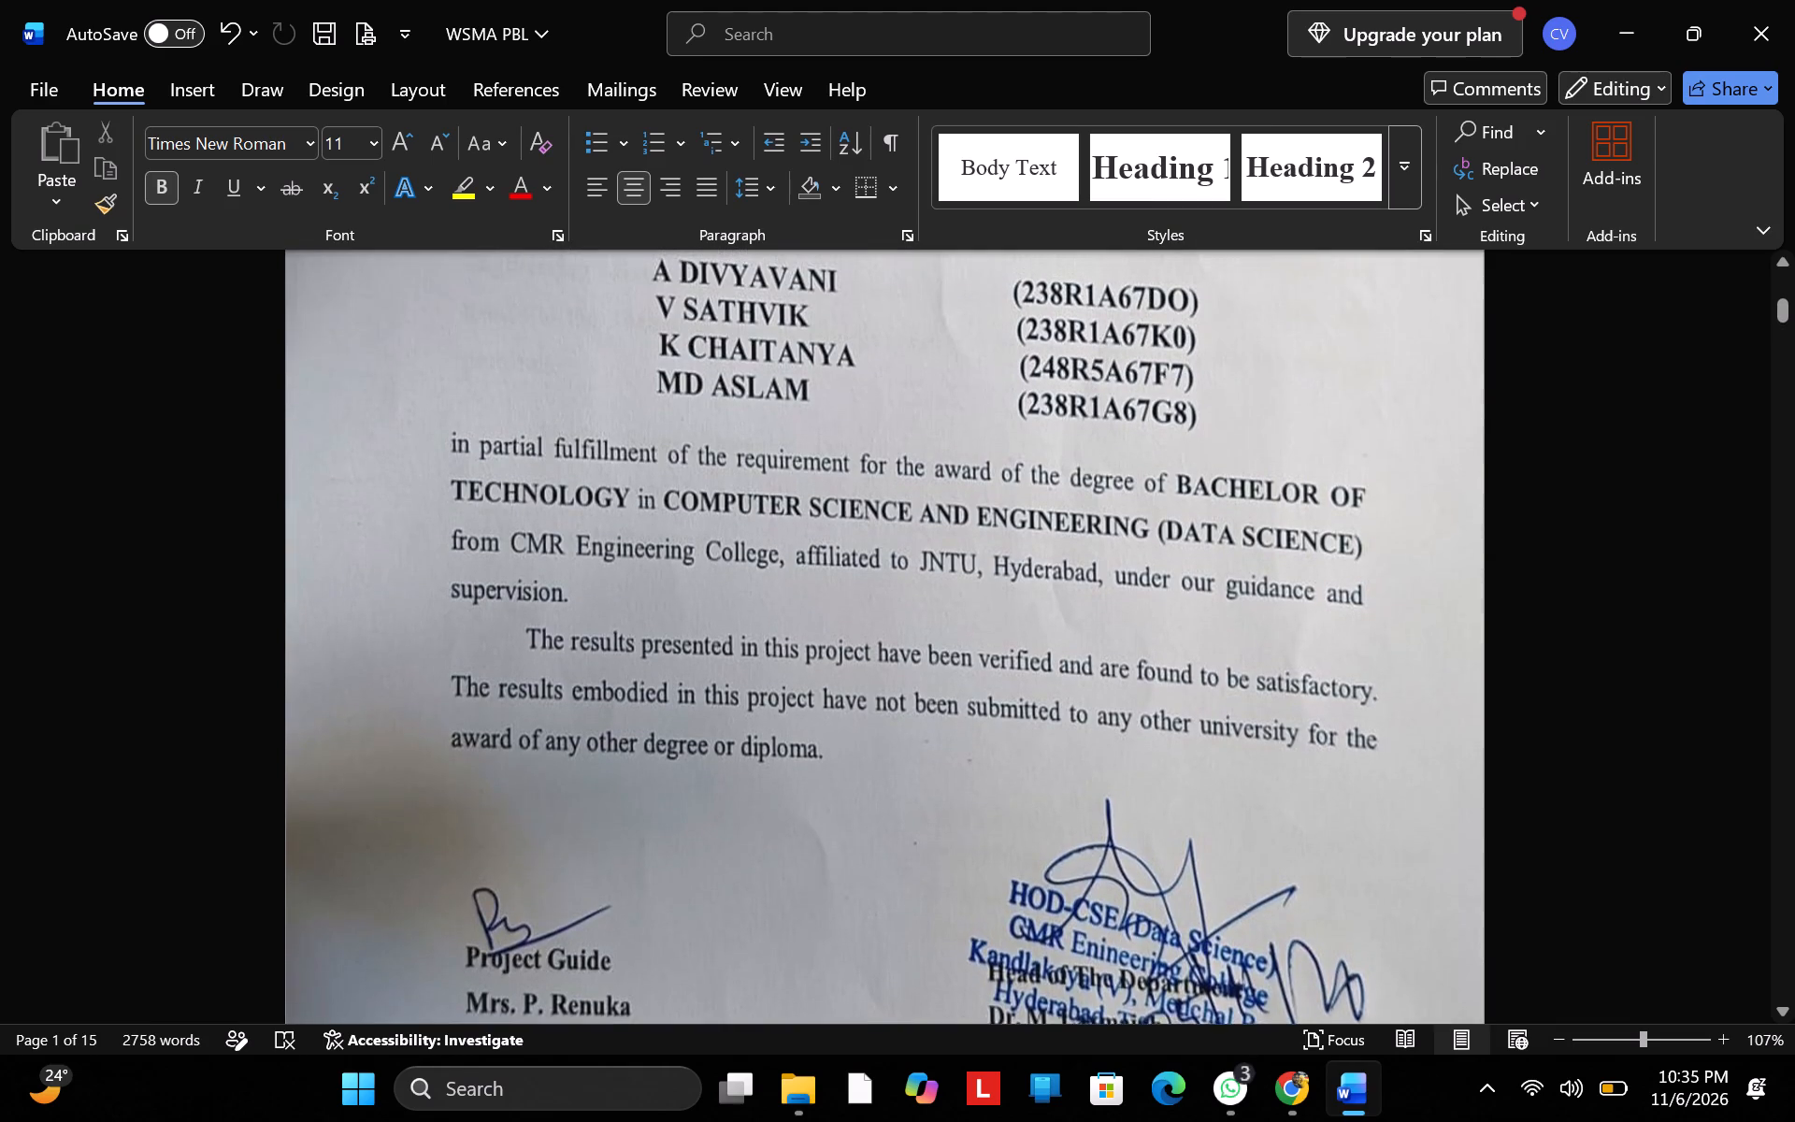
pyautogui.click(1182, 632)
pyautogui.scroll(-3, 1182, 632)
pyautogui.scroll(-1, 1213, 547)
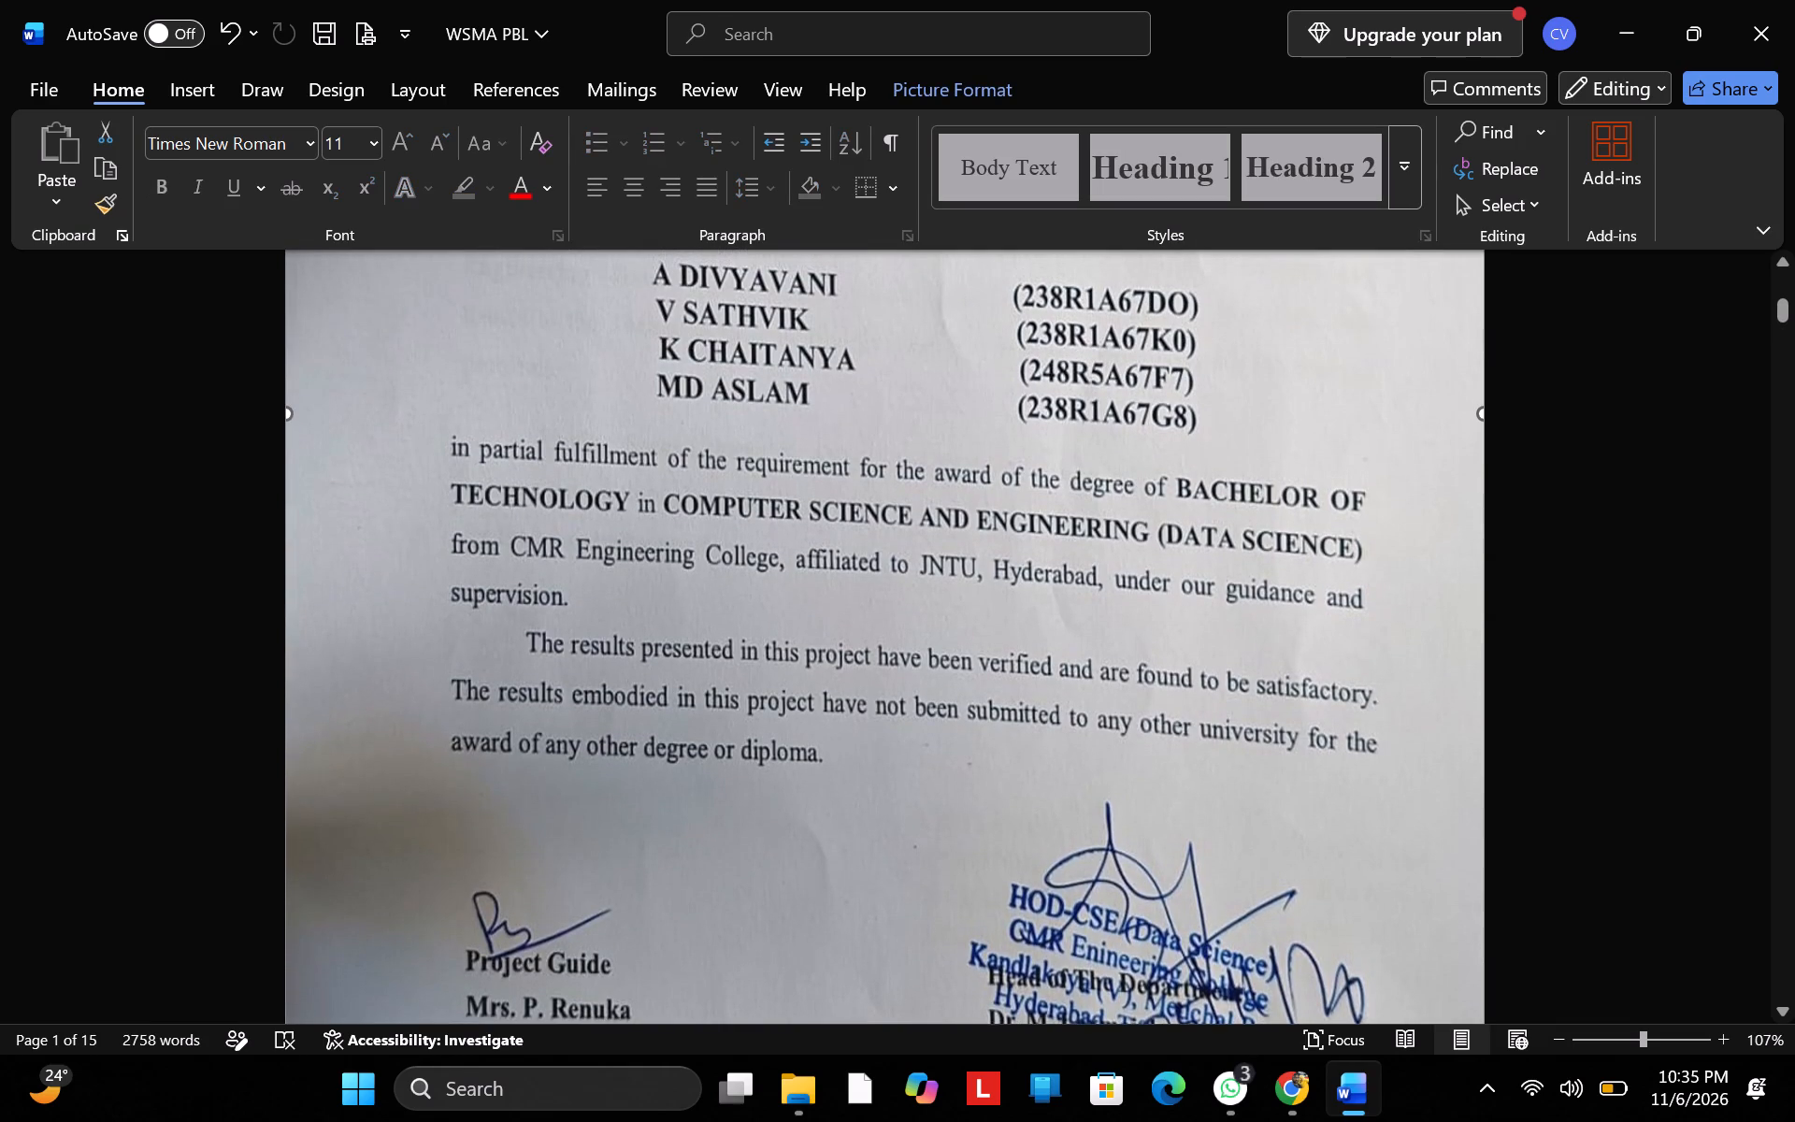
pyautogui.scroll(-1, 1213, 547)
pyautogui.scroll(-2, 1544, 629)
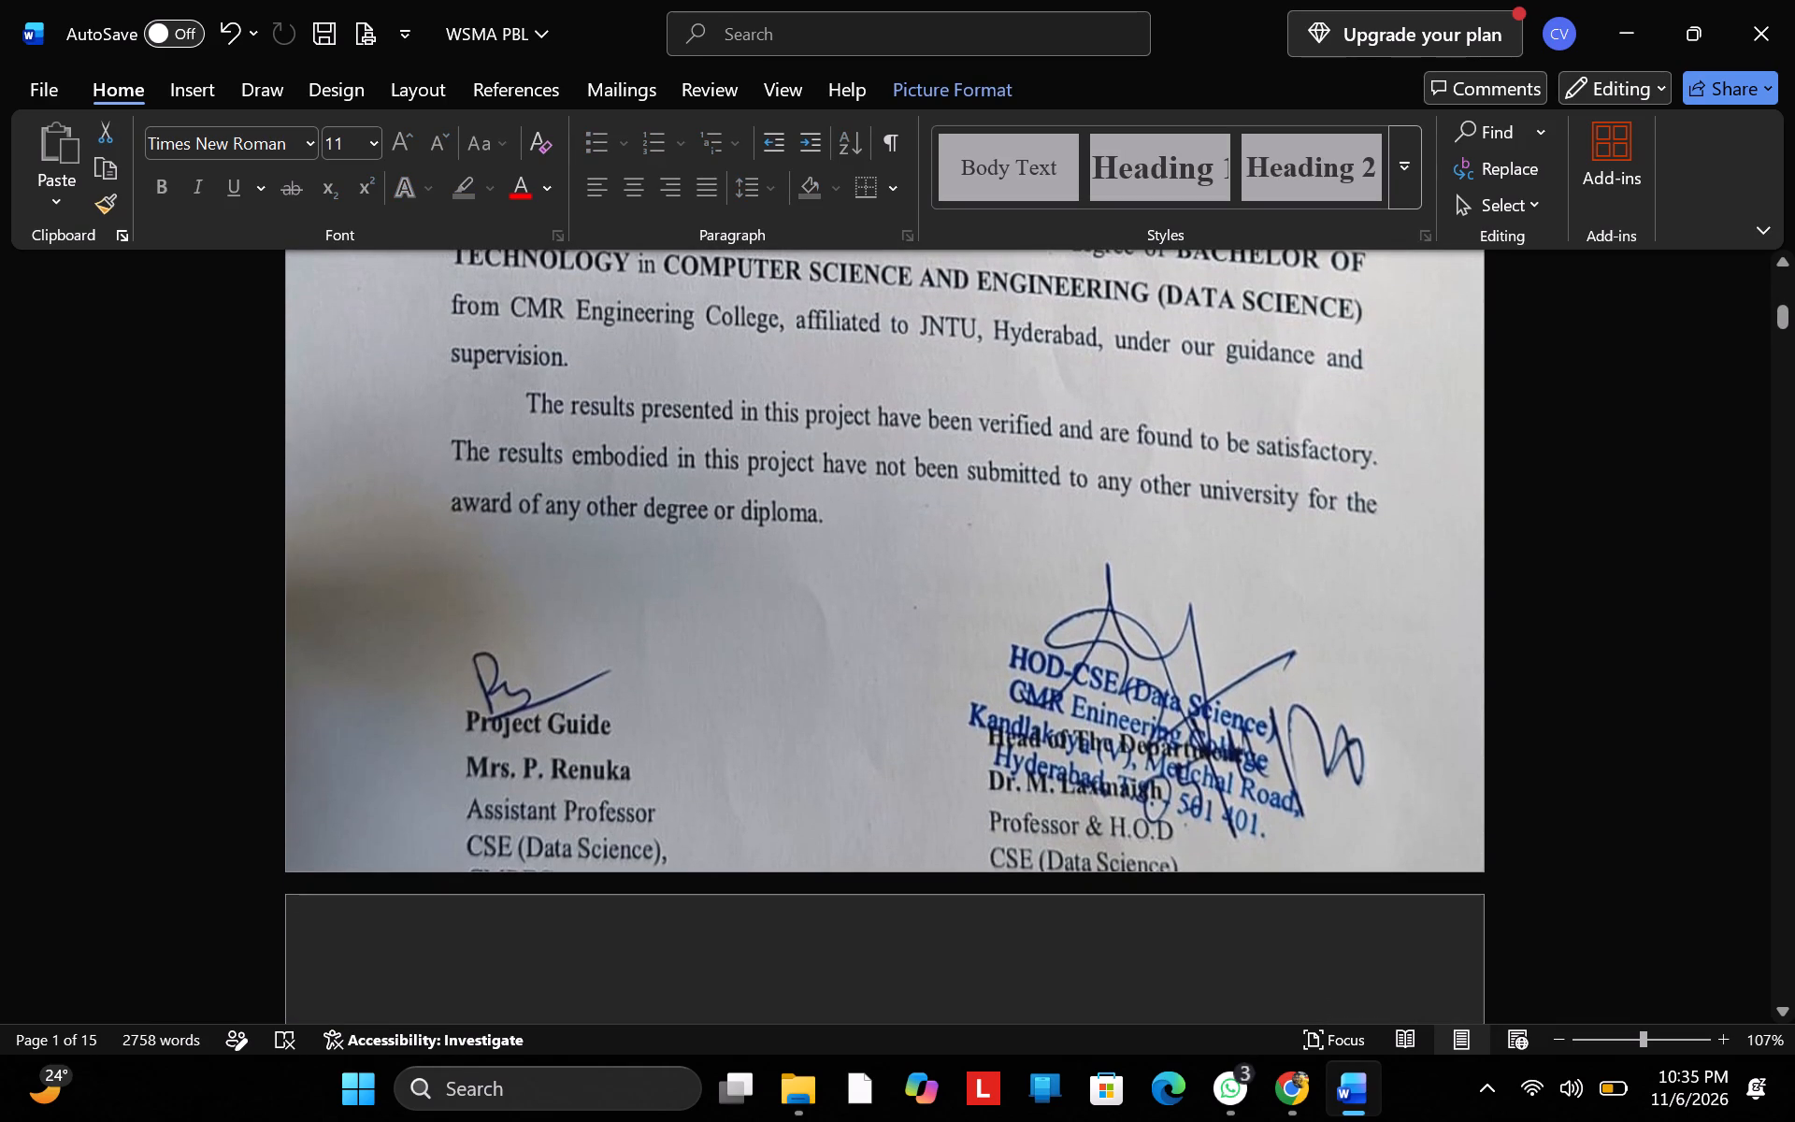
pyautogui.click(817, 801)
pyautogui.scroll(5, 817, 825)
pyautogui.scroll(7, 1593, 625)
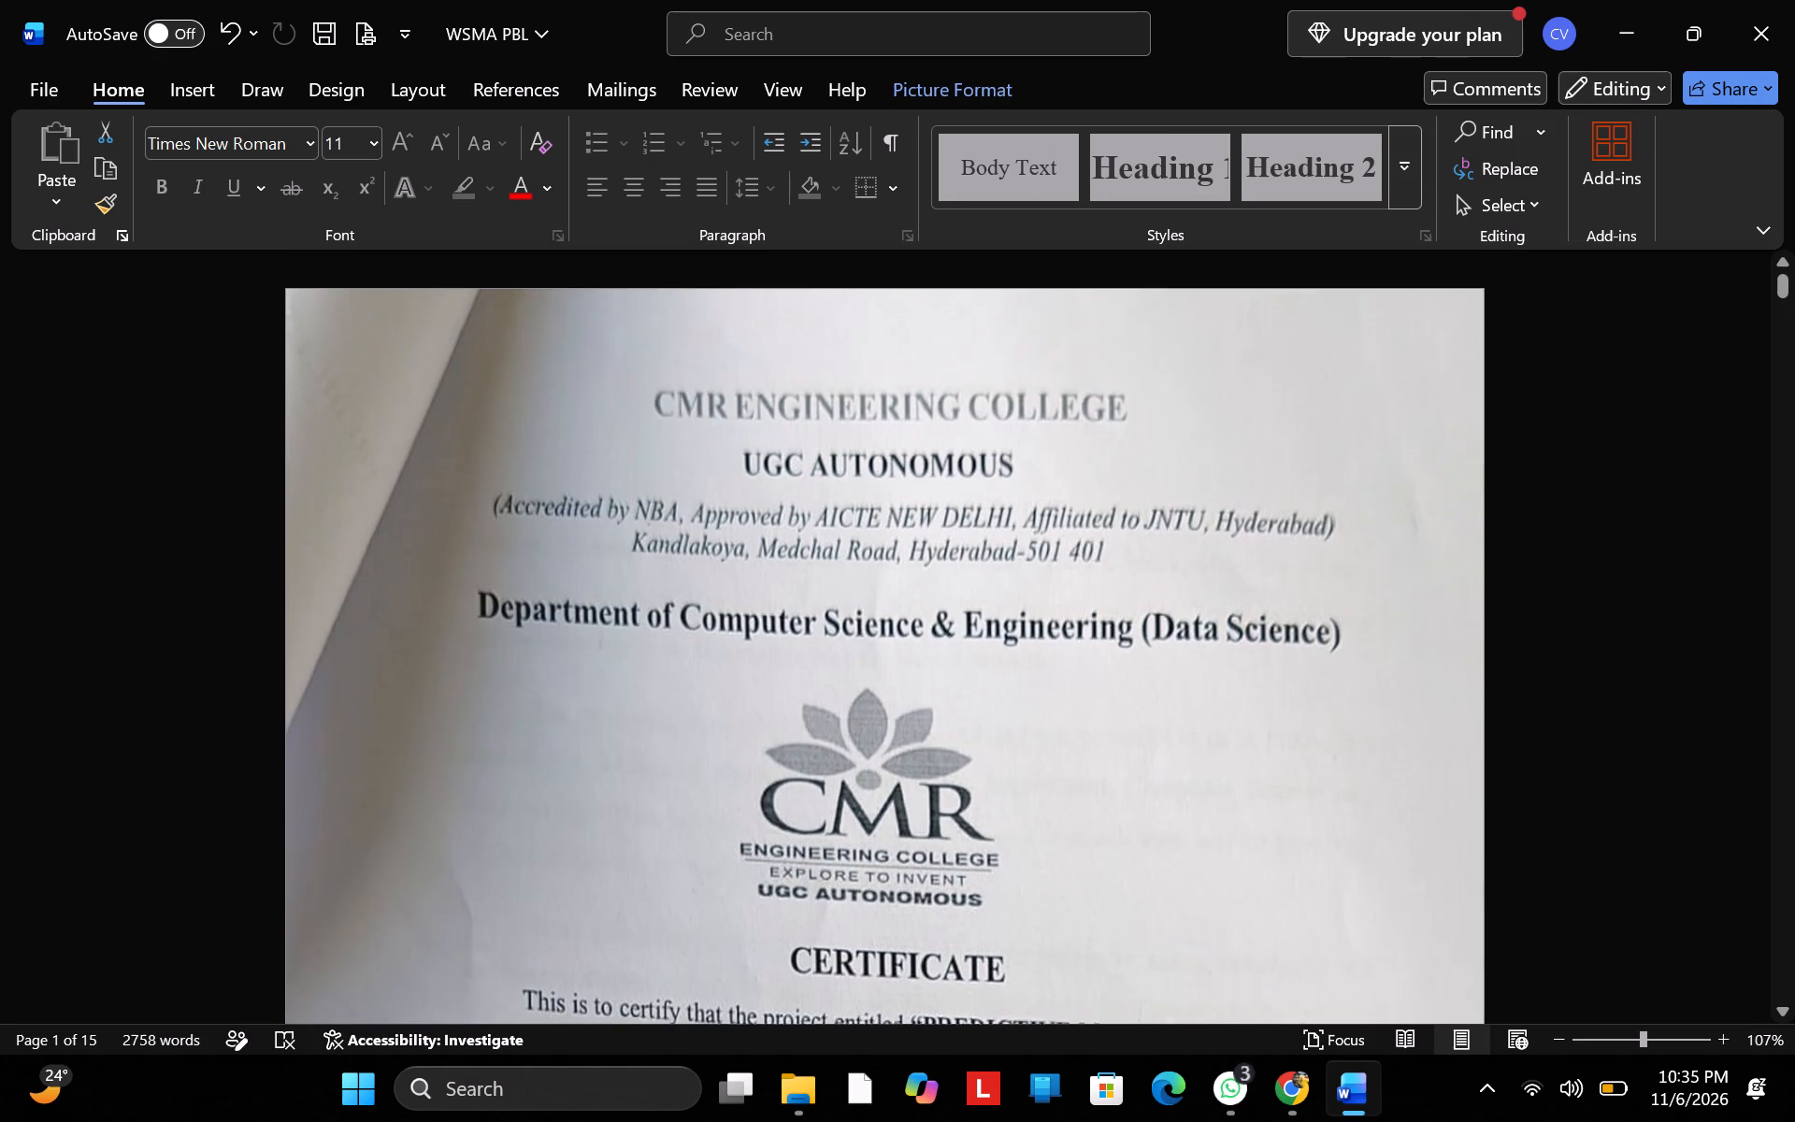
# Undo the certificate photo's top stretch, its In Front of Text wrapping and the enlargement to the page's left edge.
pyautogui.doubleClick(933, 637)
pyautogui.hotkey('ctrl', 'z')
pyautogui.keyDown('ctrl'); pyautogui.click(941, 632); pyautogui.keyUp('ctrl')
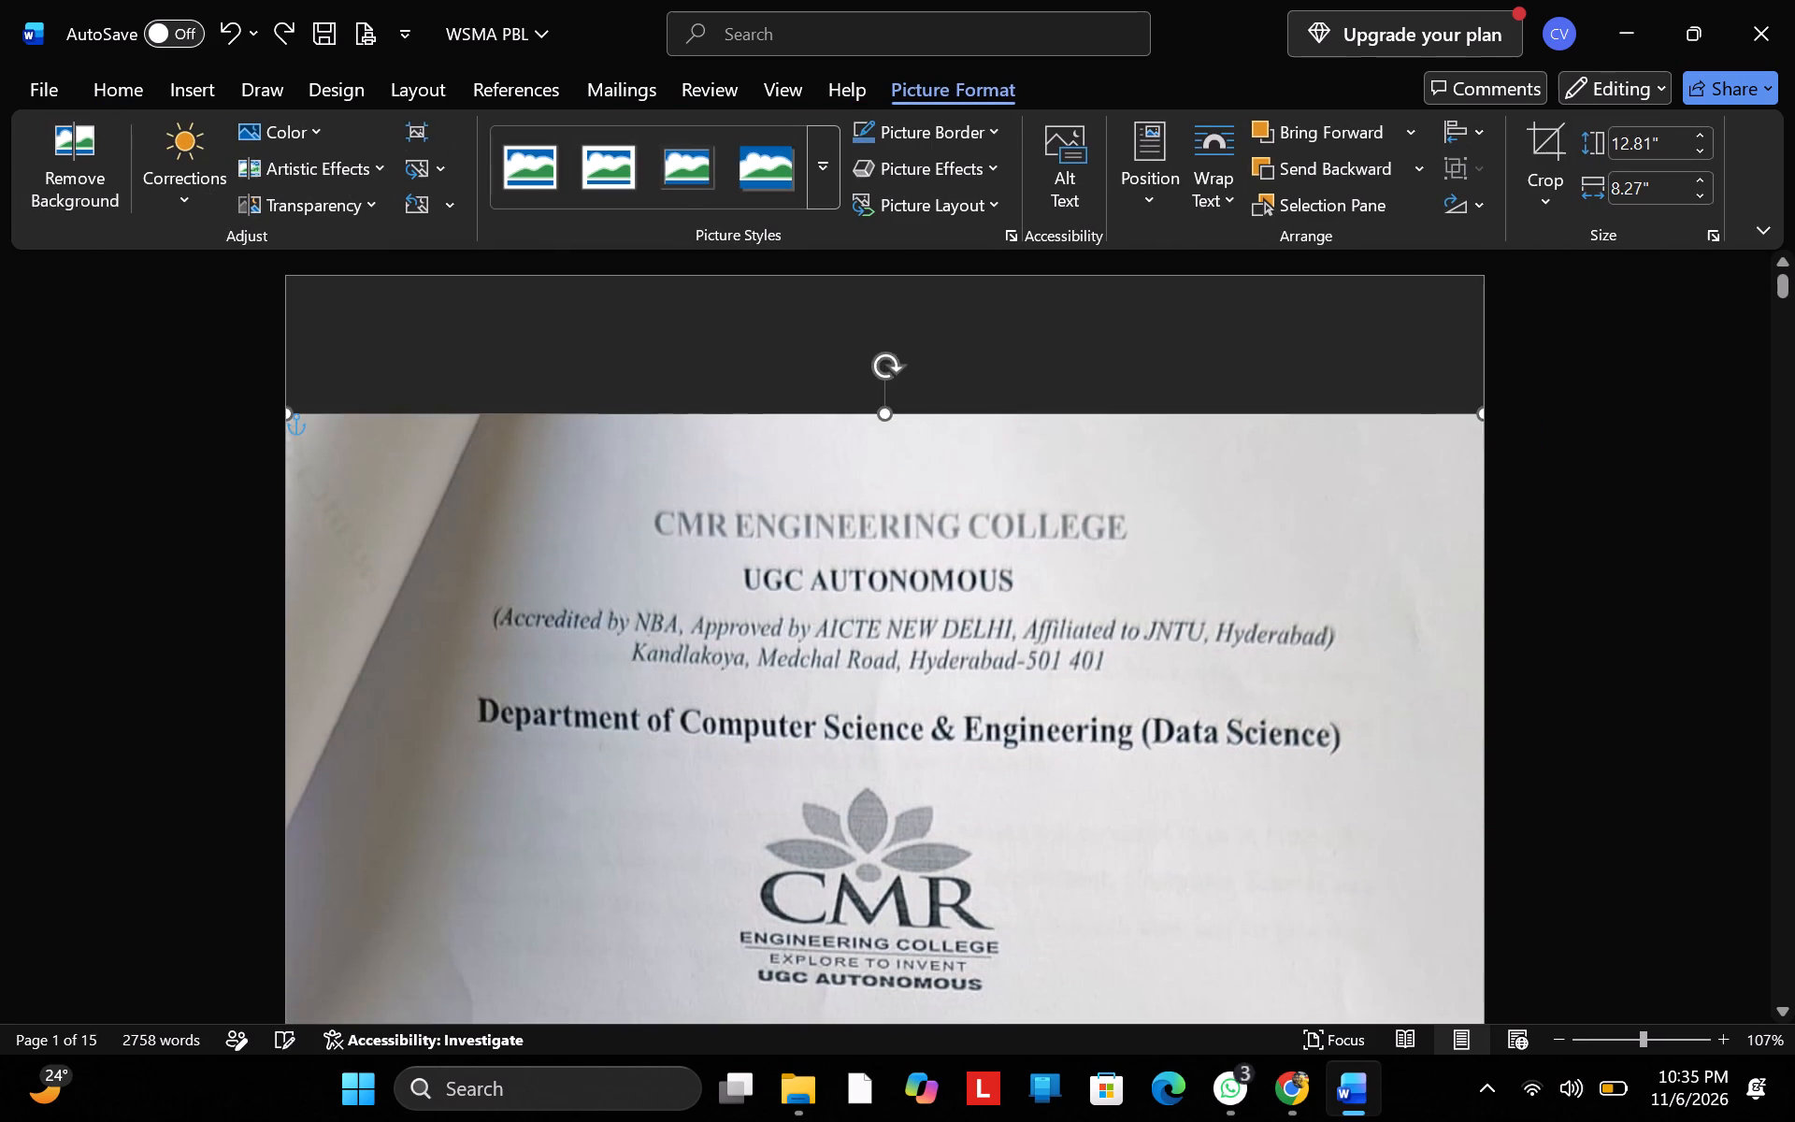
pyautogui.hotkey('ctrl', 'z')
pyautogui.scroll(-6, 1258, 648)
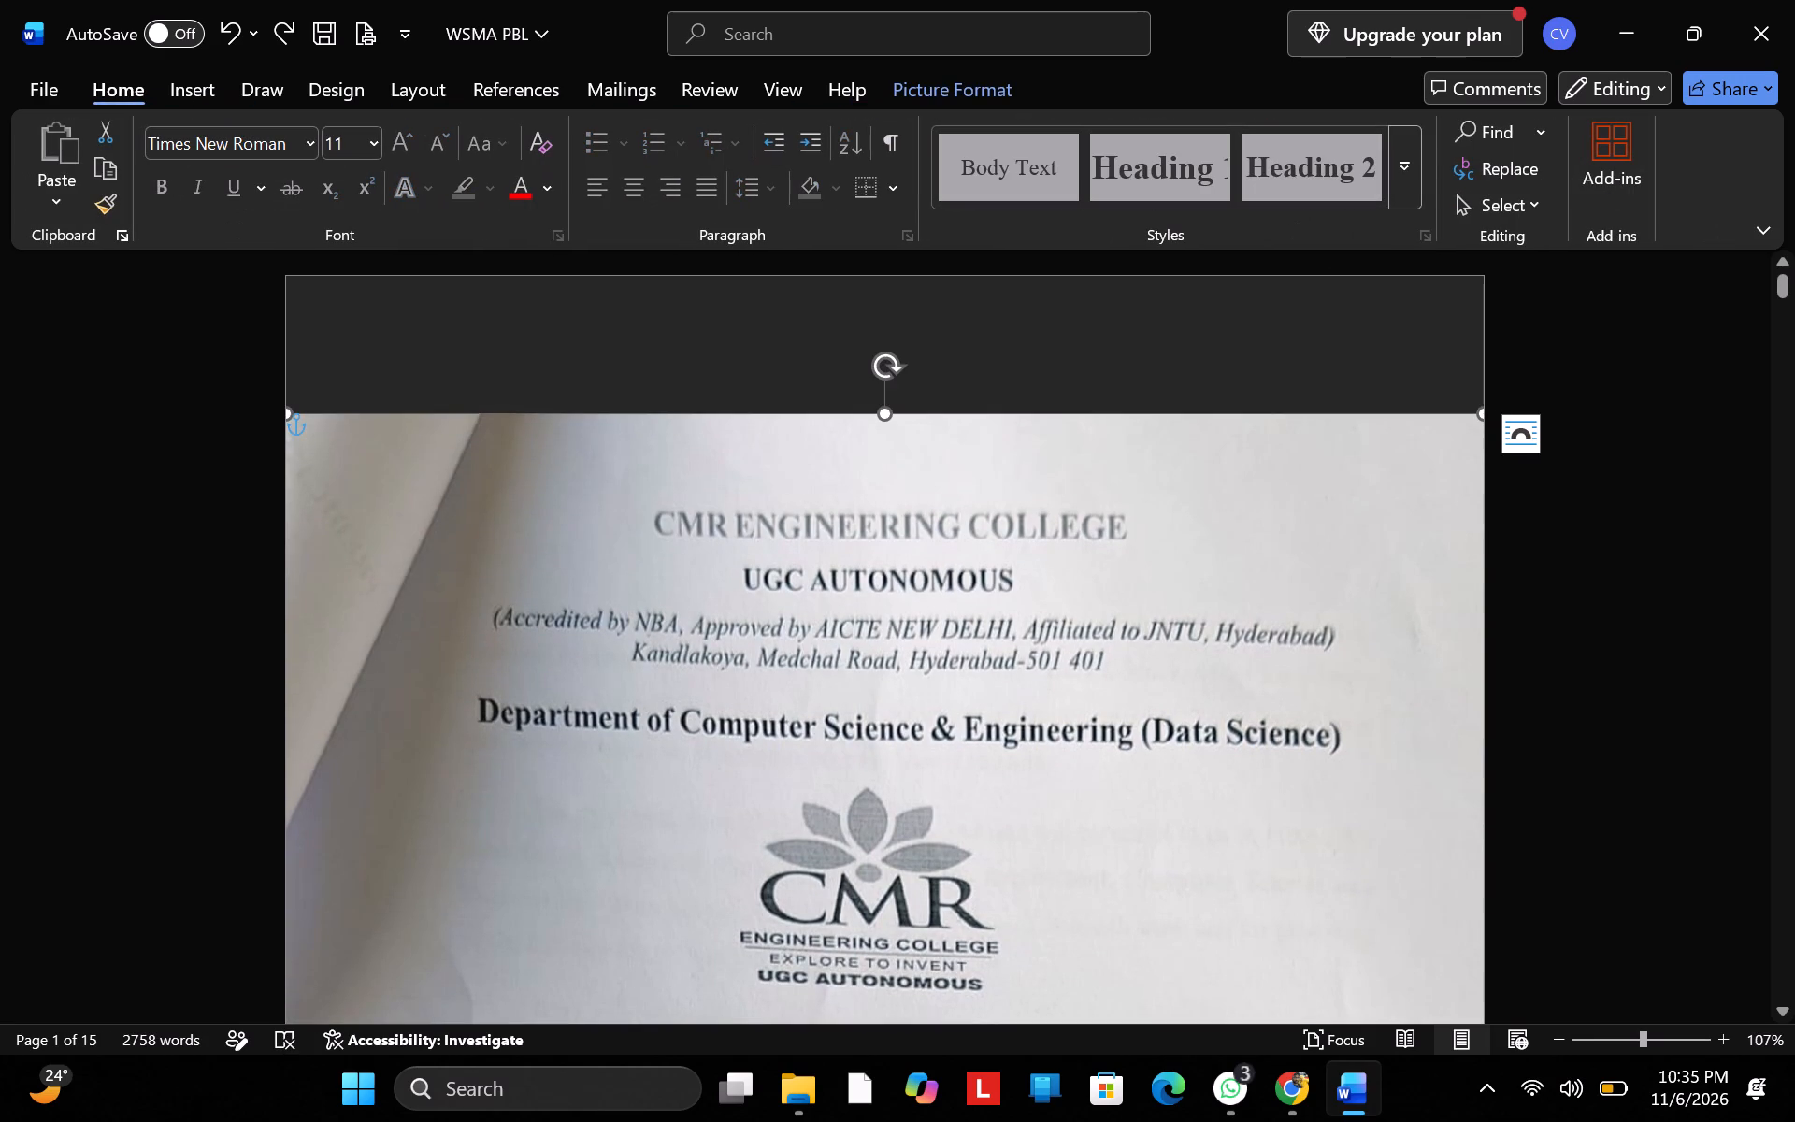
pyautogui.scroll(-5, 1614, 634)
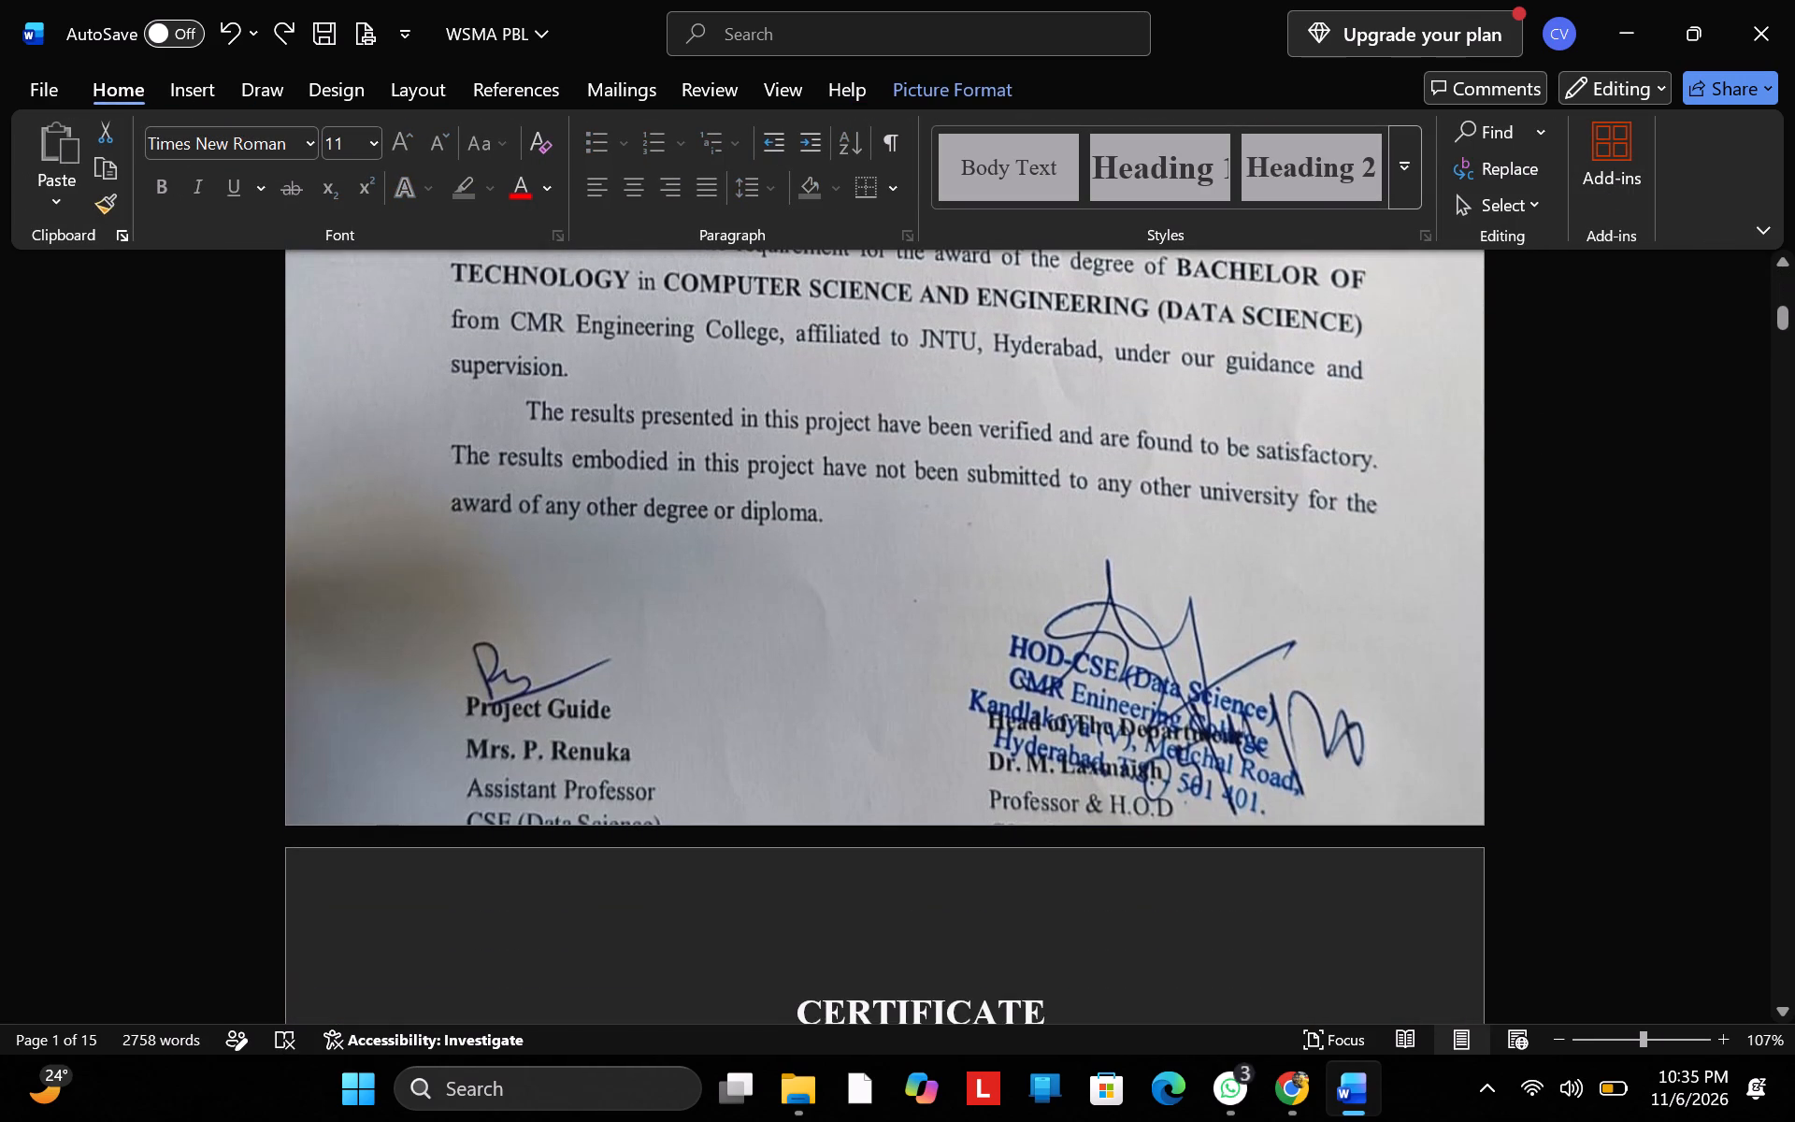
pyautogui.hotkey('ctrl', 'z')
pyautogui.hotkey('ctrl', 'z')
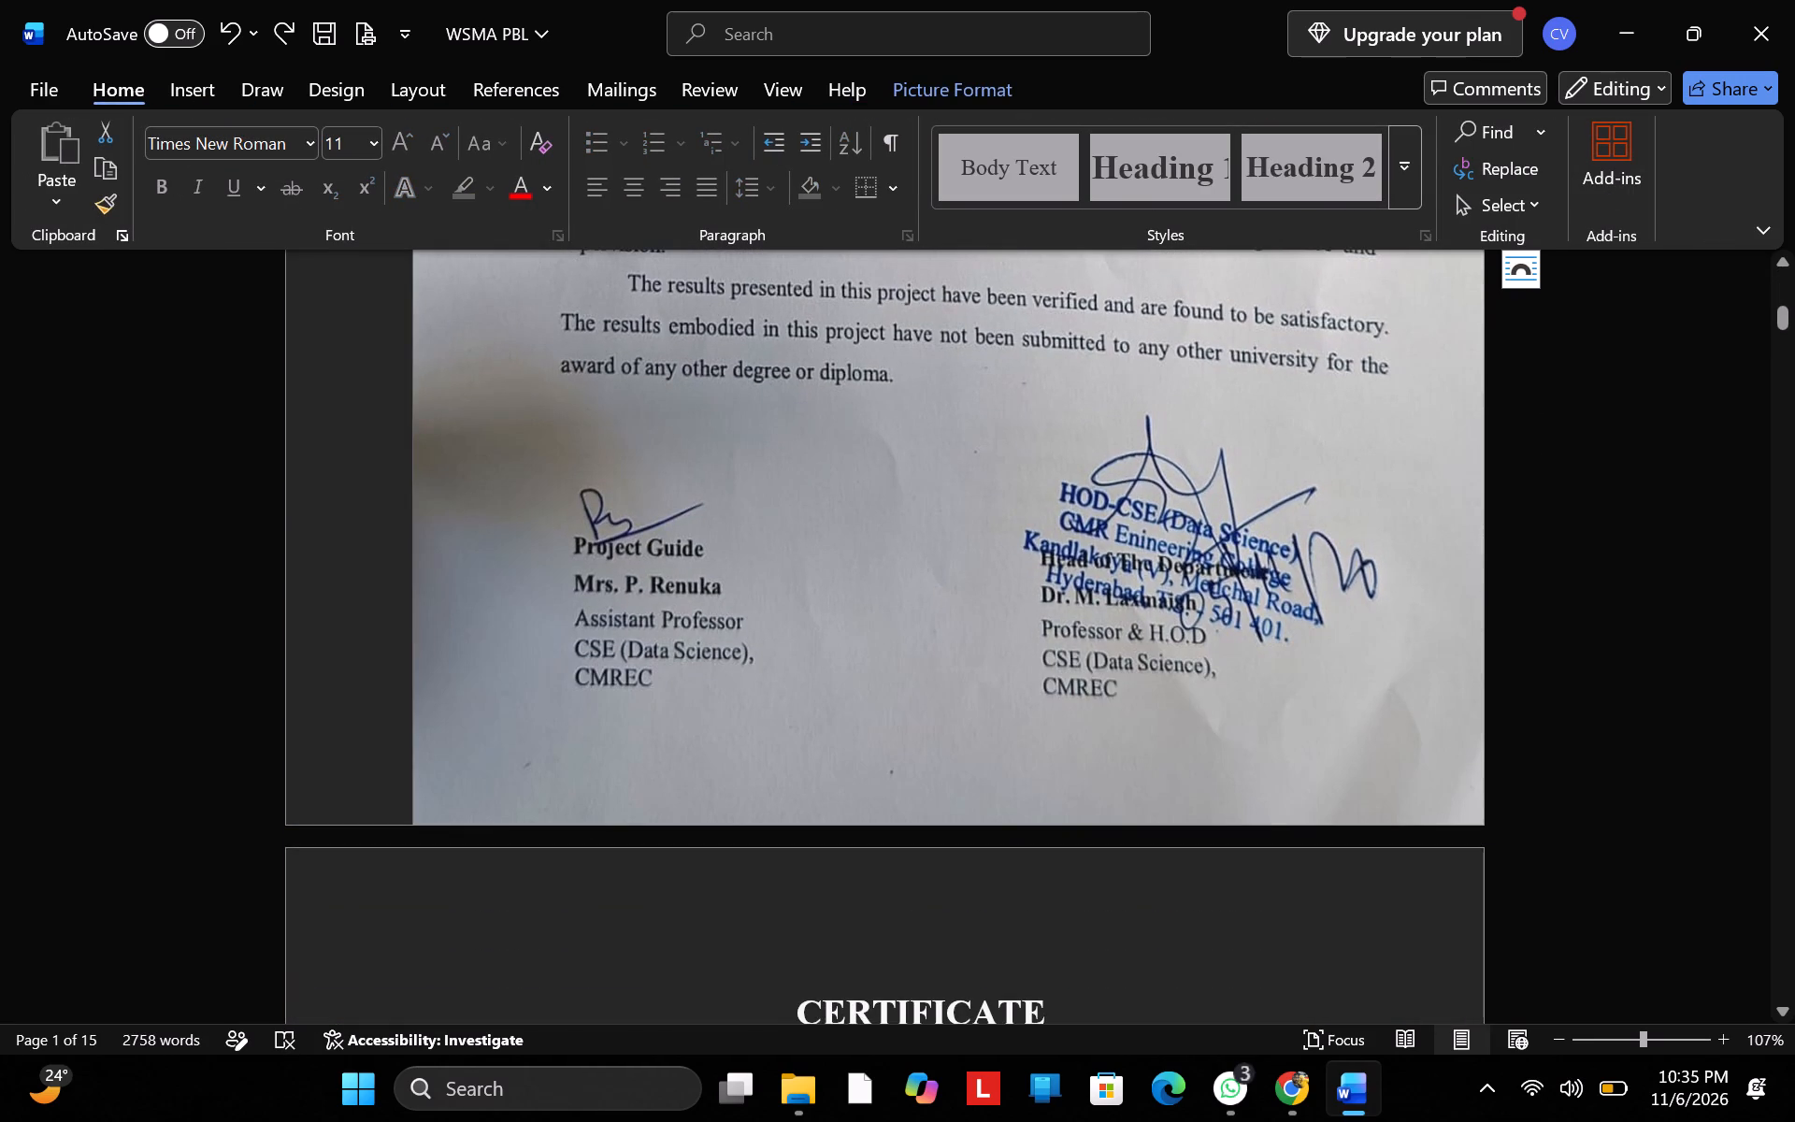
# Set the certificate photo's text wrapping to In Front of Text.
pyautogui.click(1528, 282)
pyautogui.click(1728, 532)
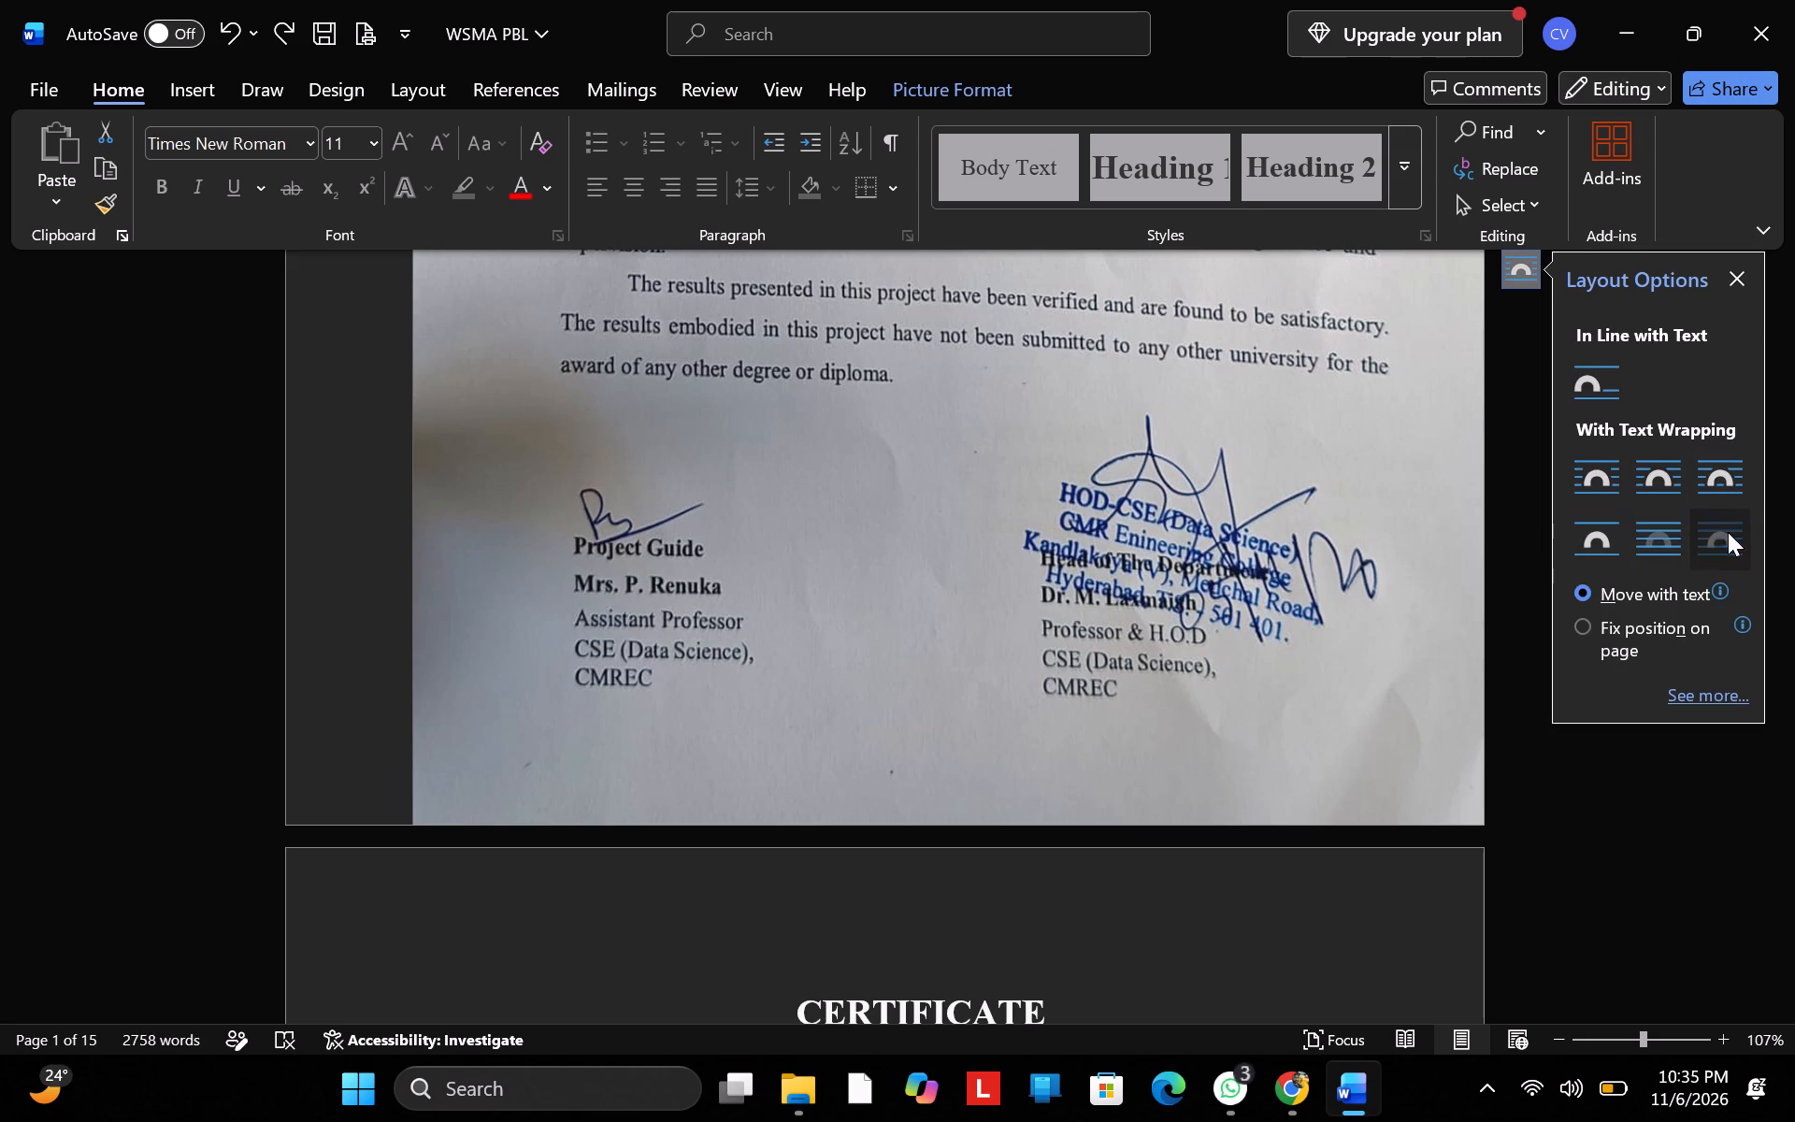
pyautogui.scroll(5, 783, 638)
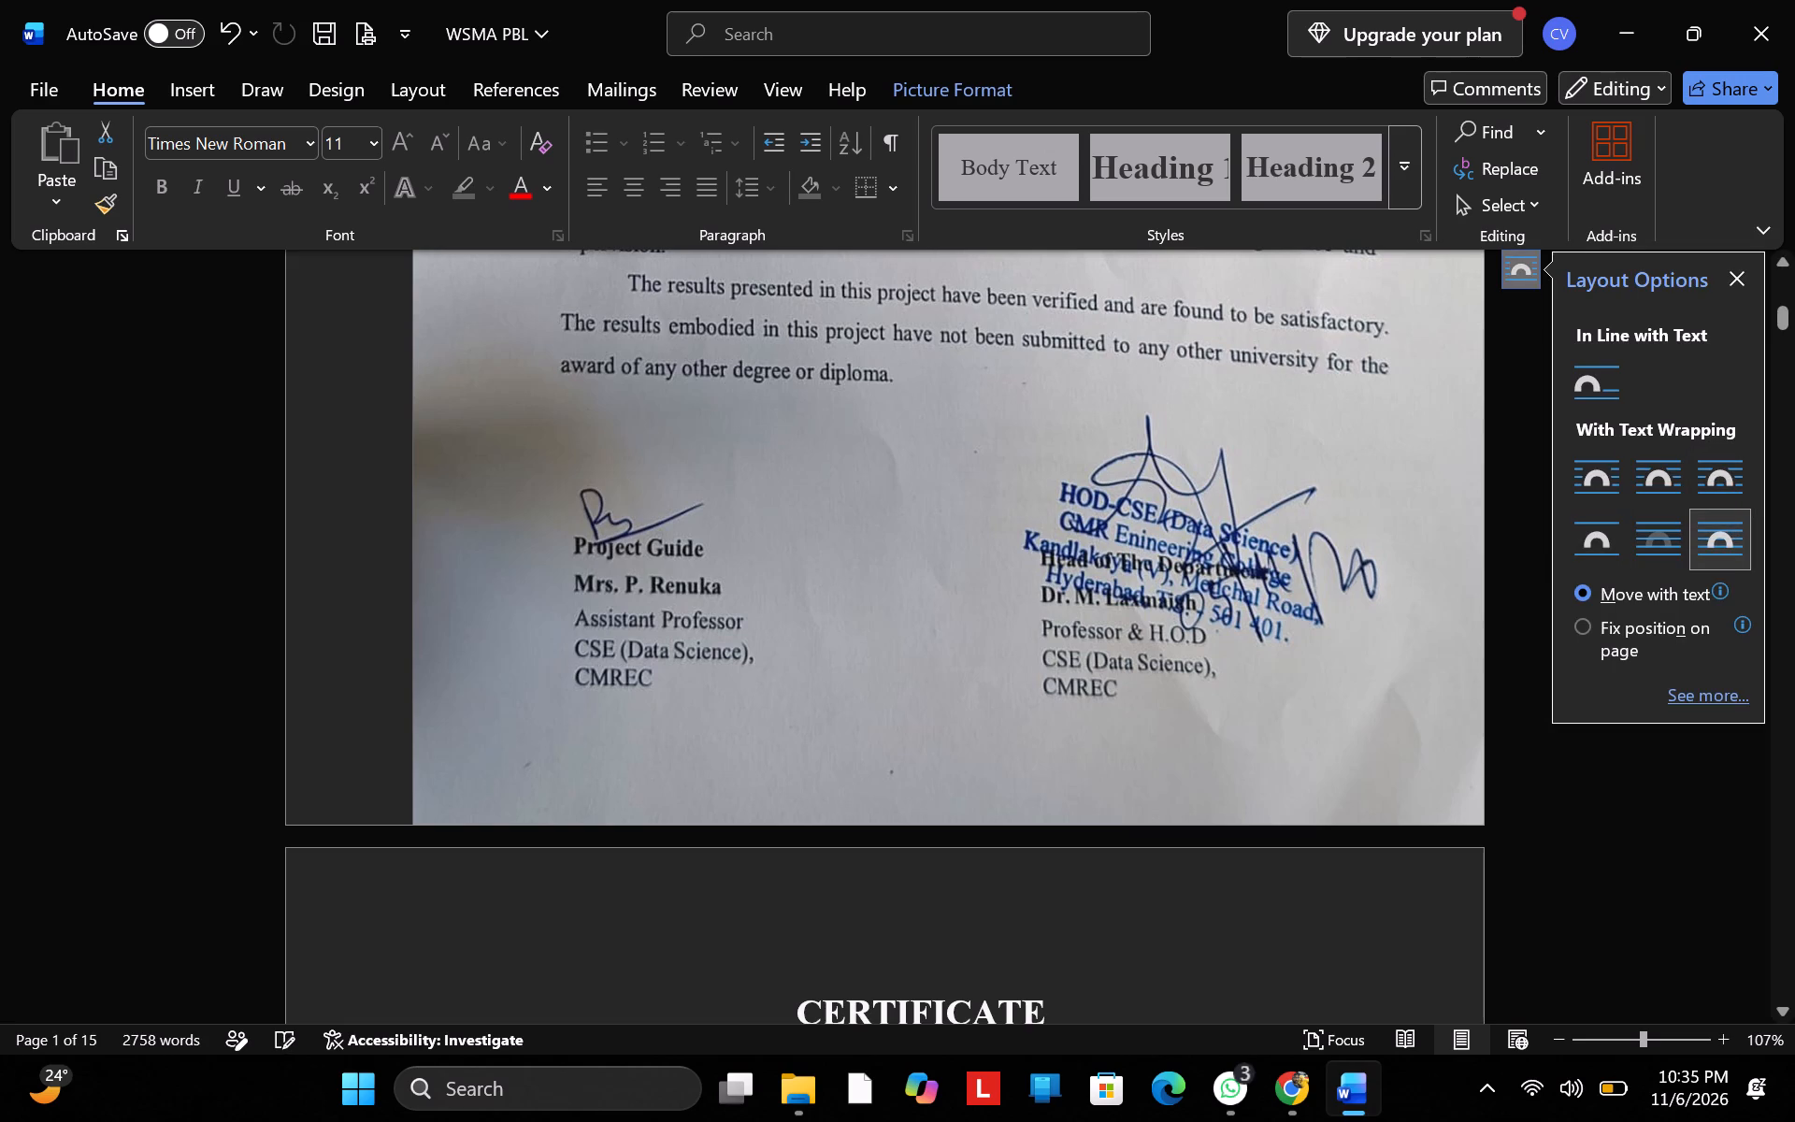
pyautogui.click(1581, 800)
# Stretch the certificate photo upward to the top edge of the first page.
pyautogui.scroll(1, 901, 547)
pyautogui.click(871, 650)
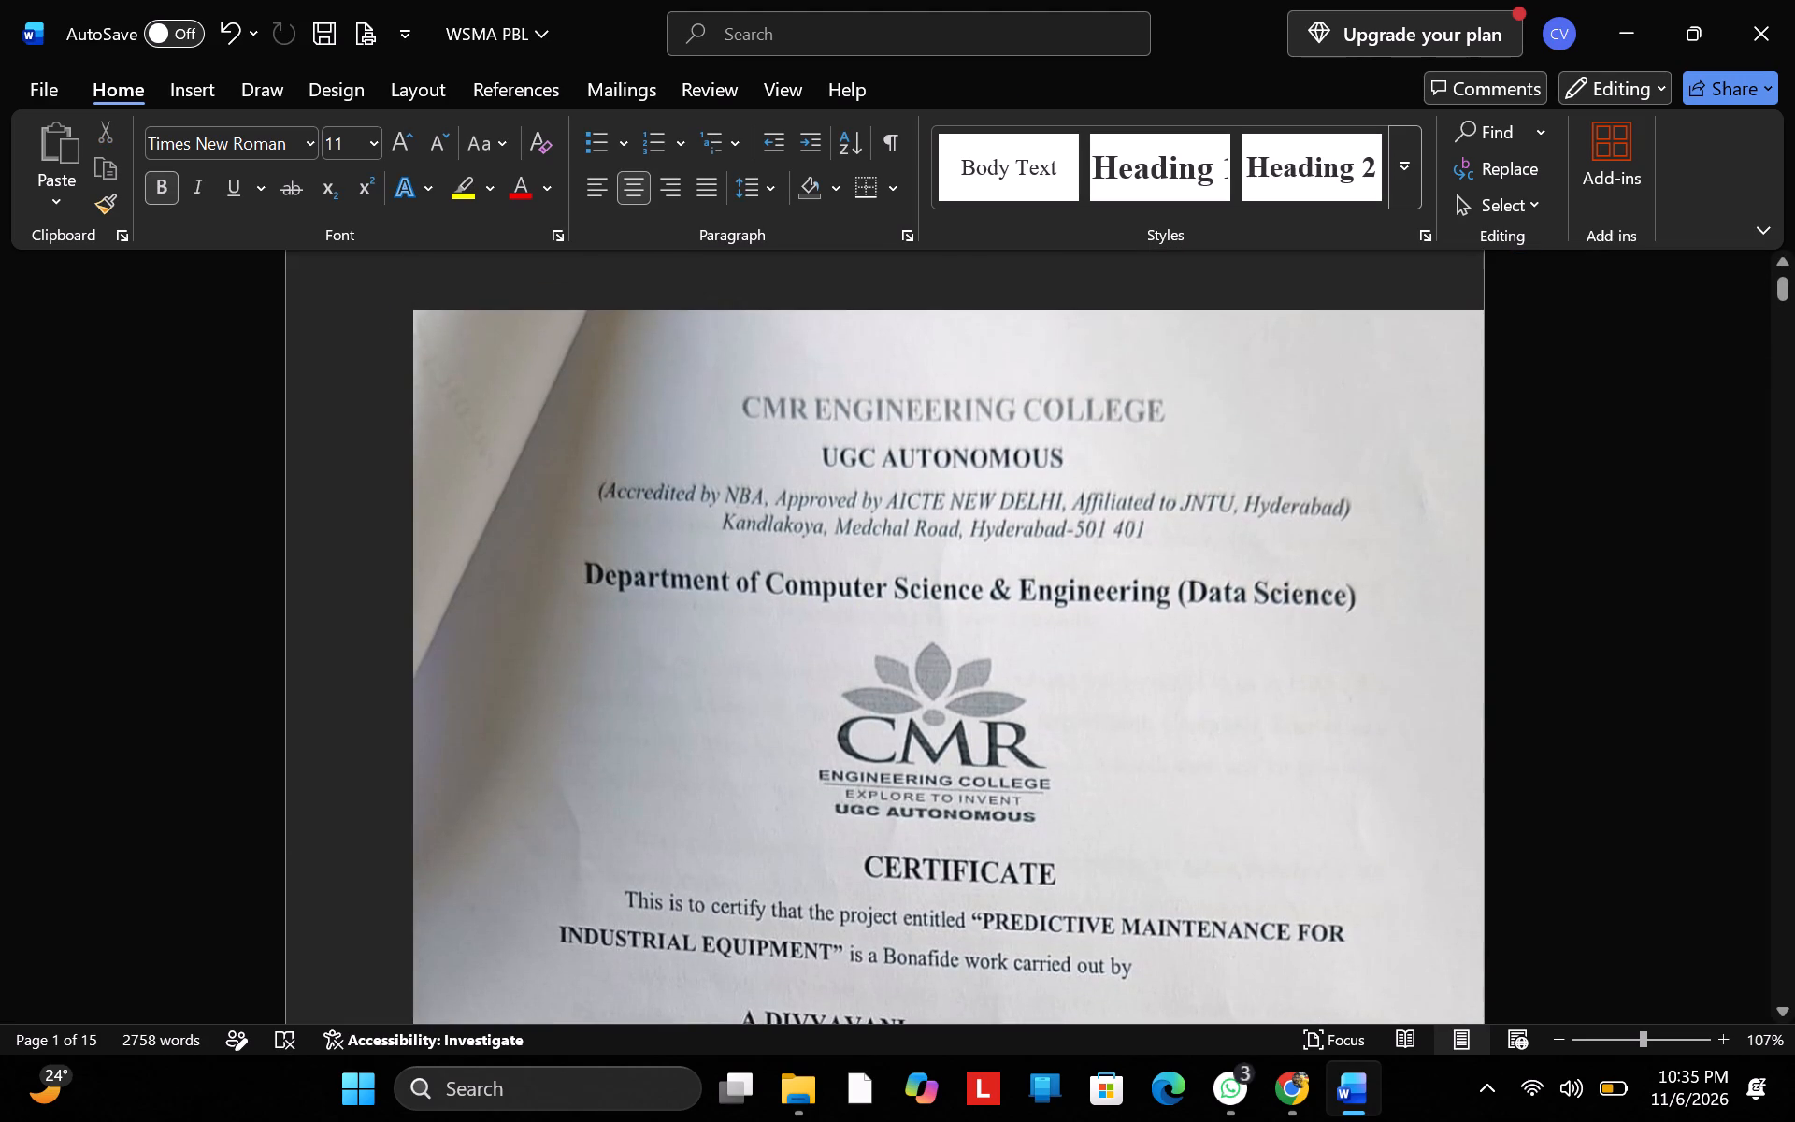
pyautogui.scroll(5, 918, 433)
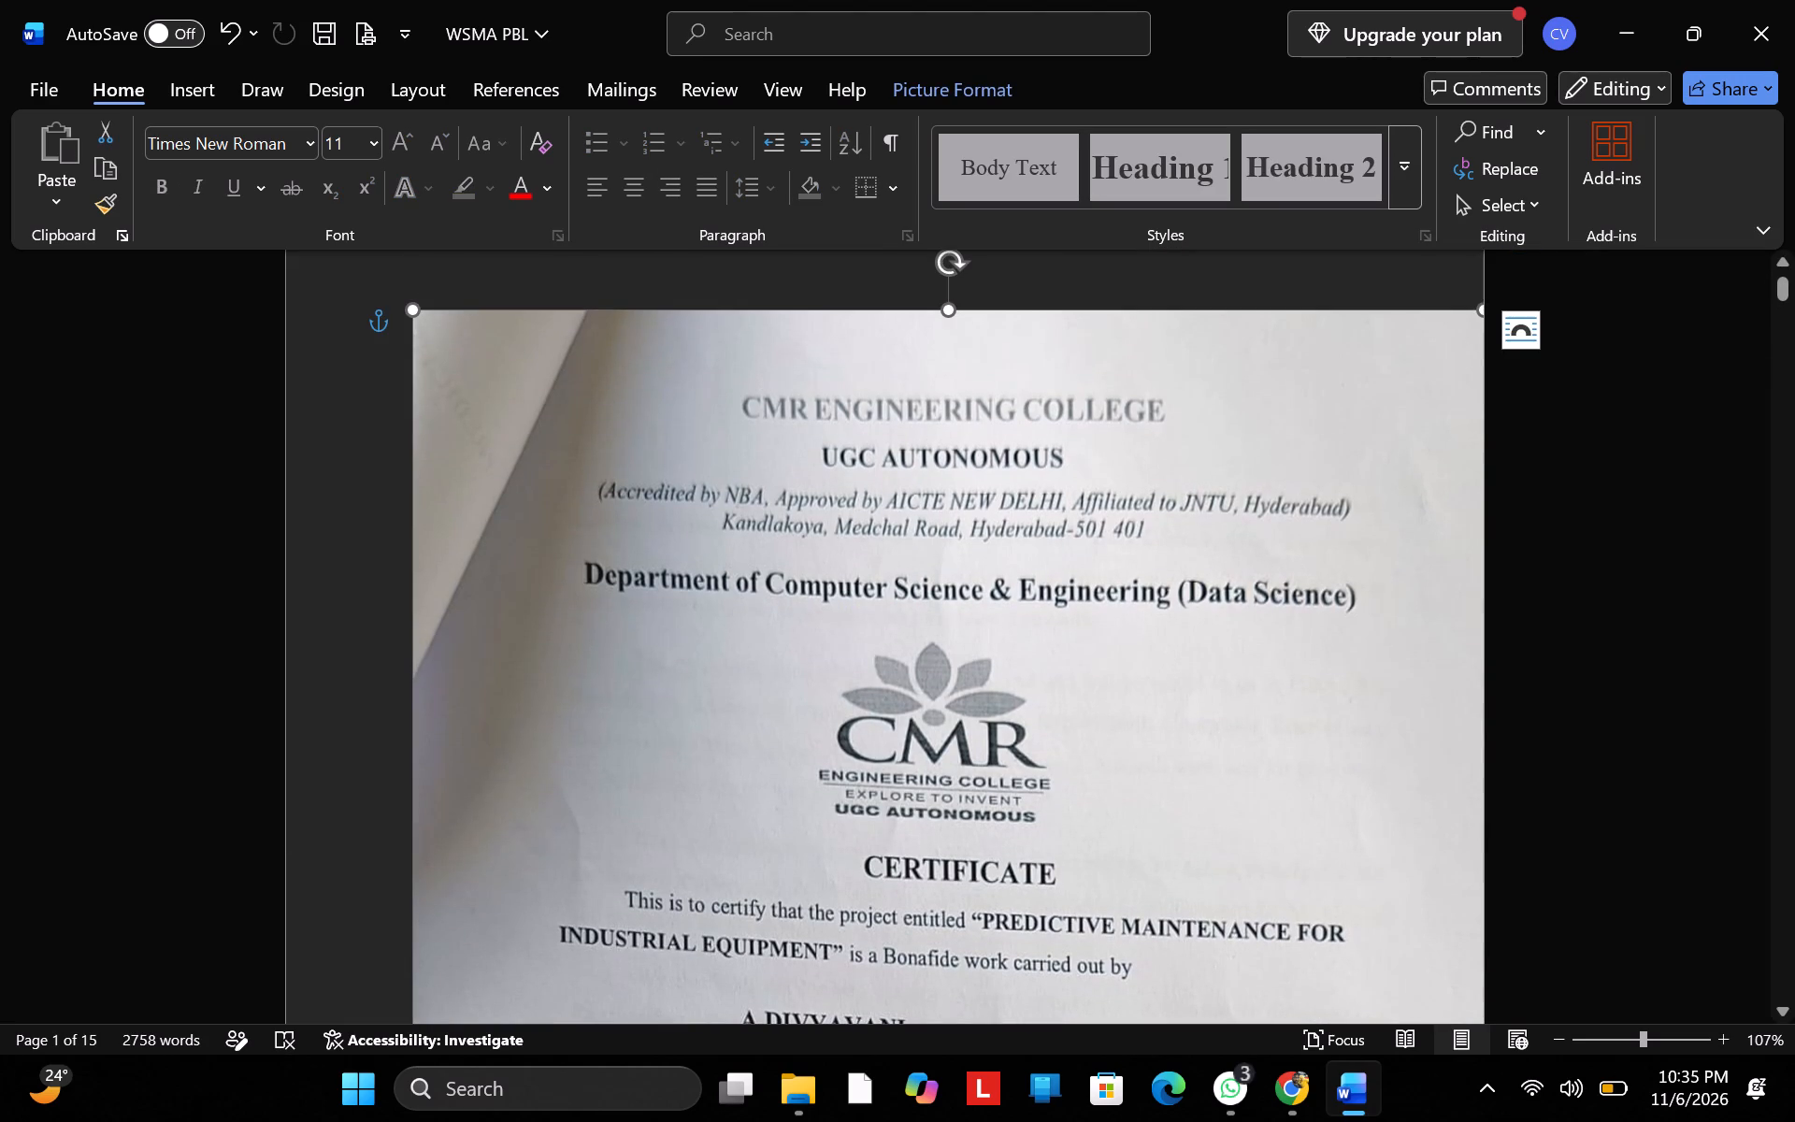
pyautogui.scroll(2, 1523, 521)
pyautogui.click(1006, 481)
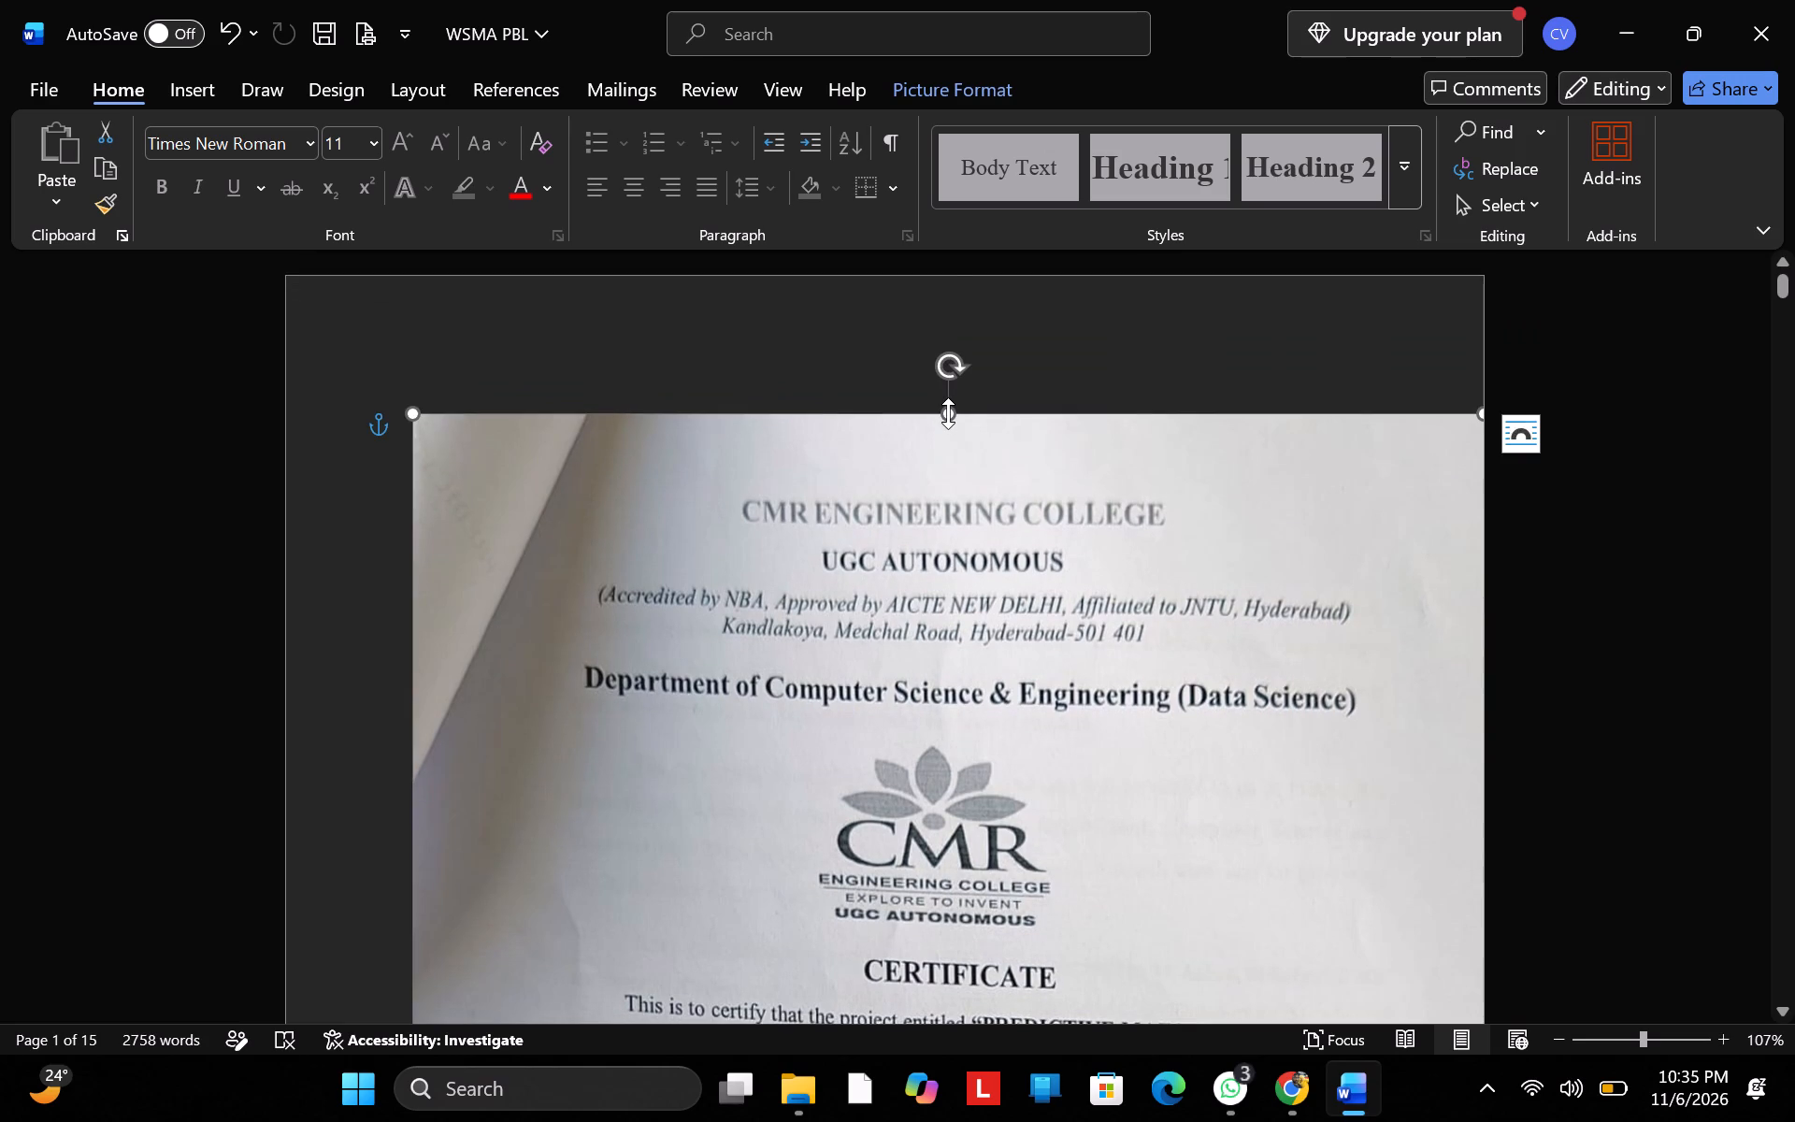
pyautogui.moveTo(948, 413); pyautogui.dragTo(942, 276)
# Stretch the certificate photo to the left edge of the first page and save the document.
pyautogui.scroll(-6, 1633, 599)
pyautogui.scroll(1, 1633, 599)
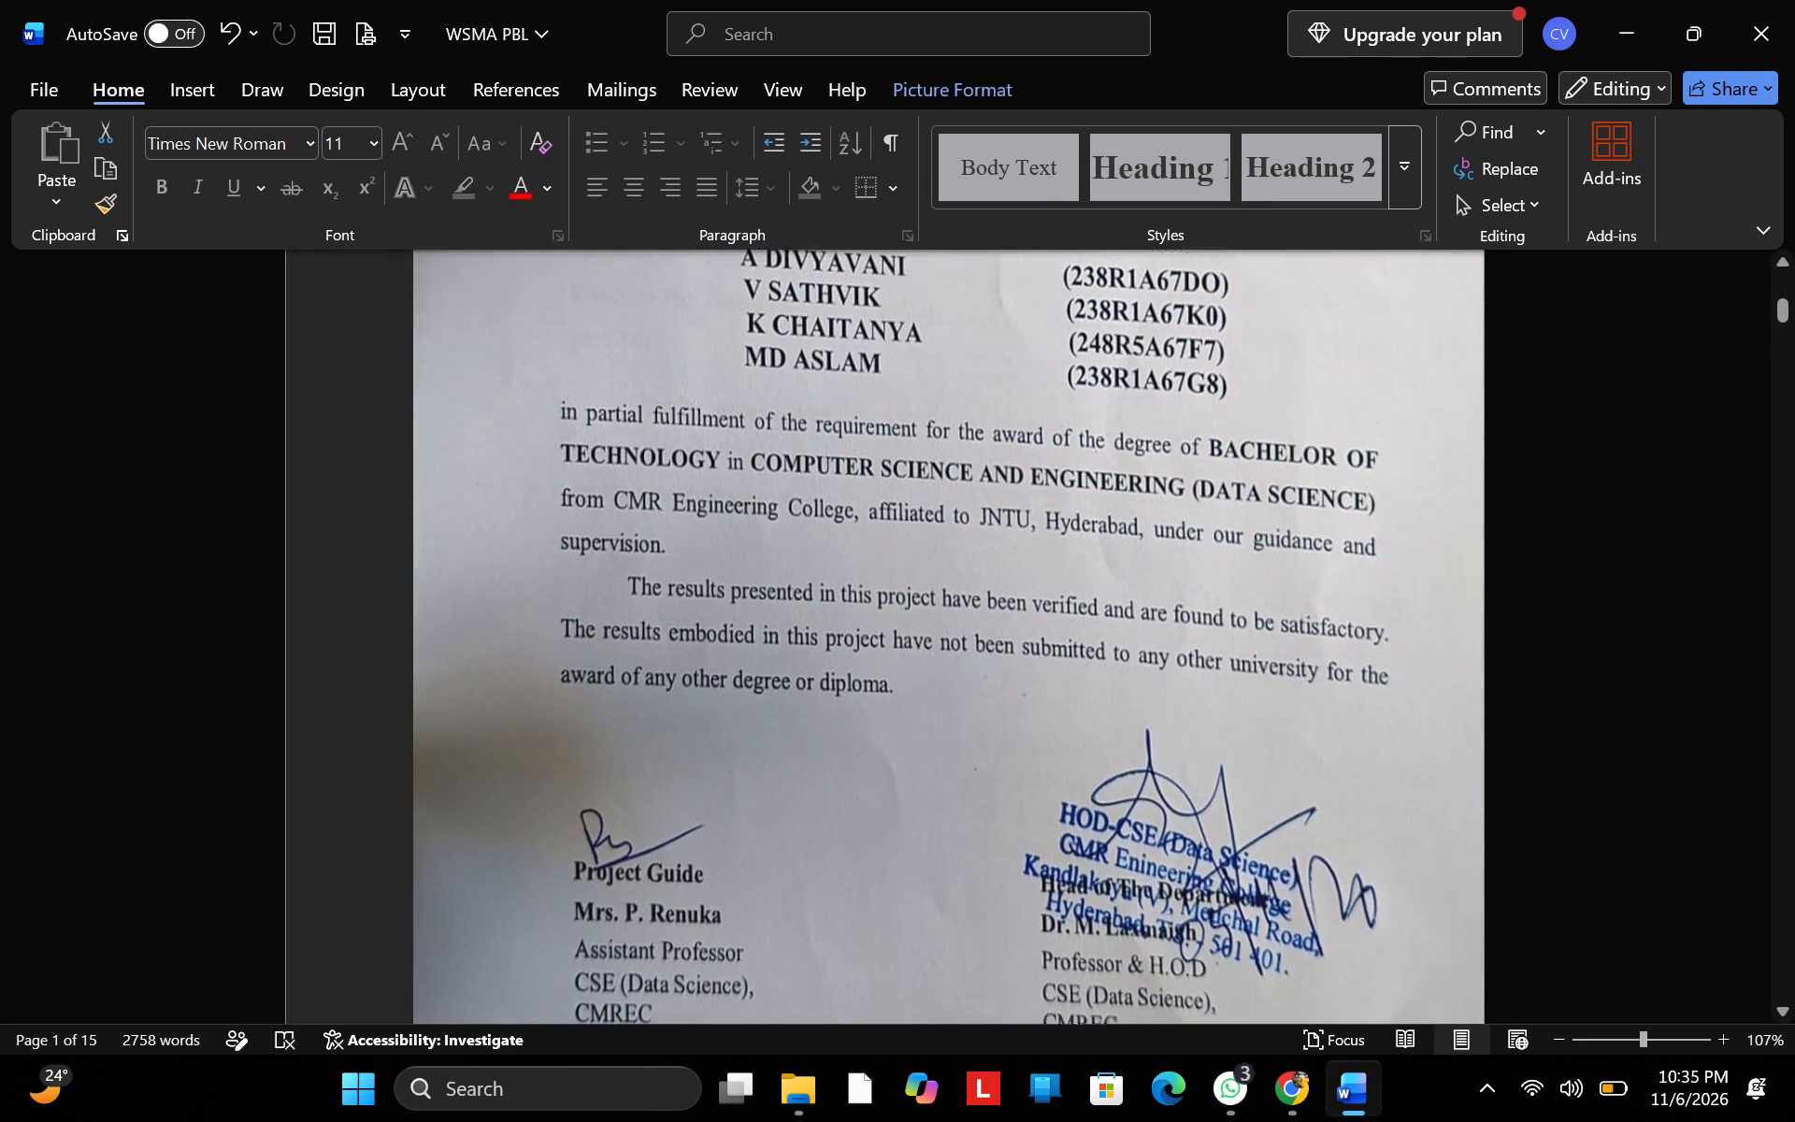
pyautogui.scroll(1, 1633, 599)
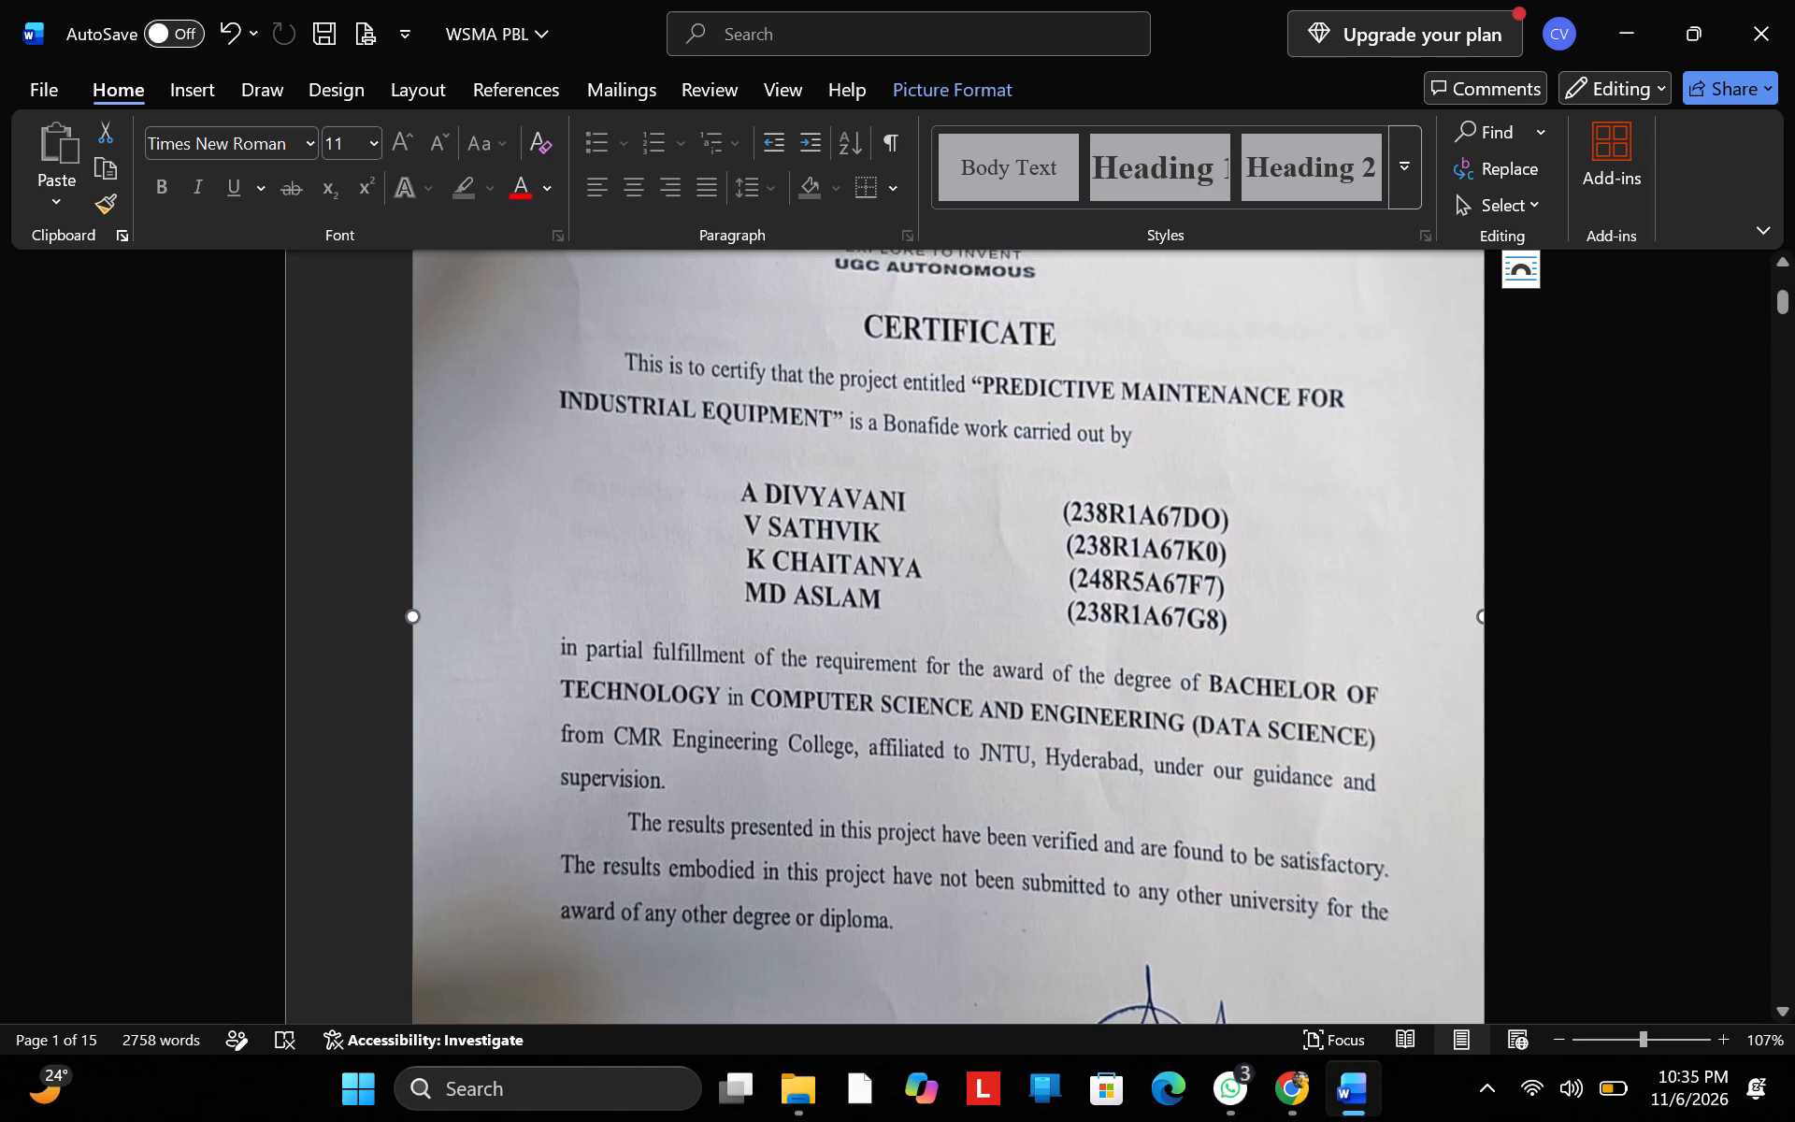
pyautogui.moveTo(419, 616); pyautogui.dragTo(342, 603)
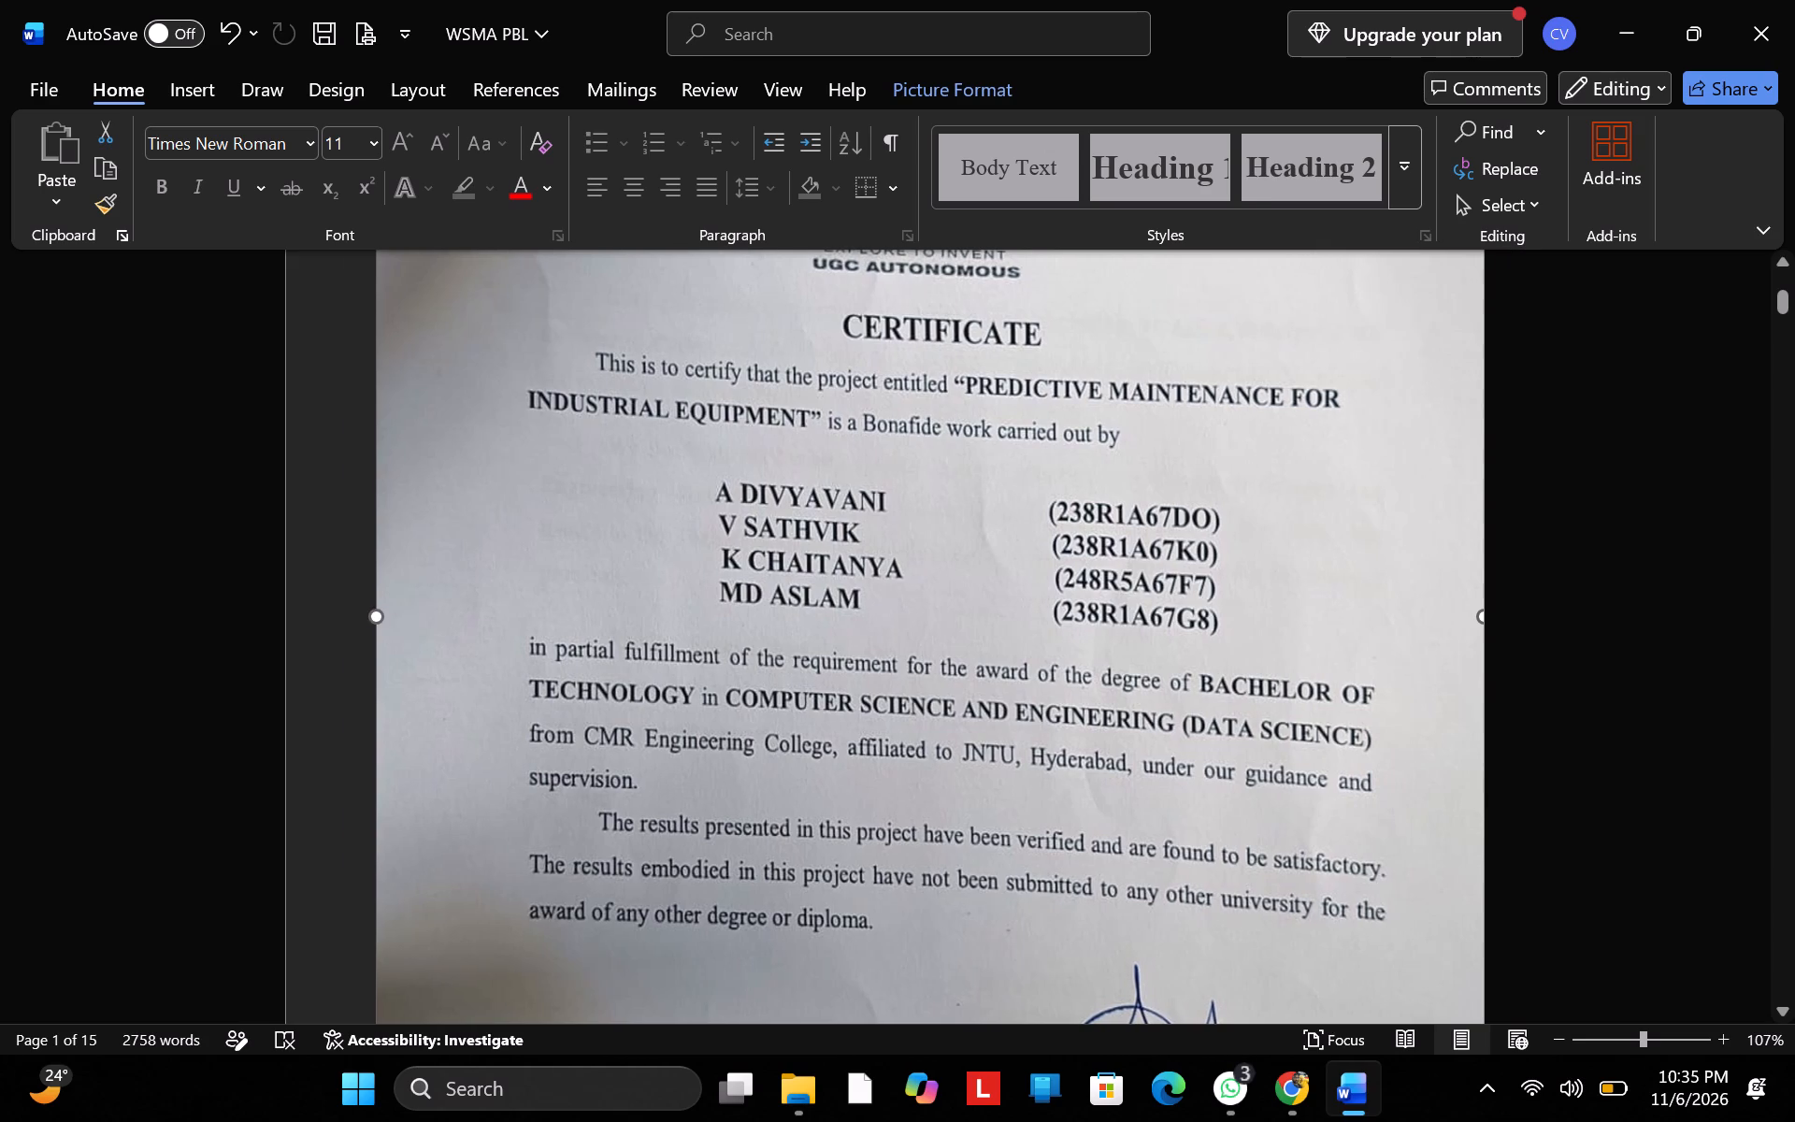
pyautogui.moveTo(342, 603); pyautogui.dragTo(291, 598)
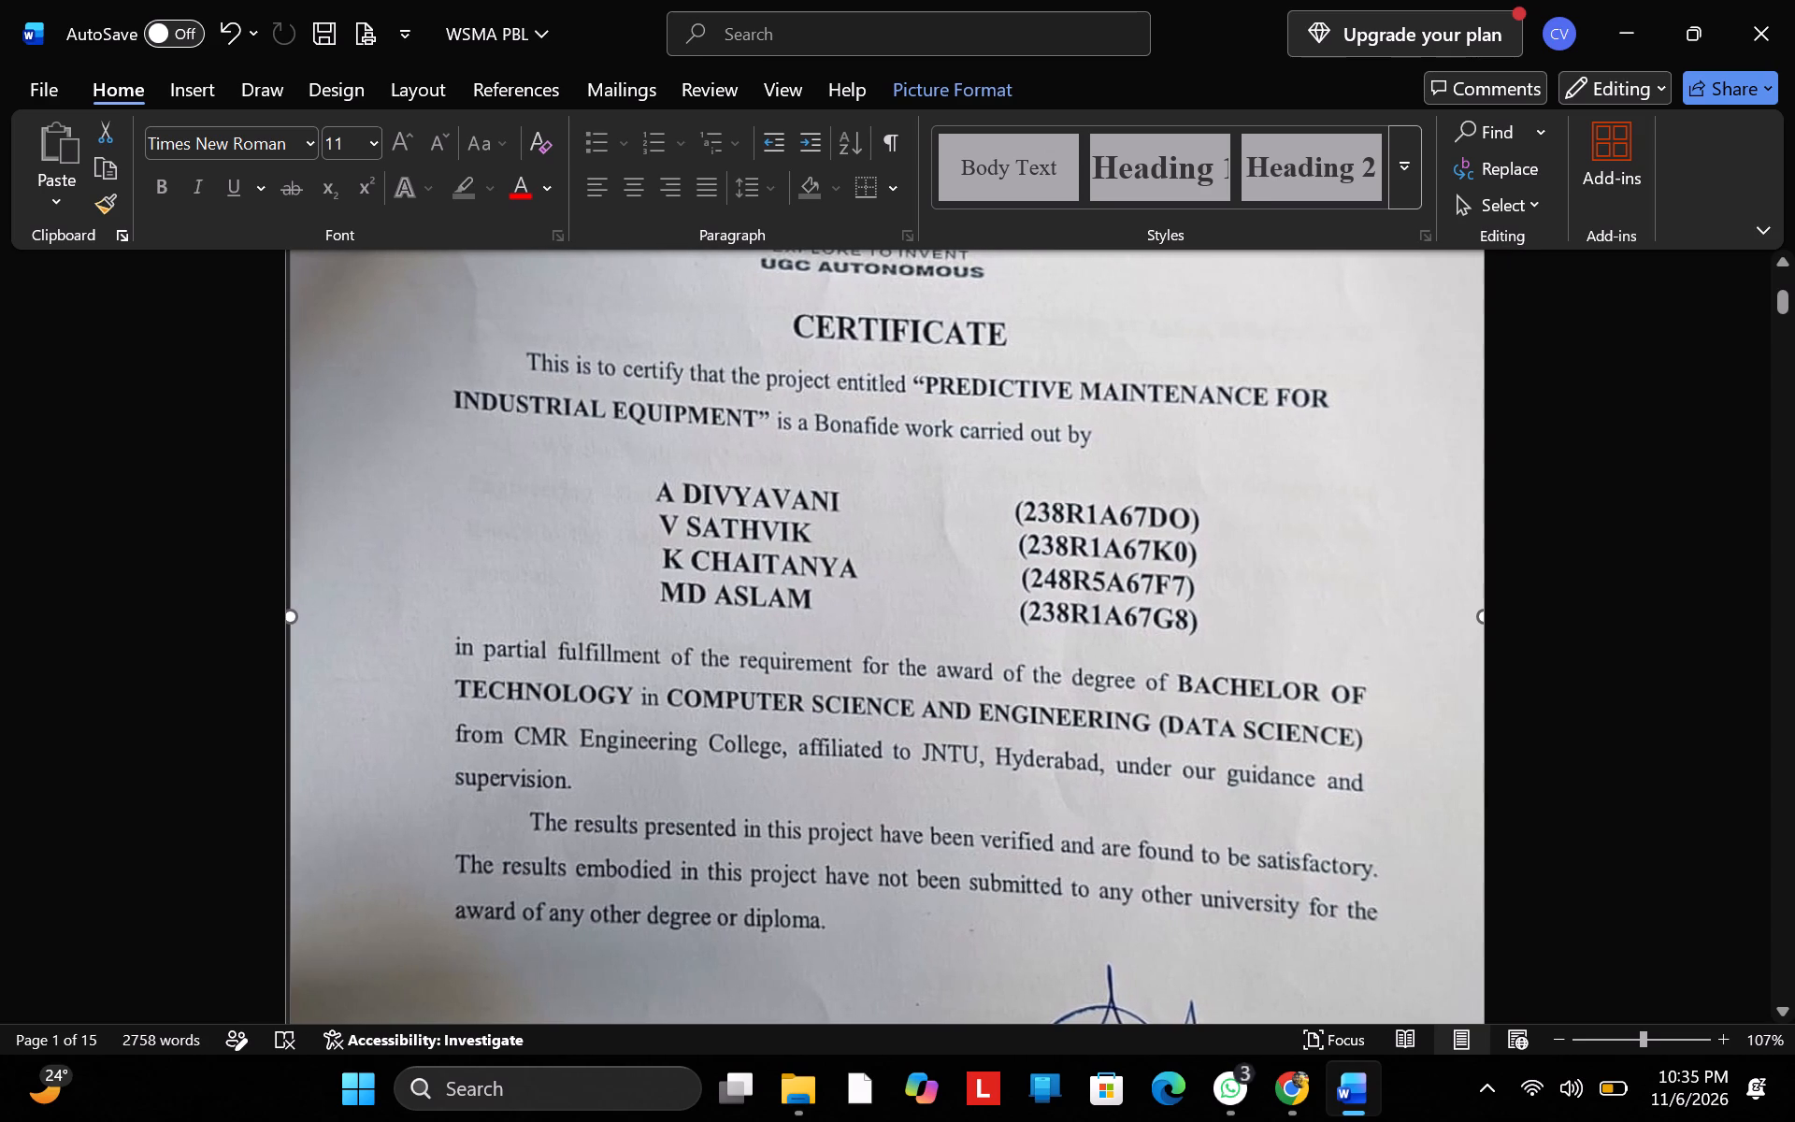
pyautogui.moveTo(291, 598); pyautogui.dragTo(284, 598)
pyautogui.click(1555, 584)
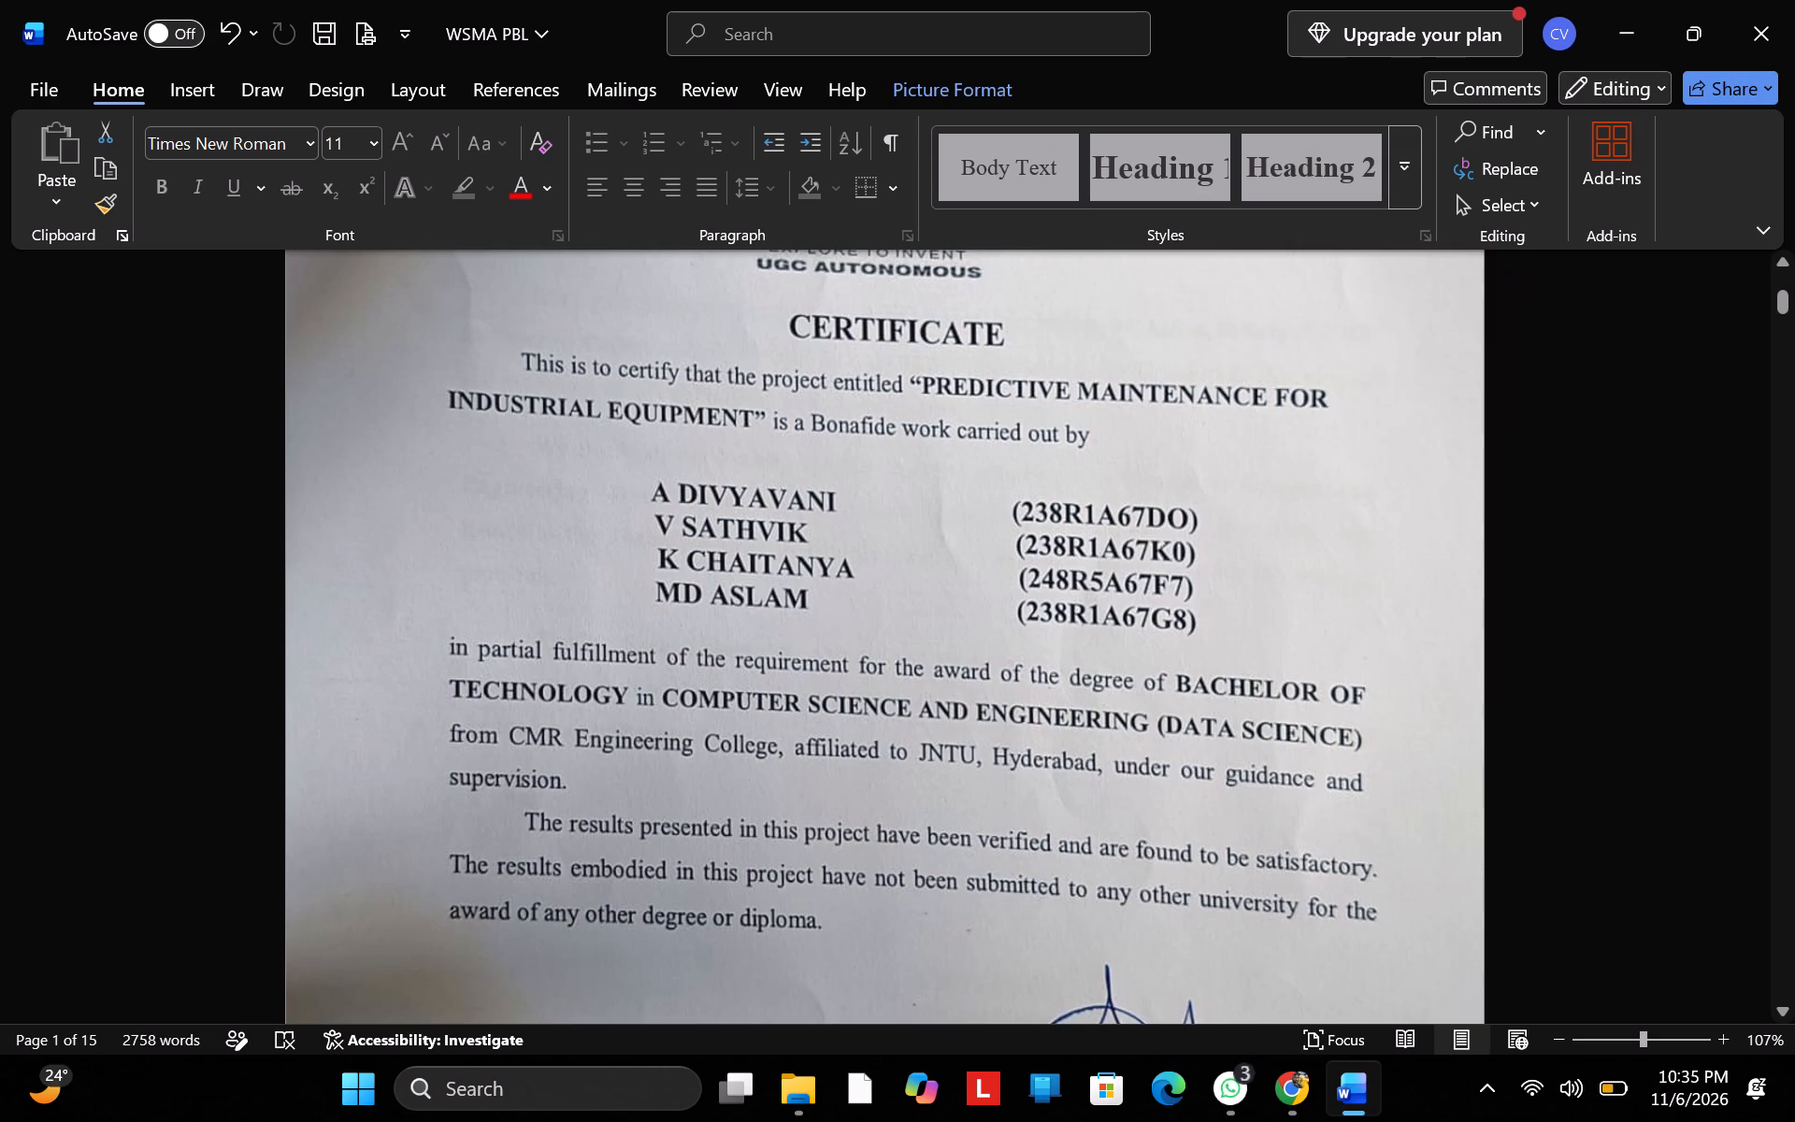
pyautogui.hotkey('ctrl', 's')
# Delete the whole typed certificate page, including its logo, between the certificate photo and the Declaration page.
pyautogui.scroll(-2, 1209, 875)
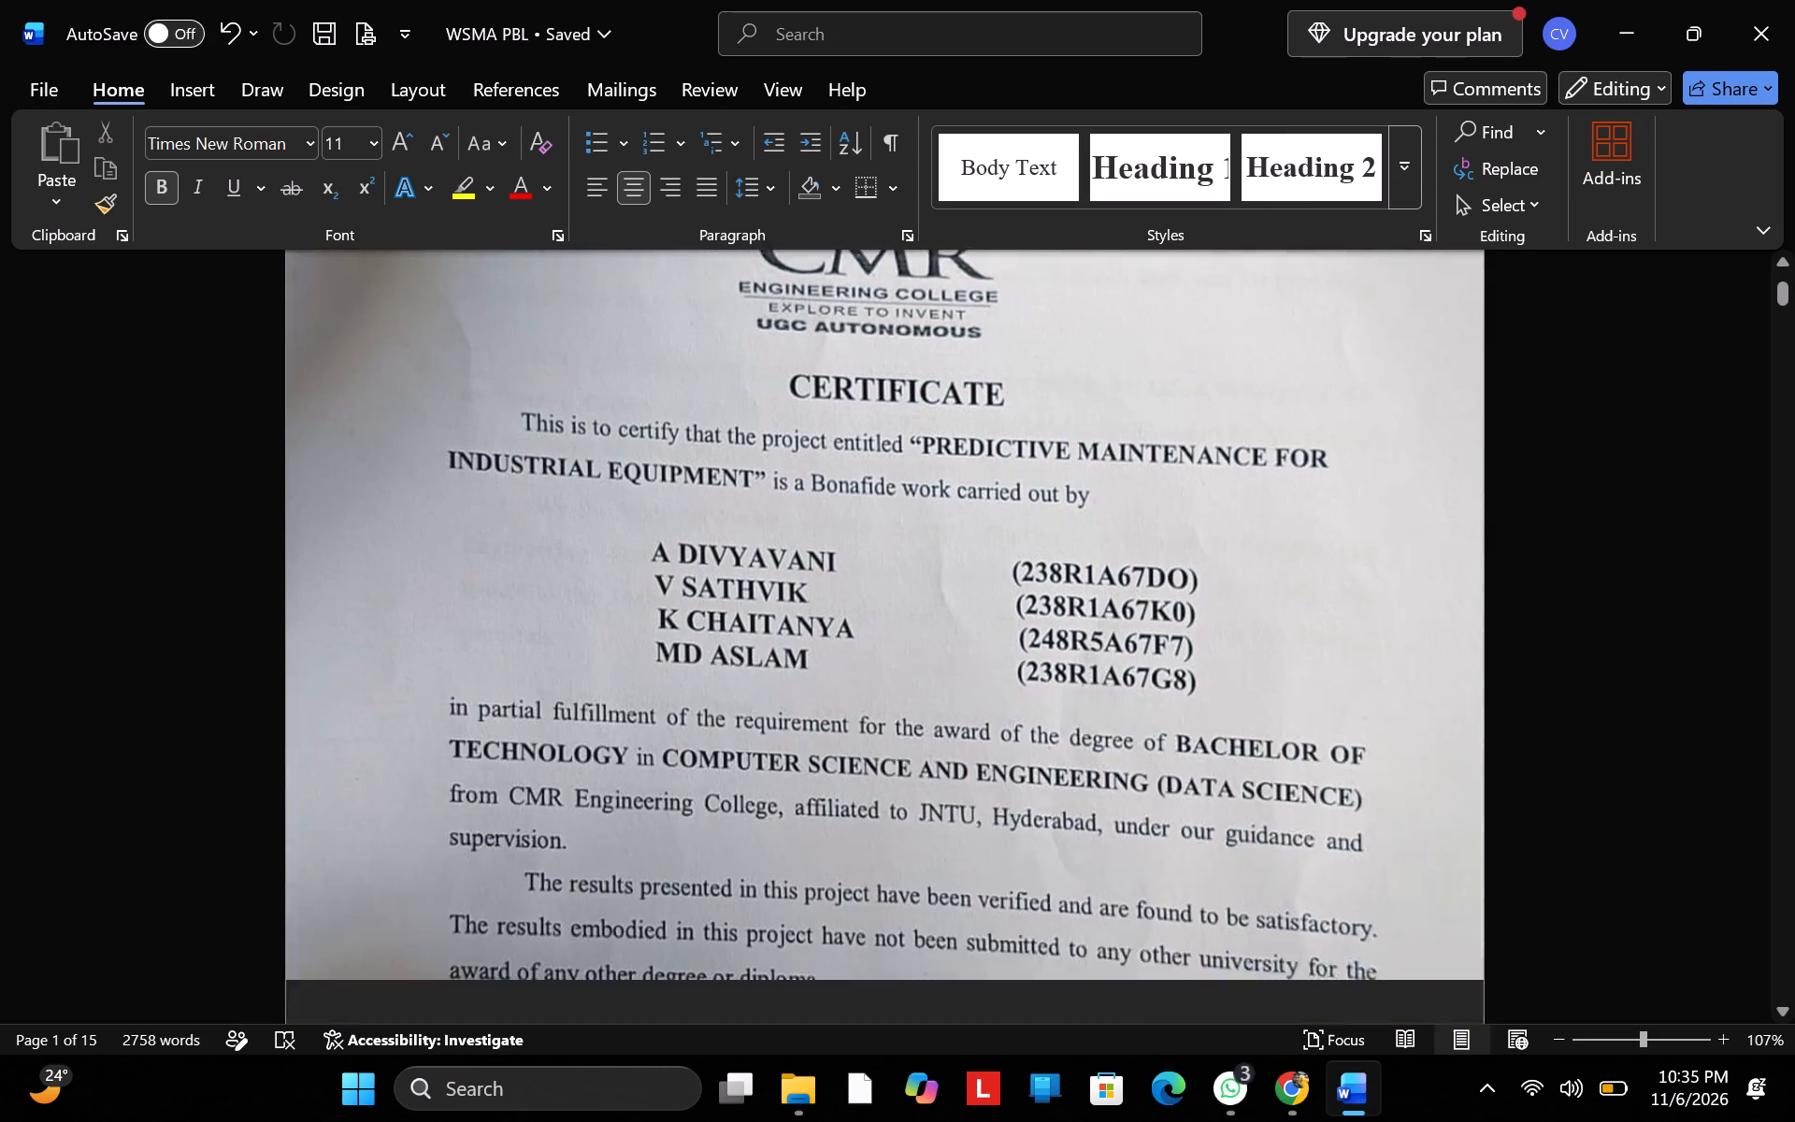
pyautogui.scroll(-9, 1209, 875)
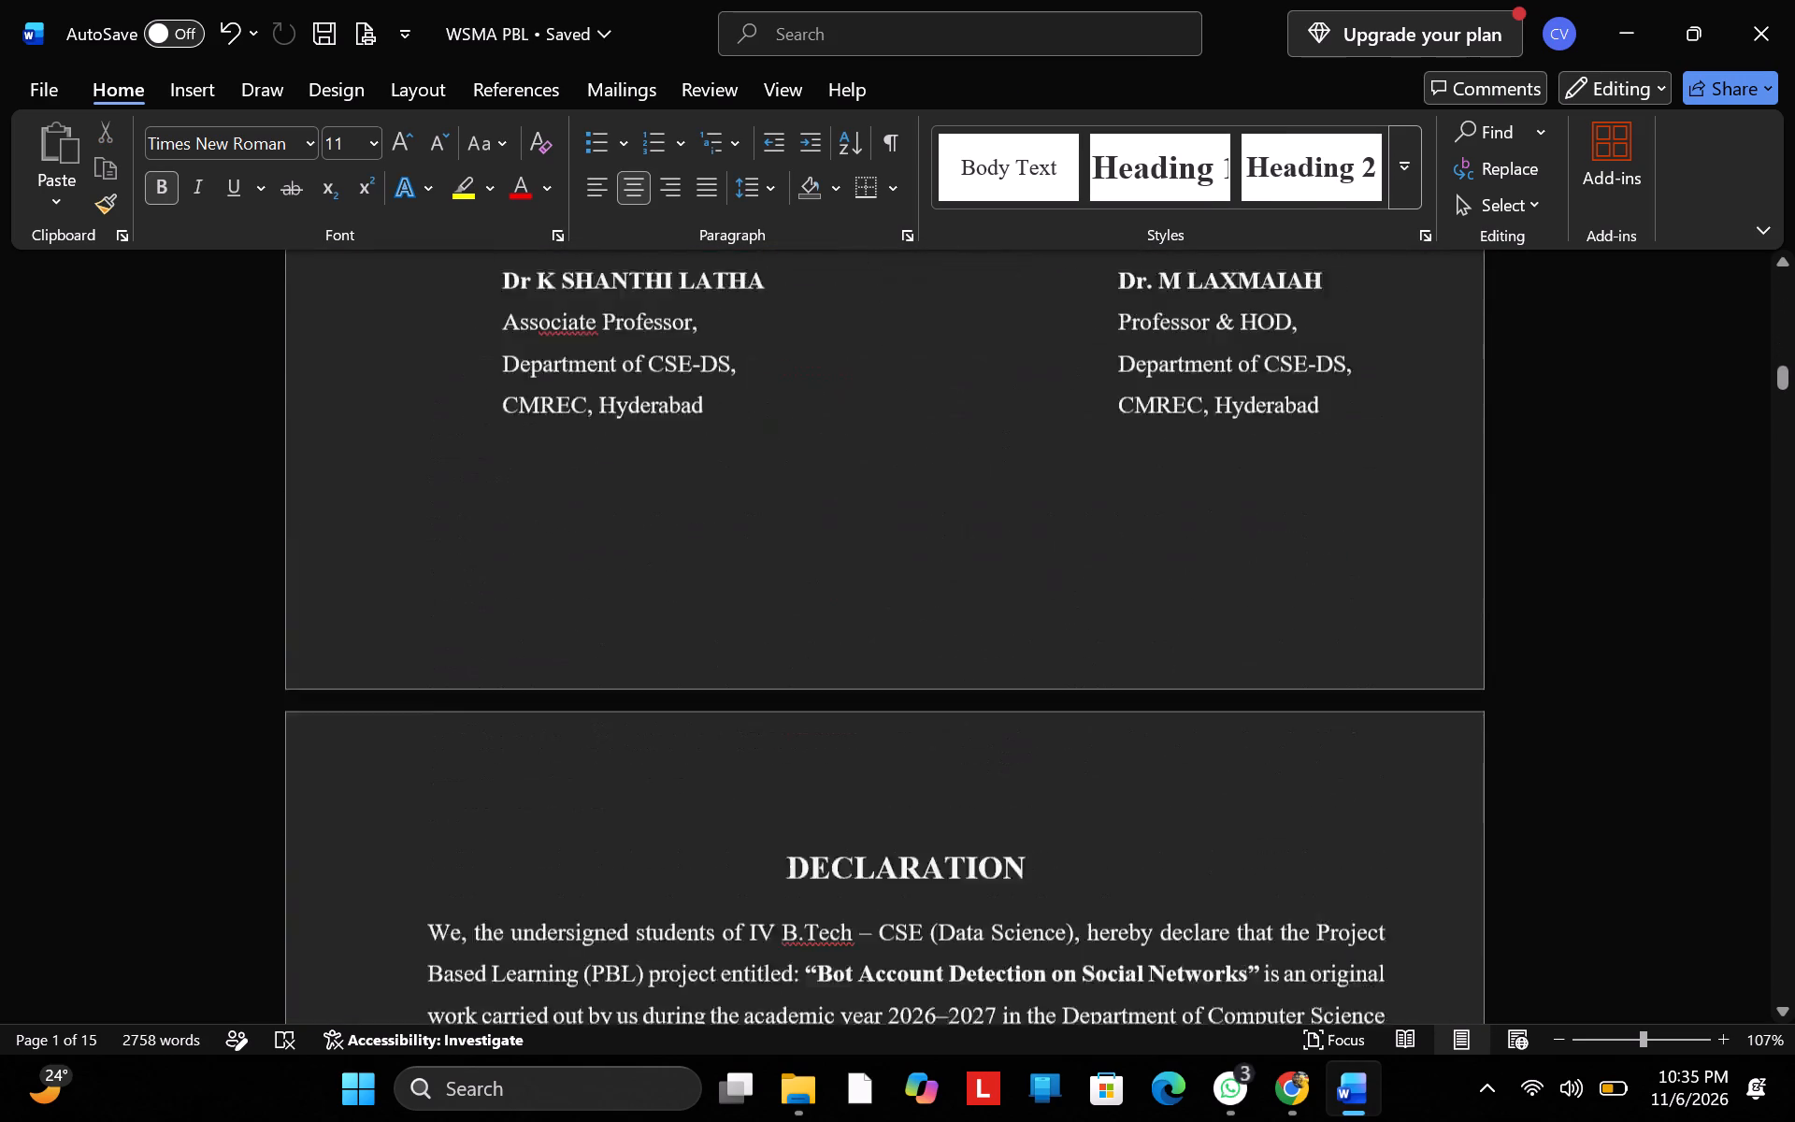
pyautogui.scroll(-1, 1209, 875)
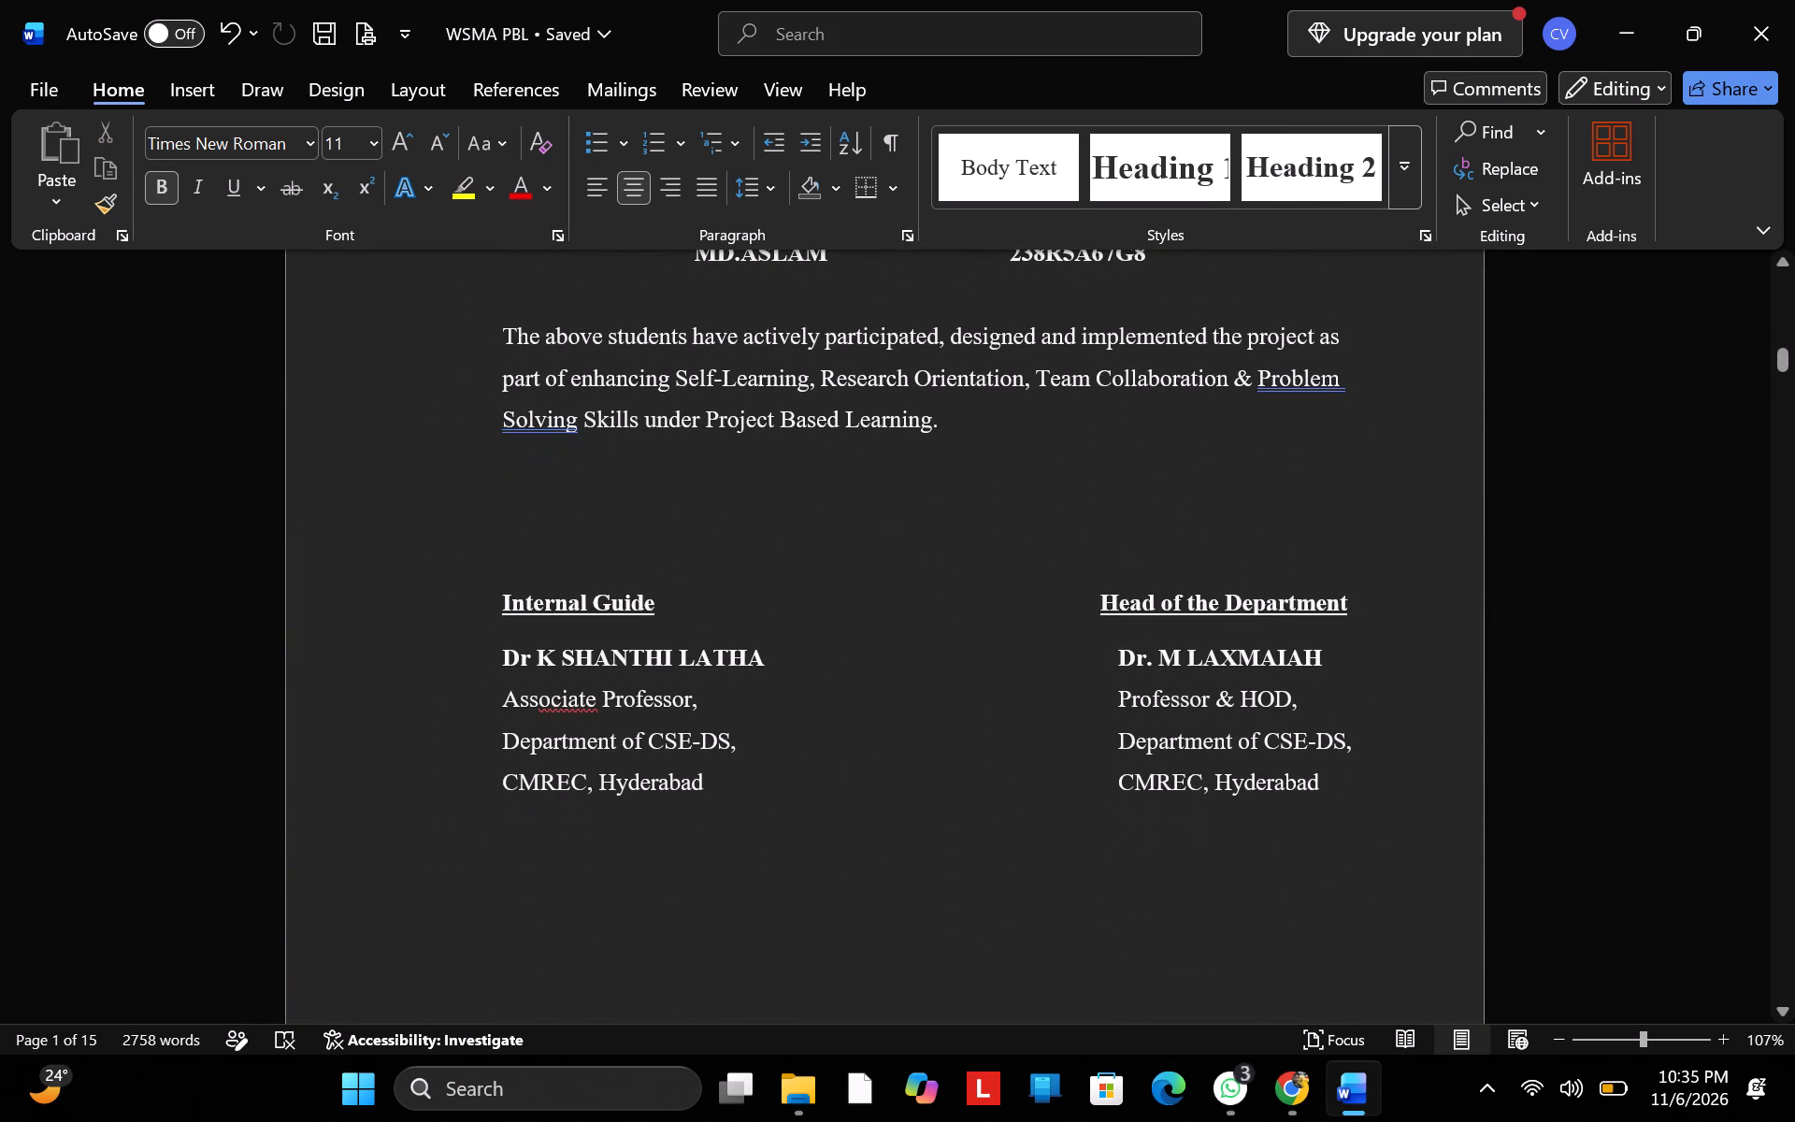
pyautogui.click(1342, 891)
pyautogui.moveTo(1342, 891); pyautogui.dragTo(690, 382)
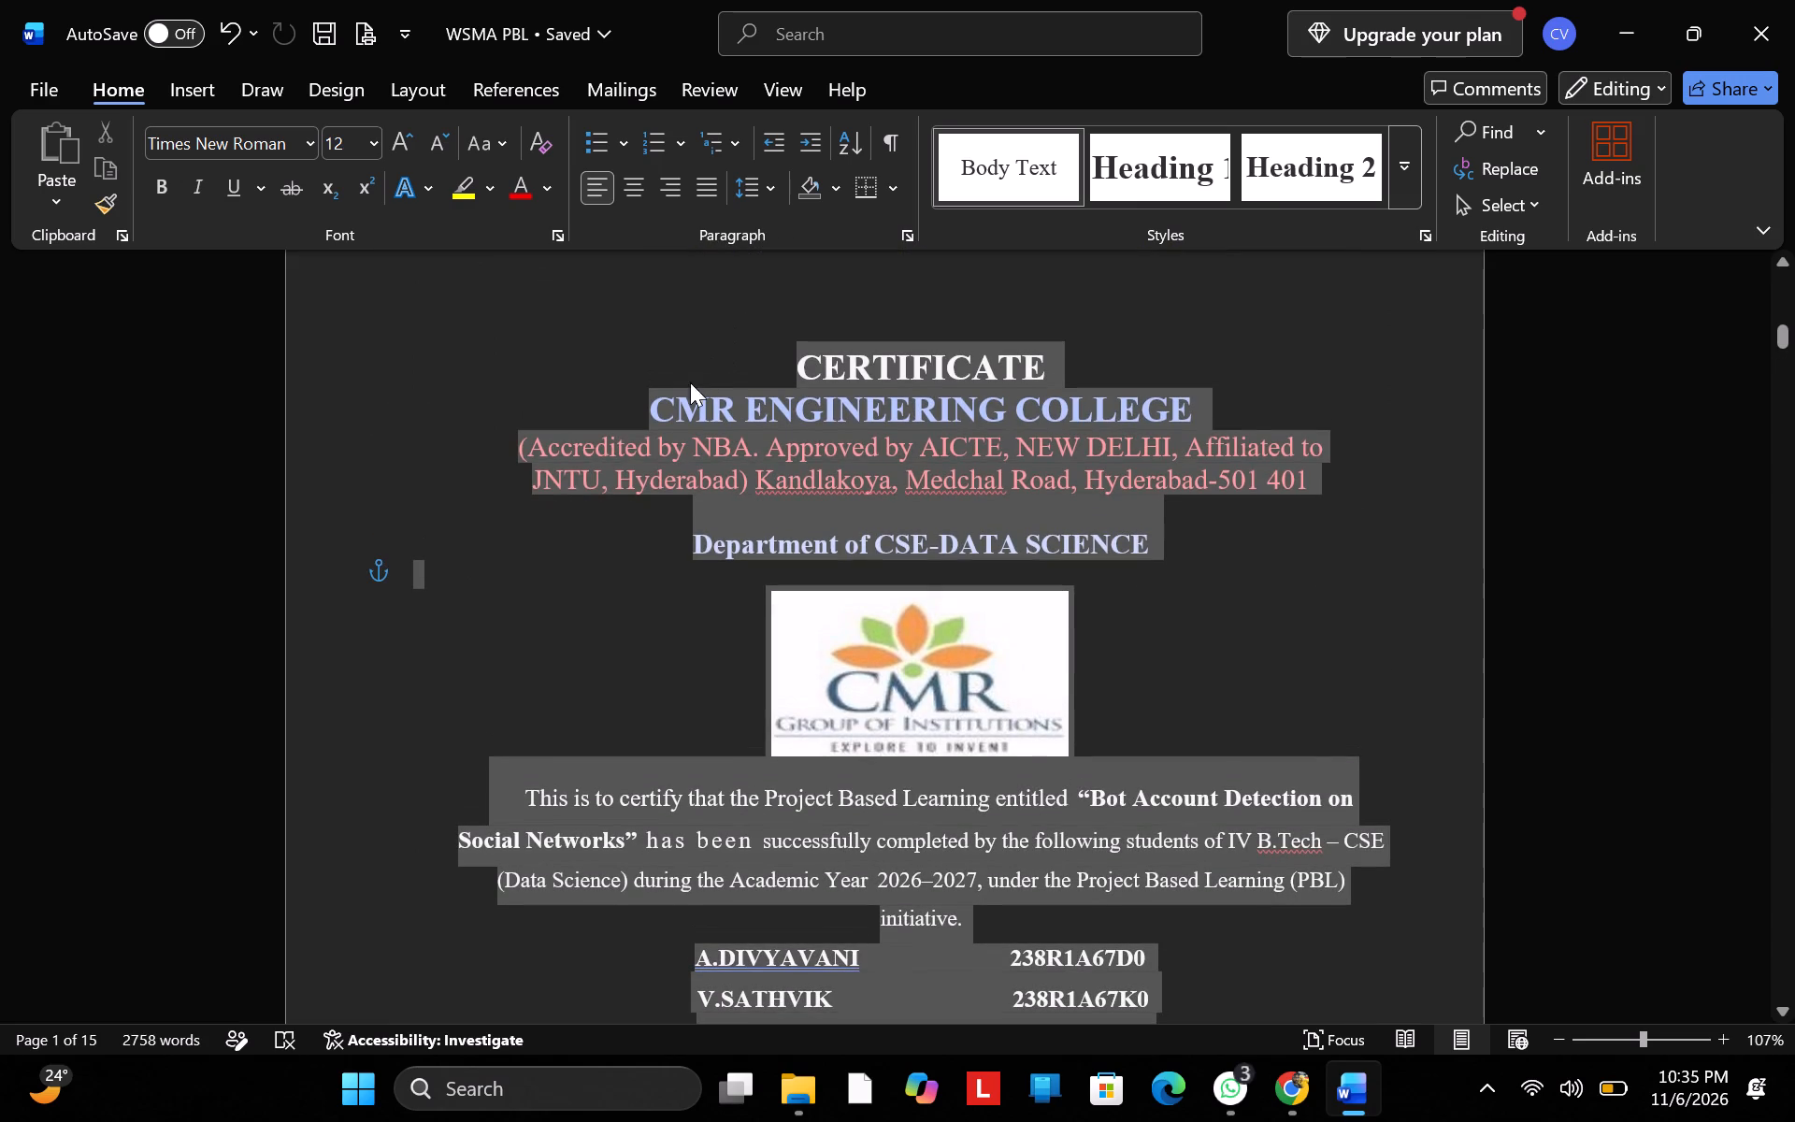
pyautogui.moveTo(690, 382); pyautogui.dragTo(675, 339)
pyautogui.press('BackSpace')
# Add blank lines above the DECLARATION heading until it moves to the third page, leaving page two empty, and save the document.
pyautogui.scroll(1, 904, 476)
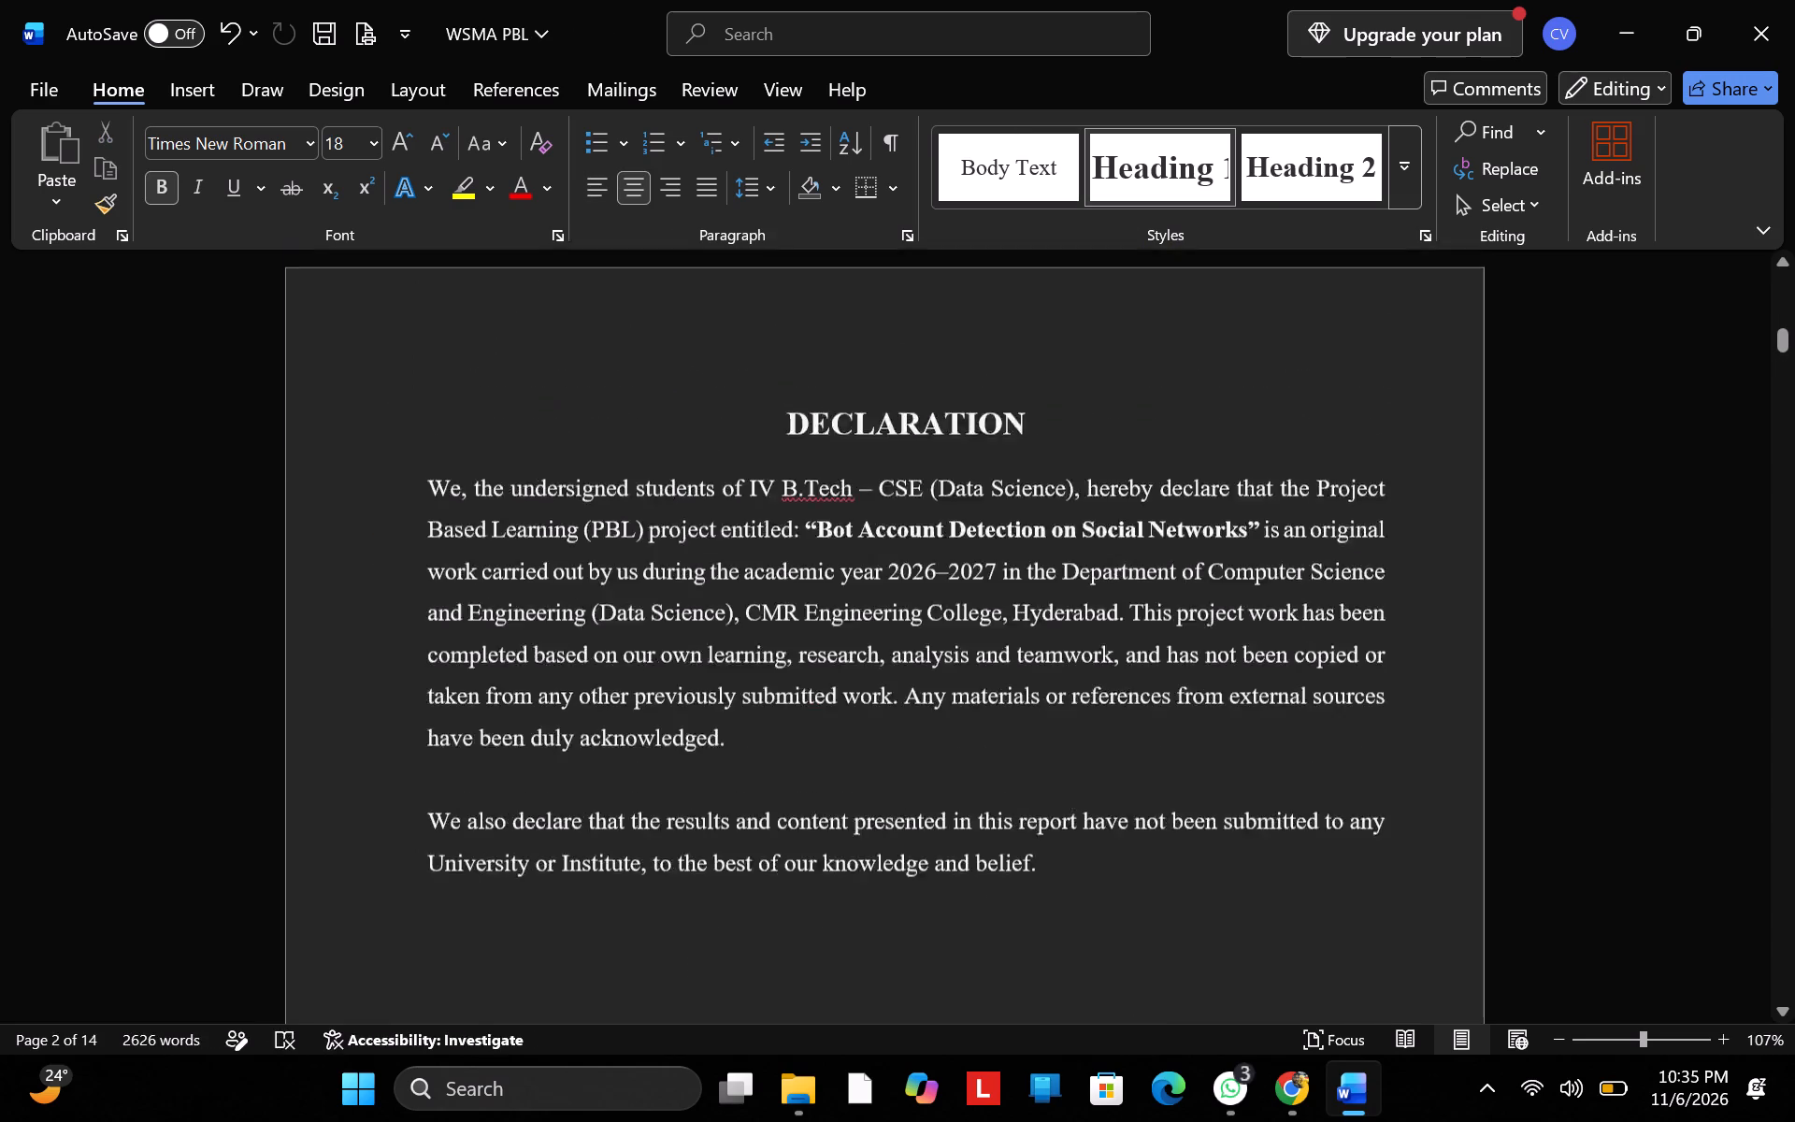
pyautogui.scroll(2, 904, 476)
pyautogui.press('Return')
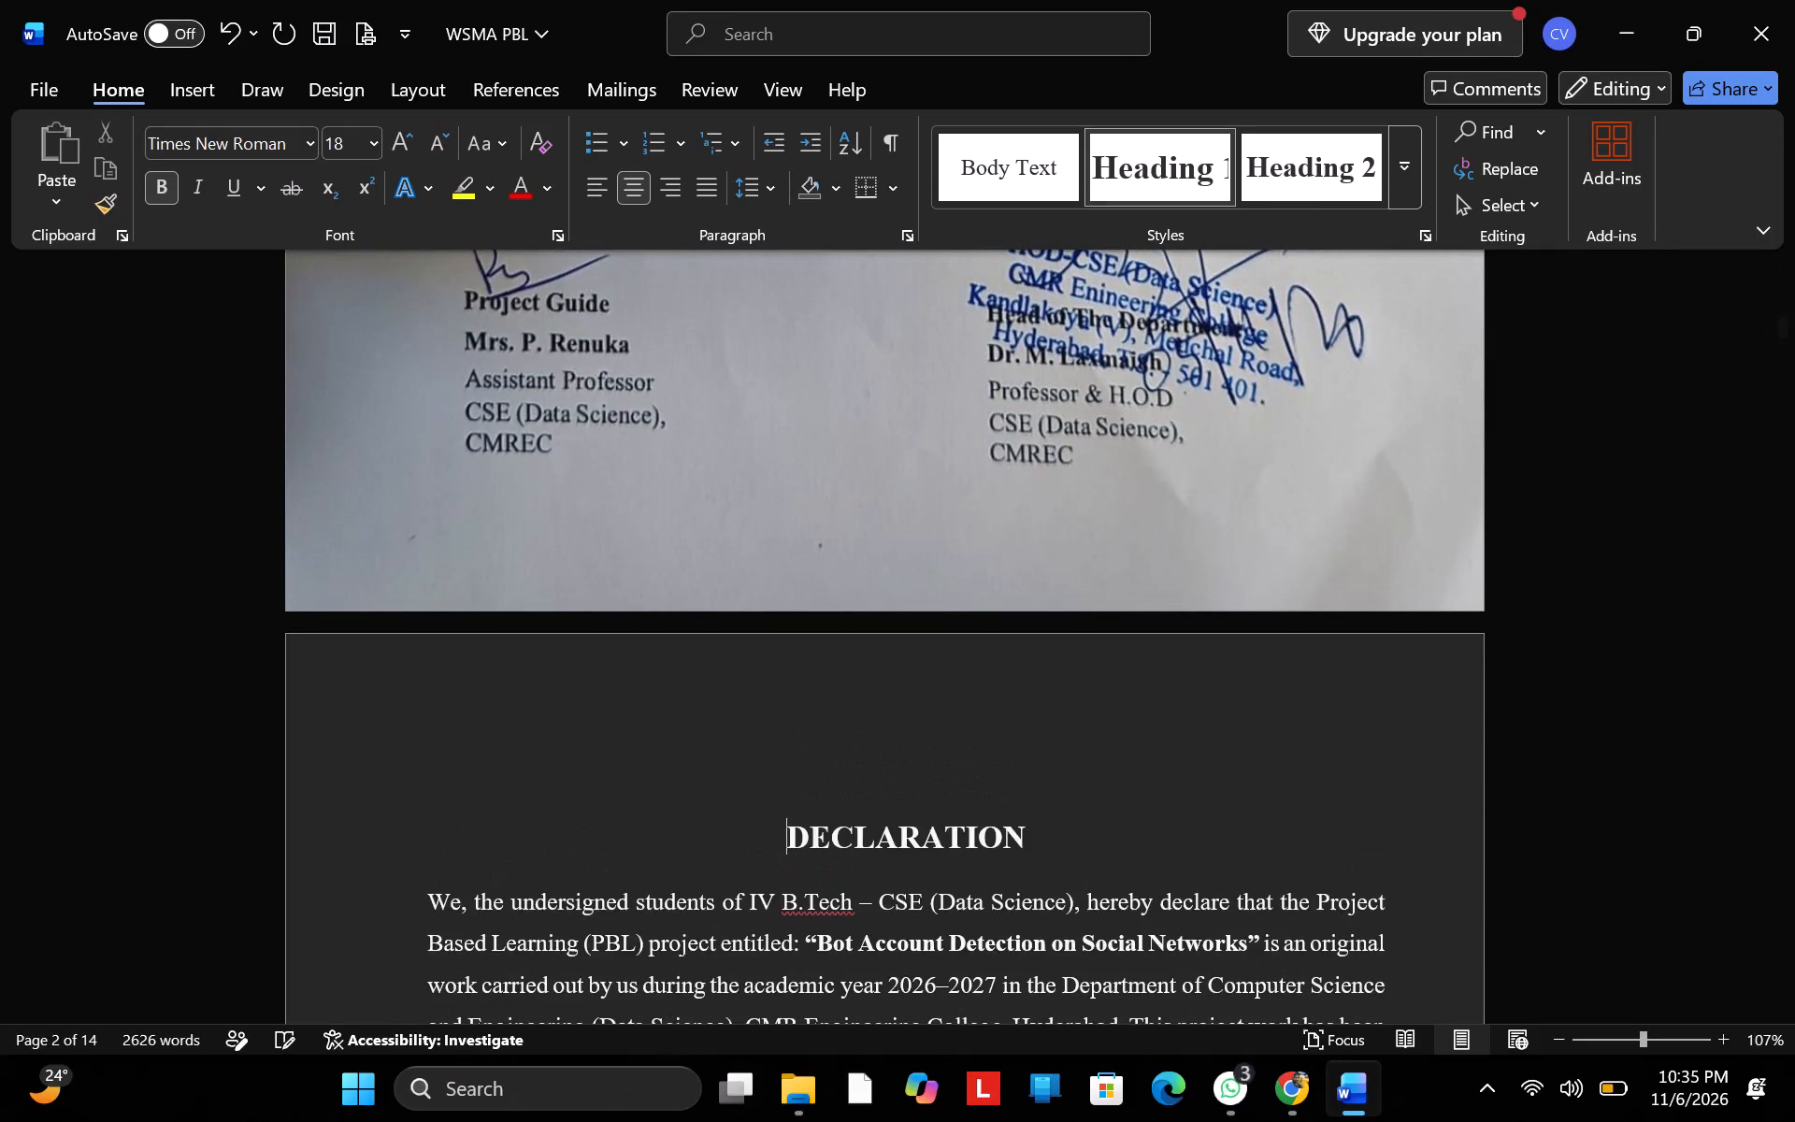
pyautogui.press('Return')
pyautogui.press('Return')
pyautogui.press('Return')
pyautogui.press('Return')
pyautogui.press('Return')
pyautogui.press('Return')
pyautogui.press('Return')
pyautogui.press('Return')
pyautogui.press('Return')
pyautogui.press('Return')
pyautogui.press('Return')
pyautogui.press('Return')
pyautogui.press('Return')
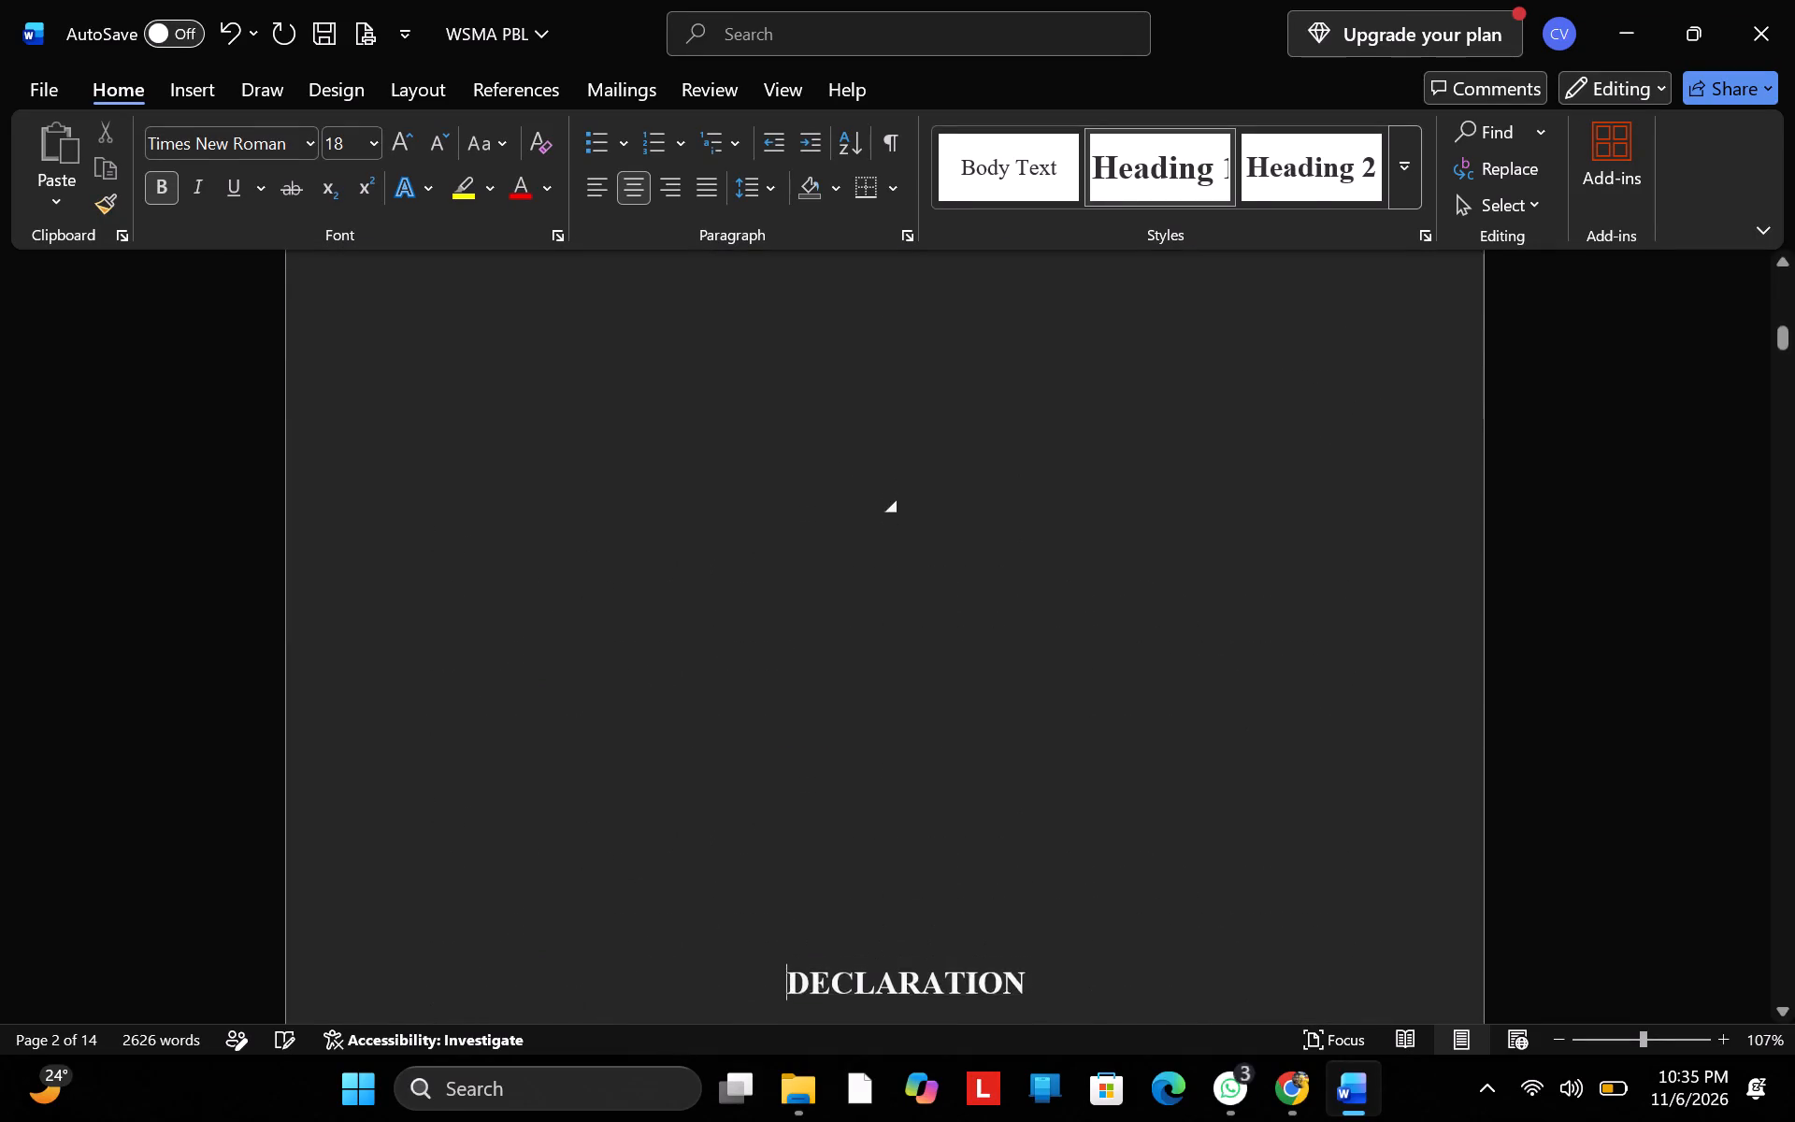
pyautogui.press('Return')
pyautogui.press('Return')
pyautogui.press('Return')
pyautogui.press('Return')
pyautogui.press('Return')
pyautogui.press('Return')
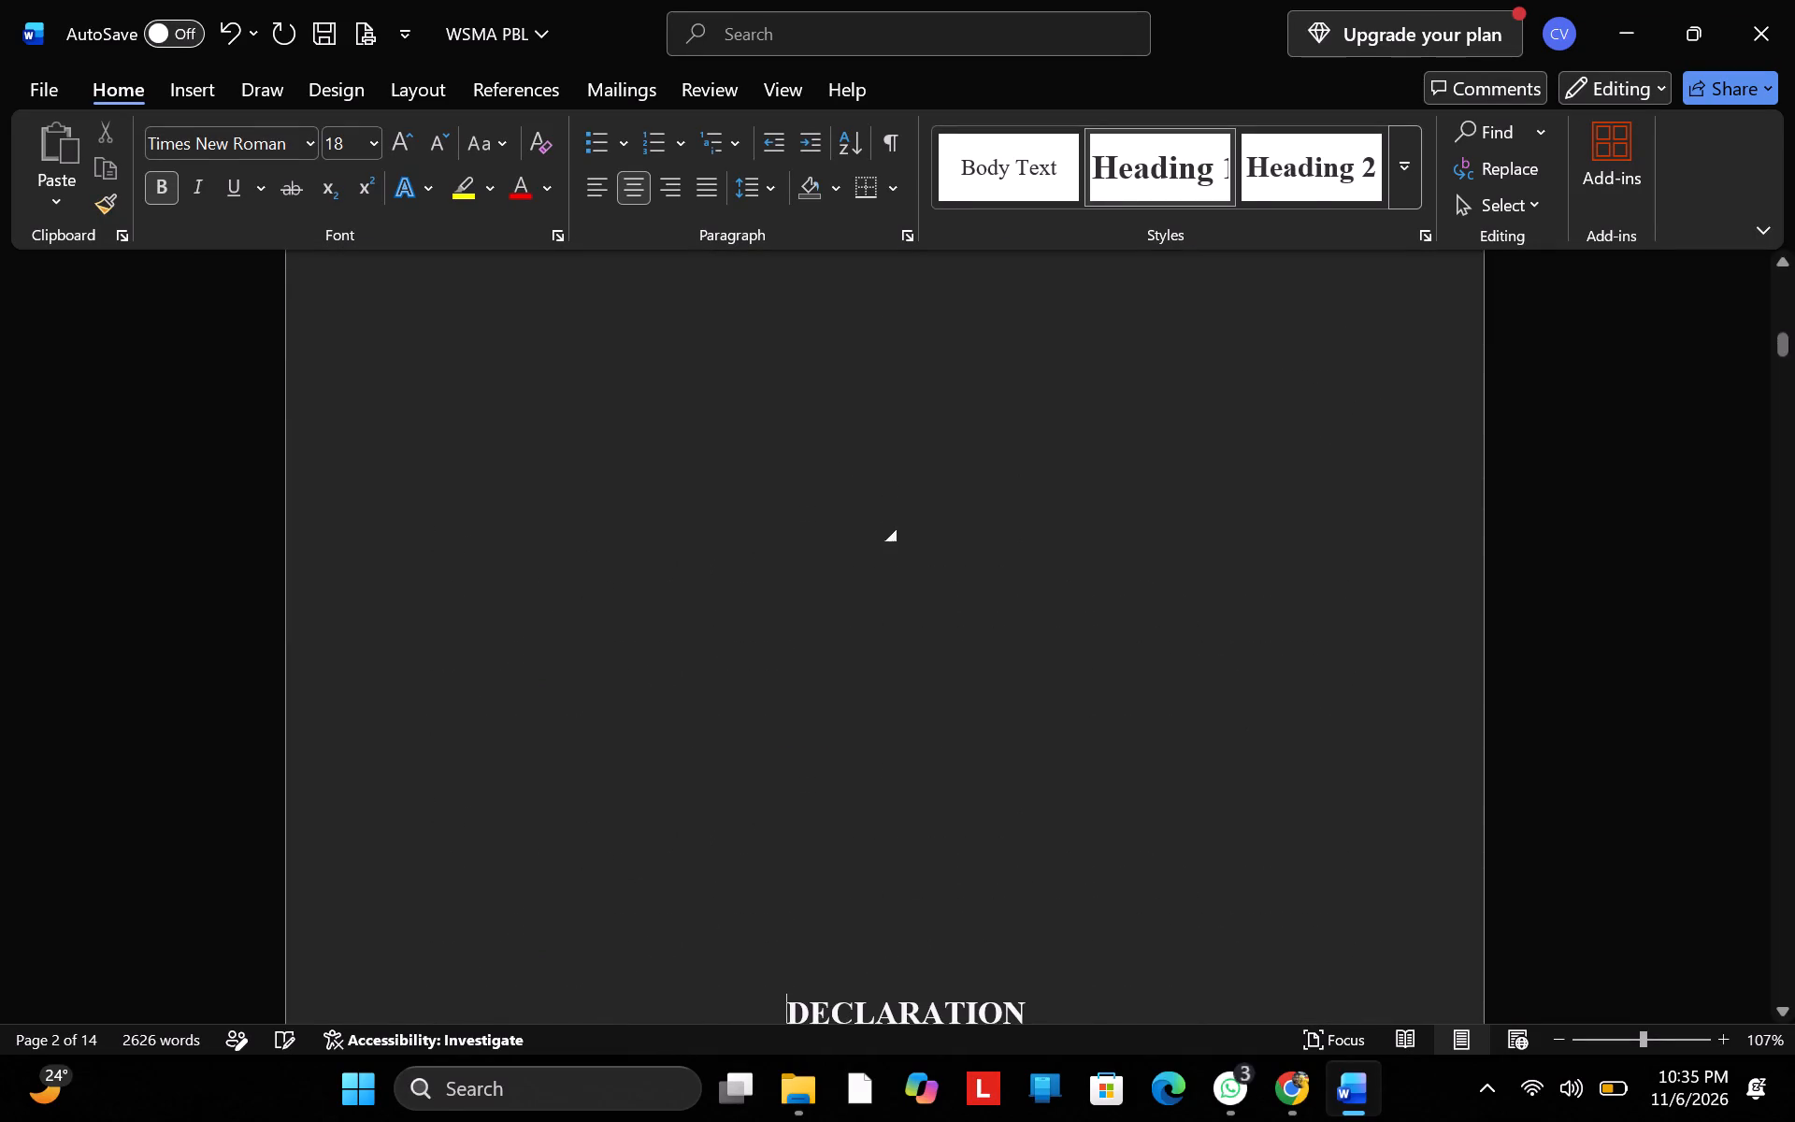
pyautogui.press('Return')
pyautogui.press('Return')
pyautogui.press('Return')
pyautogui.press('Return')
pyautogui.press('Return')
pyautogui.press('Return')
pyautogui.press('Return')
pyautogui.press('Return')
pyautogui.press('Return')
pyautogui.press('Return')
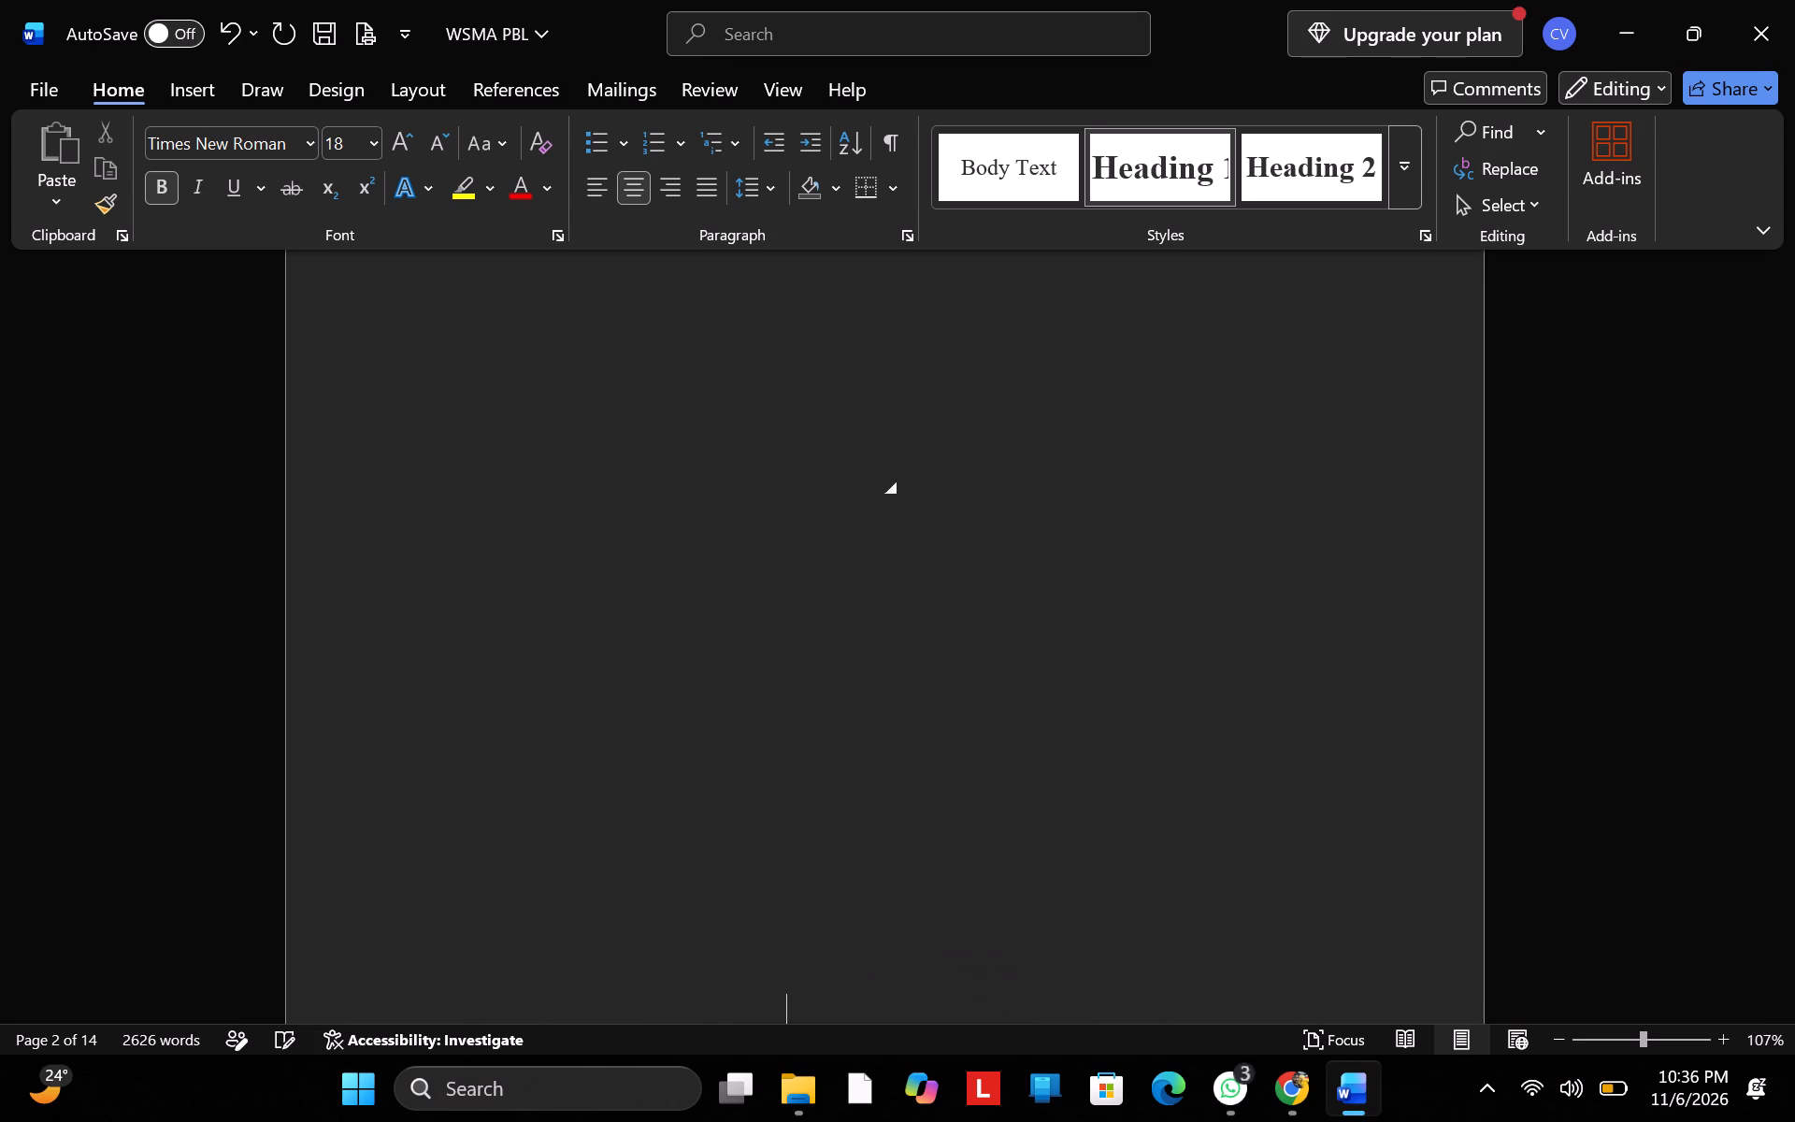
pyautogui.press('Return')
pyautogui.press('Return')
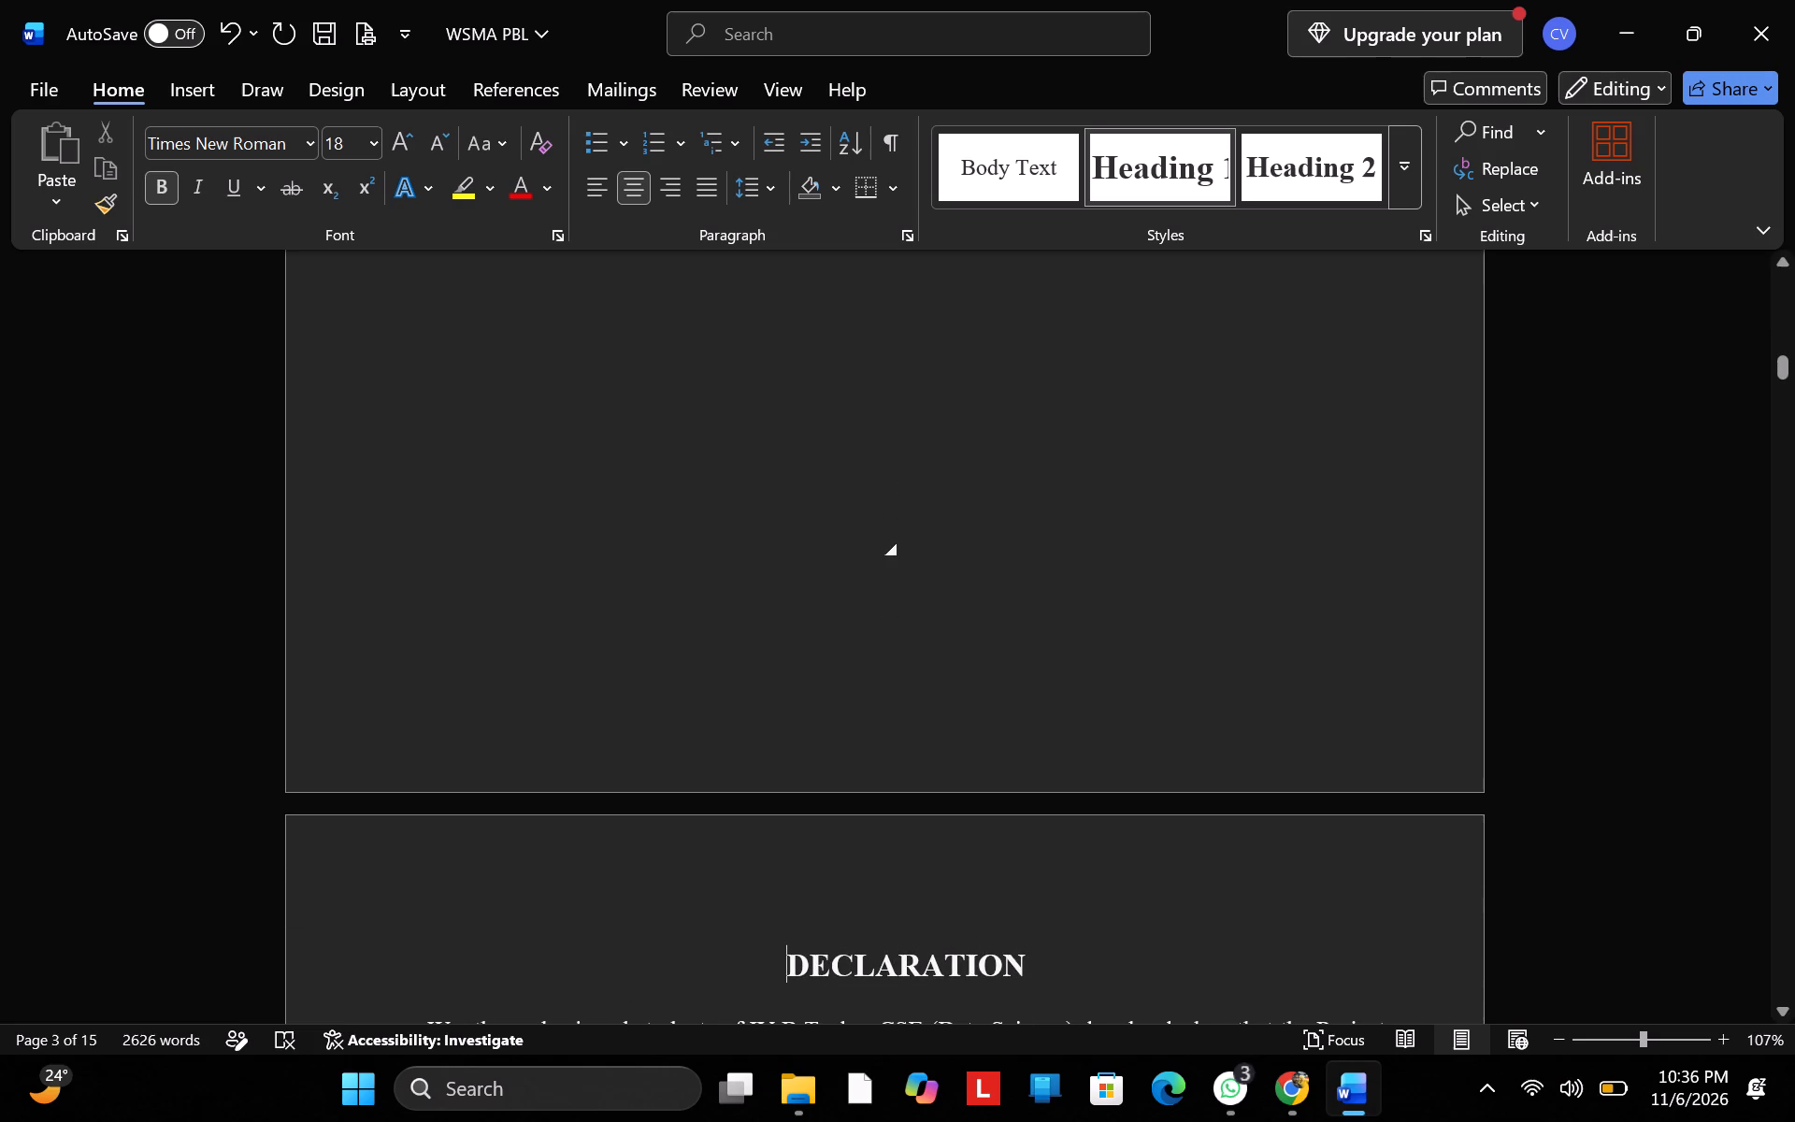
pyautogui.click(1595, 626)
pyautogui.hotkey('ctrl', 's')
# Insert the picture WhatsApp Image 2026-11-06 at 20.59.09 from the Downloads folder before the DECLARATION heading.
pyautogui.scroll(3, 889, 589)
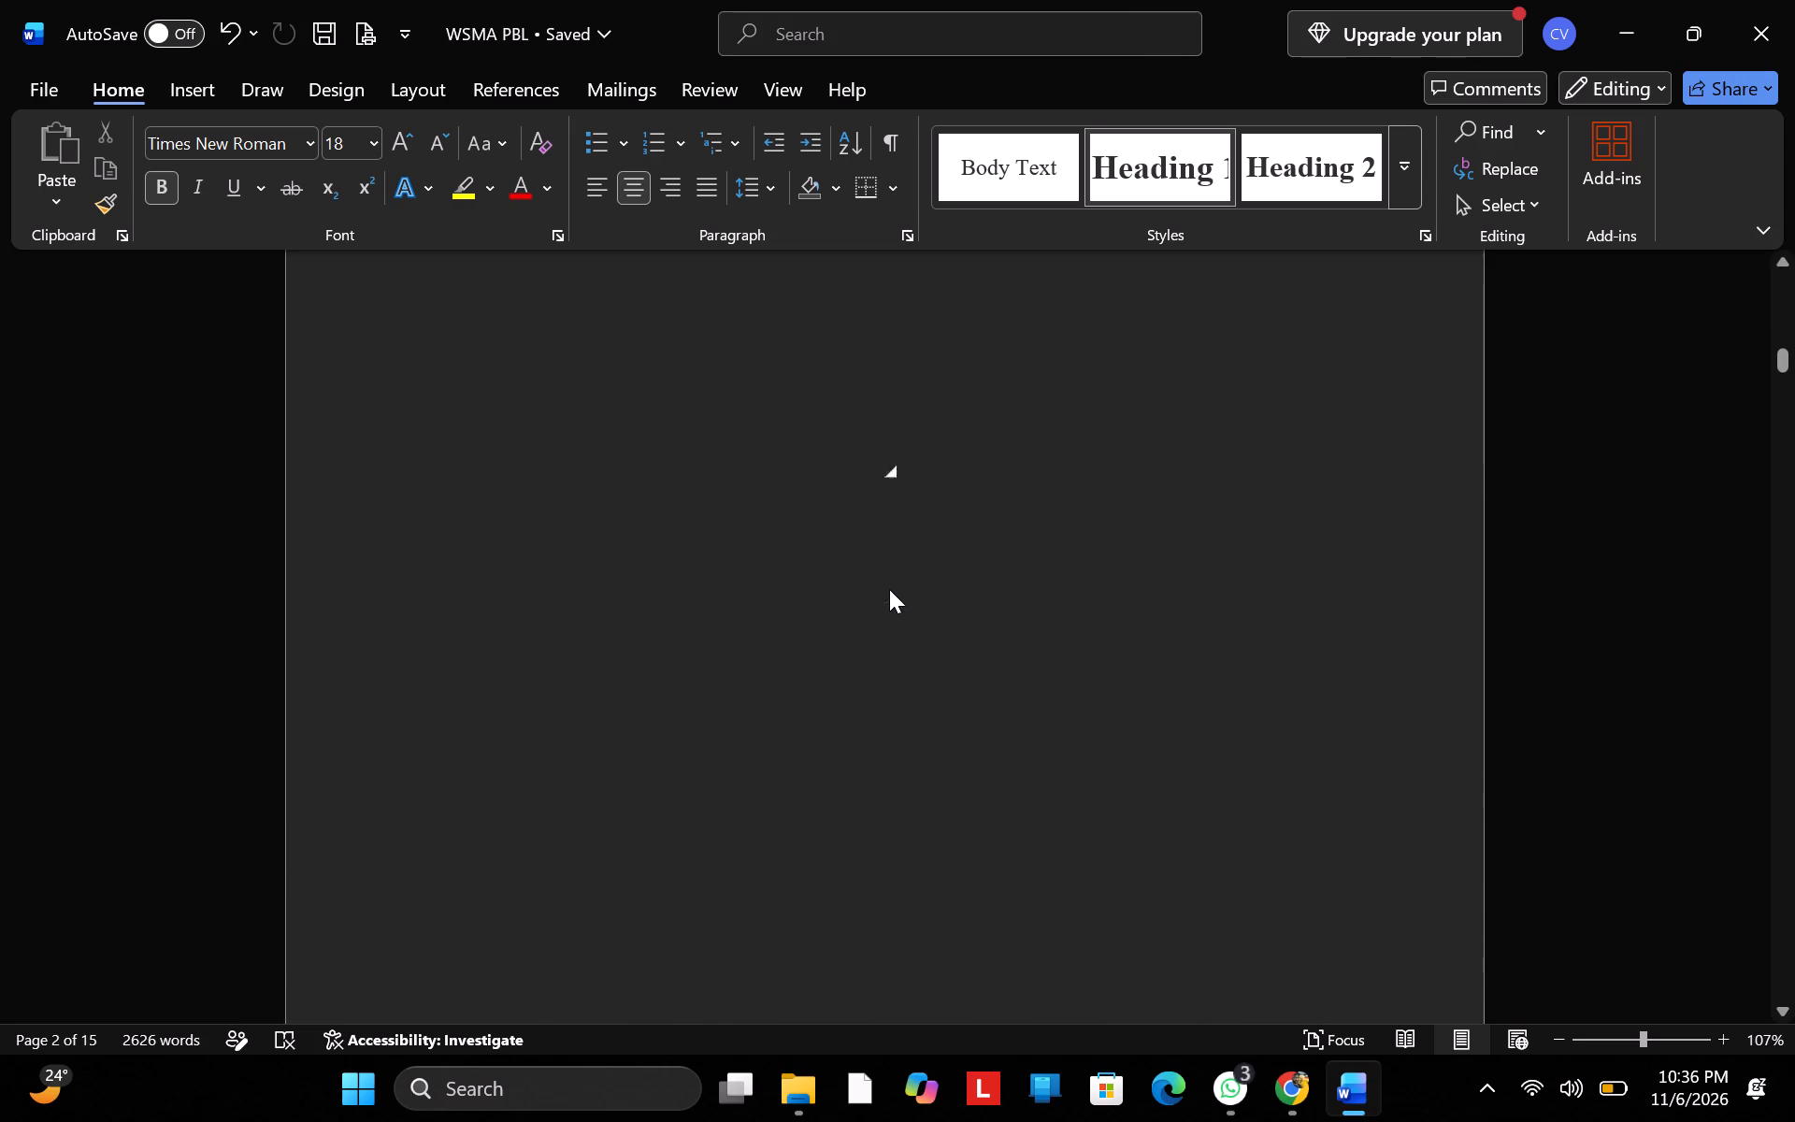
pyautogui.scroll(8, 889, 589)
pyautogui.scroll(-8, 889, 589)
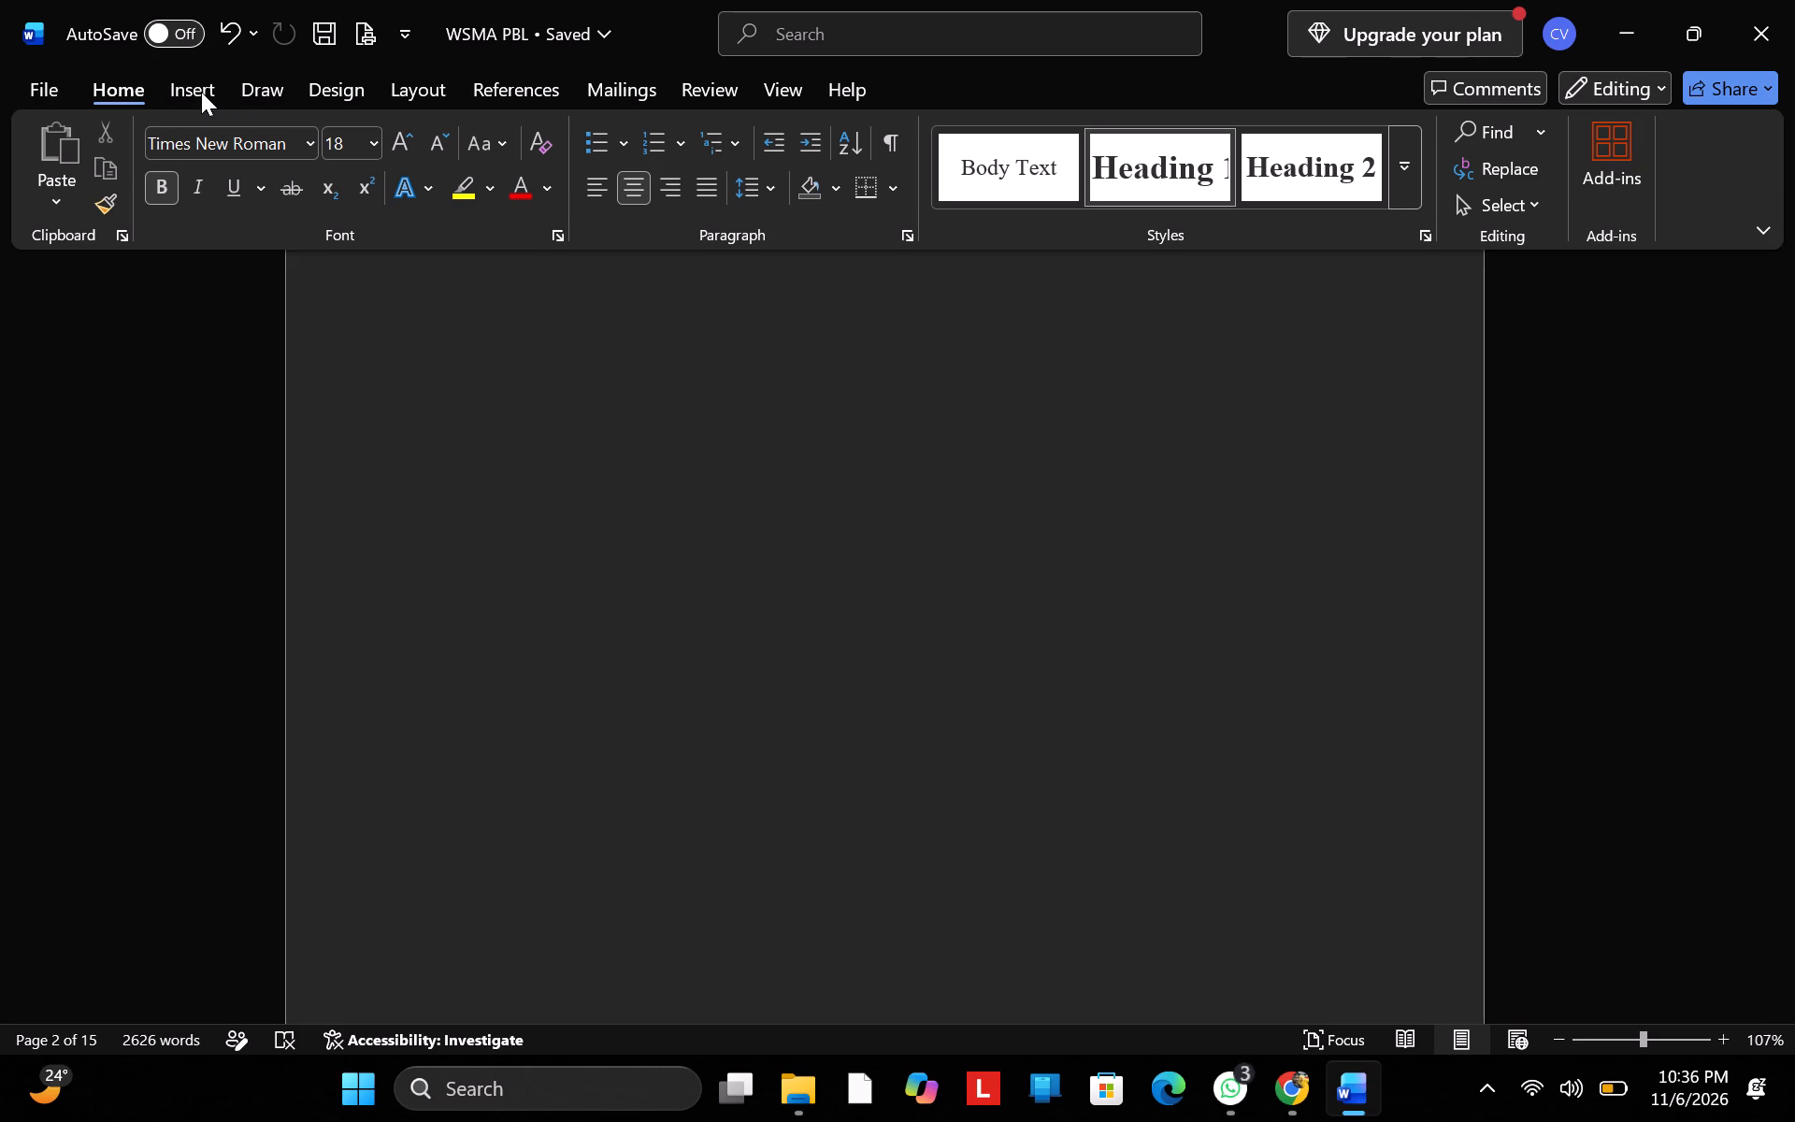
pyautogui.click(201, 92)
pyautogui.click(329, 190)
pyautogui.click(325, 280)
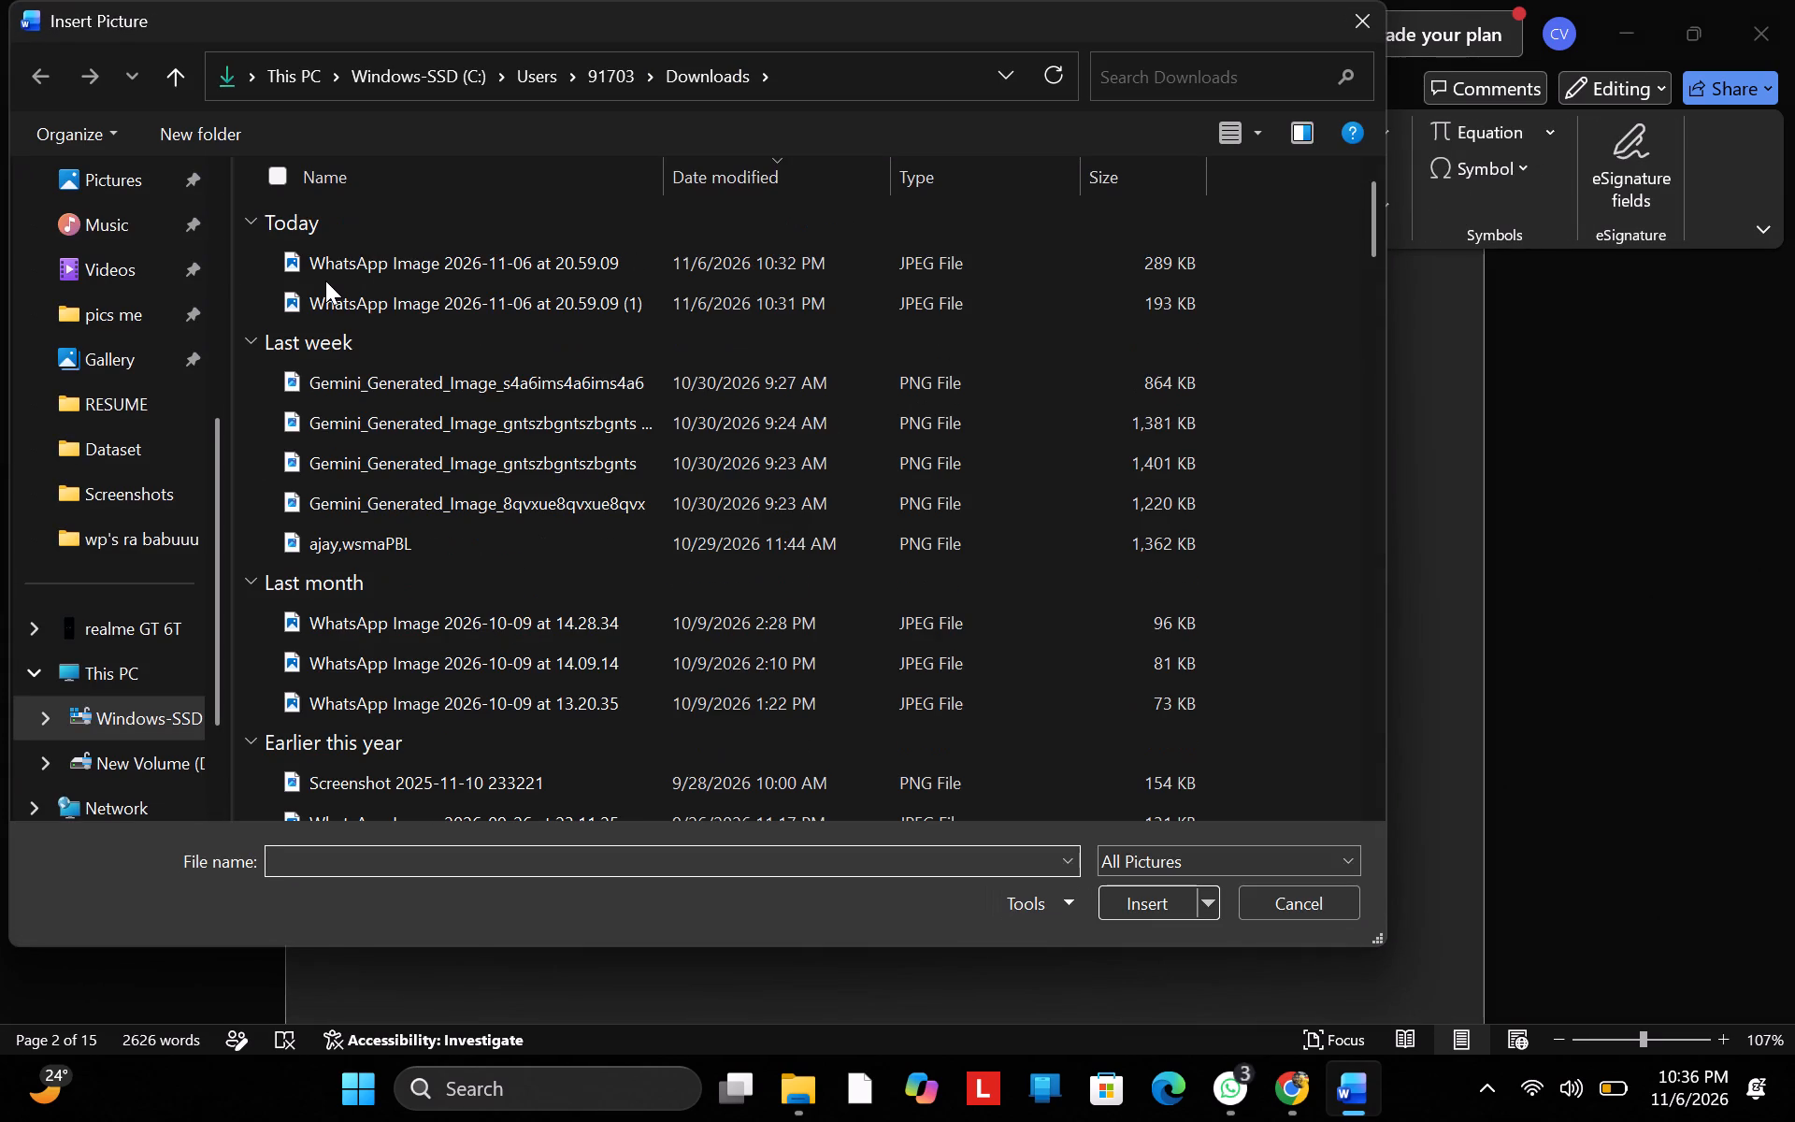
pyautogui.doubleClick(337, 273)
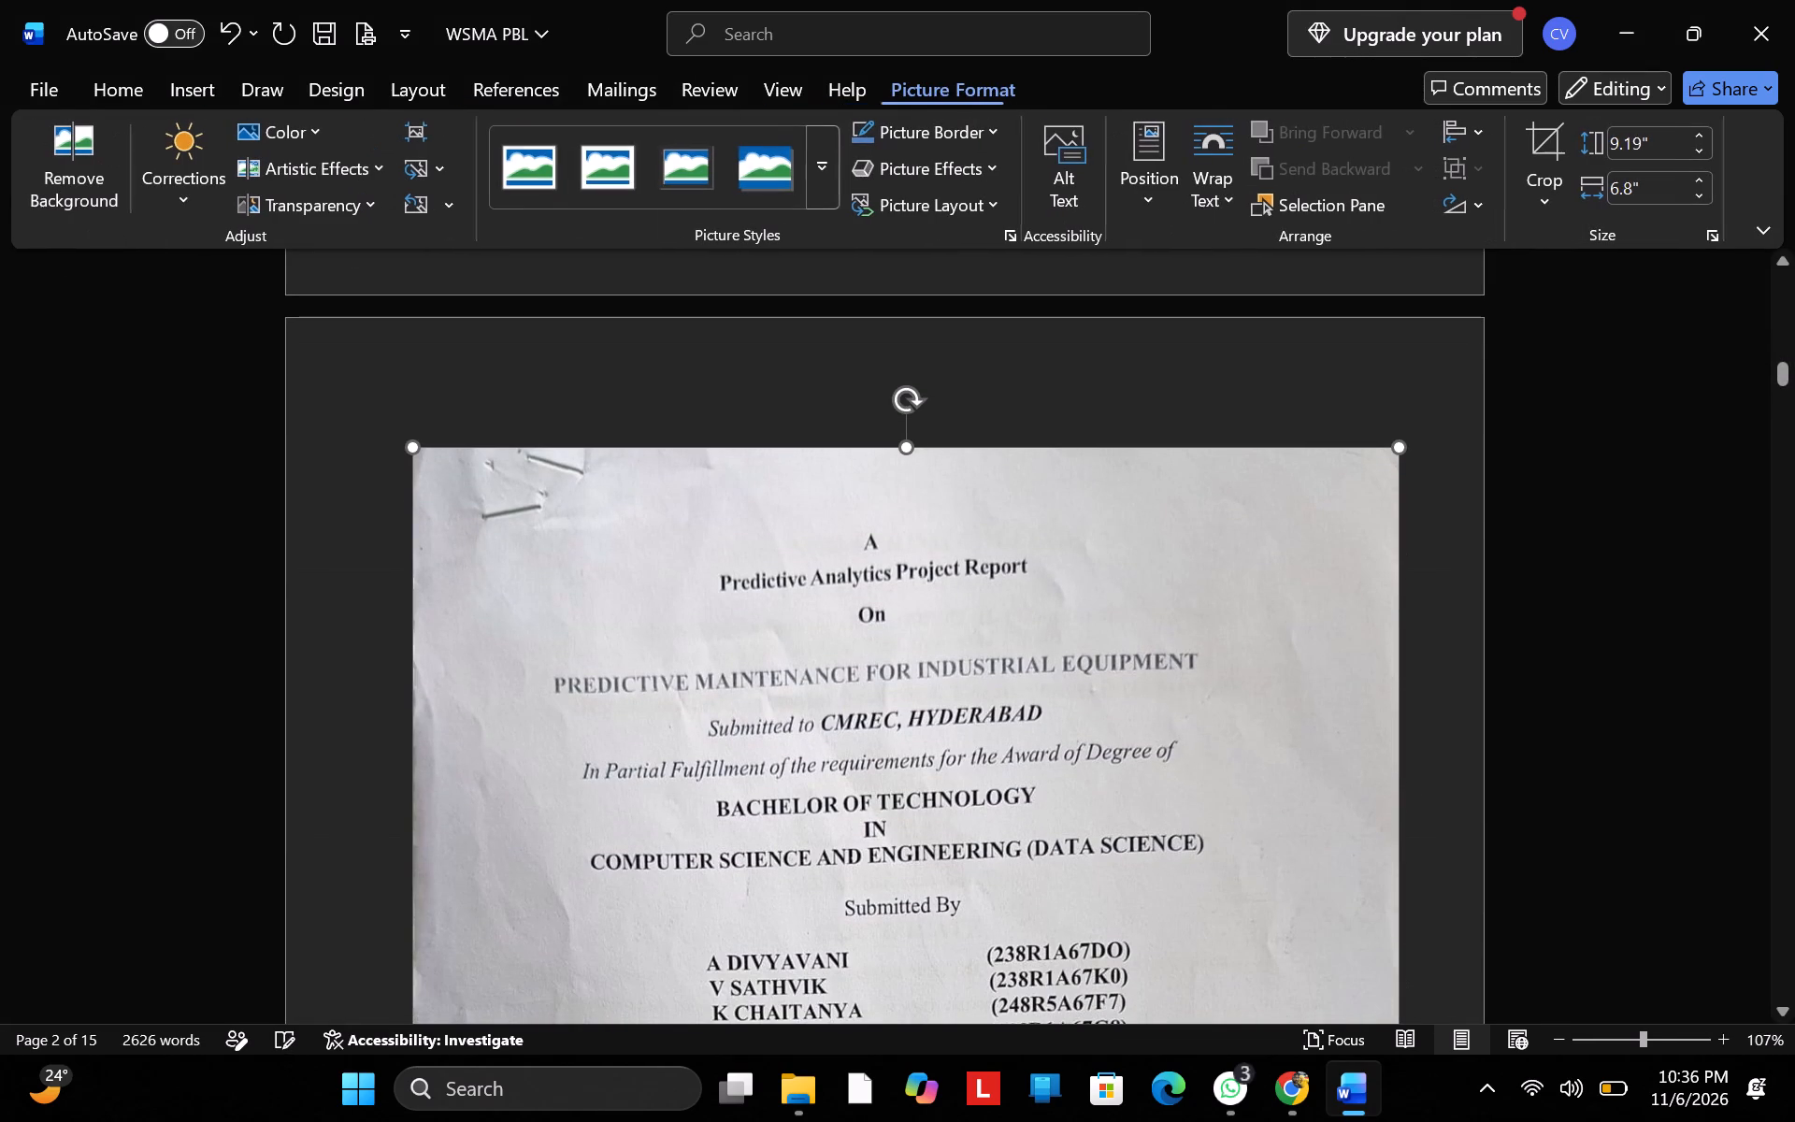
# Set the report cover photo's text wrapping to In Front of Text.
pyautogui.click(927, 491)
pyautogui.click(908, 450)
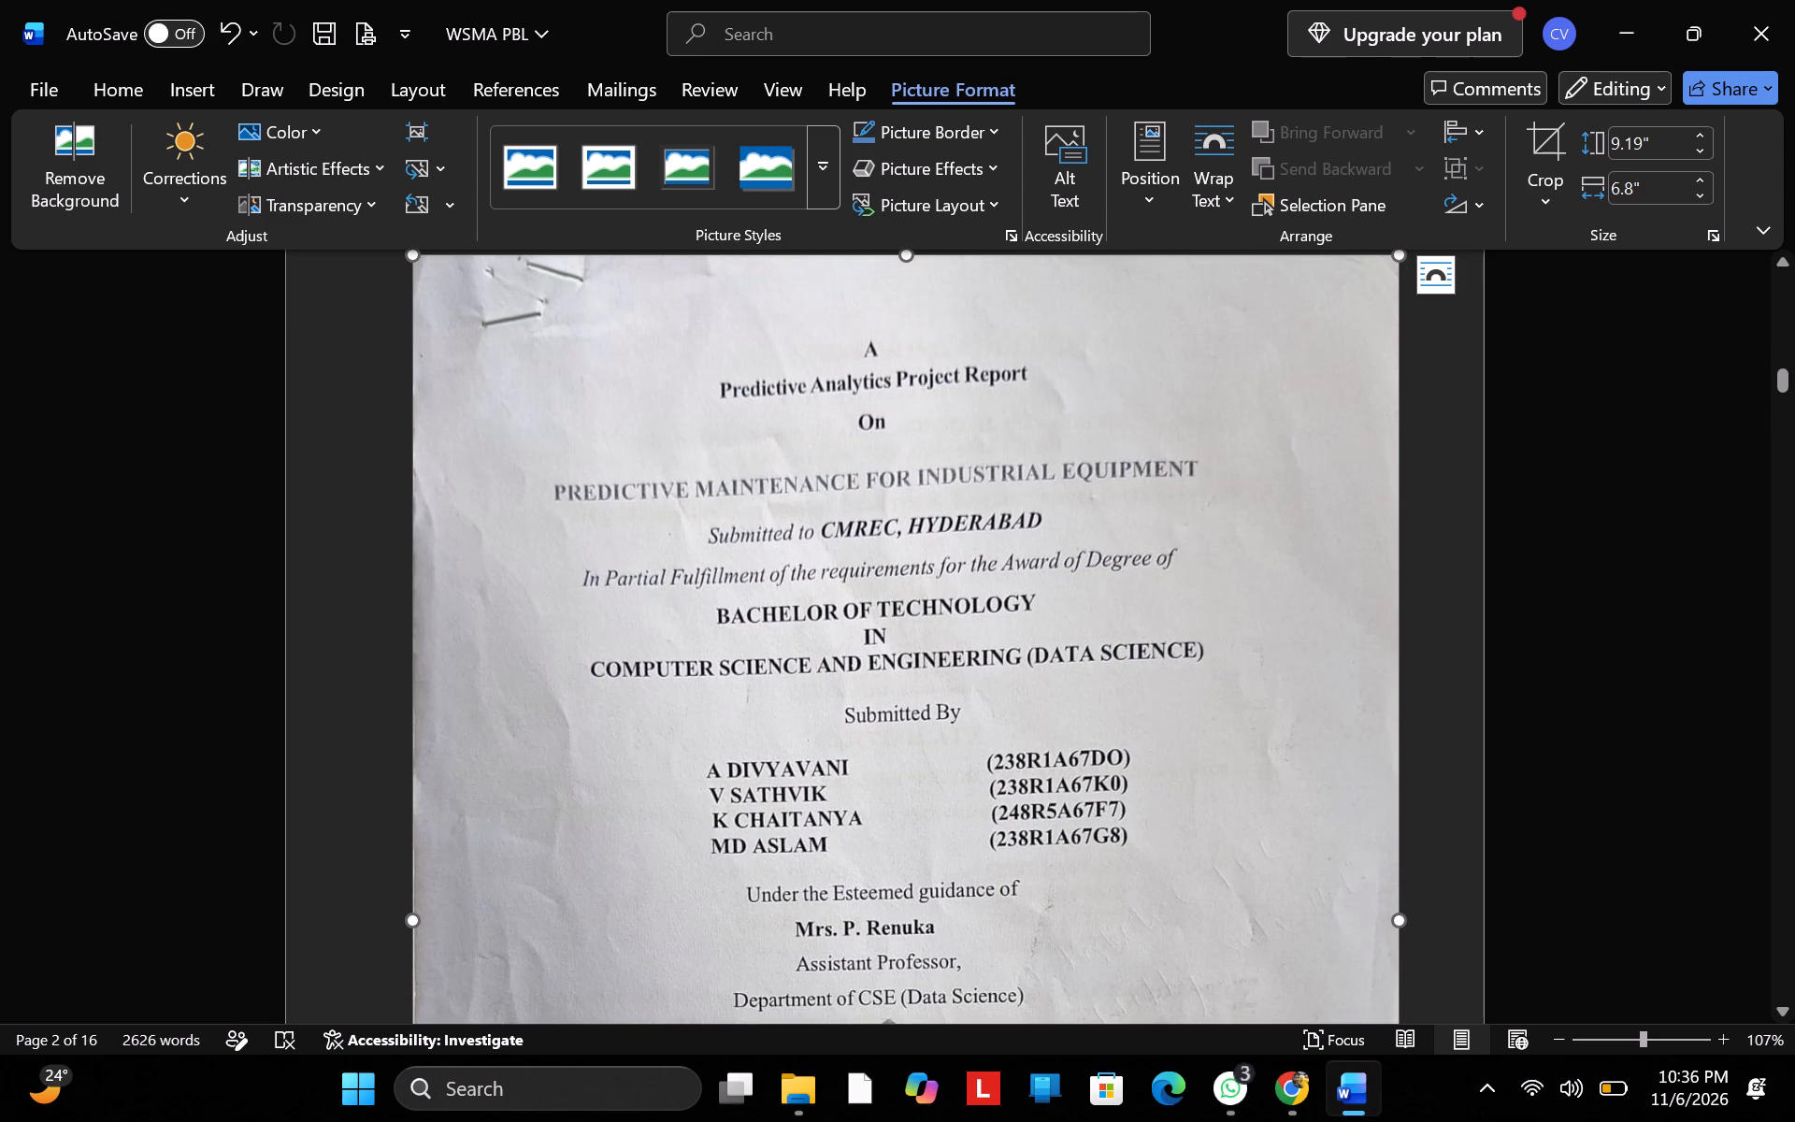
pyautogui.click(1433, 284)
pyautogui.click(1637, 539)
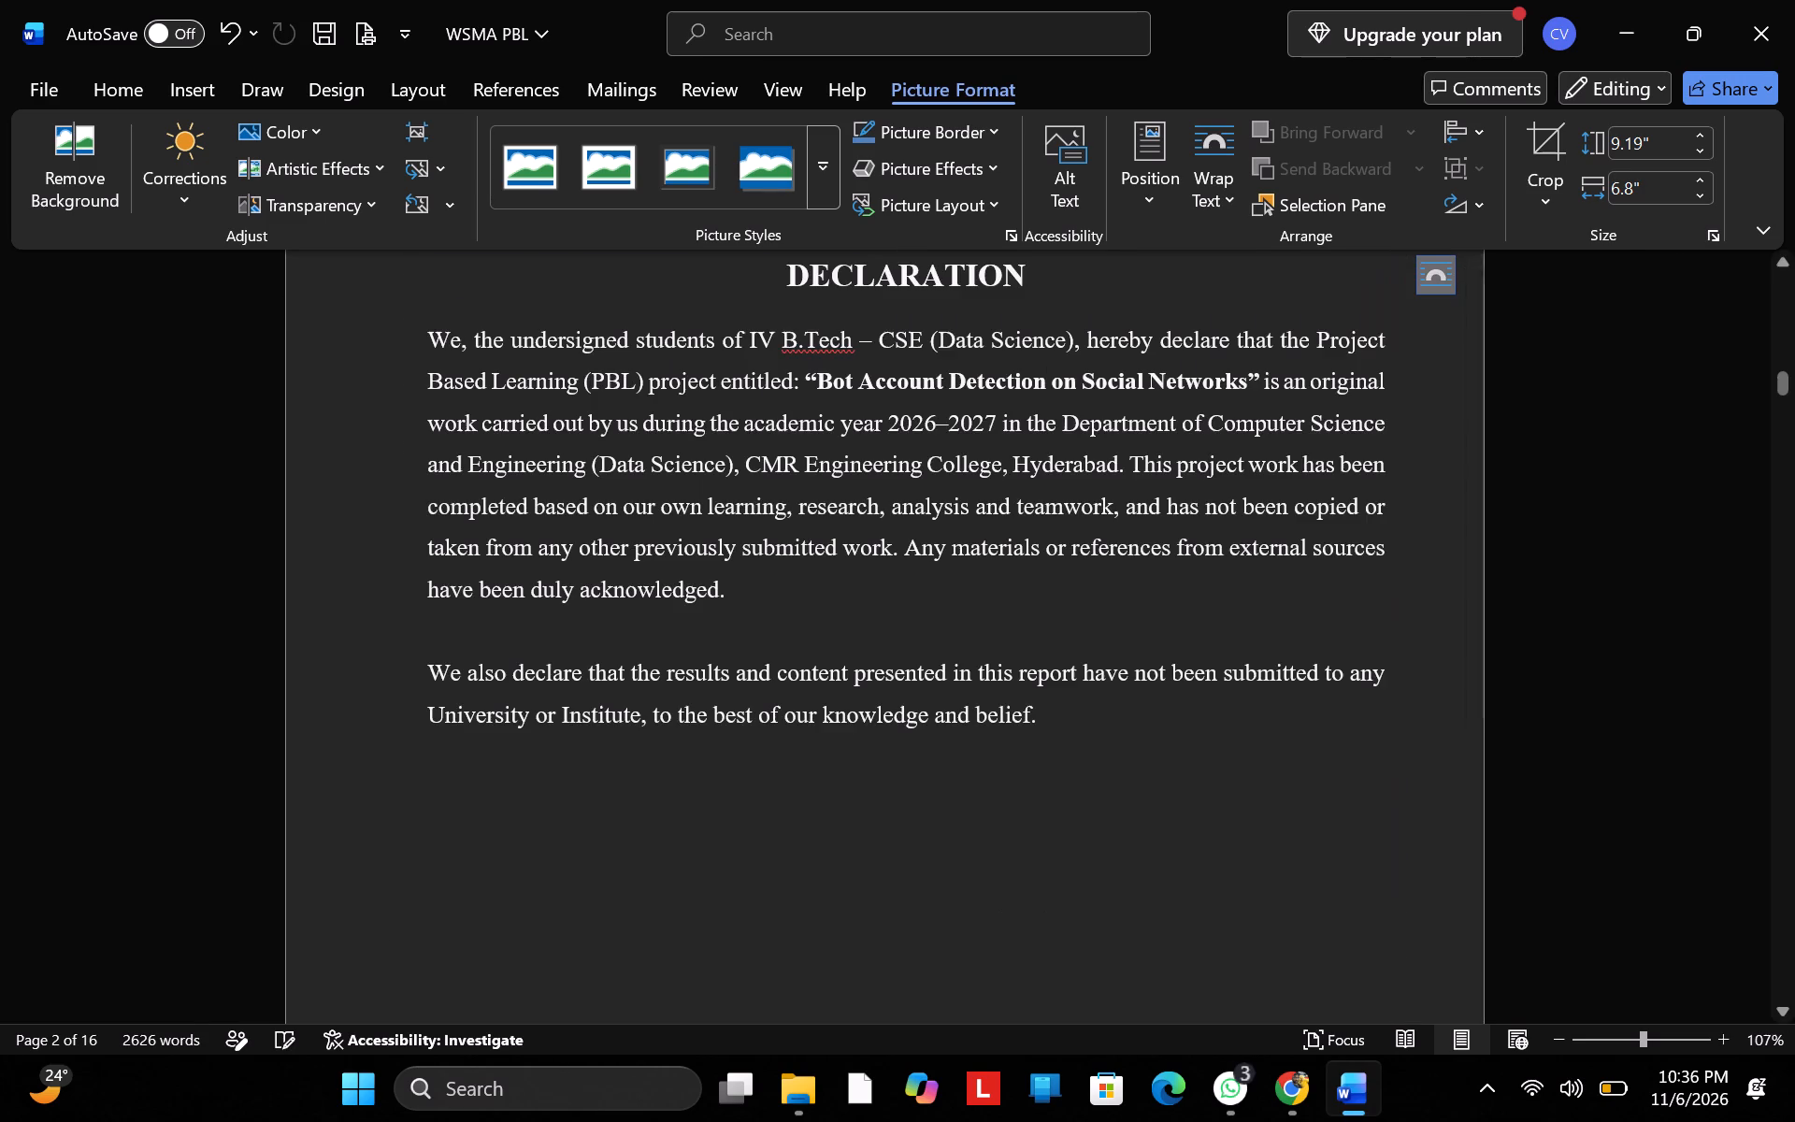
# Stretch the cover photo to the top and bottom edges of the second page, about 11.68 inches high.
pyautogui.scroll(8, 911, 575)
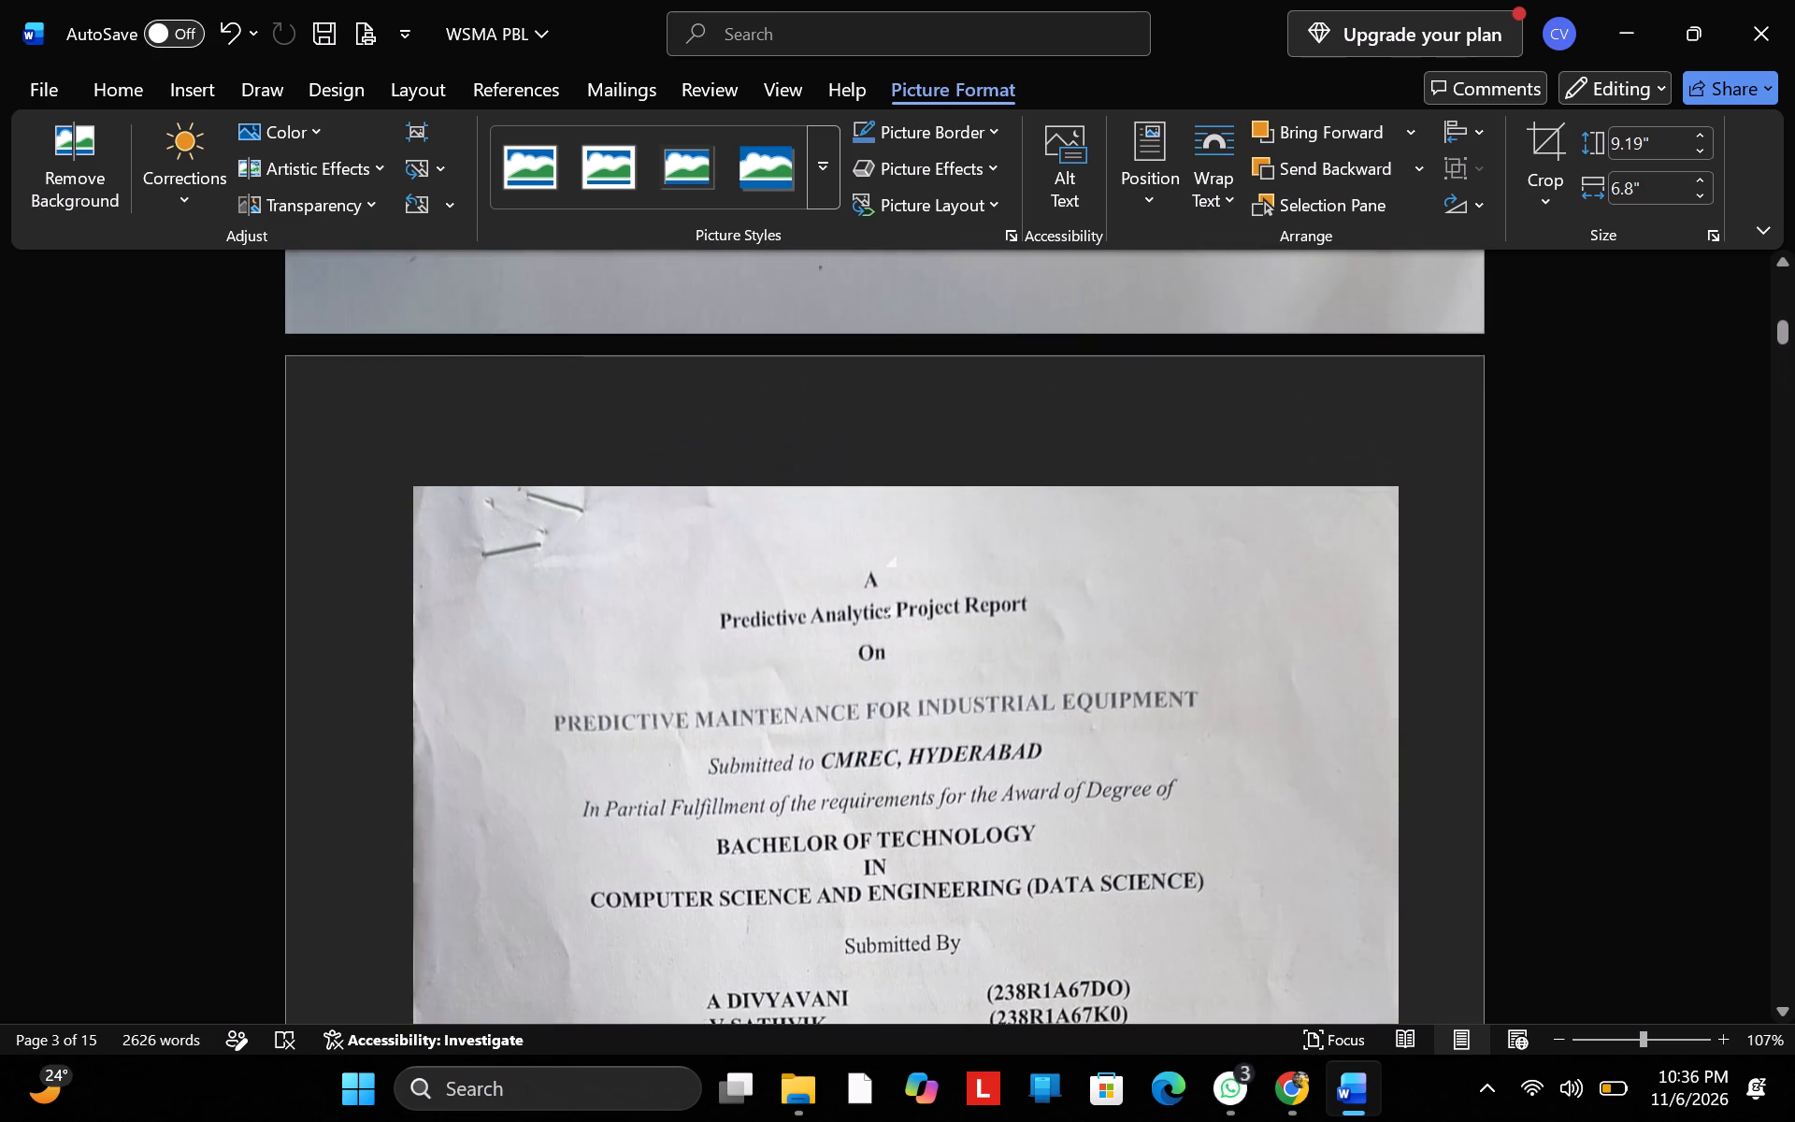
pyautogui.click(887, 610)
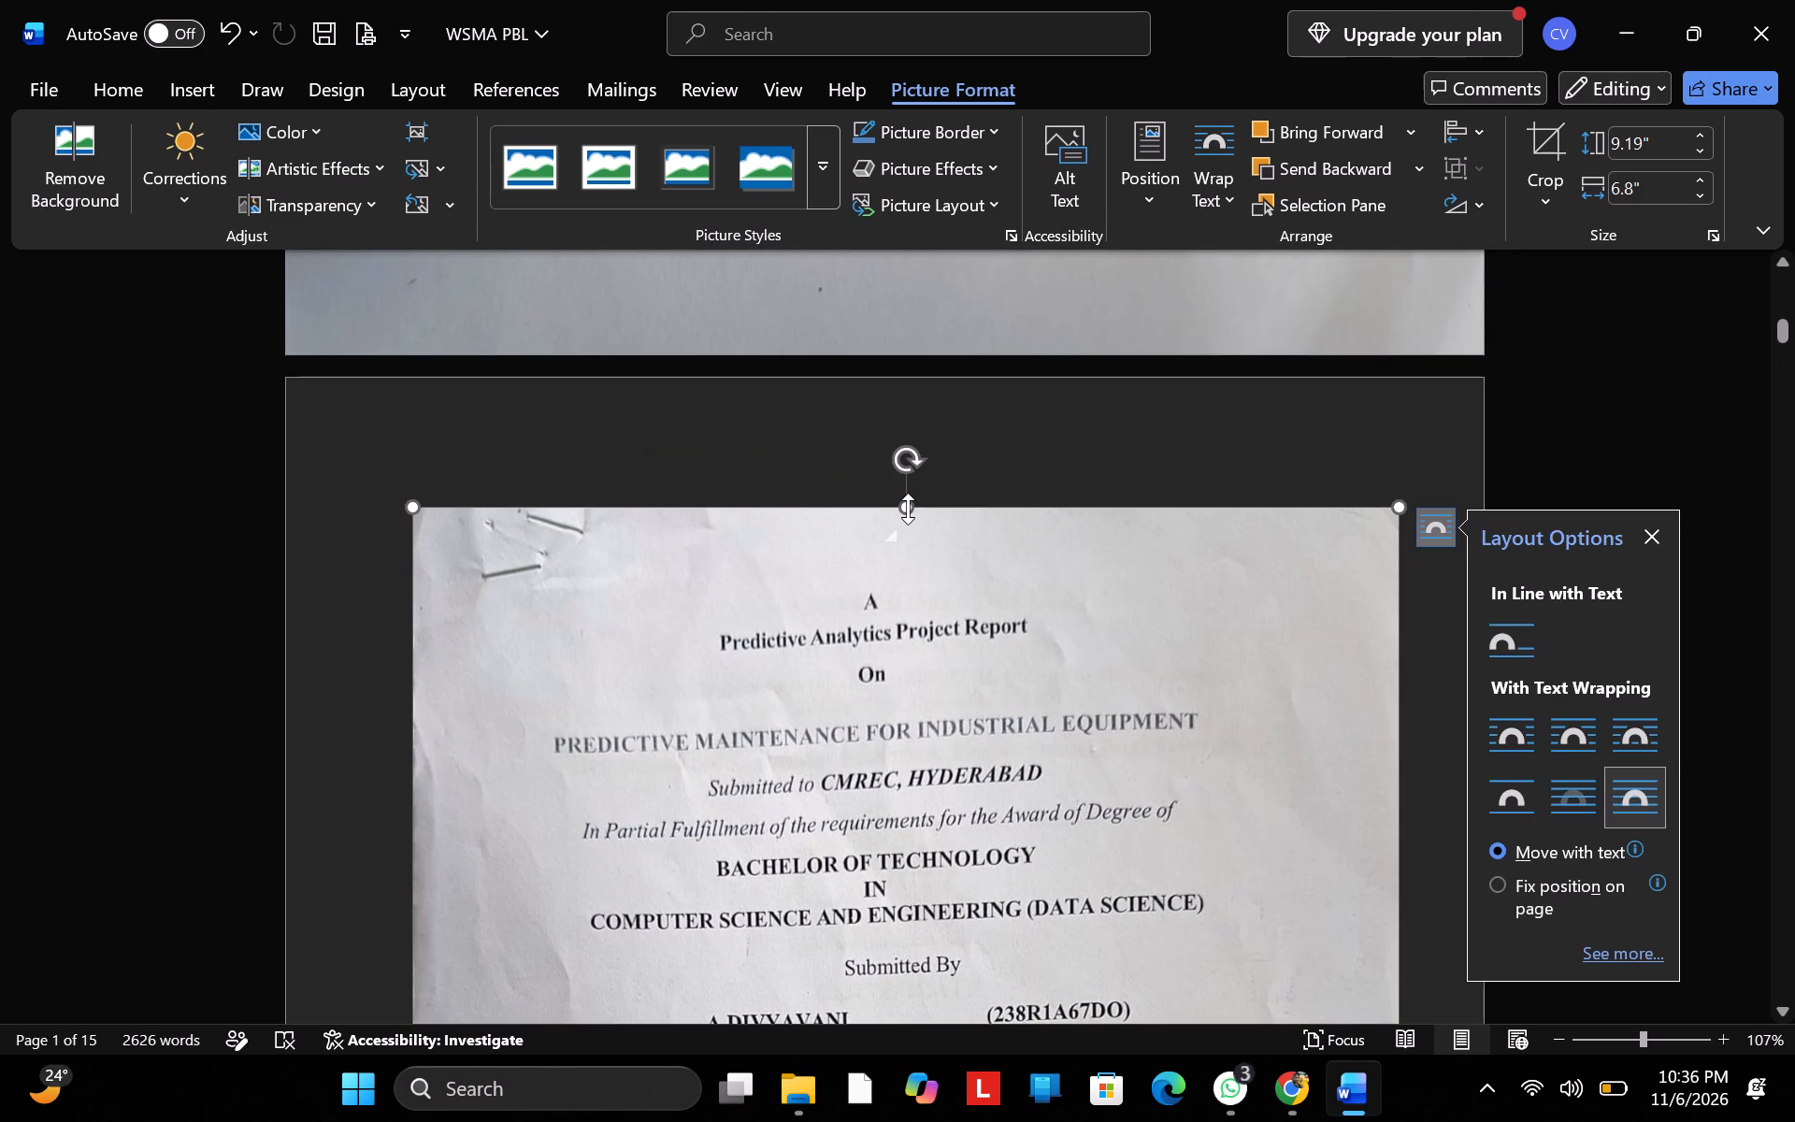
pyautogui.moveTo(908, 509); pyautogui.dragTo(884, 384)
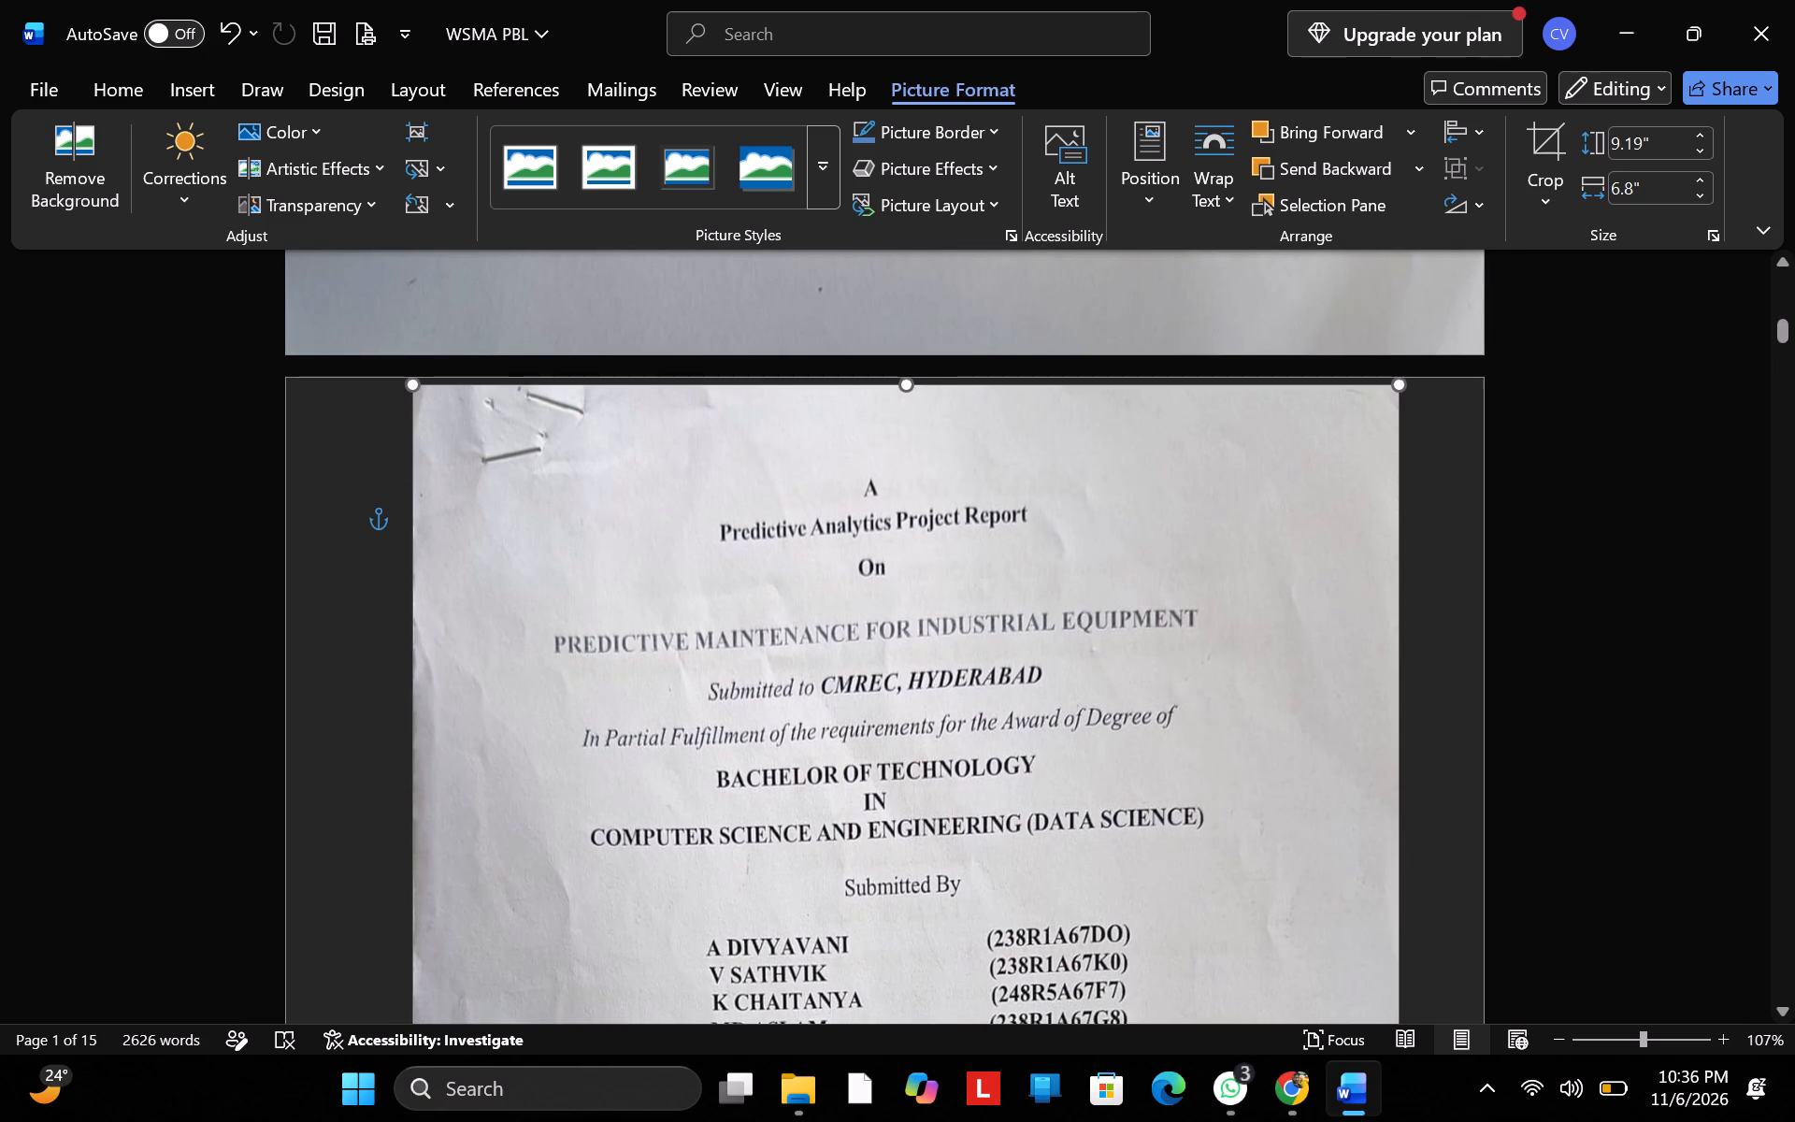
pyautogui.moveTo(884, 384); pyautogui.dragTo(884, 377)
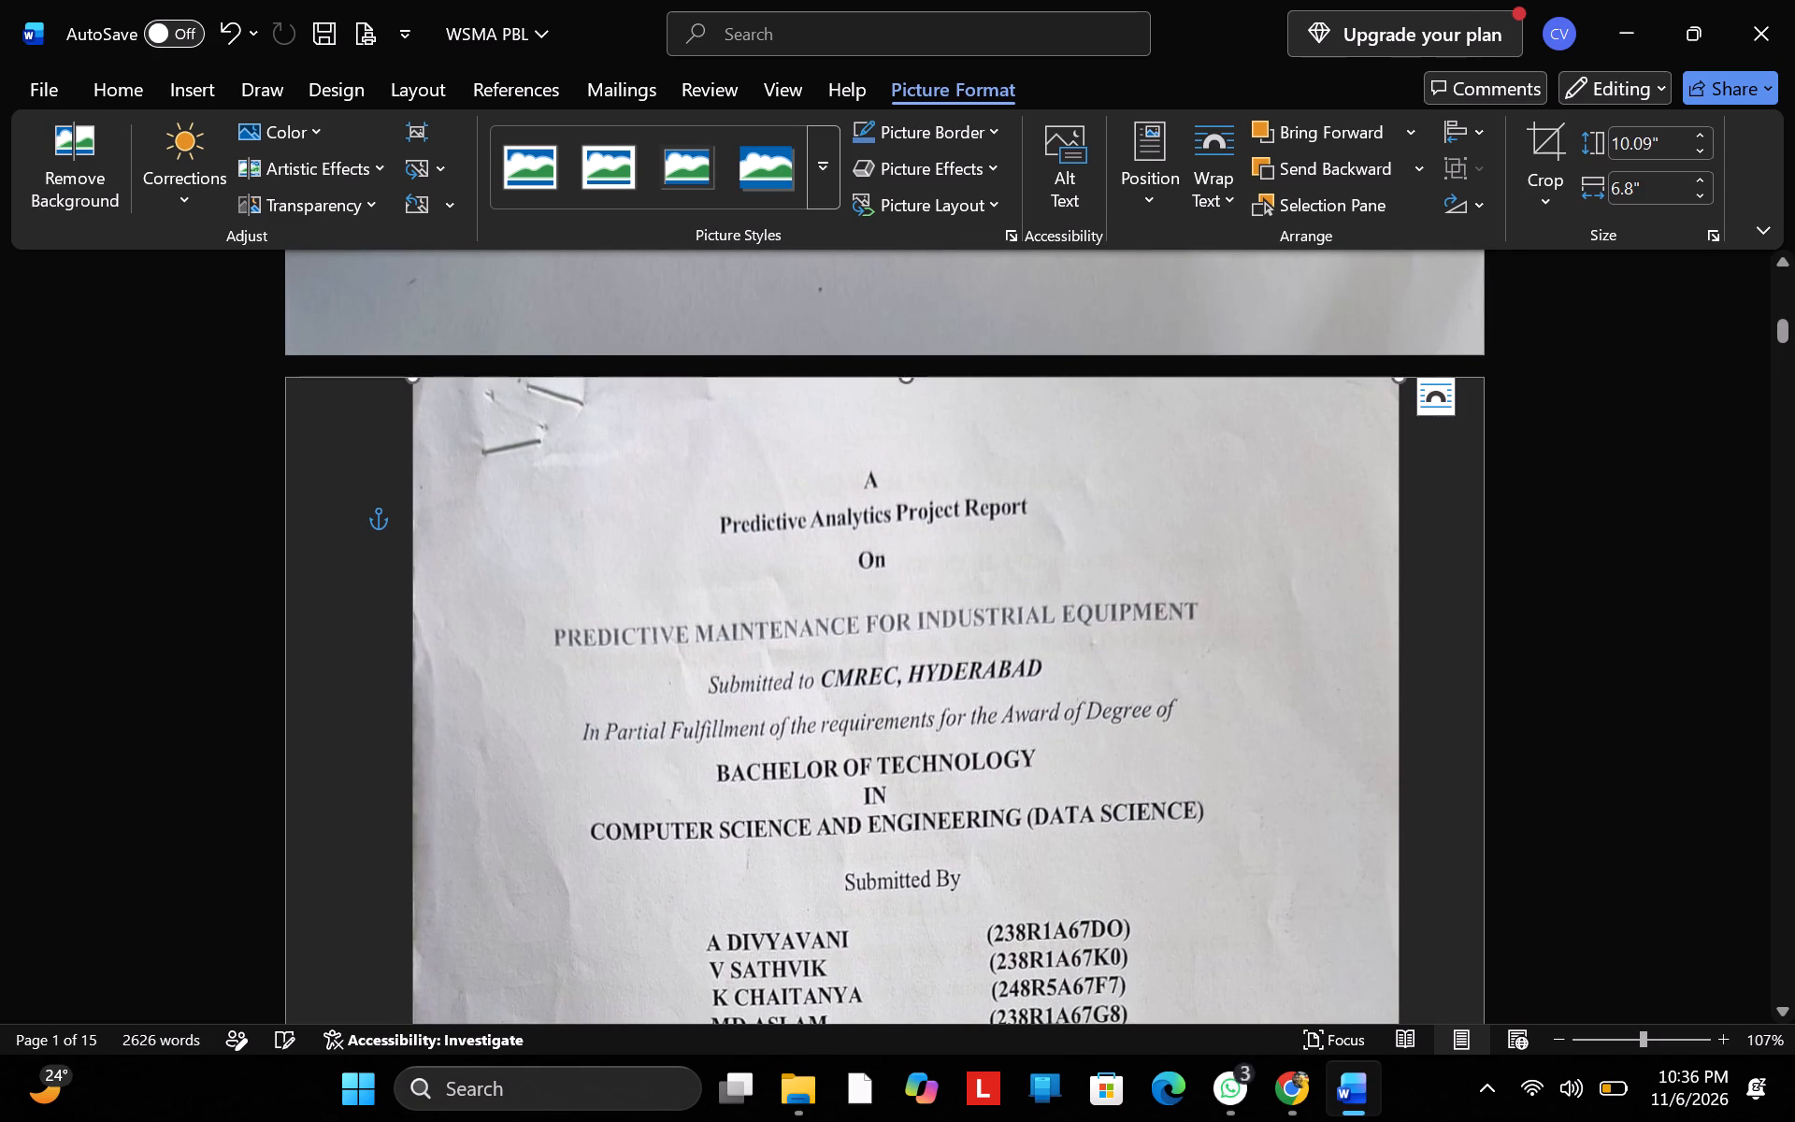
pyautogui.scroll(-5, 955, 738)
pyautogui.scroll(-6, 1653, 795)
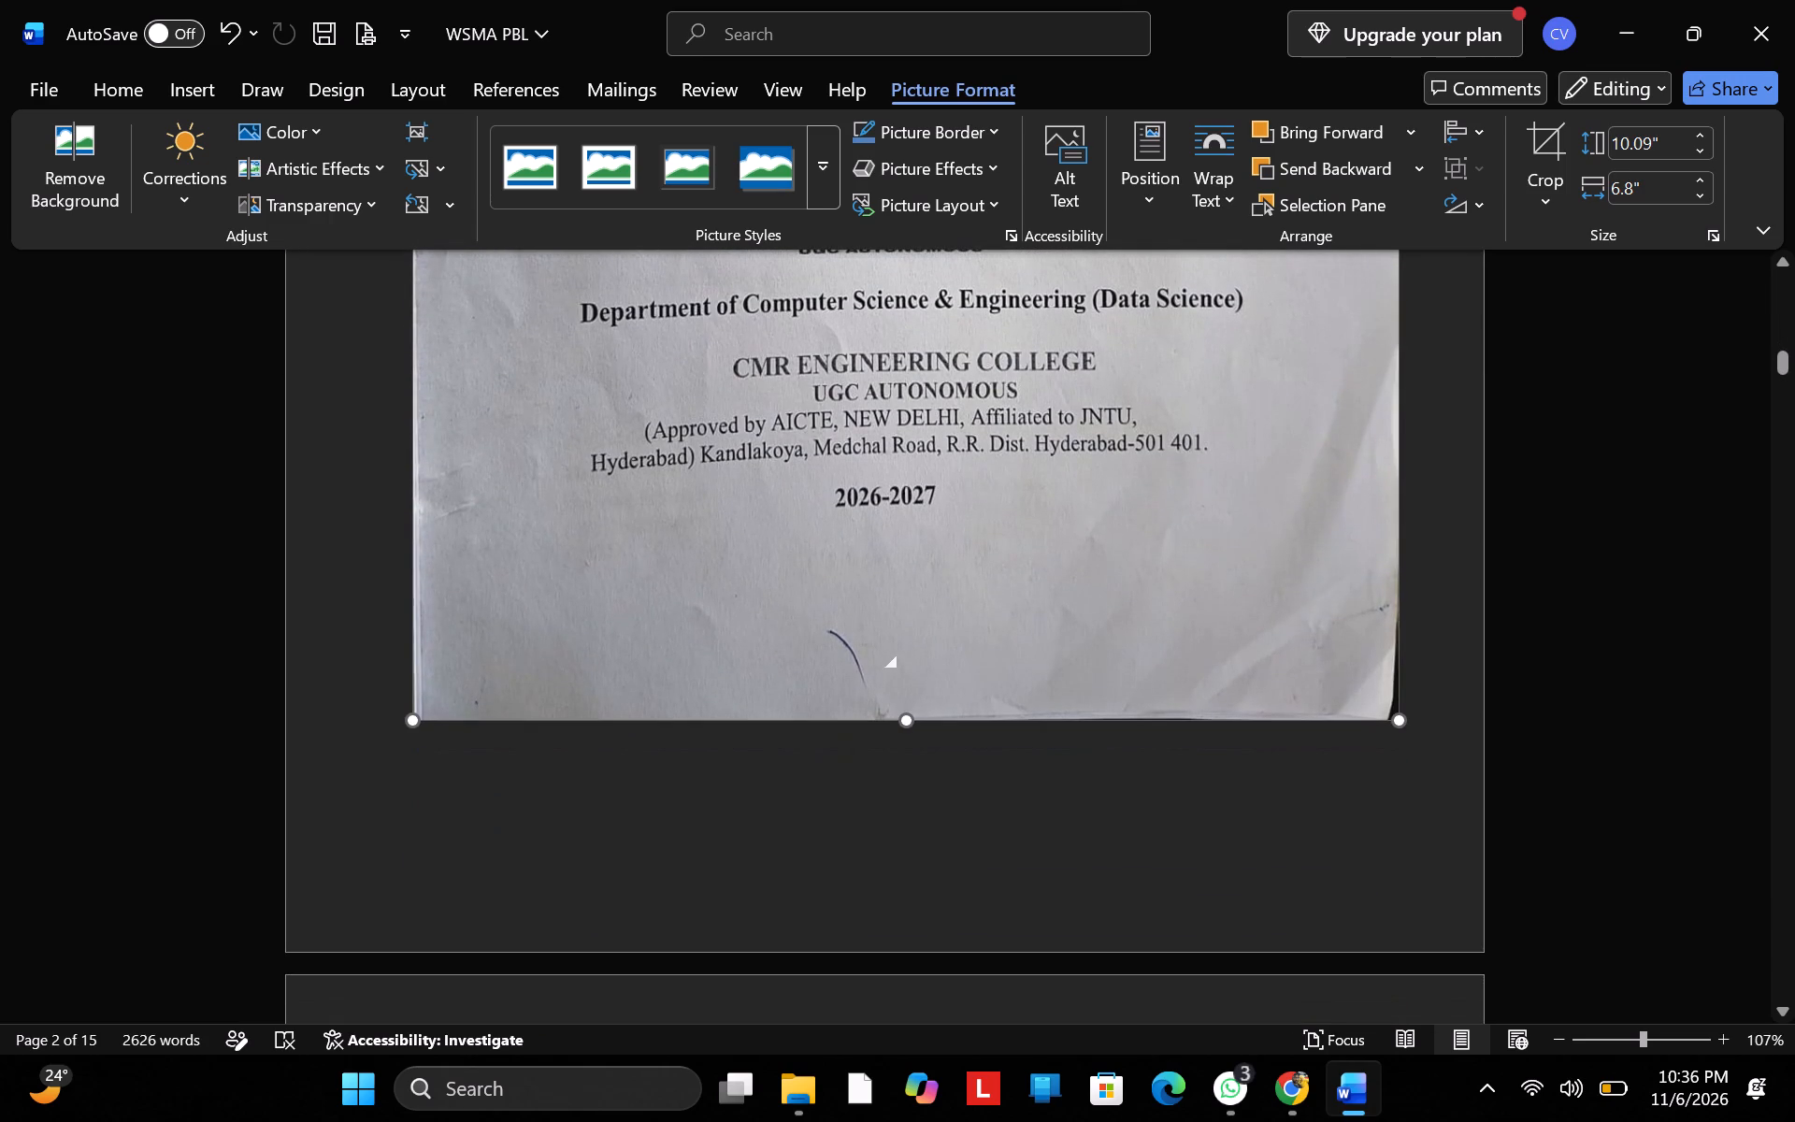
pyautogui.moveTo(907, 720); pyautogui.dragTo(911, 835)
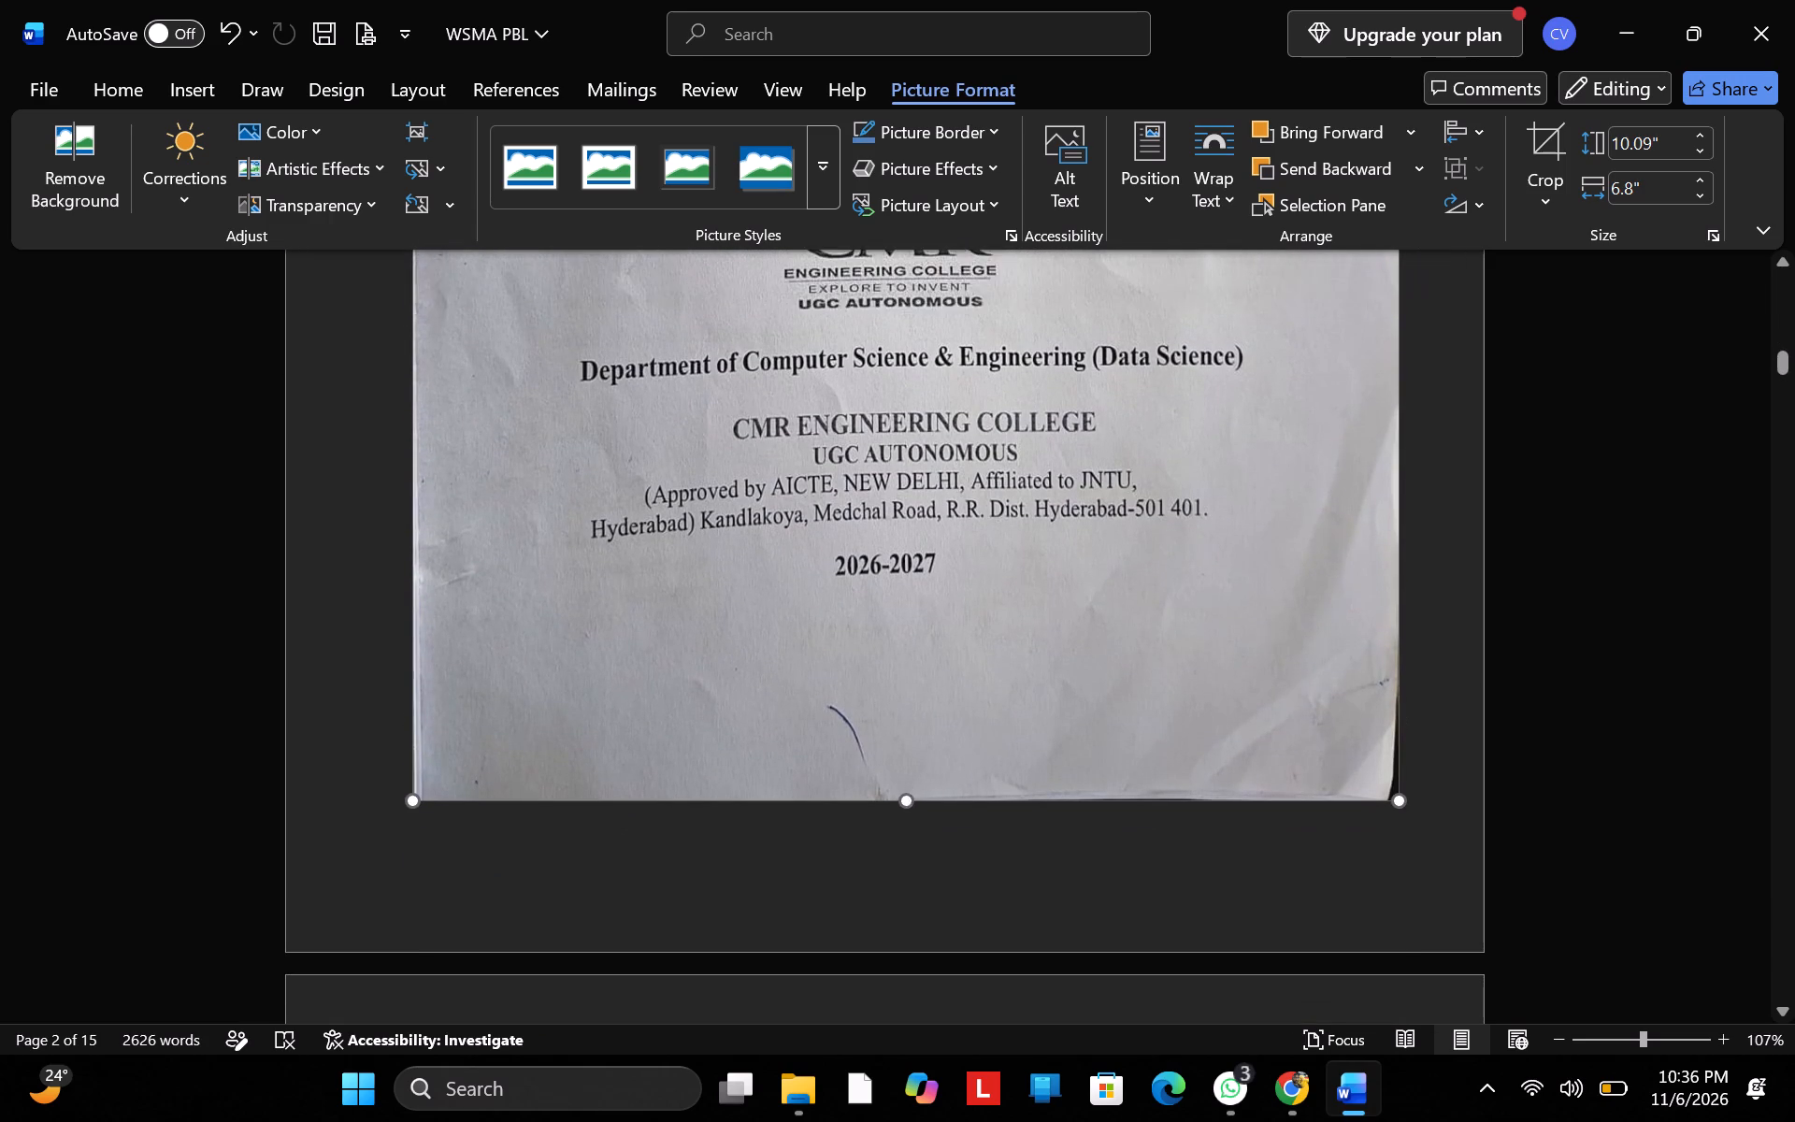
pyautogui.moveTo(911, 835); pyautogui.dragTo(912, 951)
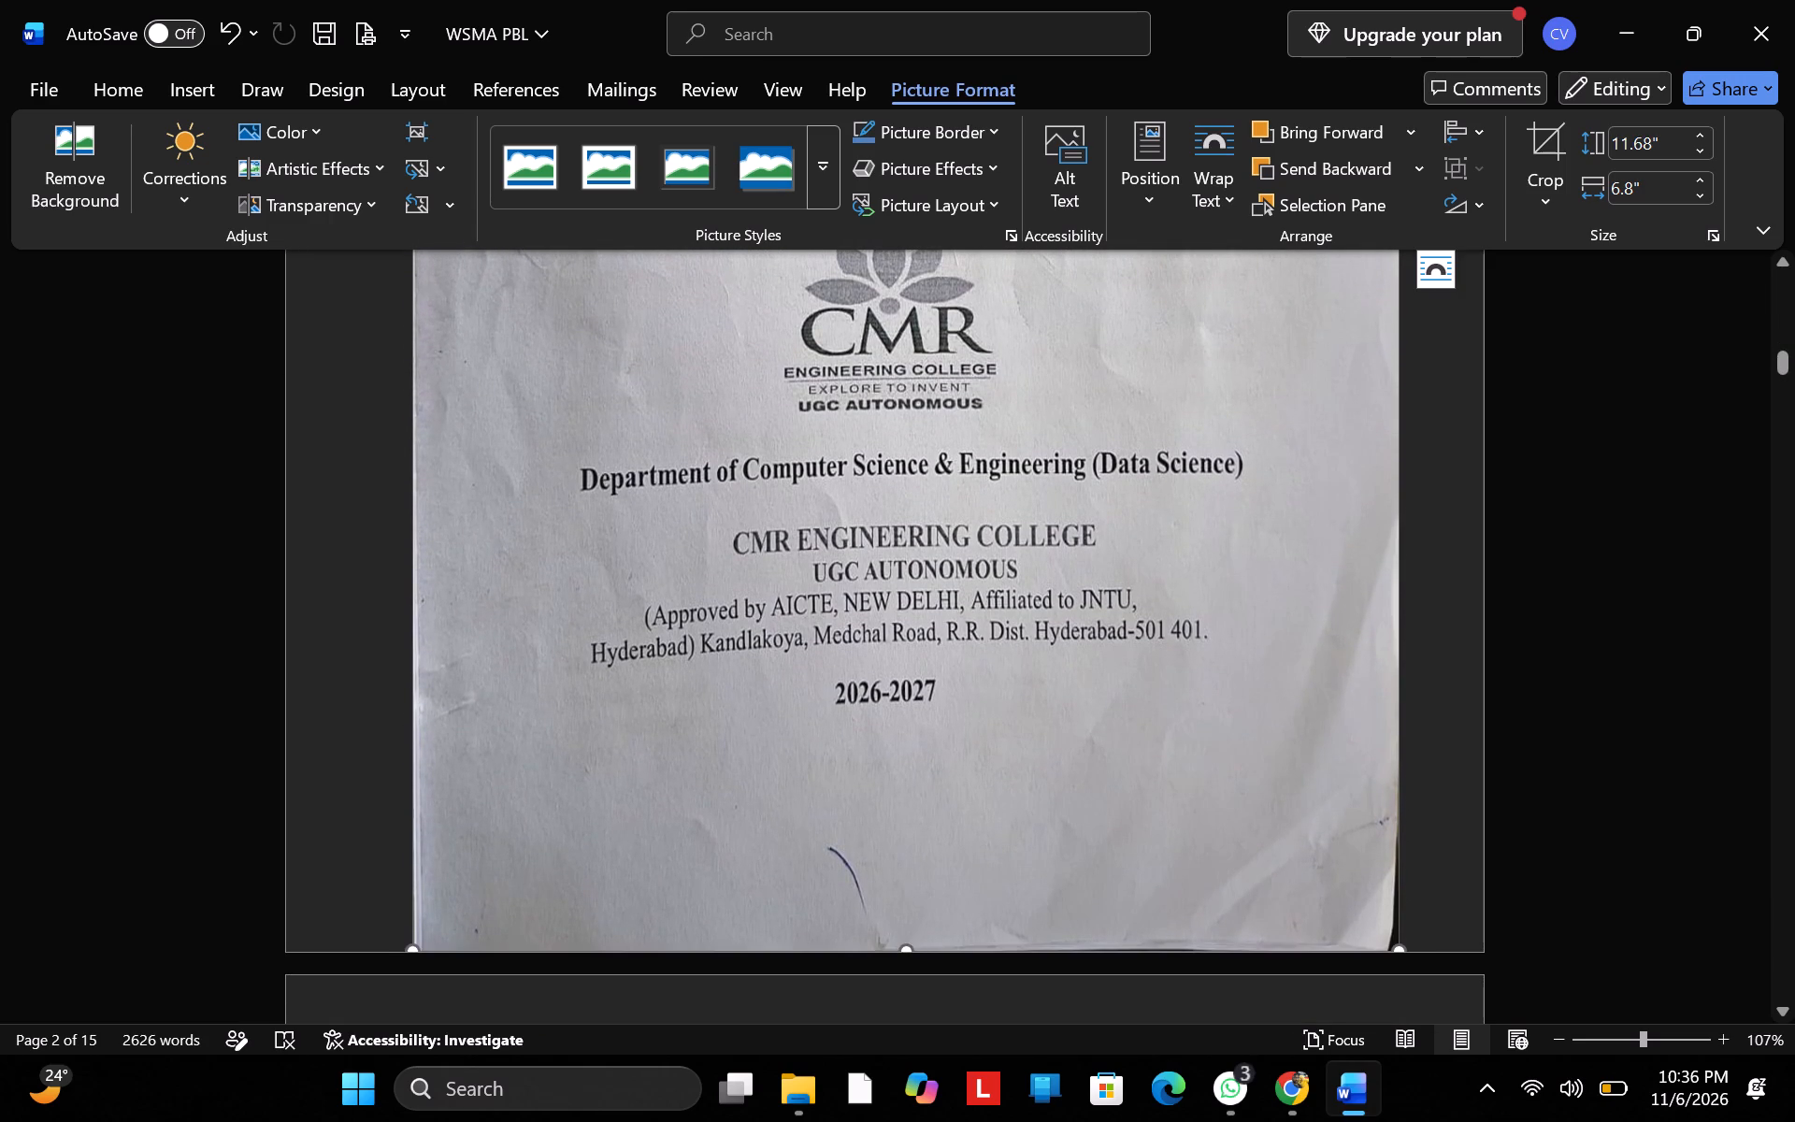
# Widen the cover photo to the right and left edges of the second page and deselect it.
pyautogui.scroll(2, 1530, 591)
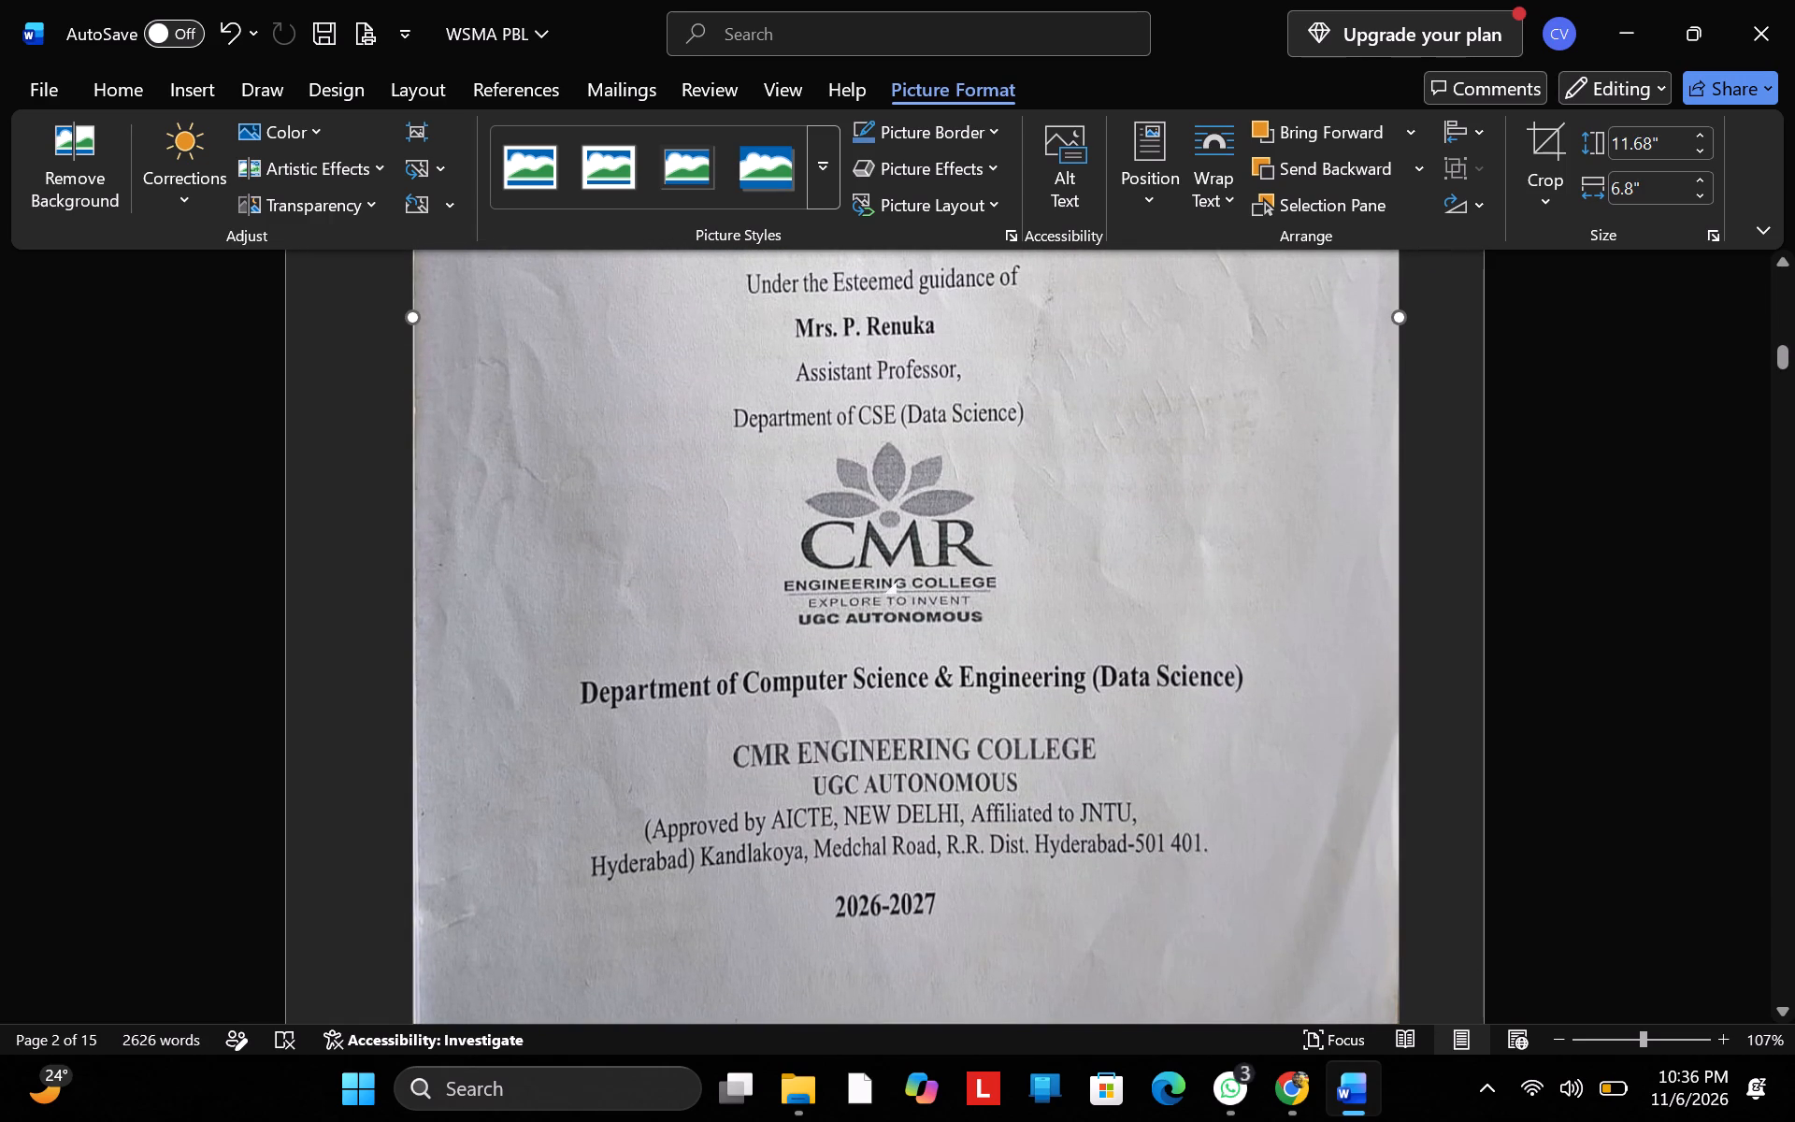
pyautogui.moveTo(1396, 318); pyautogui.dragTo(1463, 314)
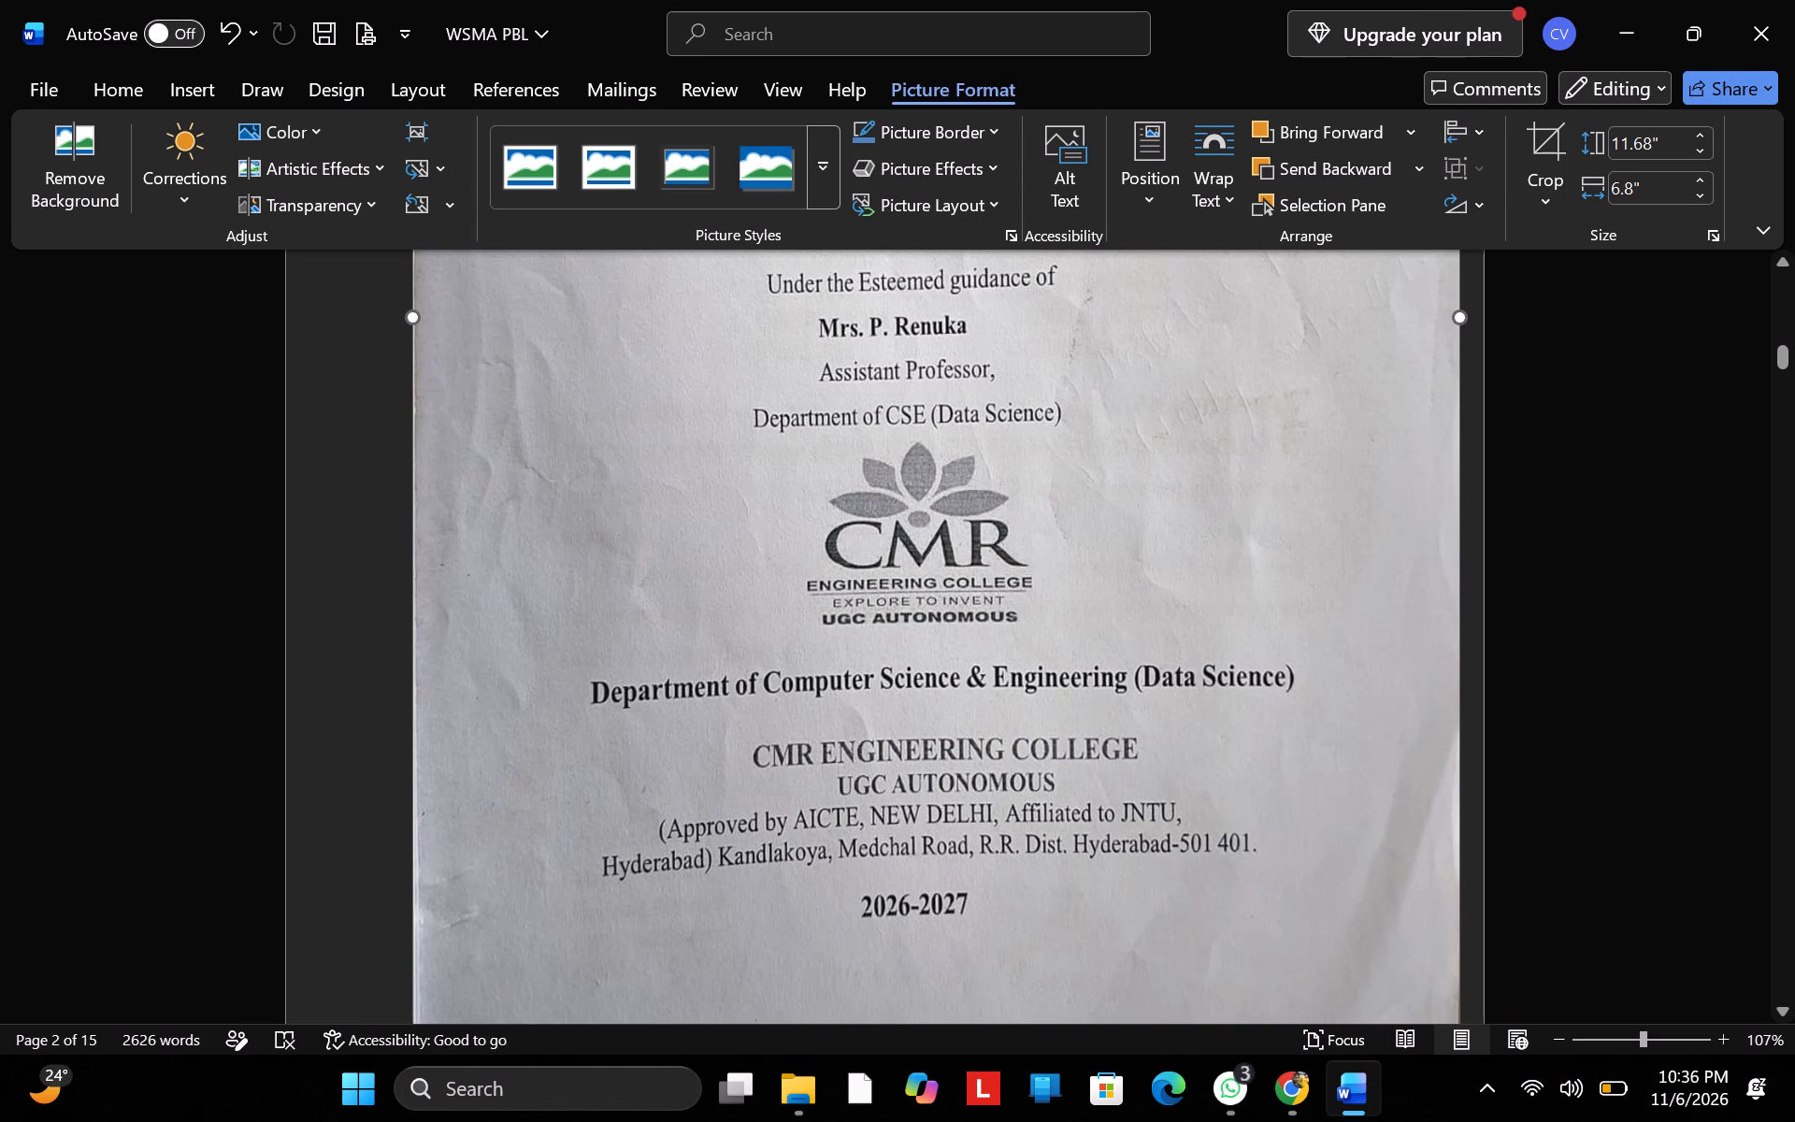
pyautogui.moveTo(1463, 314); pyautogui.dragTo(1485, 316)
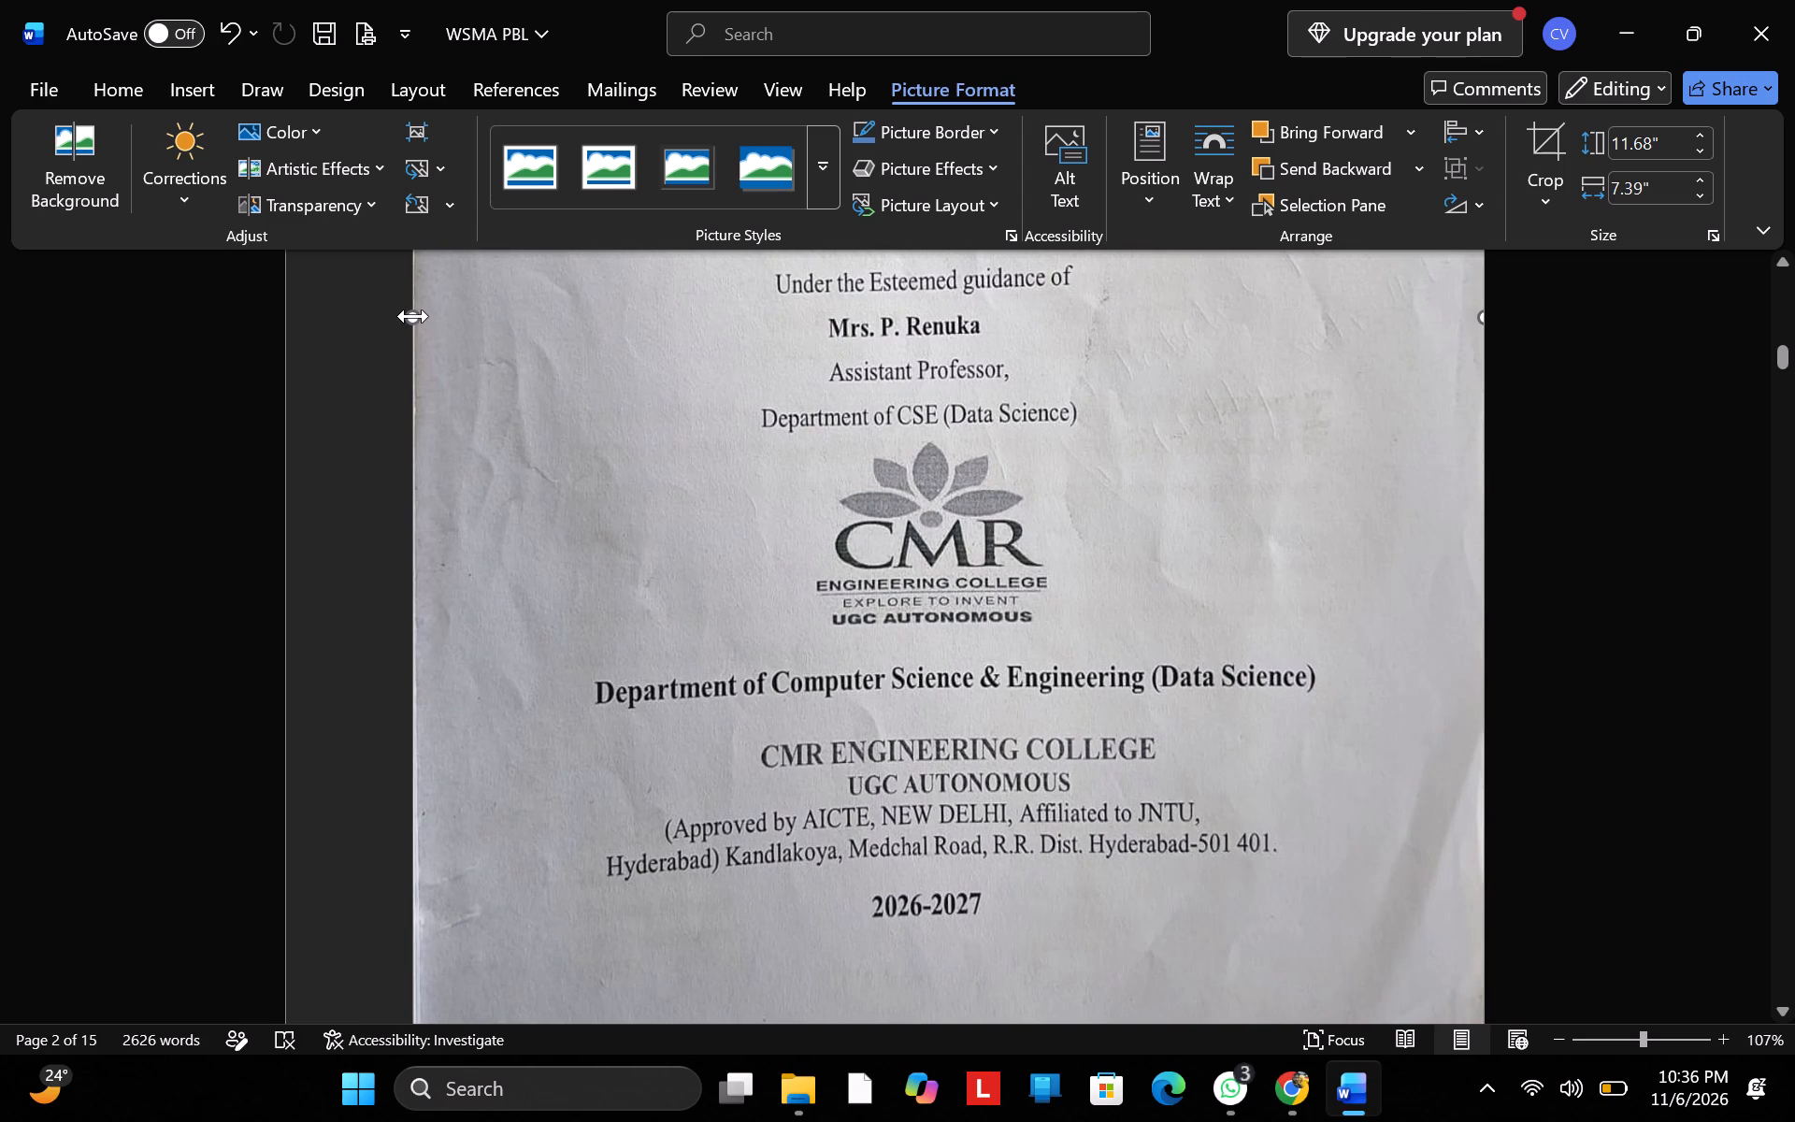
pyautogui.moveTo(413, 316); pyautogui.dragTo(282, 318)
pyautogui.click(1565, 560)
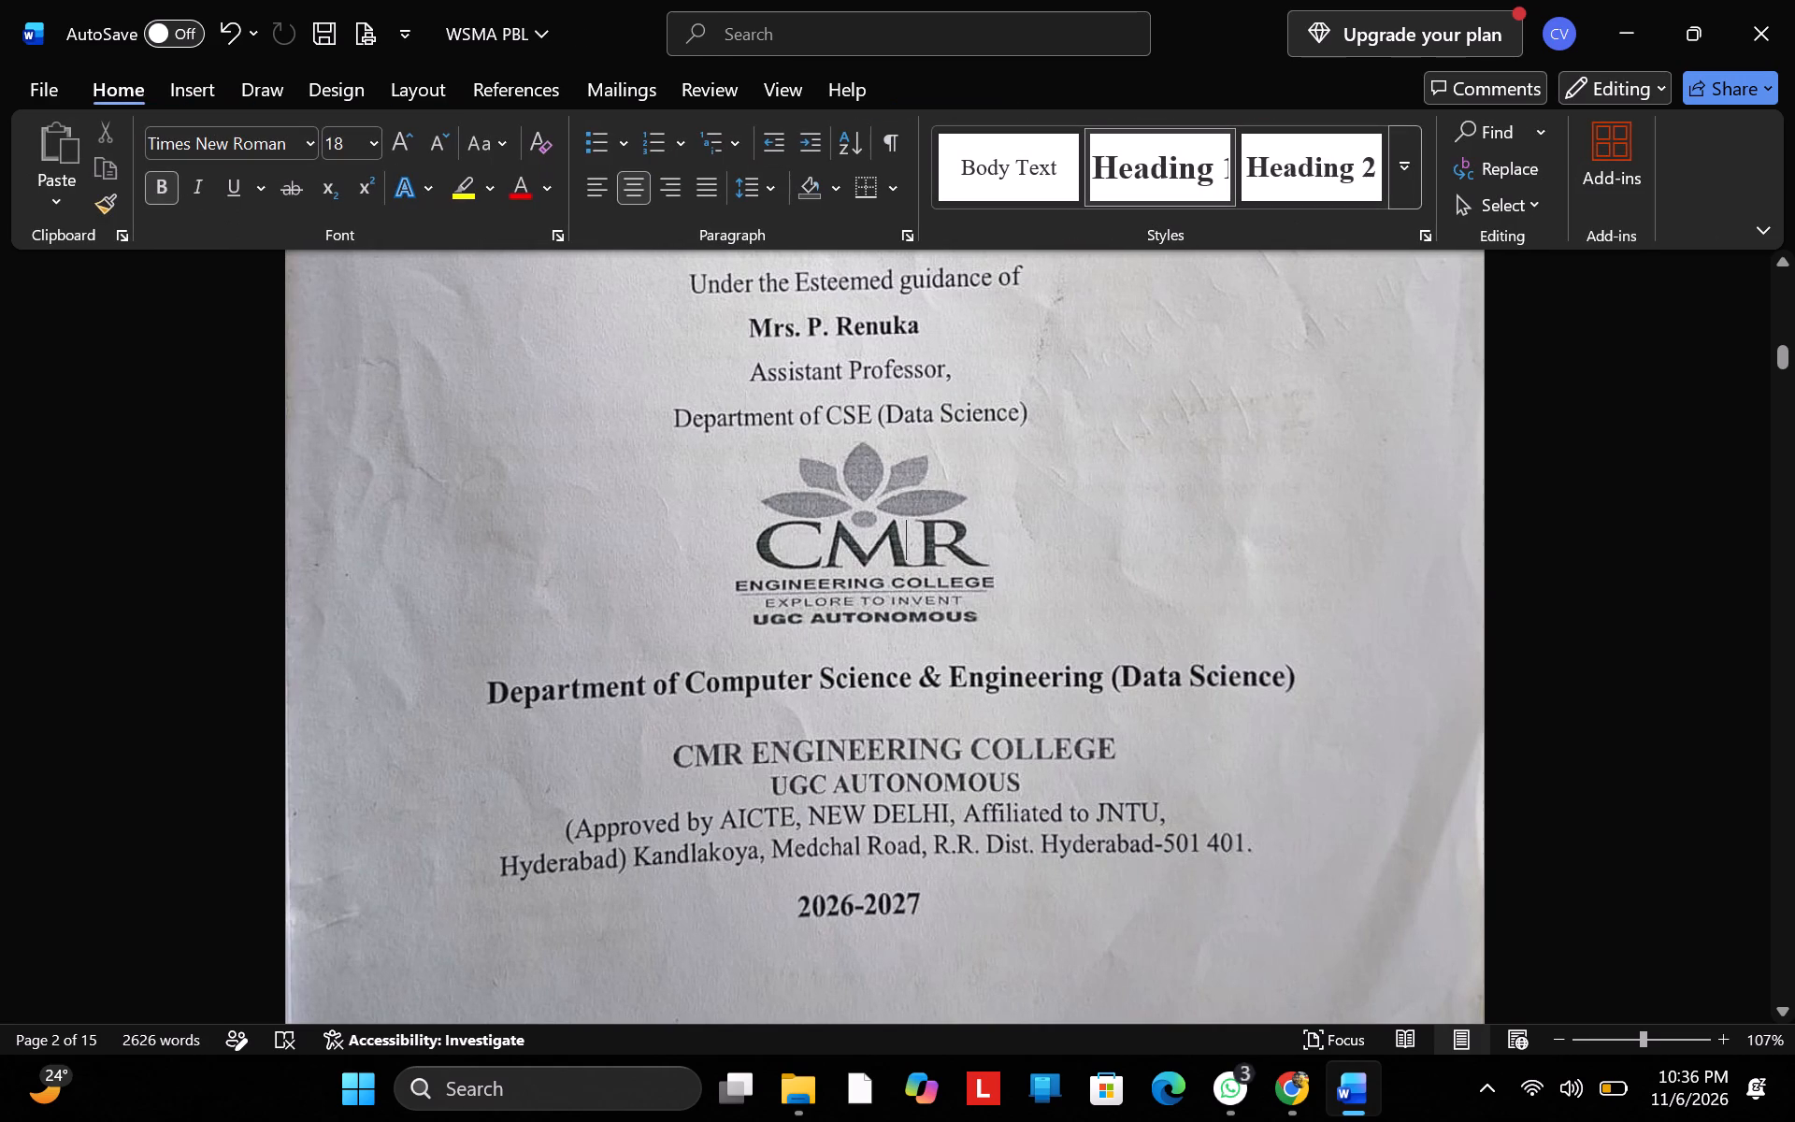
# Save the WSMA PBL document.
pyautogui.hotkey('ctrl', 's')
pyautogui.hotkey('ctrl', 's')
pyautogui.hotkey('ctrl', 's')
pyautogui.hotkey('ctrl', 's')
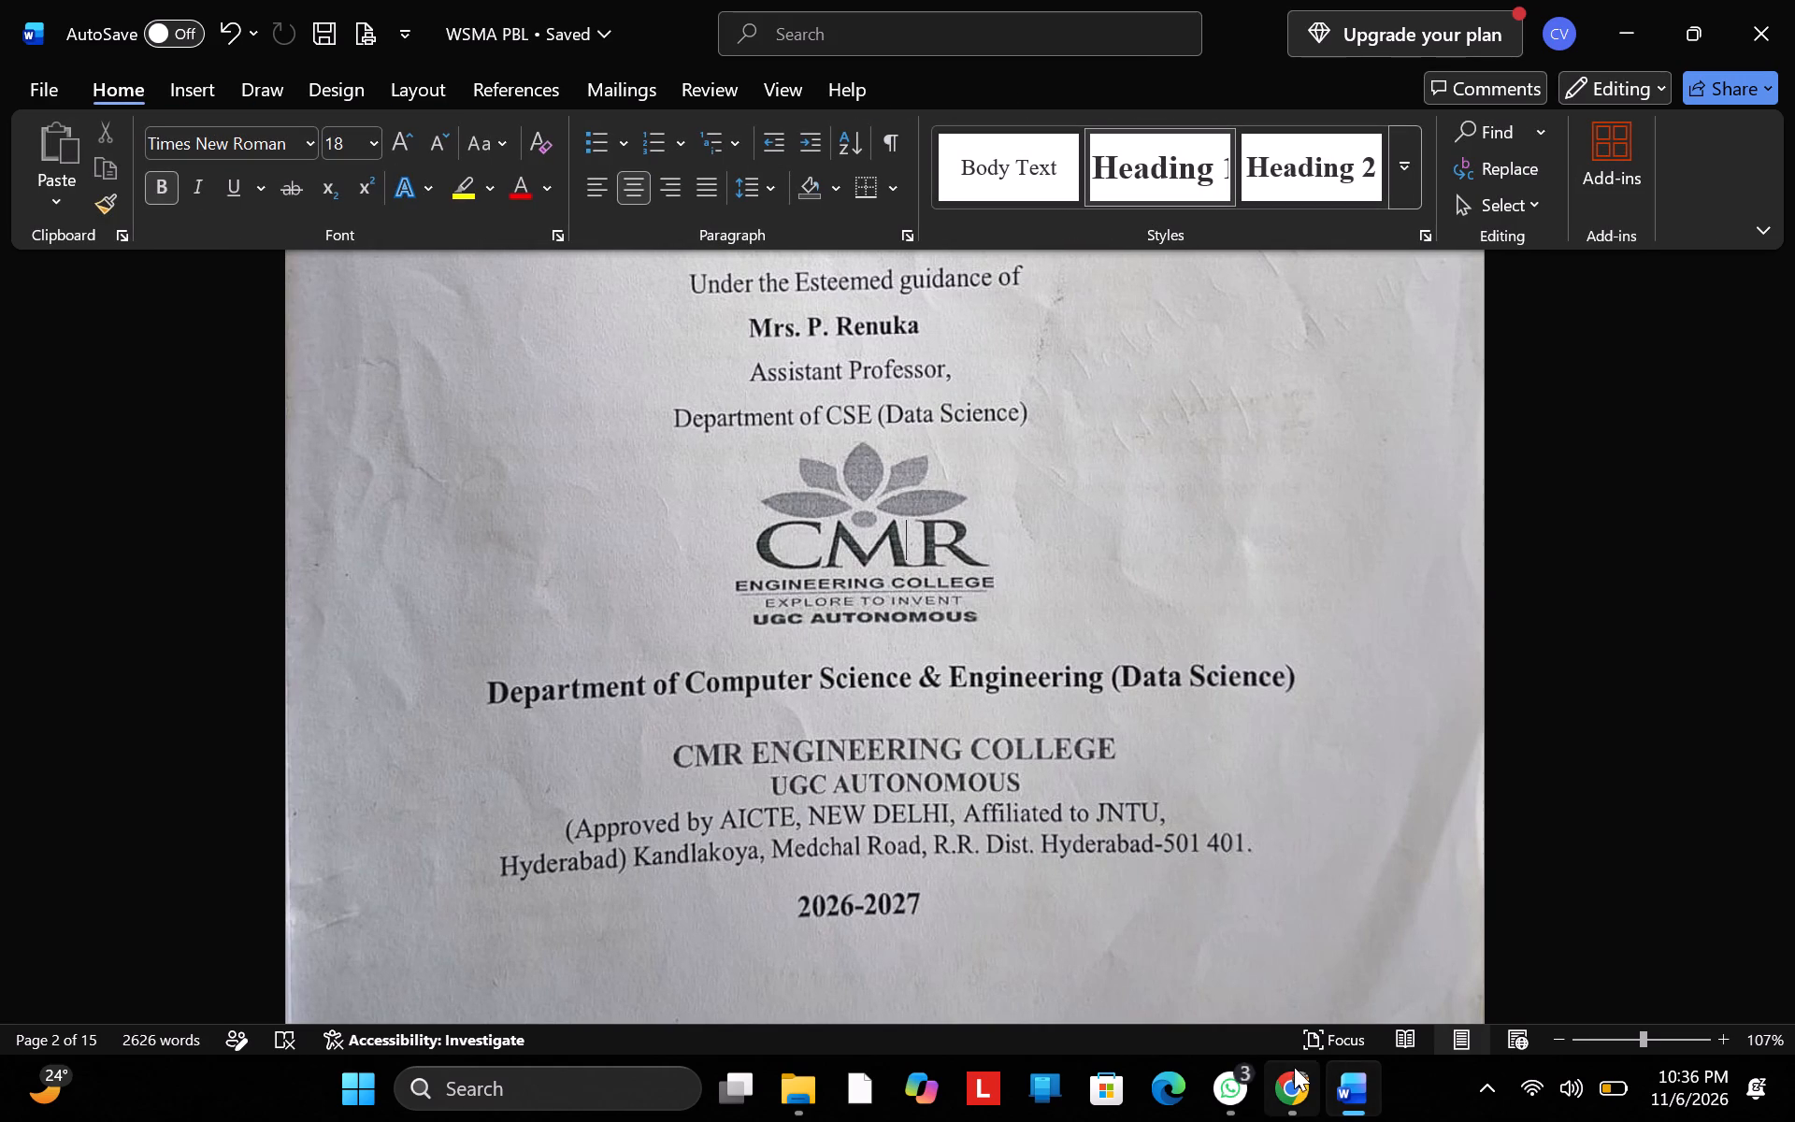
# Switch to Chrome, search Google for "word to pdf" and open iLovePDF's Word to PDF converter.
pyautogui.click(1294, 1067)
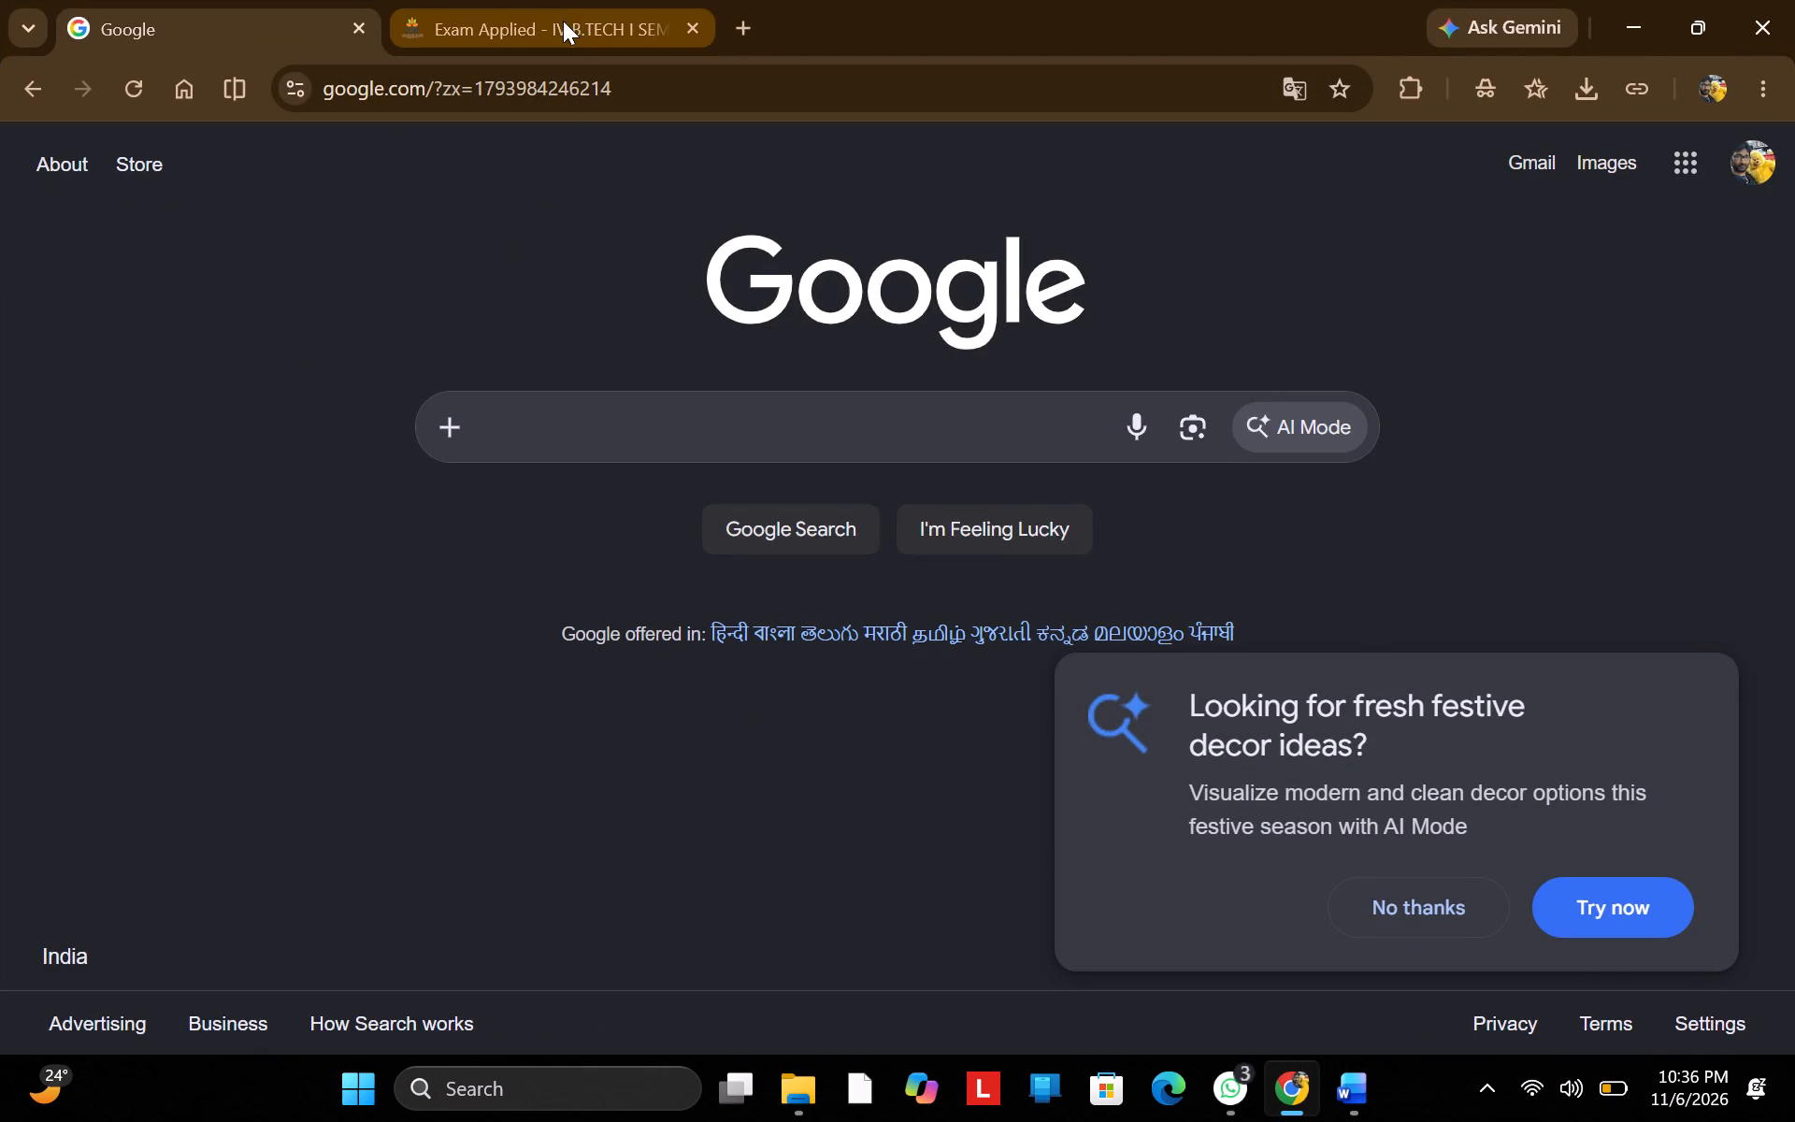
pyautogui.click(624, 445)
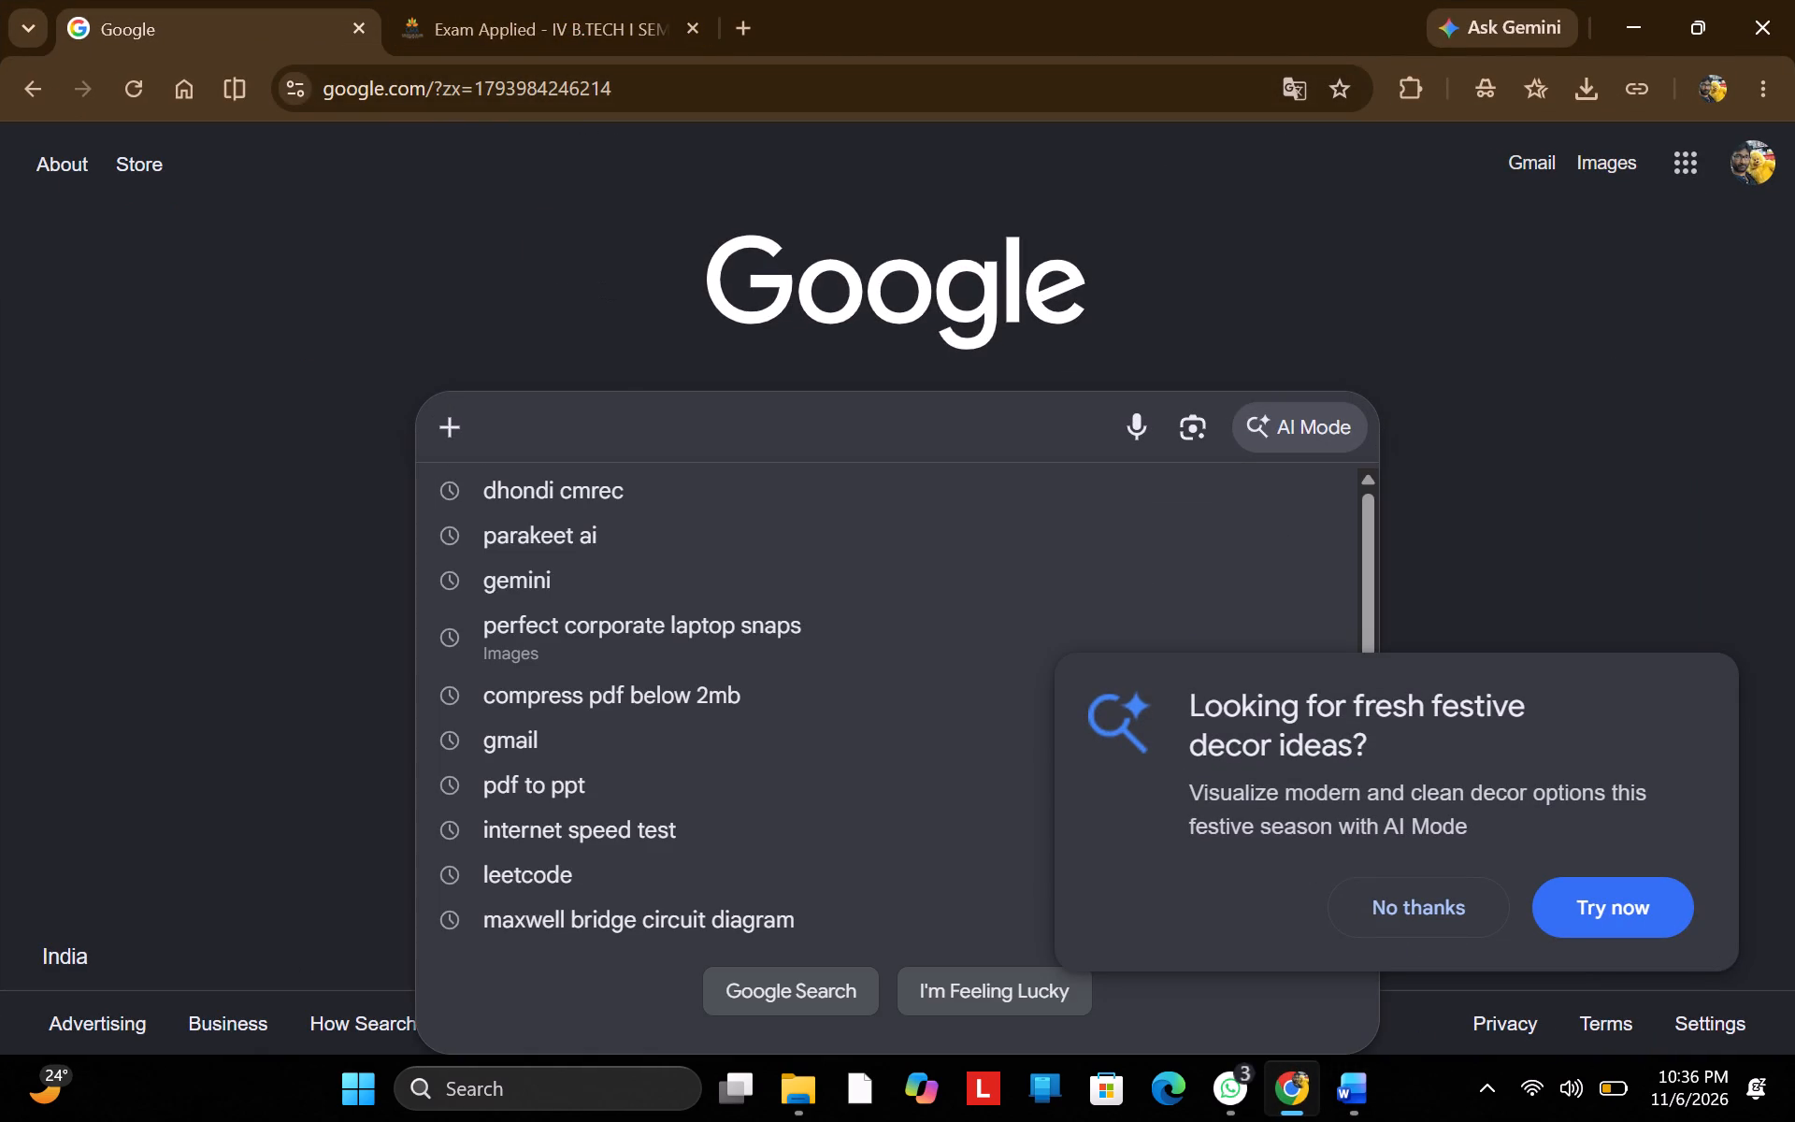
pyautogui.write('word to')
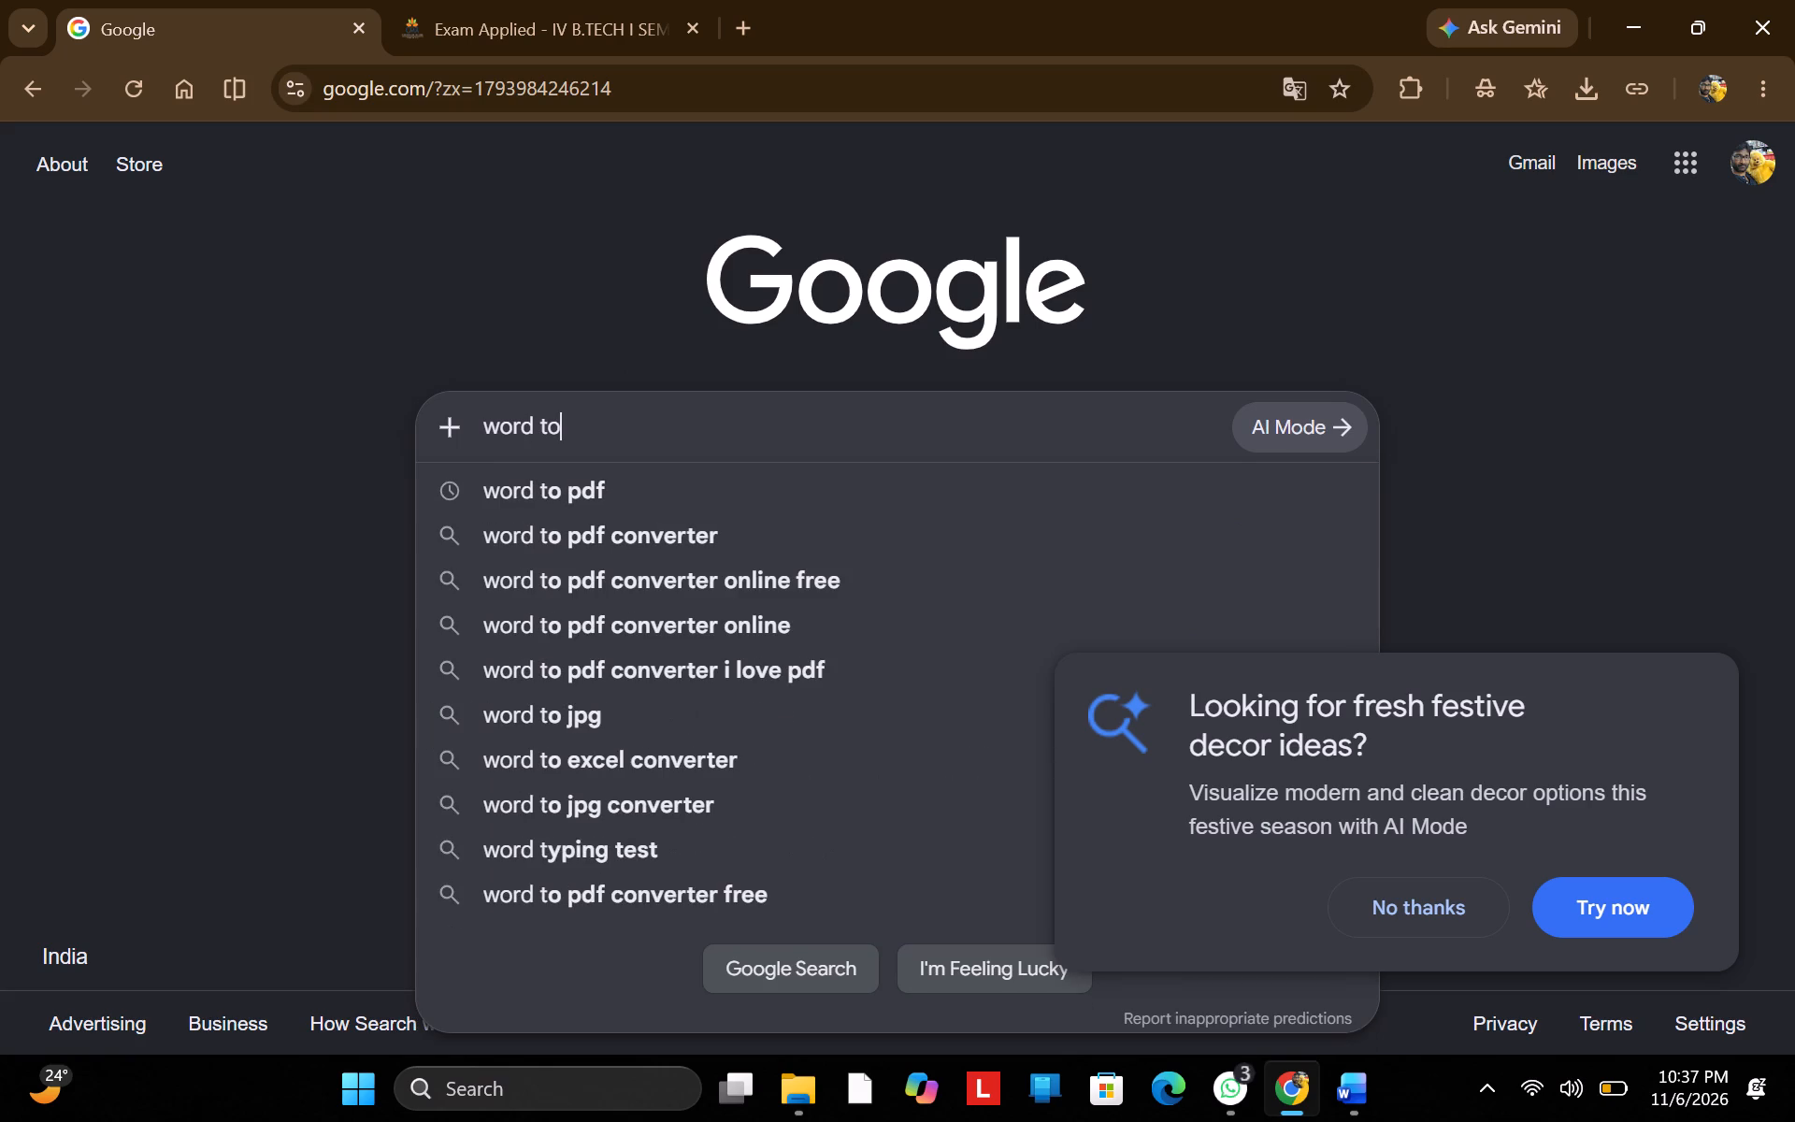
pyautogui.press('Down')
pyautogui.press('Return')
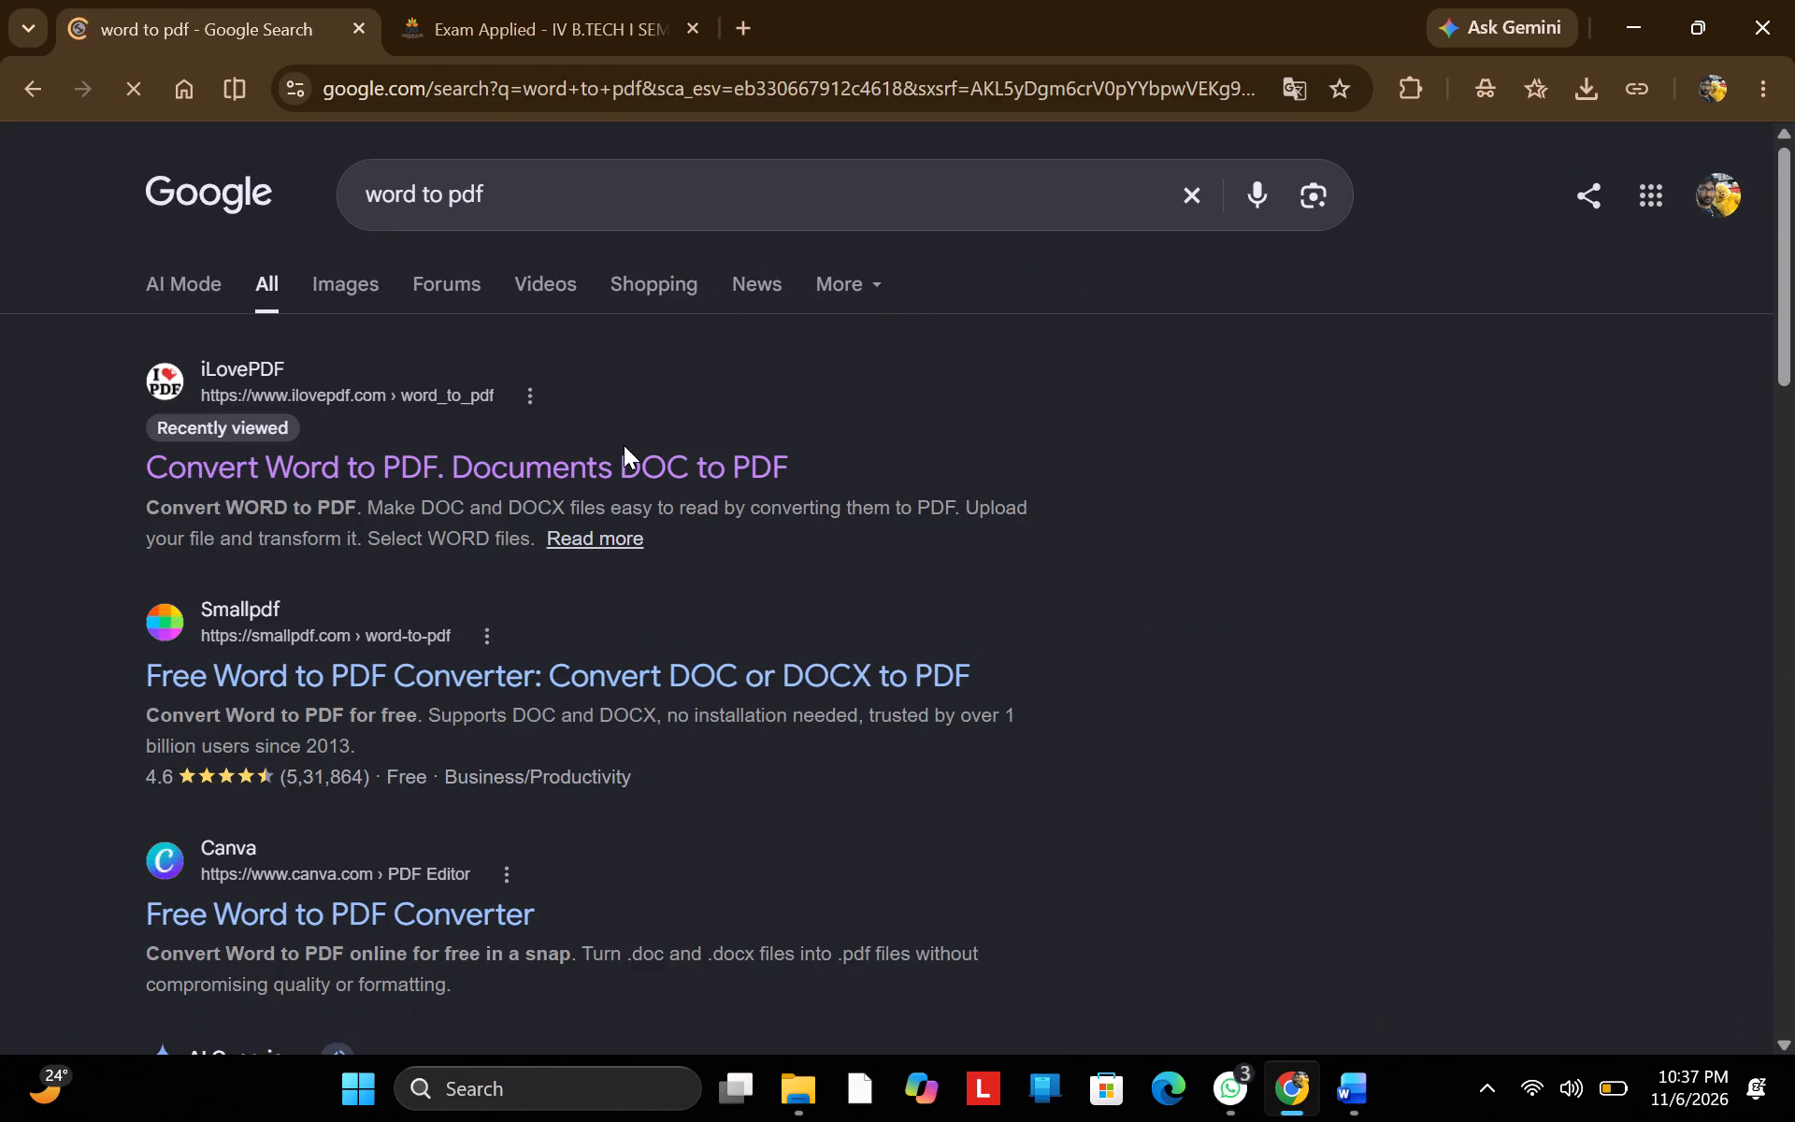
pyautogui.click(579, 481)
pyautogui.click(760, 496)
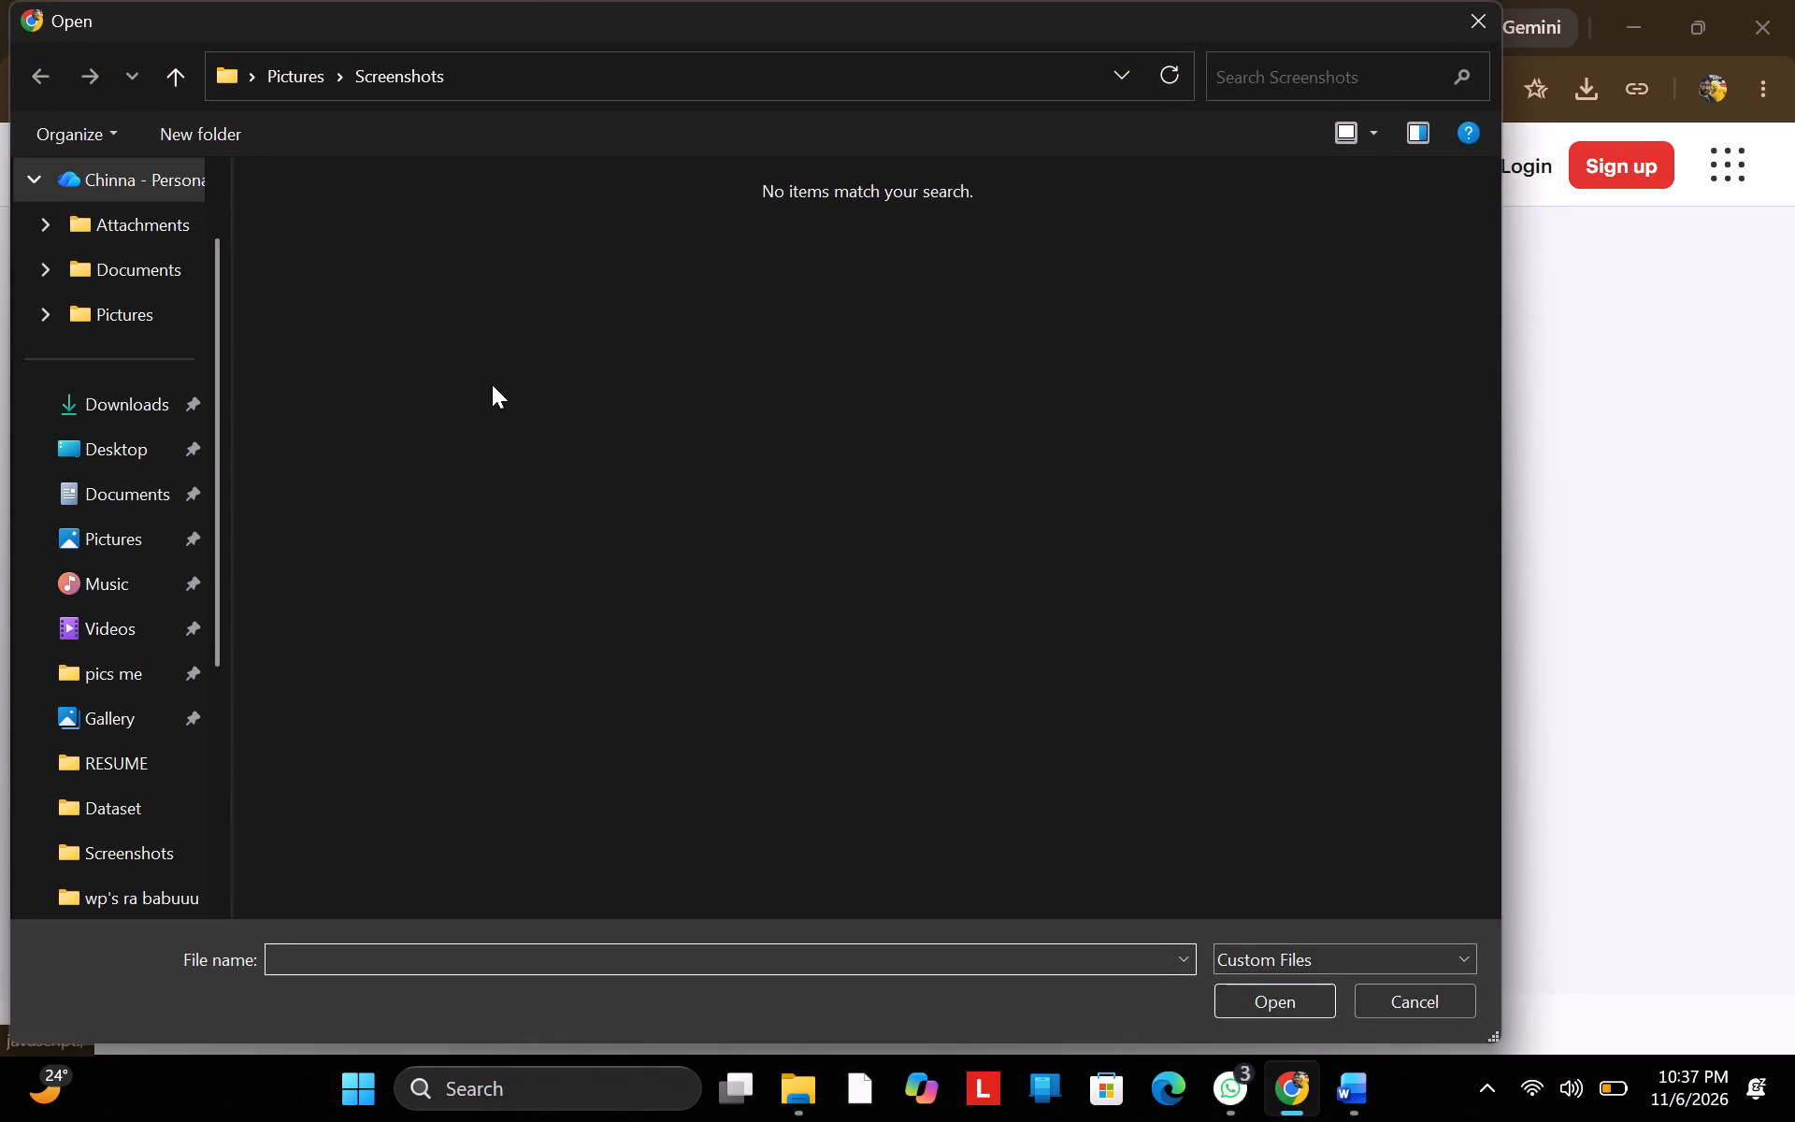
pyautogui.click(176, 411)
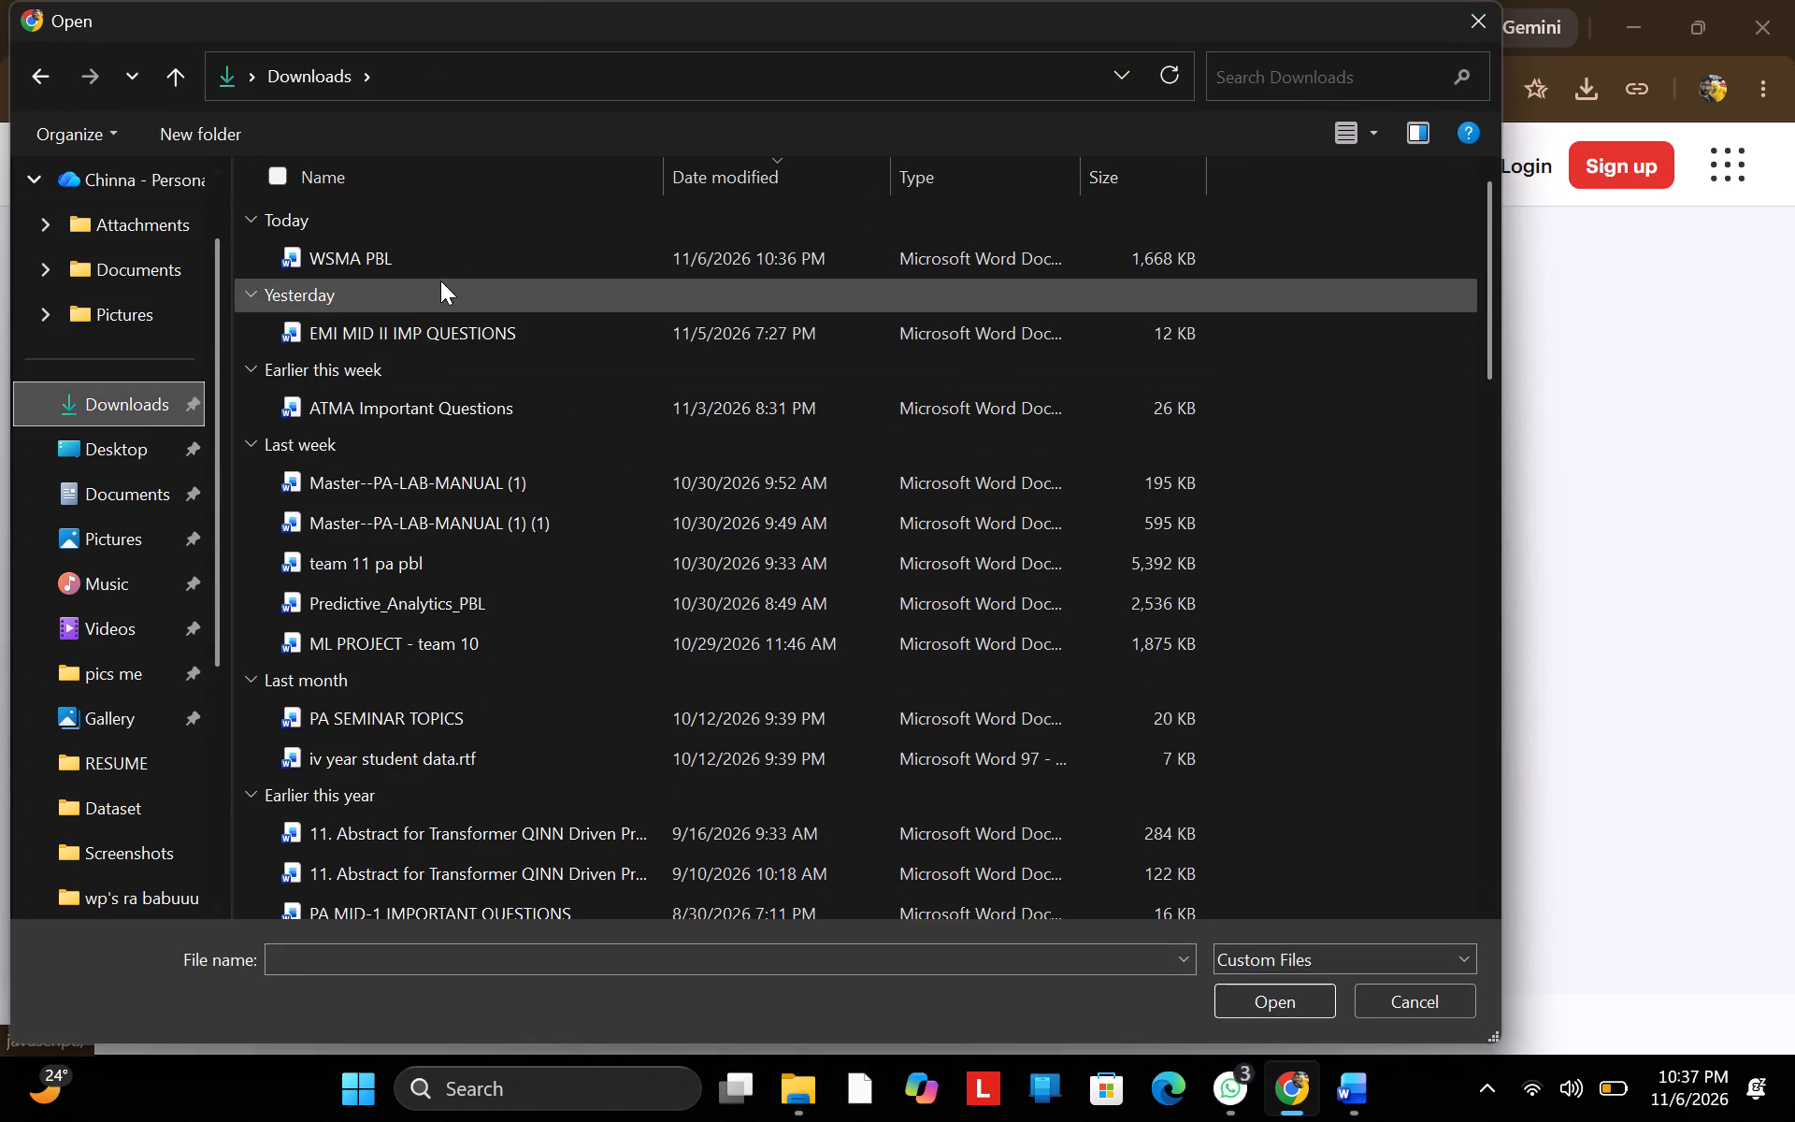
pyautogui.doubleClick(444, 258)
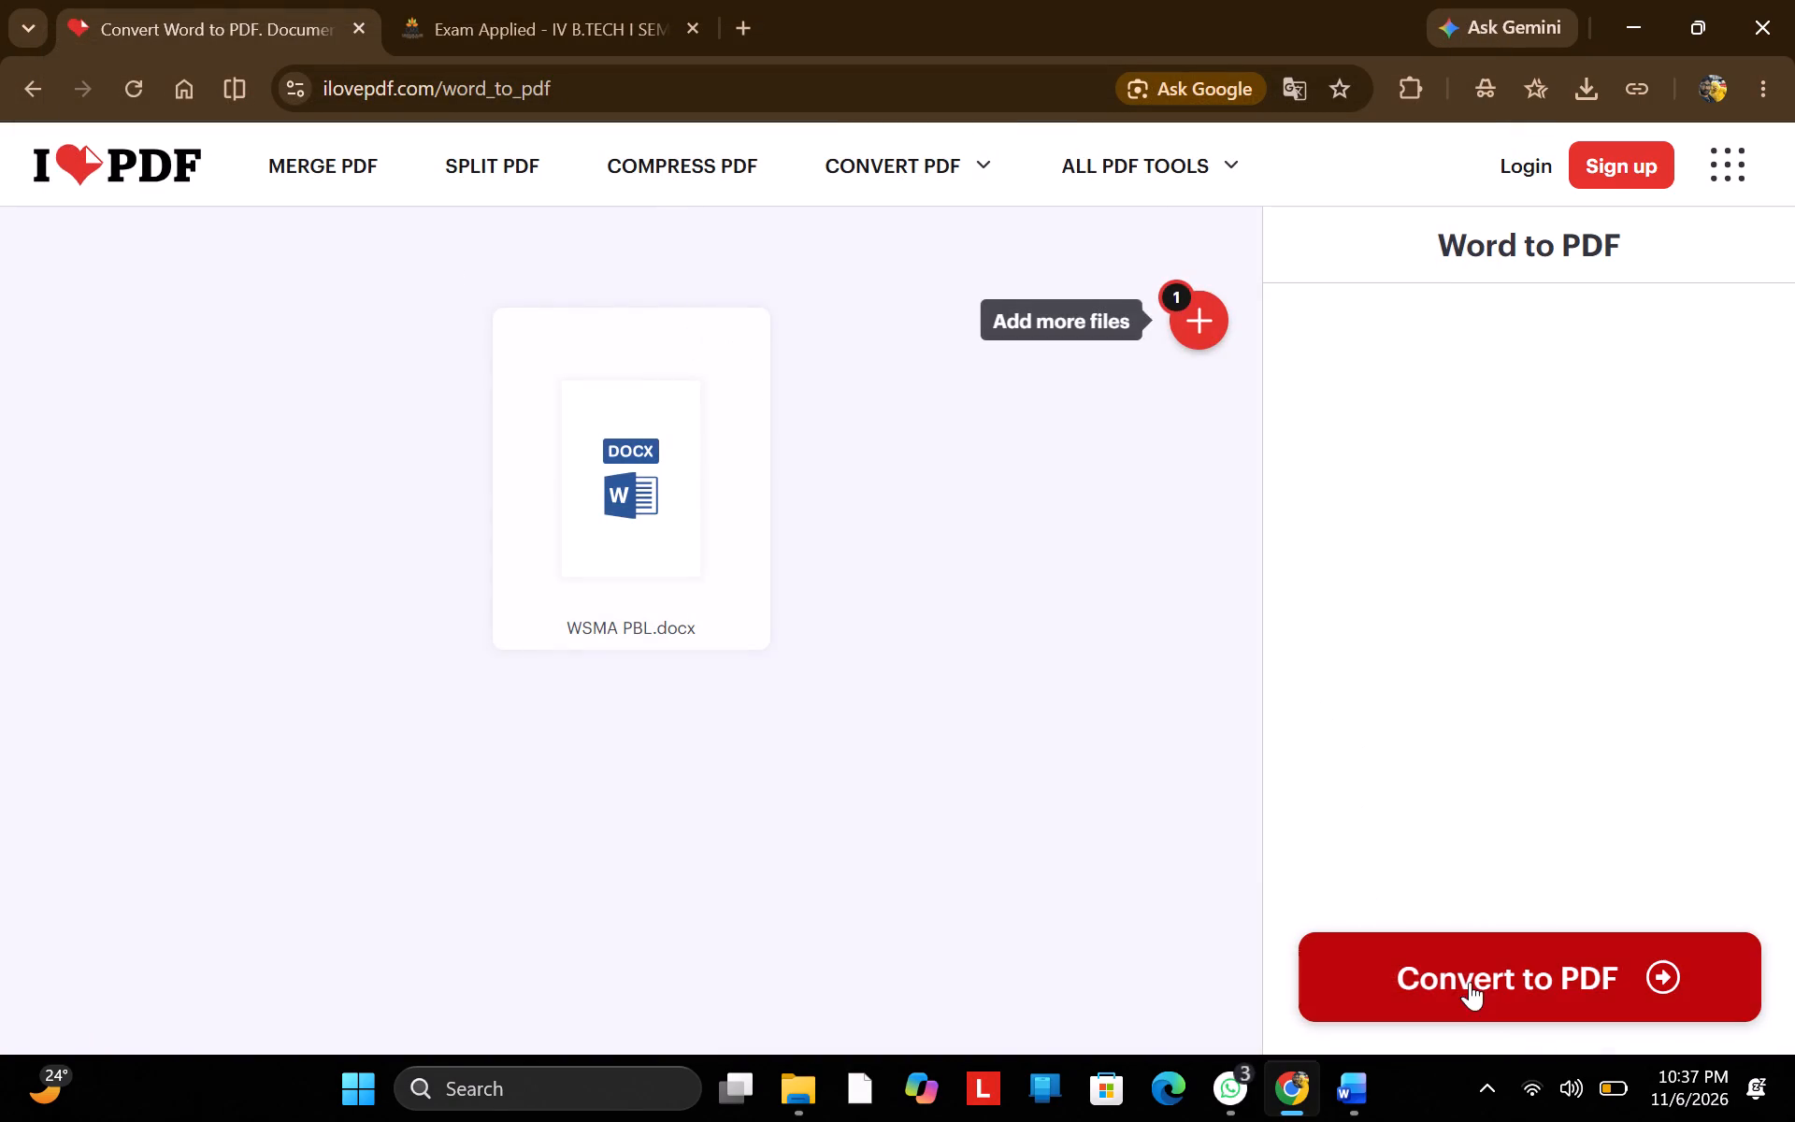
pyautogui.click(1474, 985)
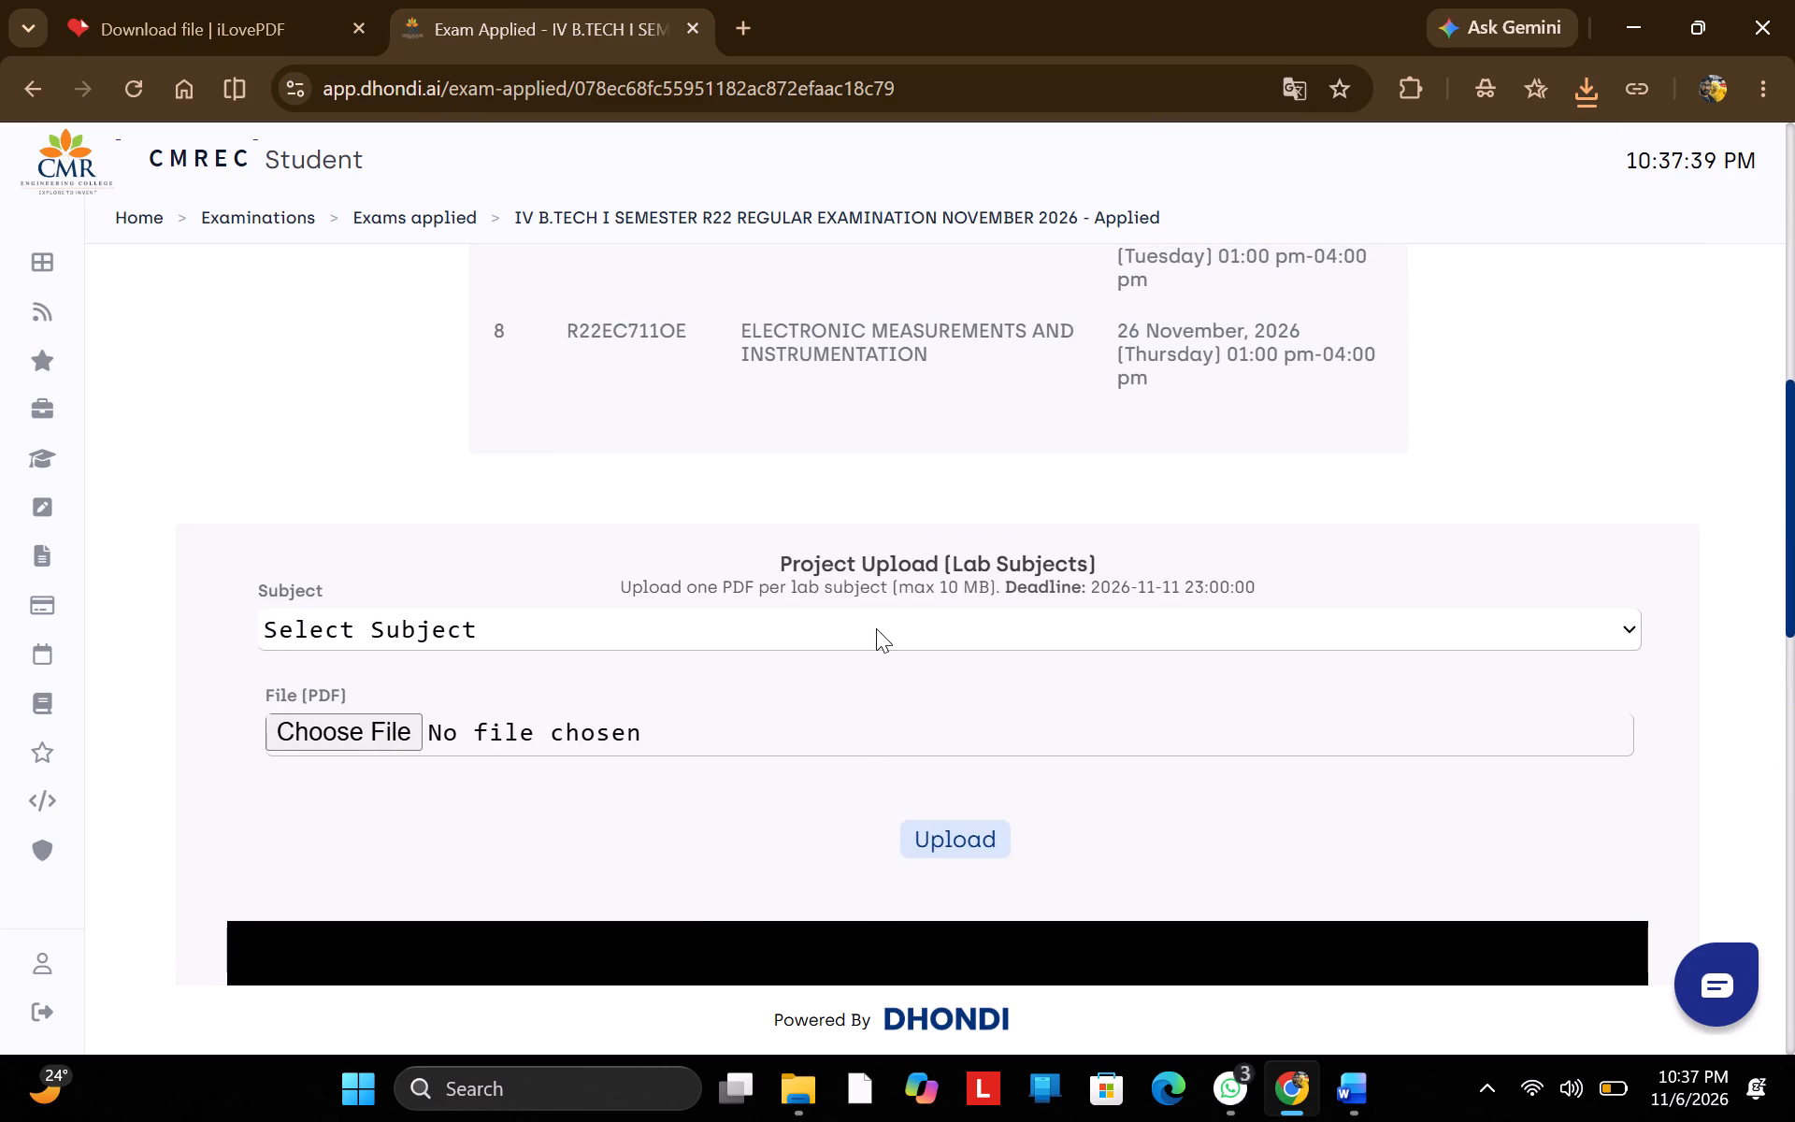
pyautogui.scroll(-3, 881, 625)
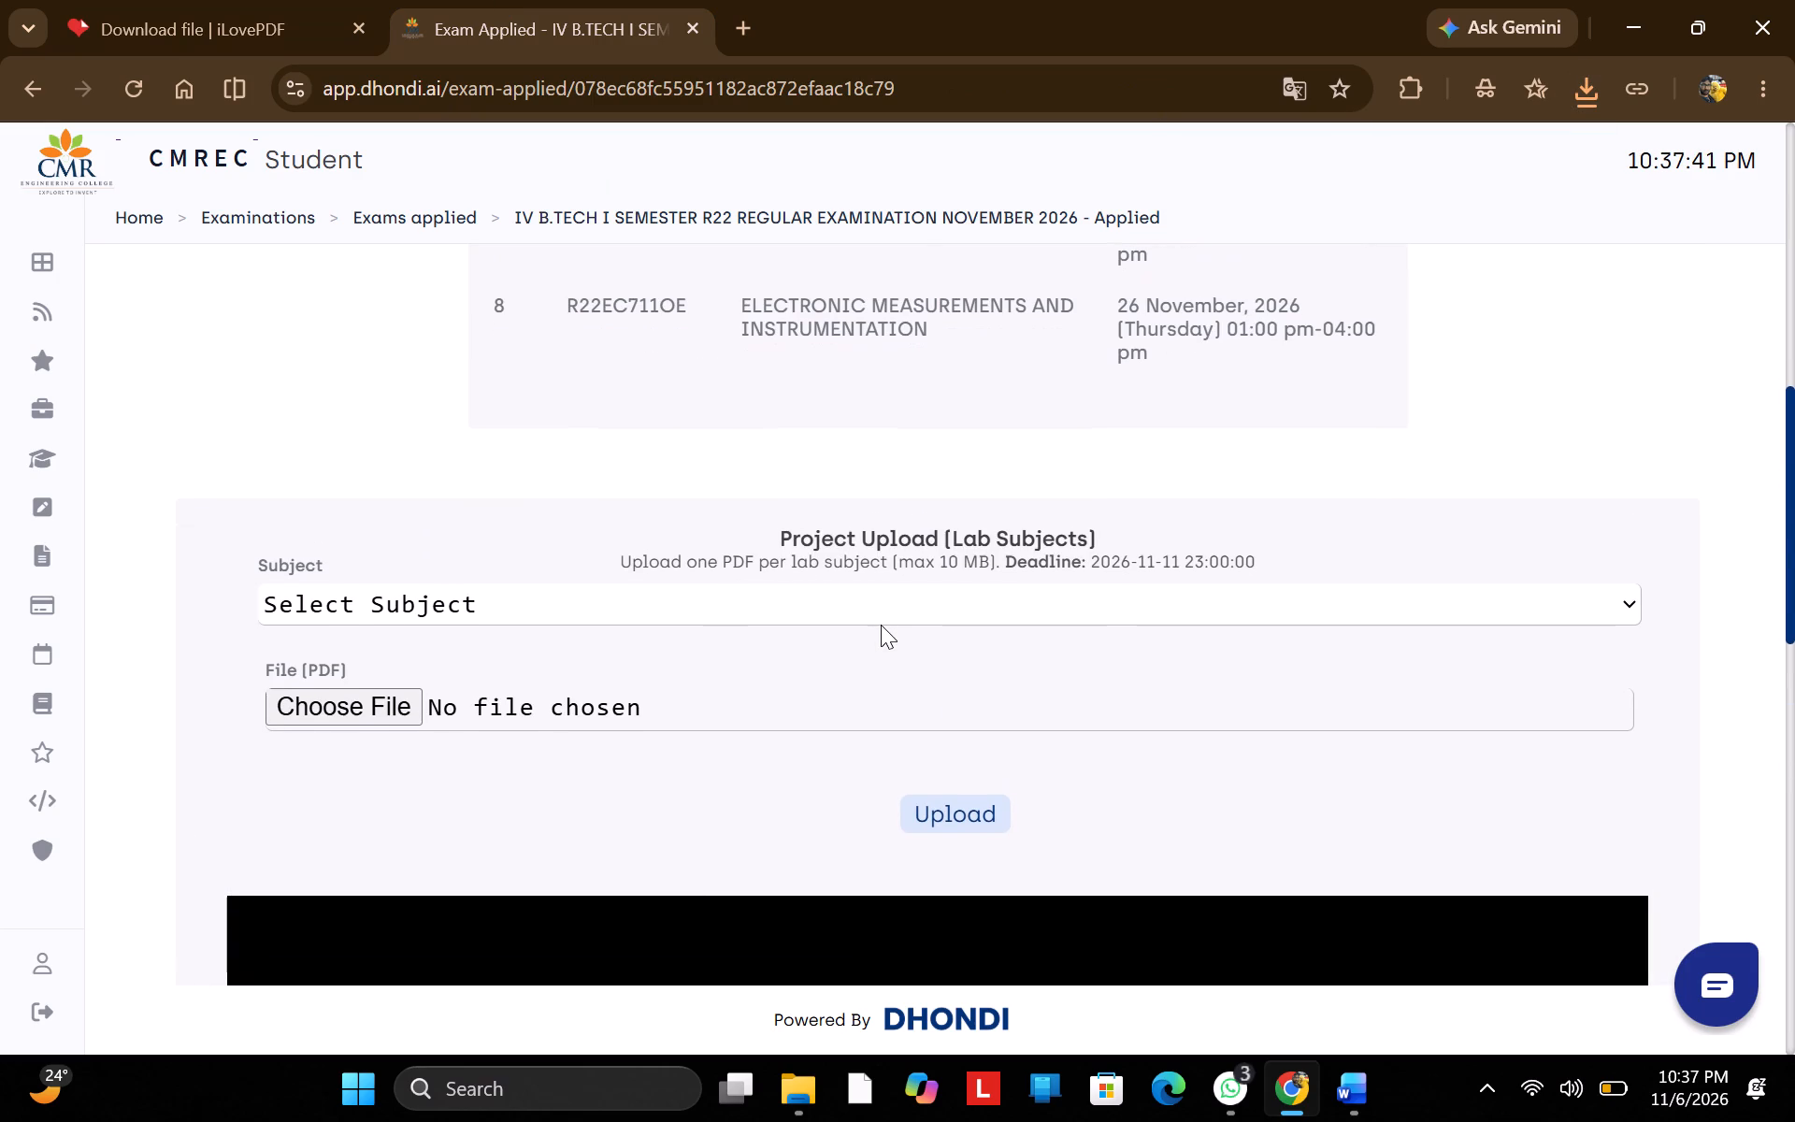
pyautogui.scroll(-3, 881, 625)
pyautogui.scroll(6, 881, 625)
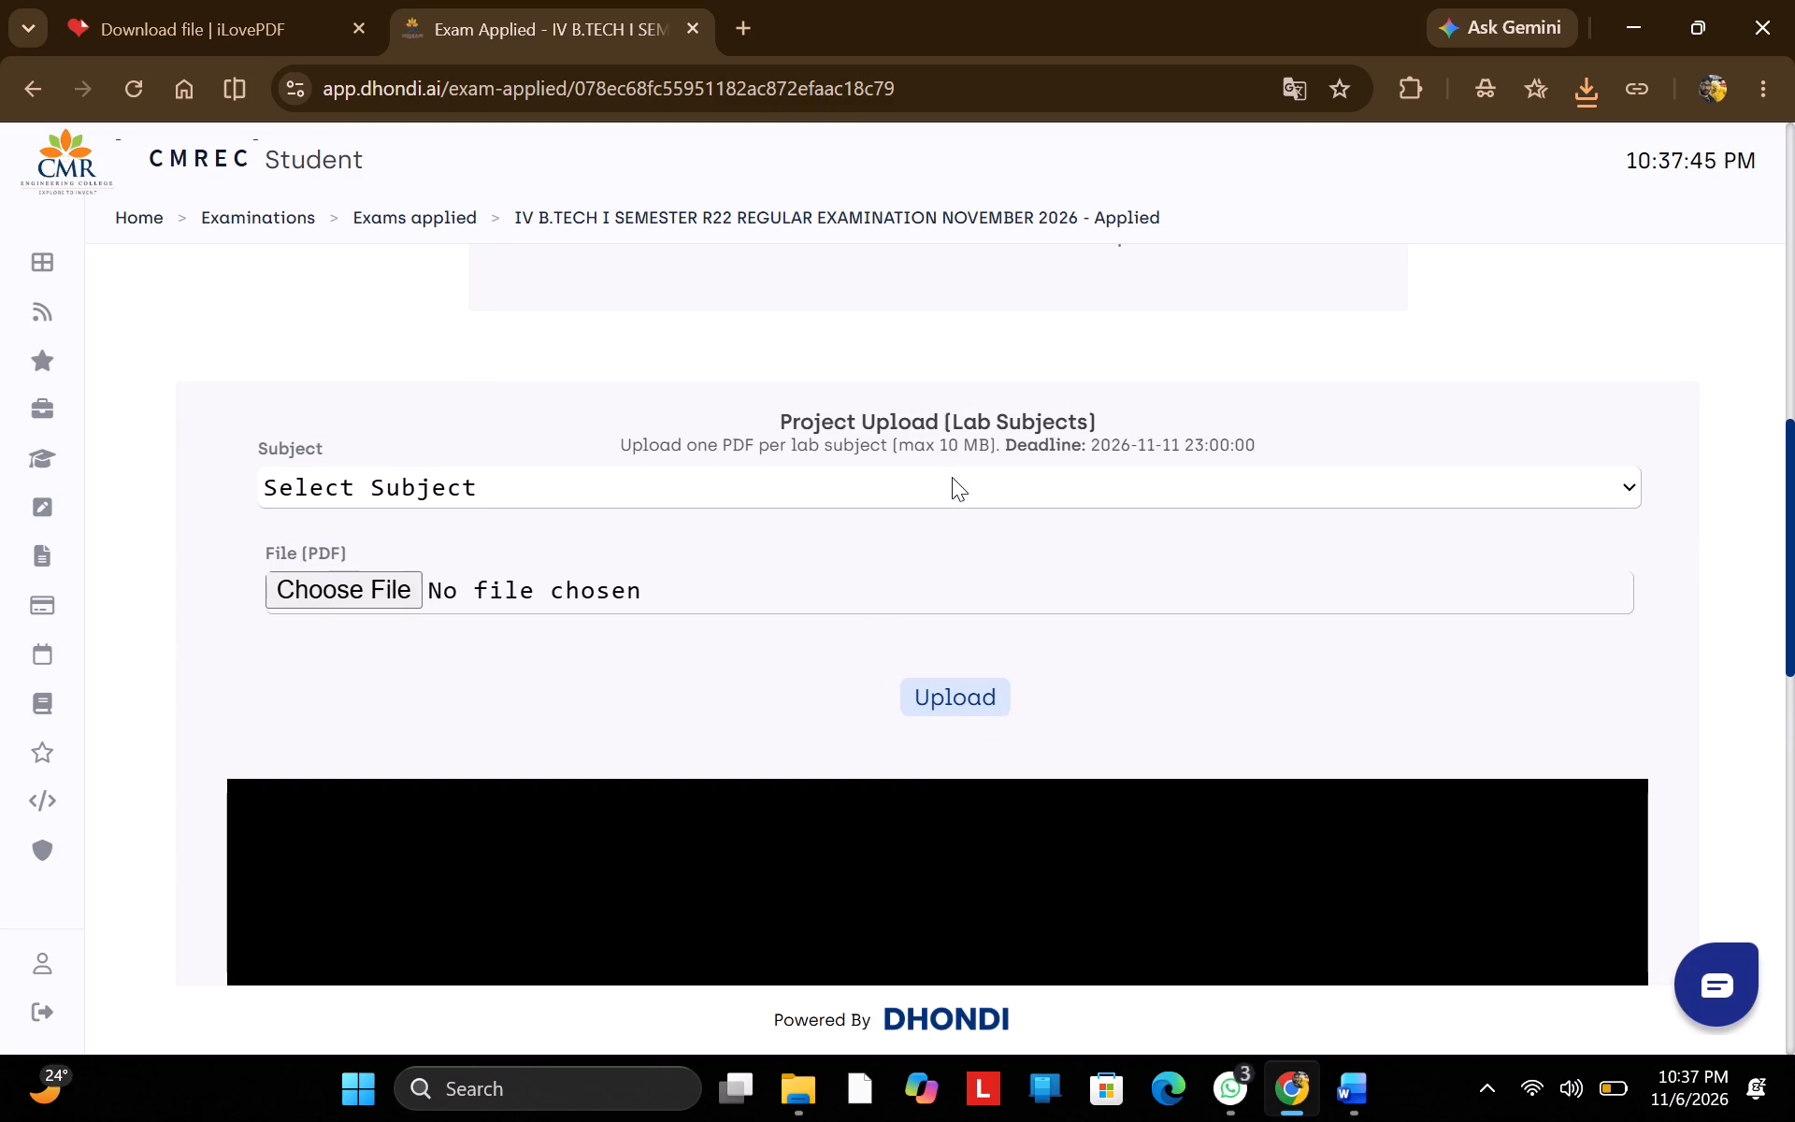
pyautogui.click(948, 490)
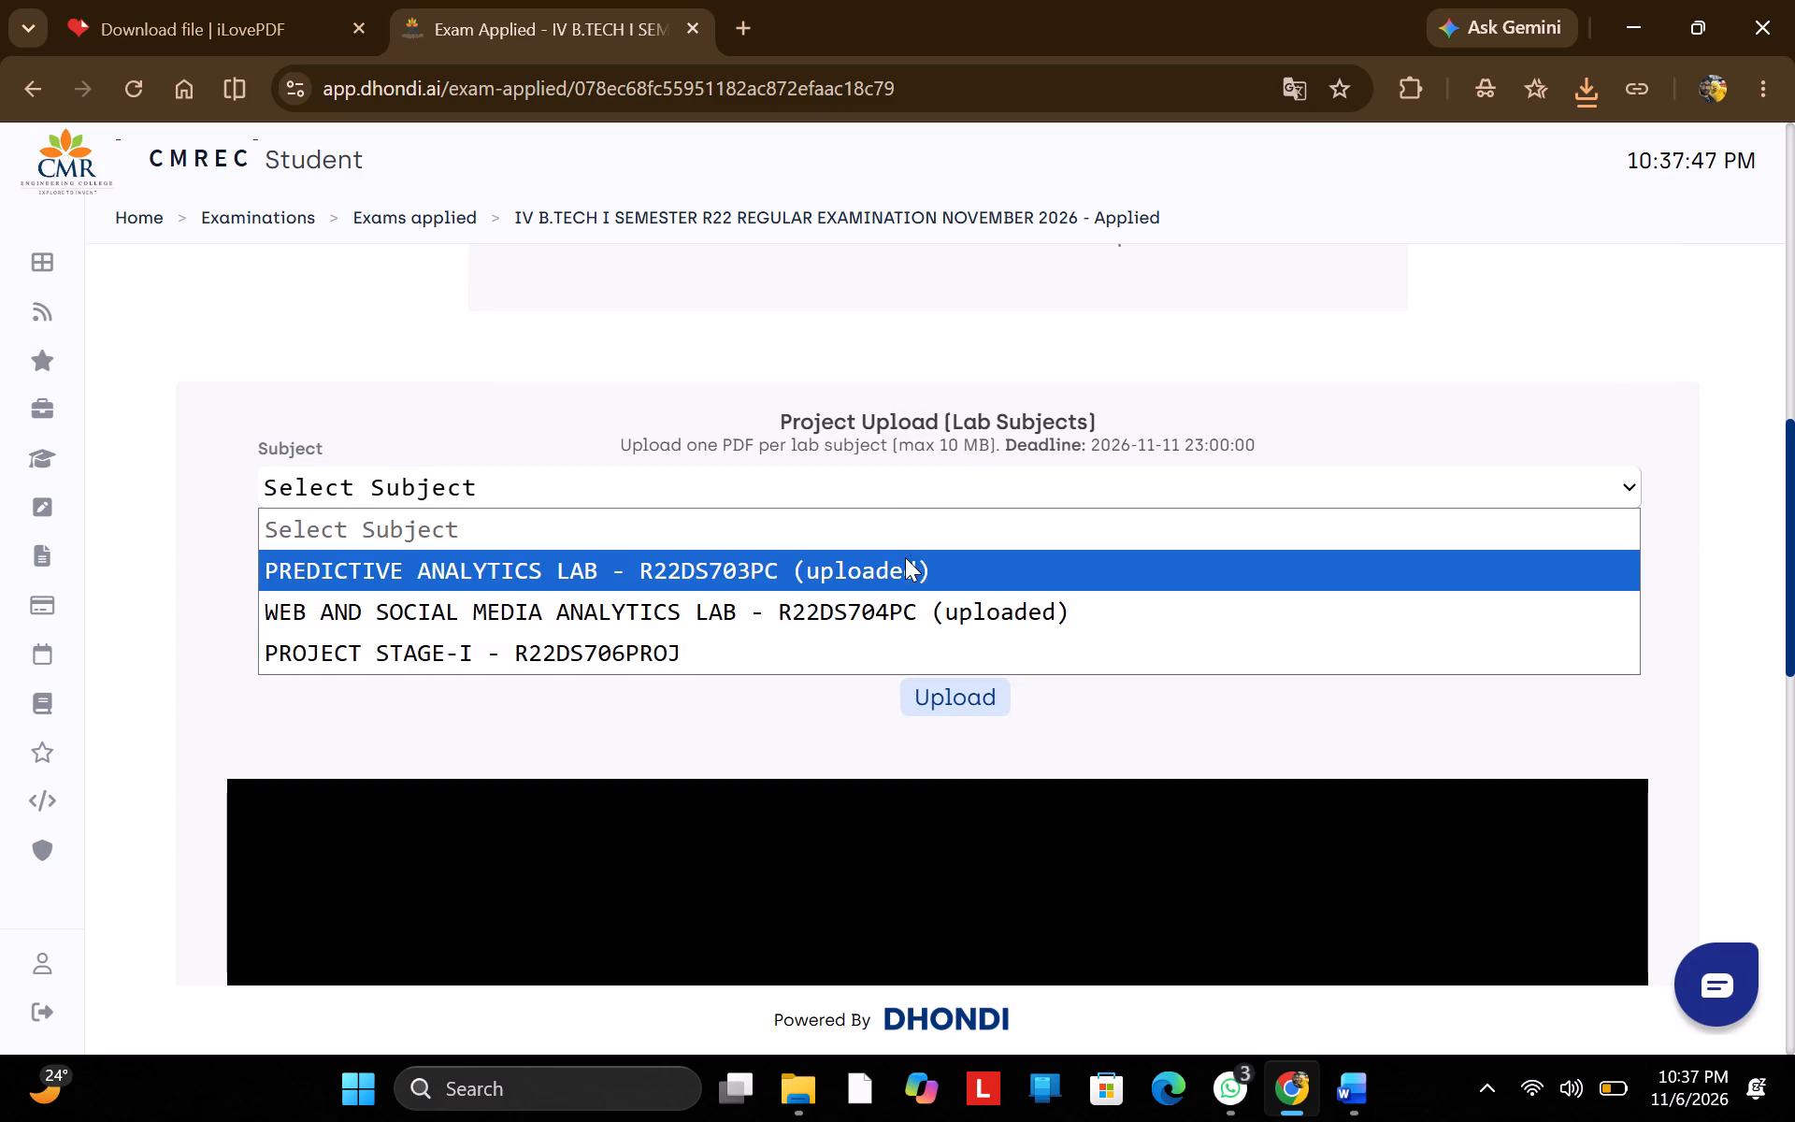
pyautogui.click(917, 612)
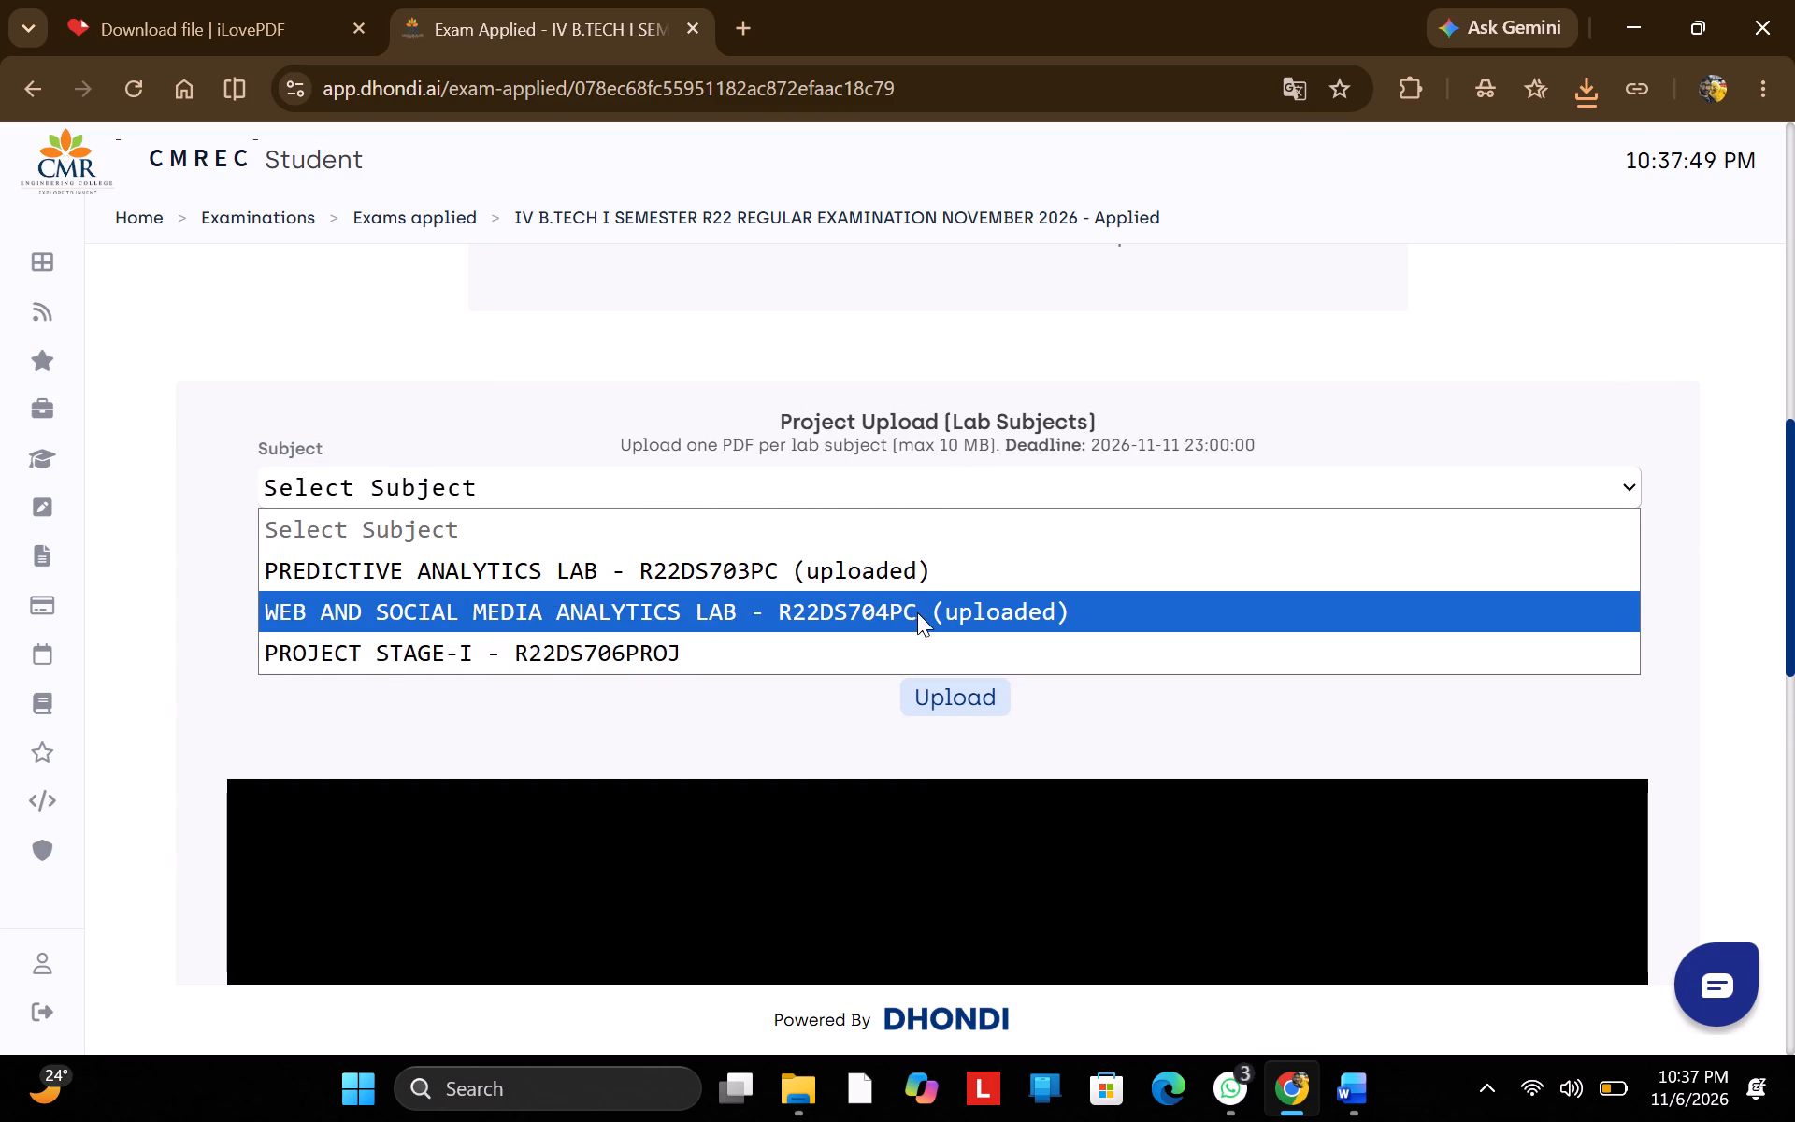
pyautogui.click(401, 597)
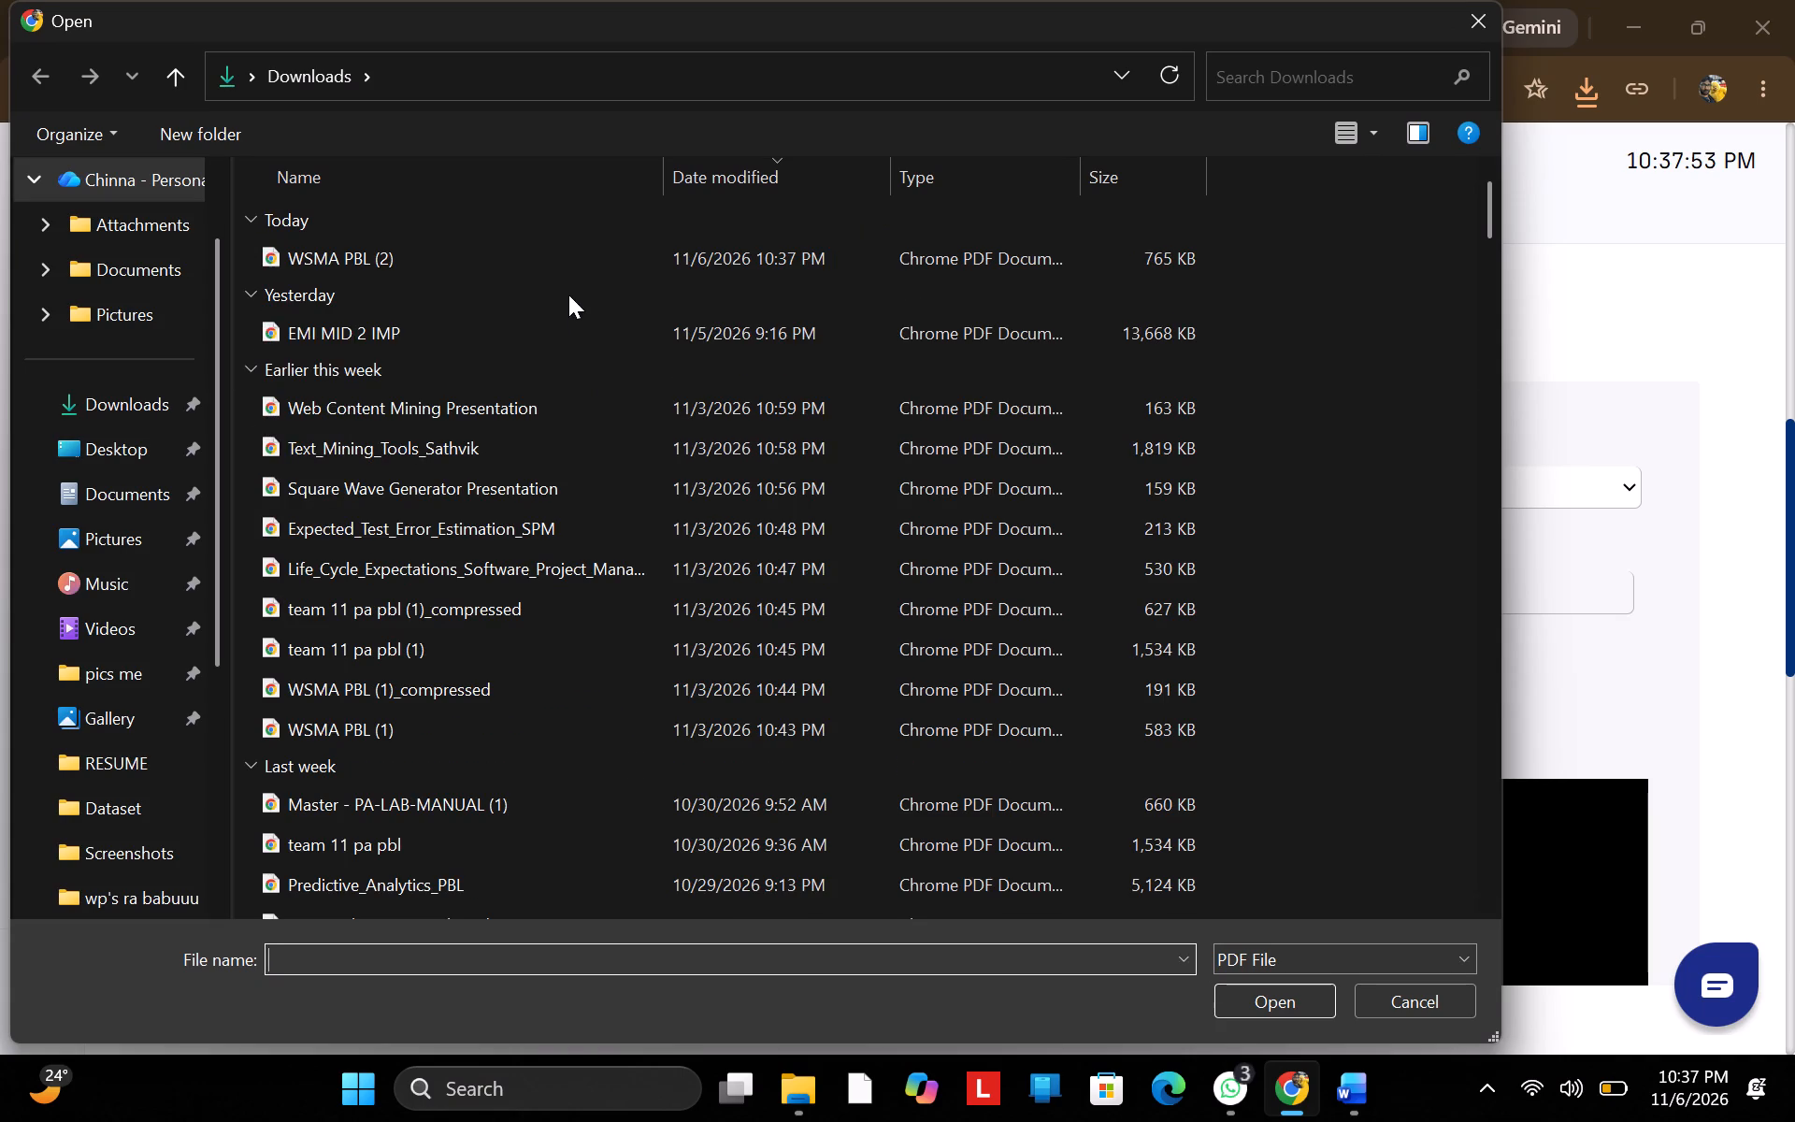
pyautogui.doubleClick(561, 268)
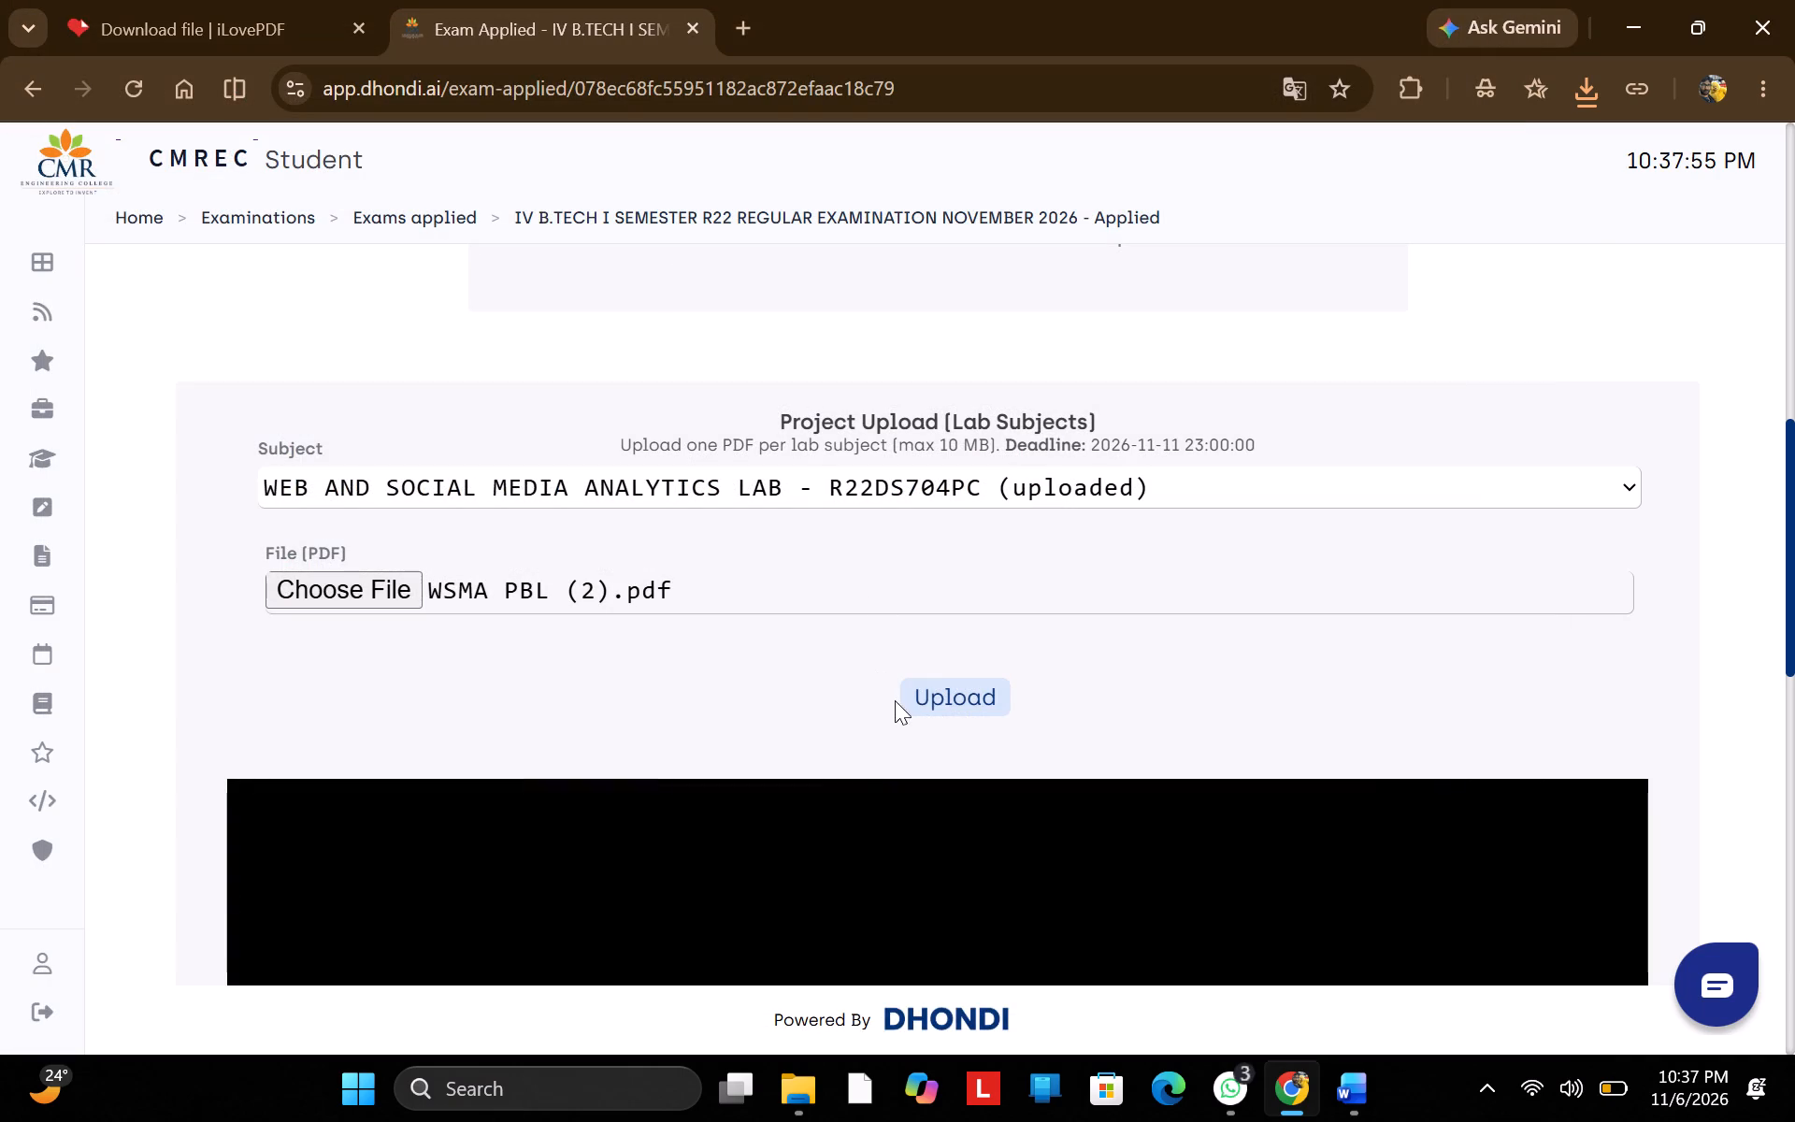
pyautogui.click(936, 703)
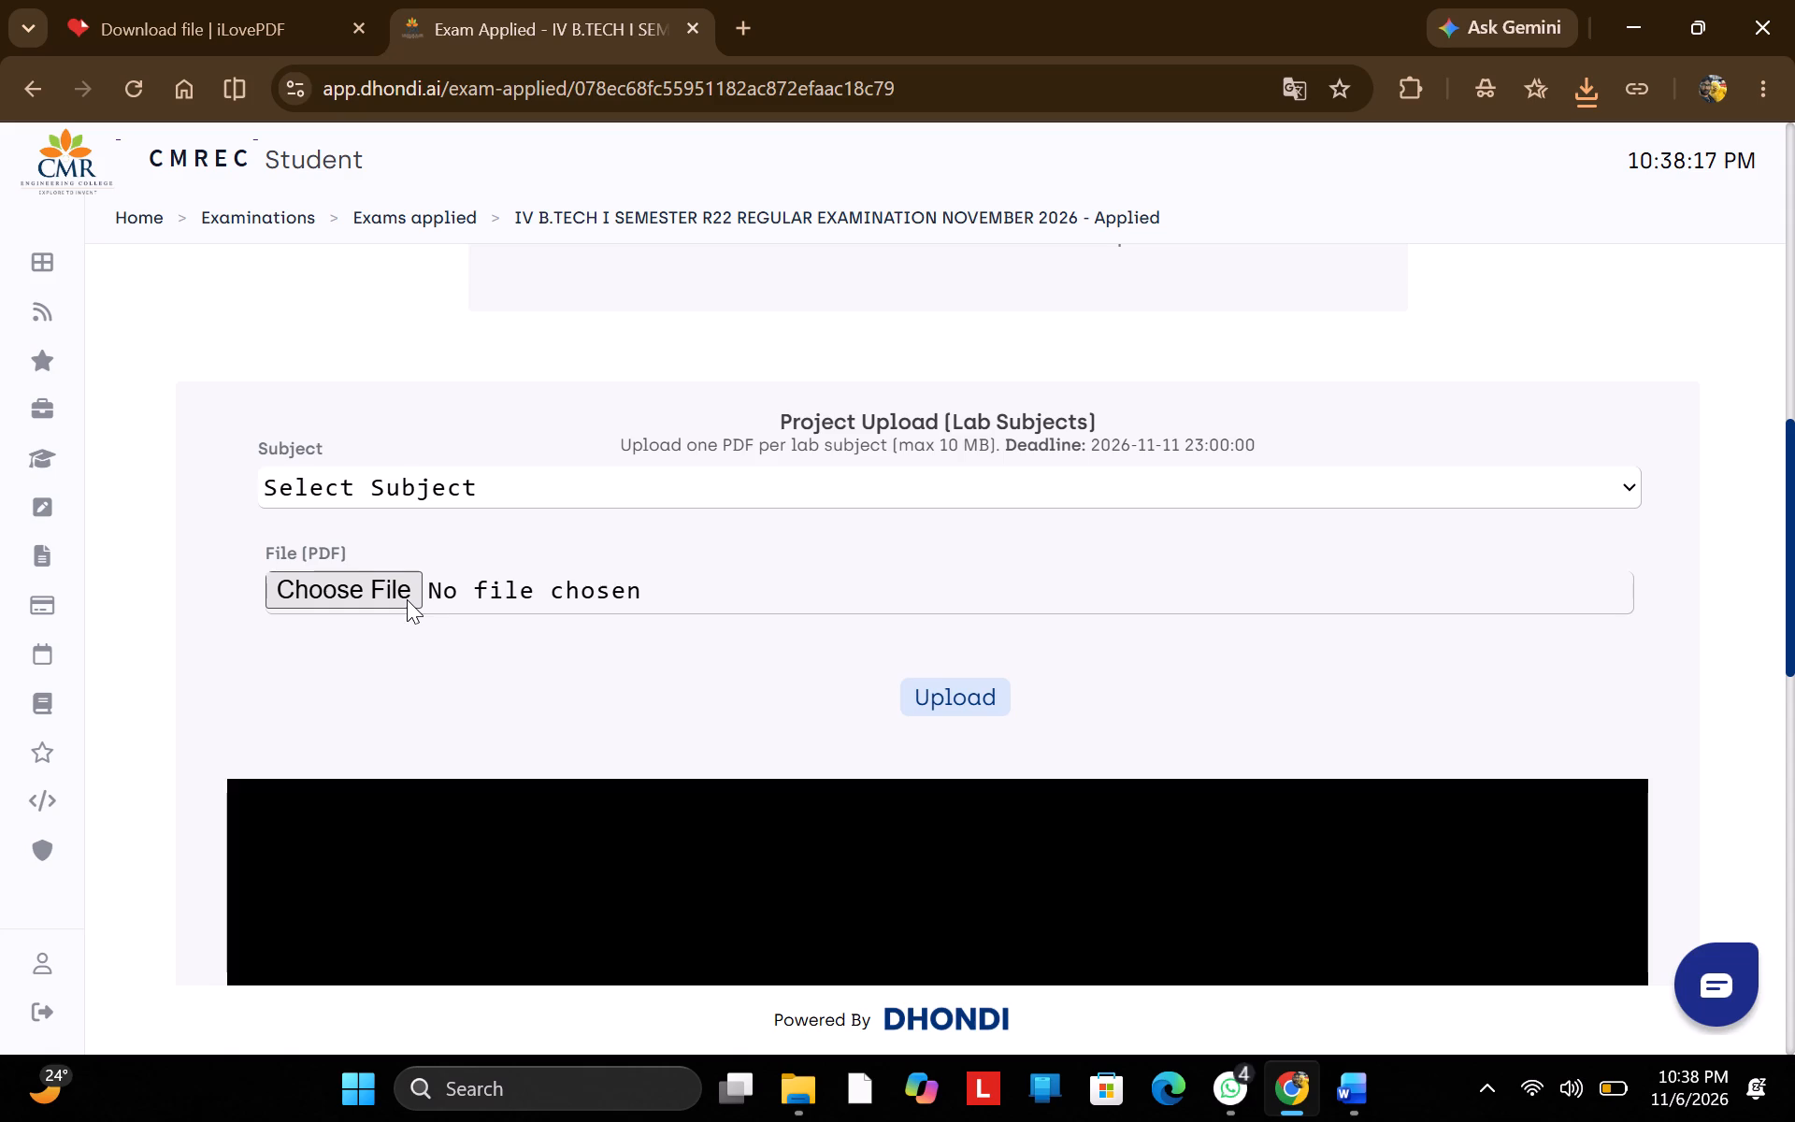
# Switch back to Word and check the title and details on the report's cover photo on page 2.
pyautogui.click(1347, 1115)
pyautogui.scroll(2, 1086, 704)
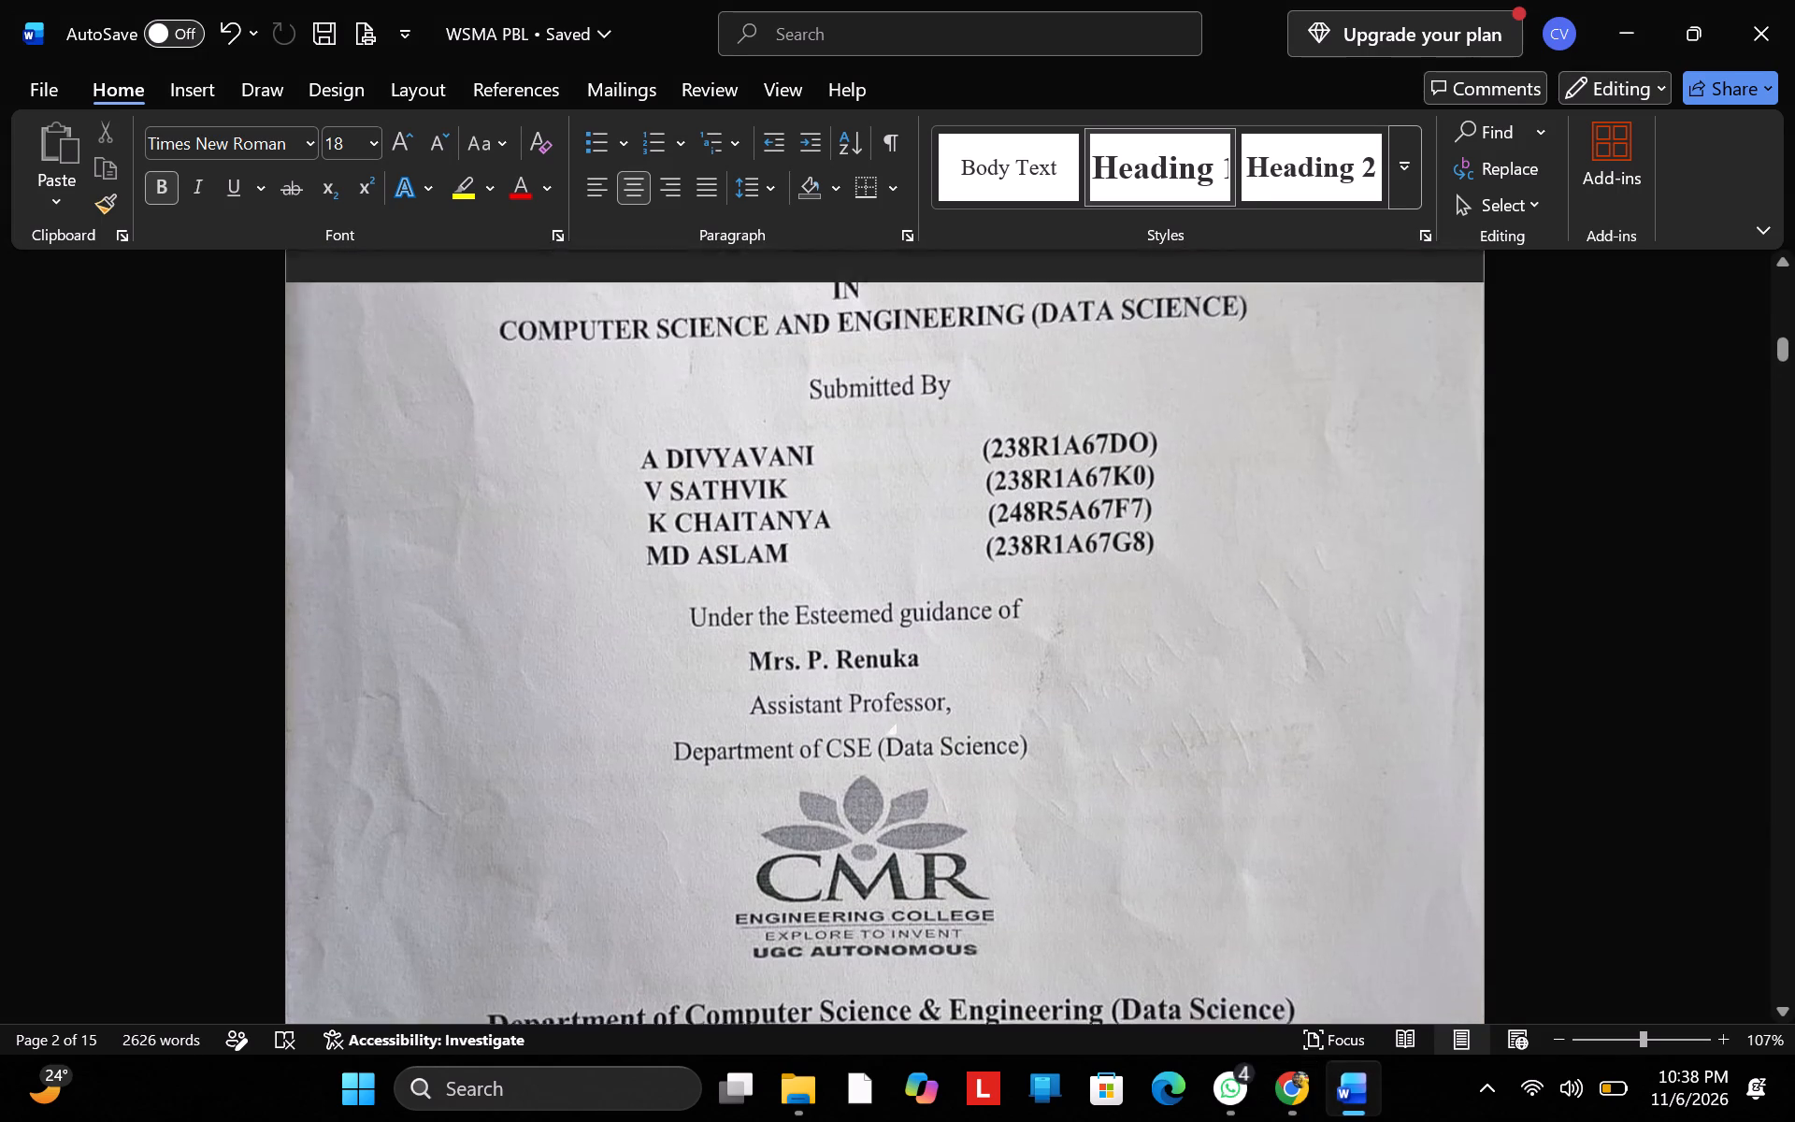
pyautogui.scroll(2, 1086, 704)
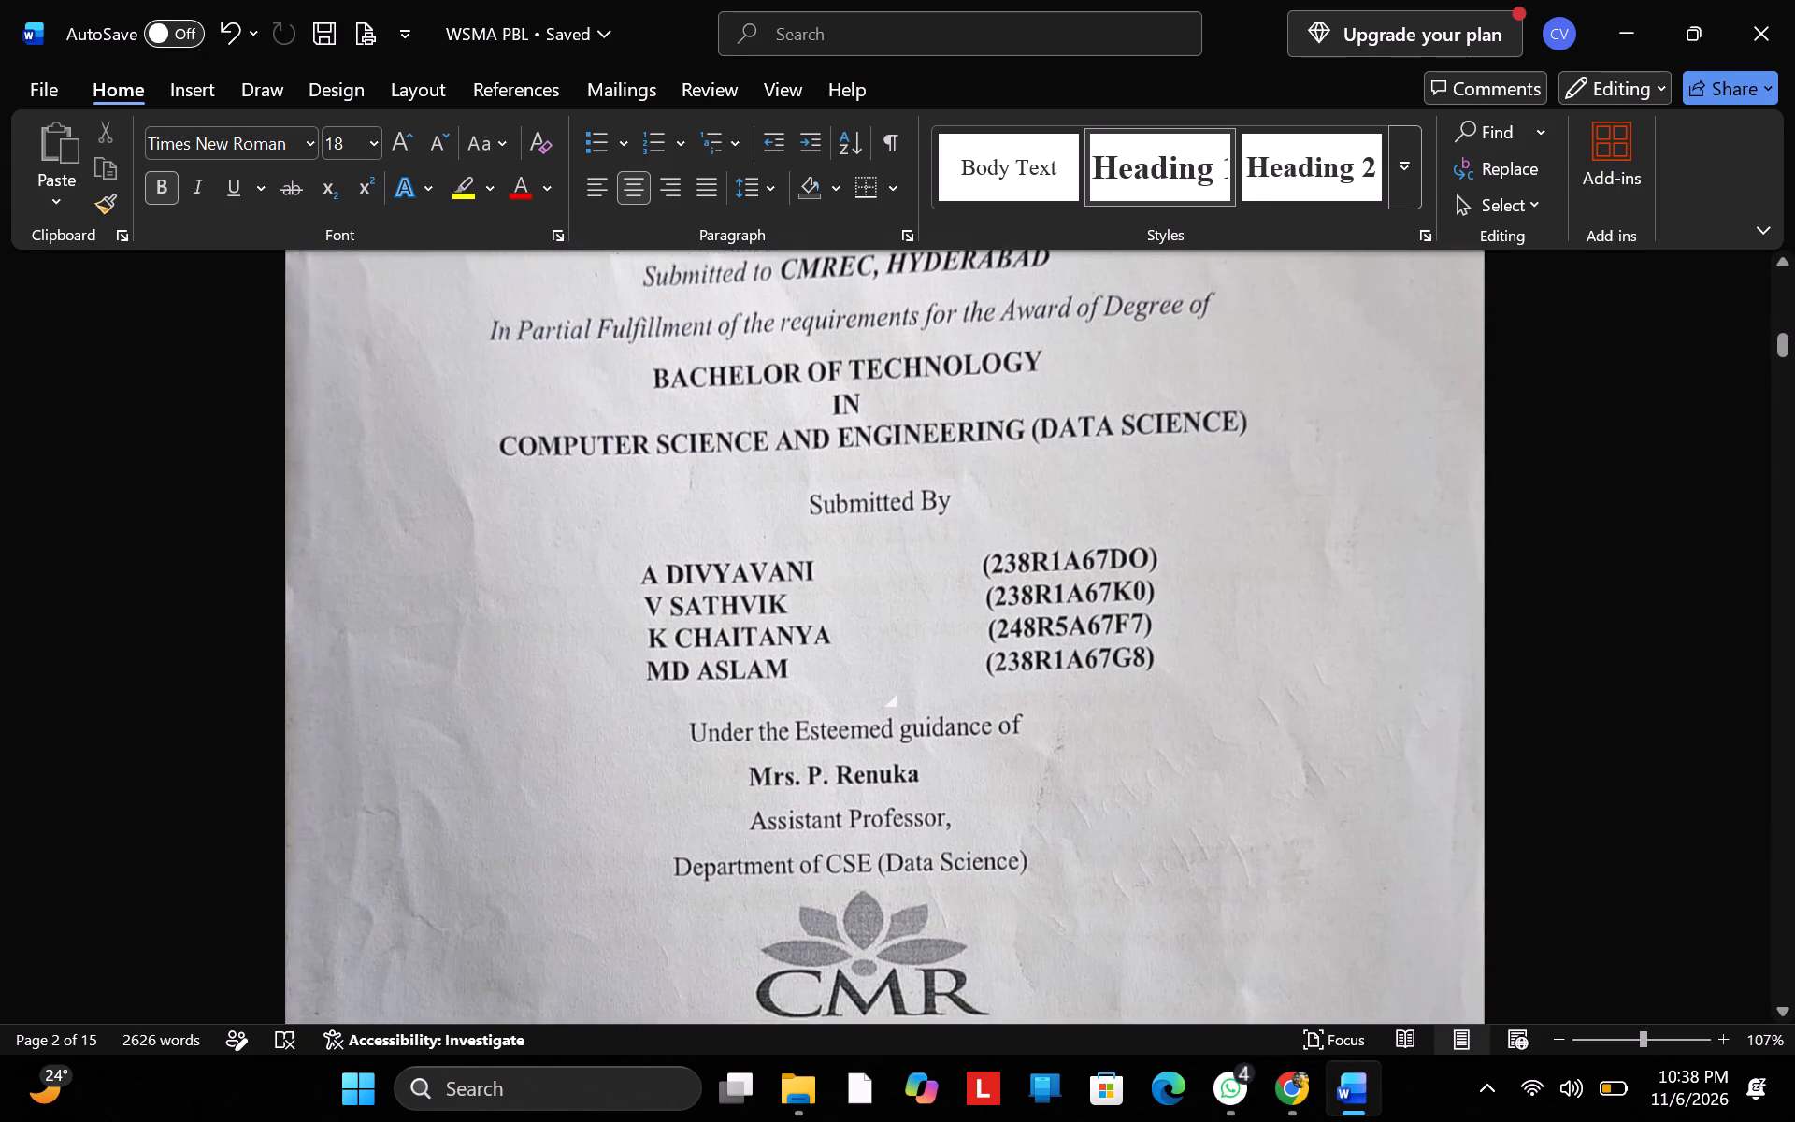
pyautogui.scroll(1, 1086, 704)
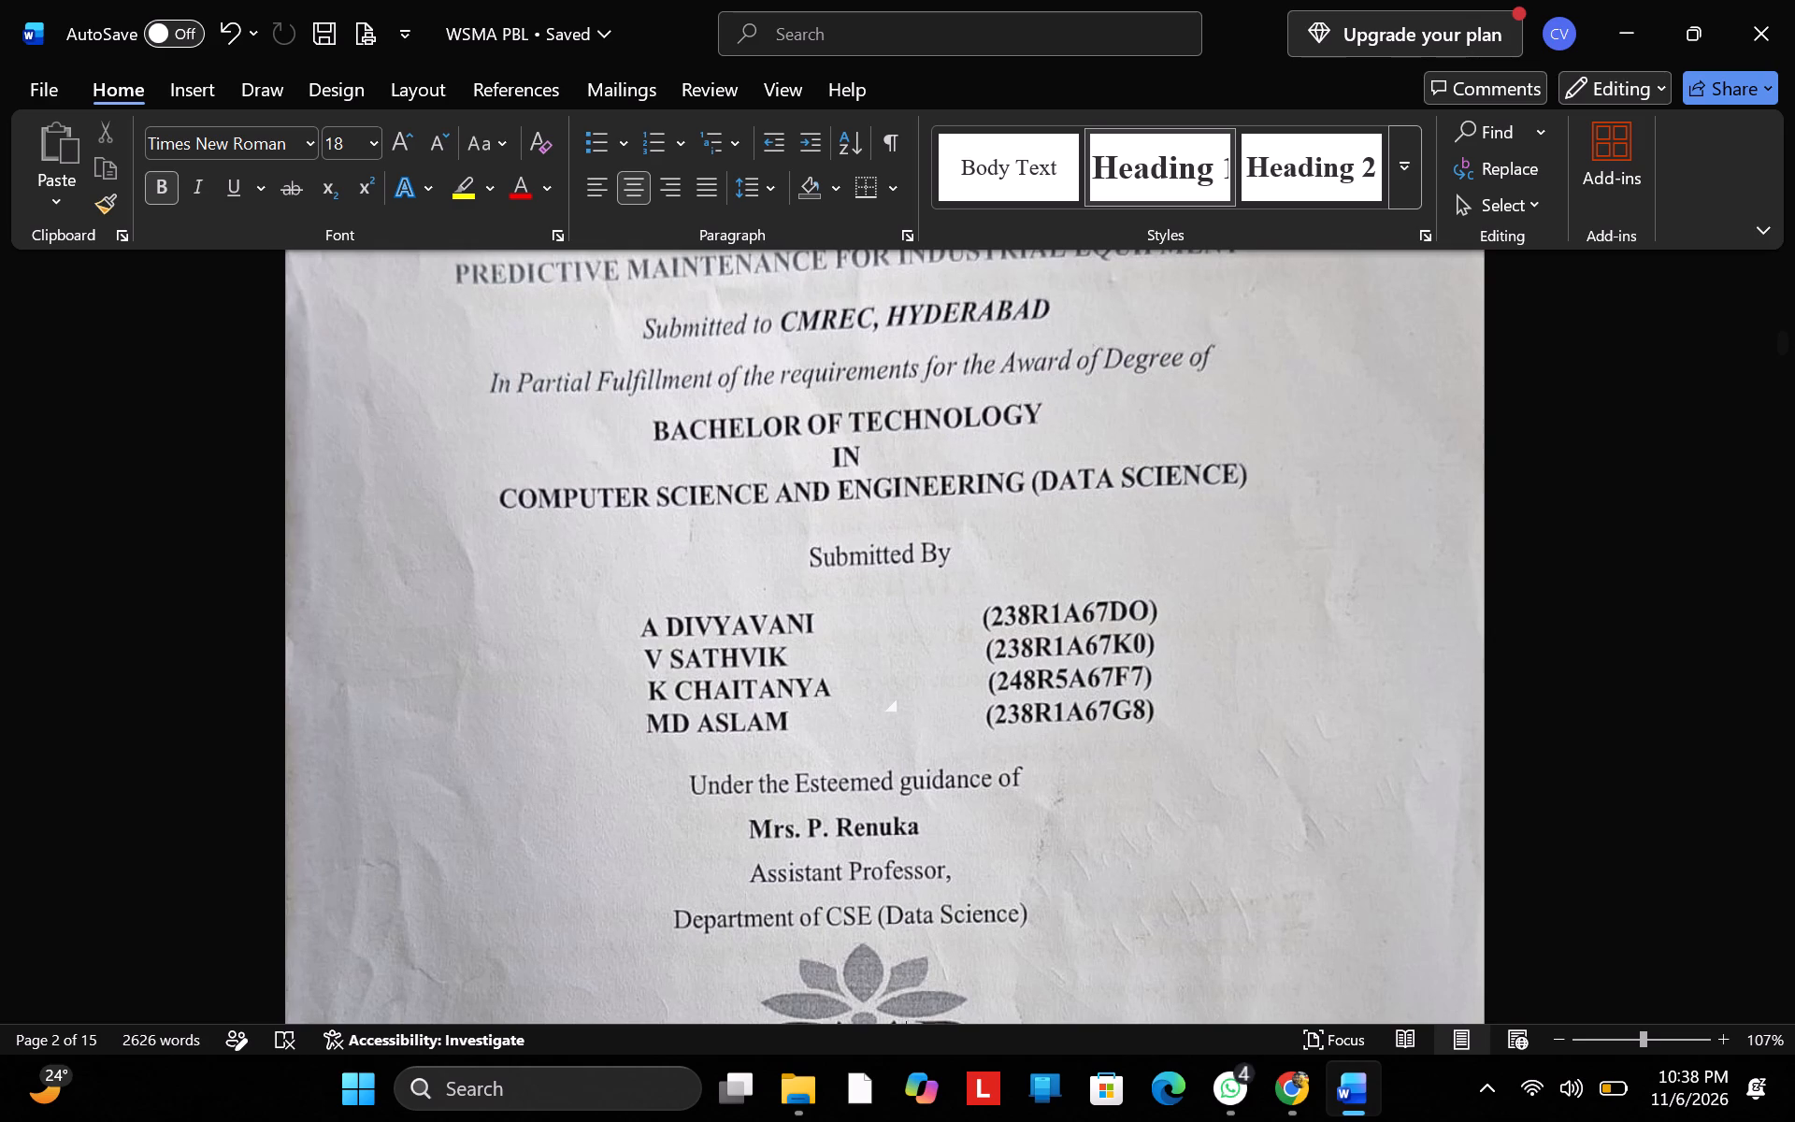
pyautogui.scroll(1, 1086, 704)
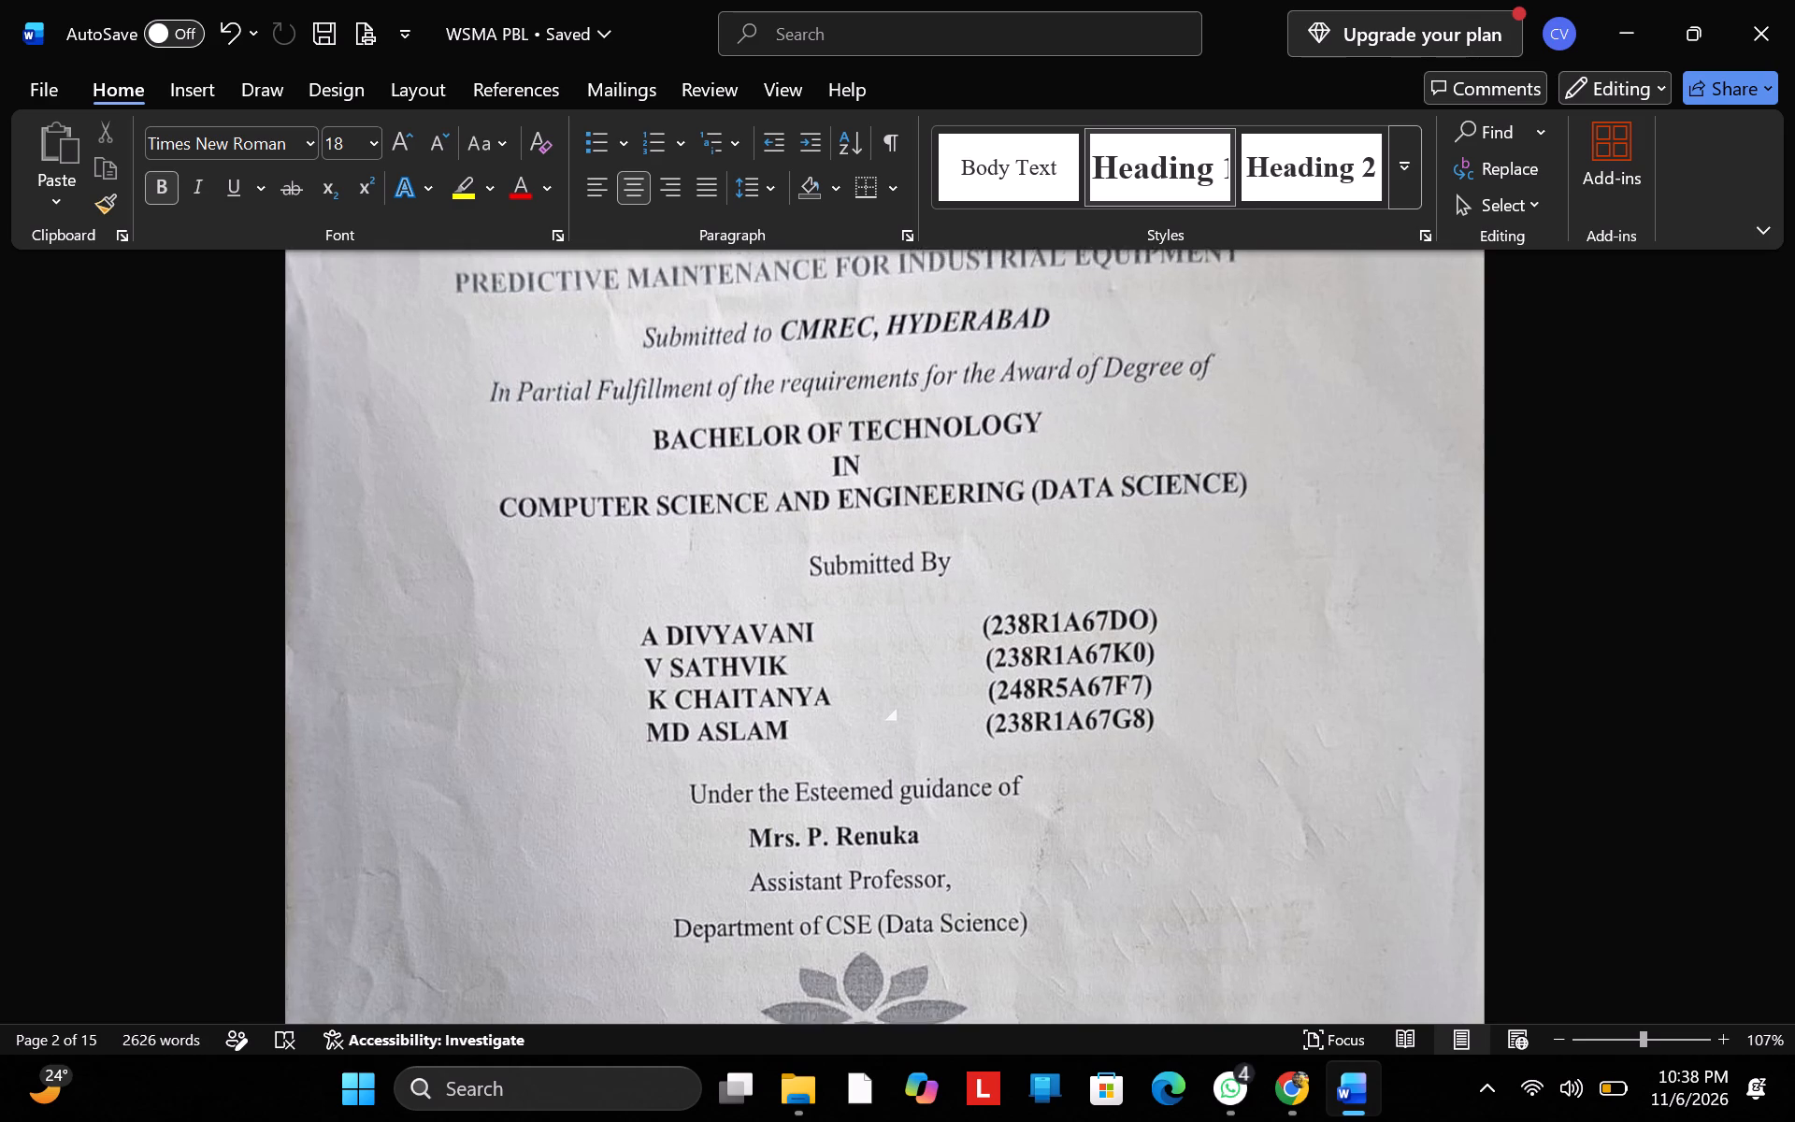
pyautogui.scroll(1, 1086, 704)
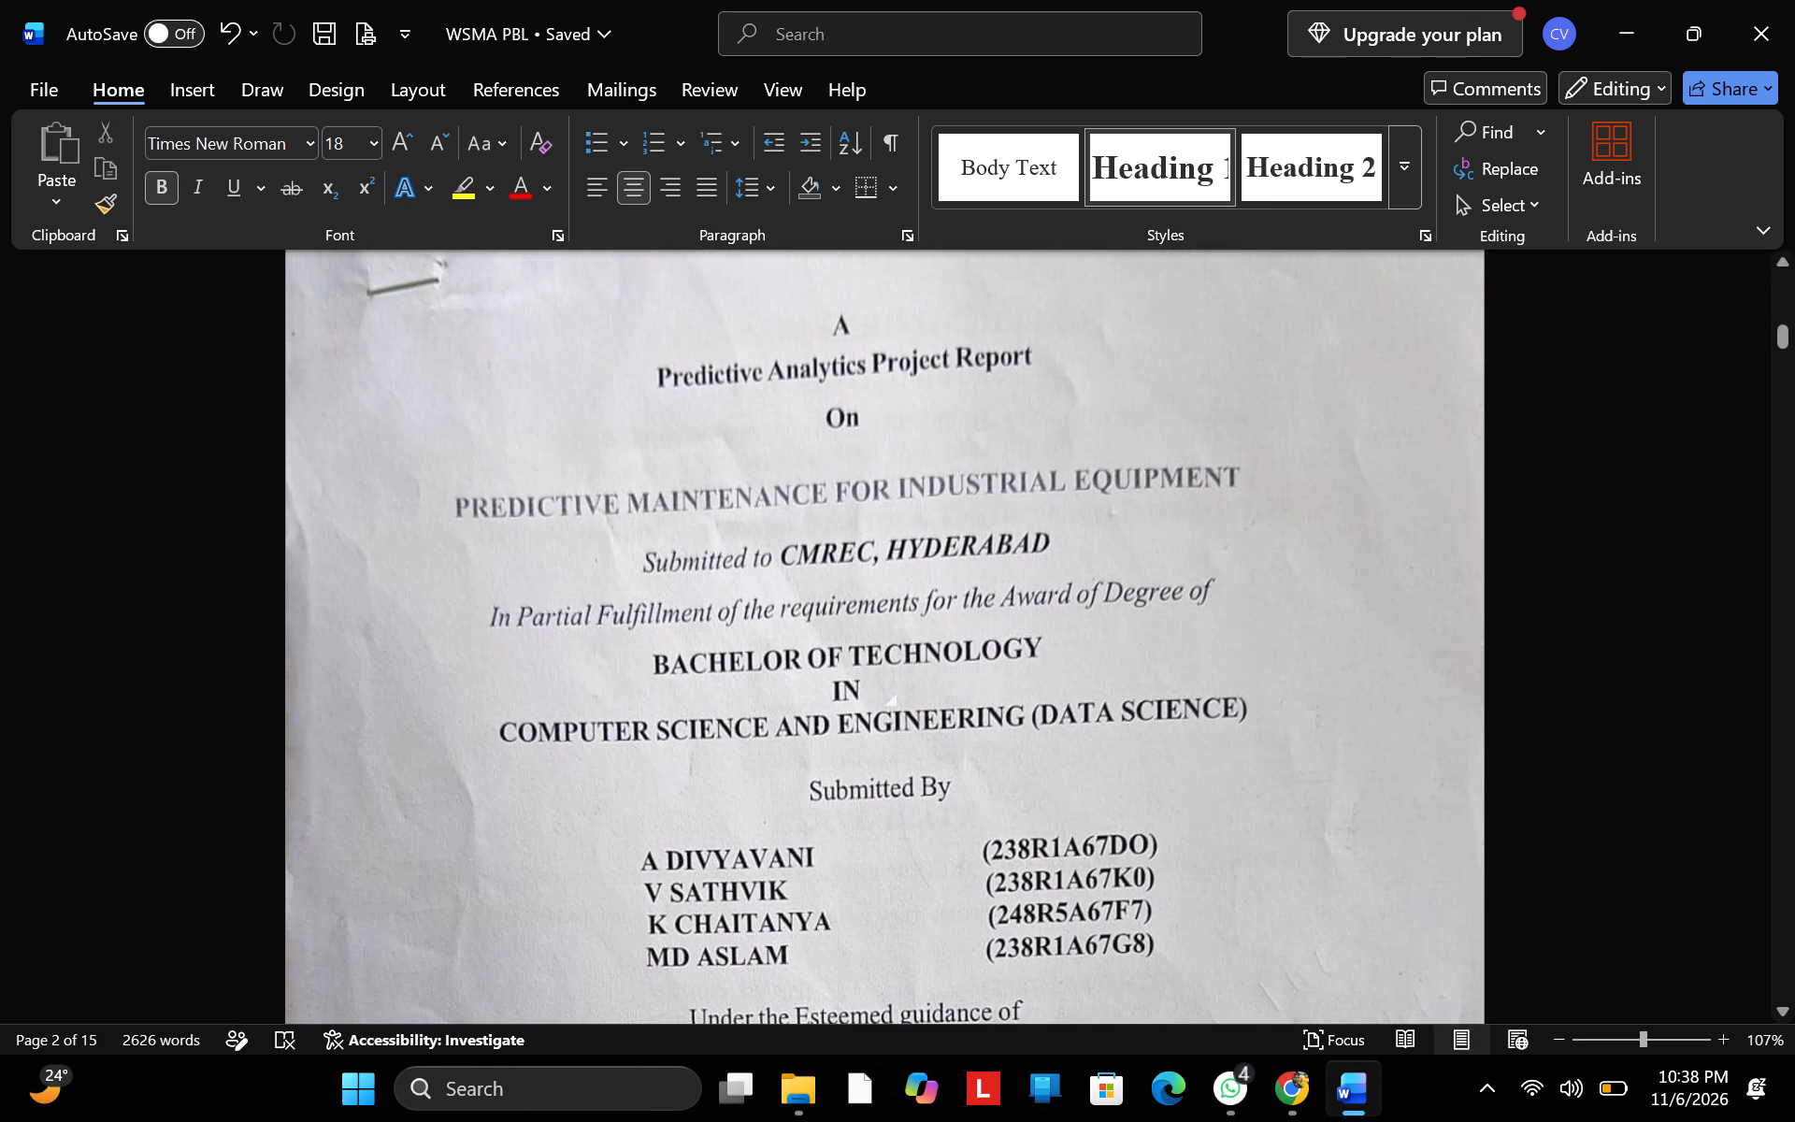
pyautogui.scroll(-1, 1086, 704)
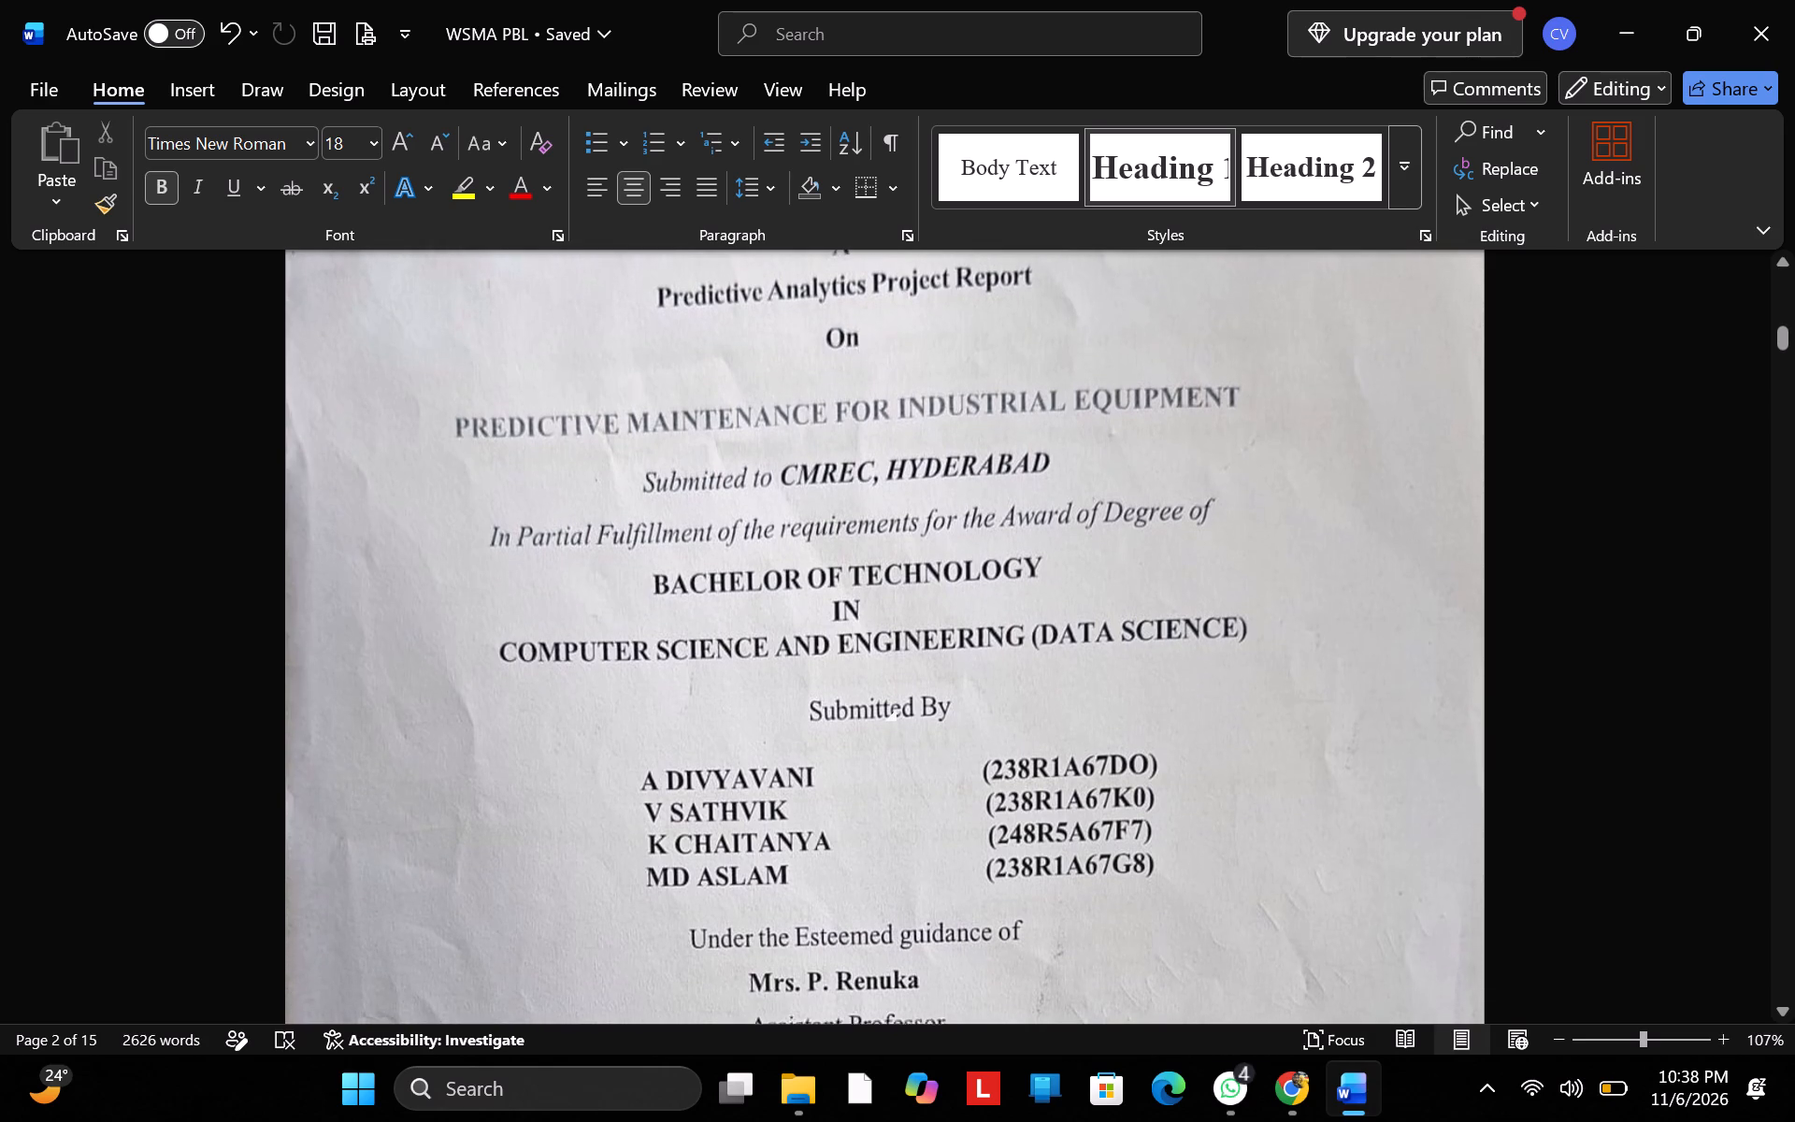
pyautogui.scroll(-1, 1086, 704)
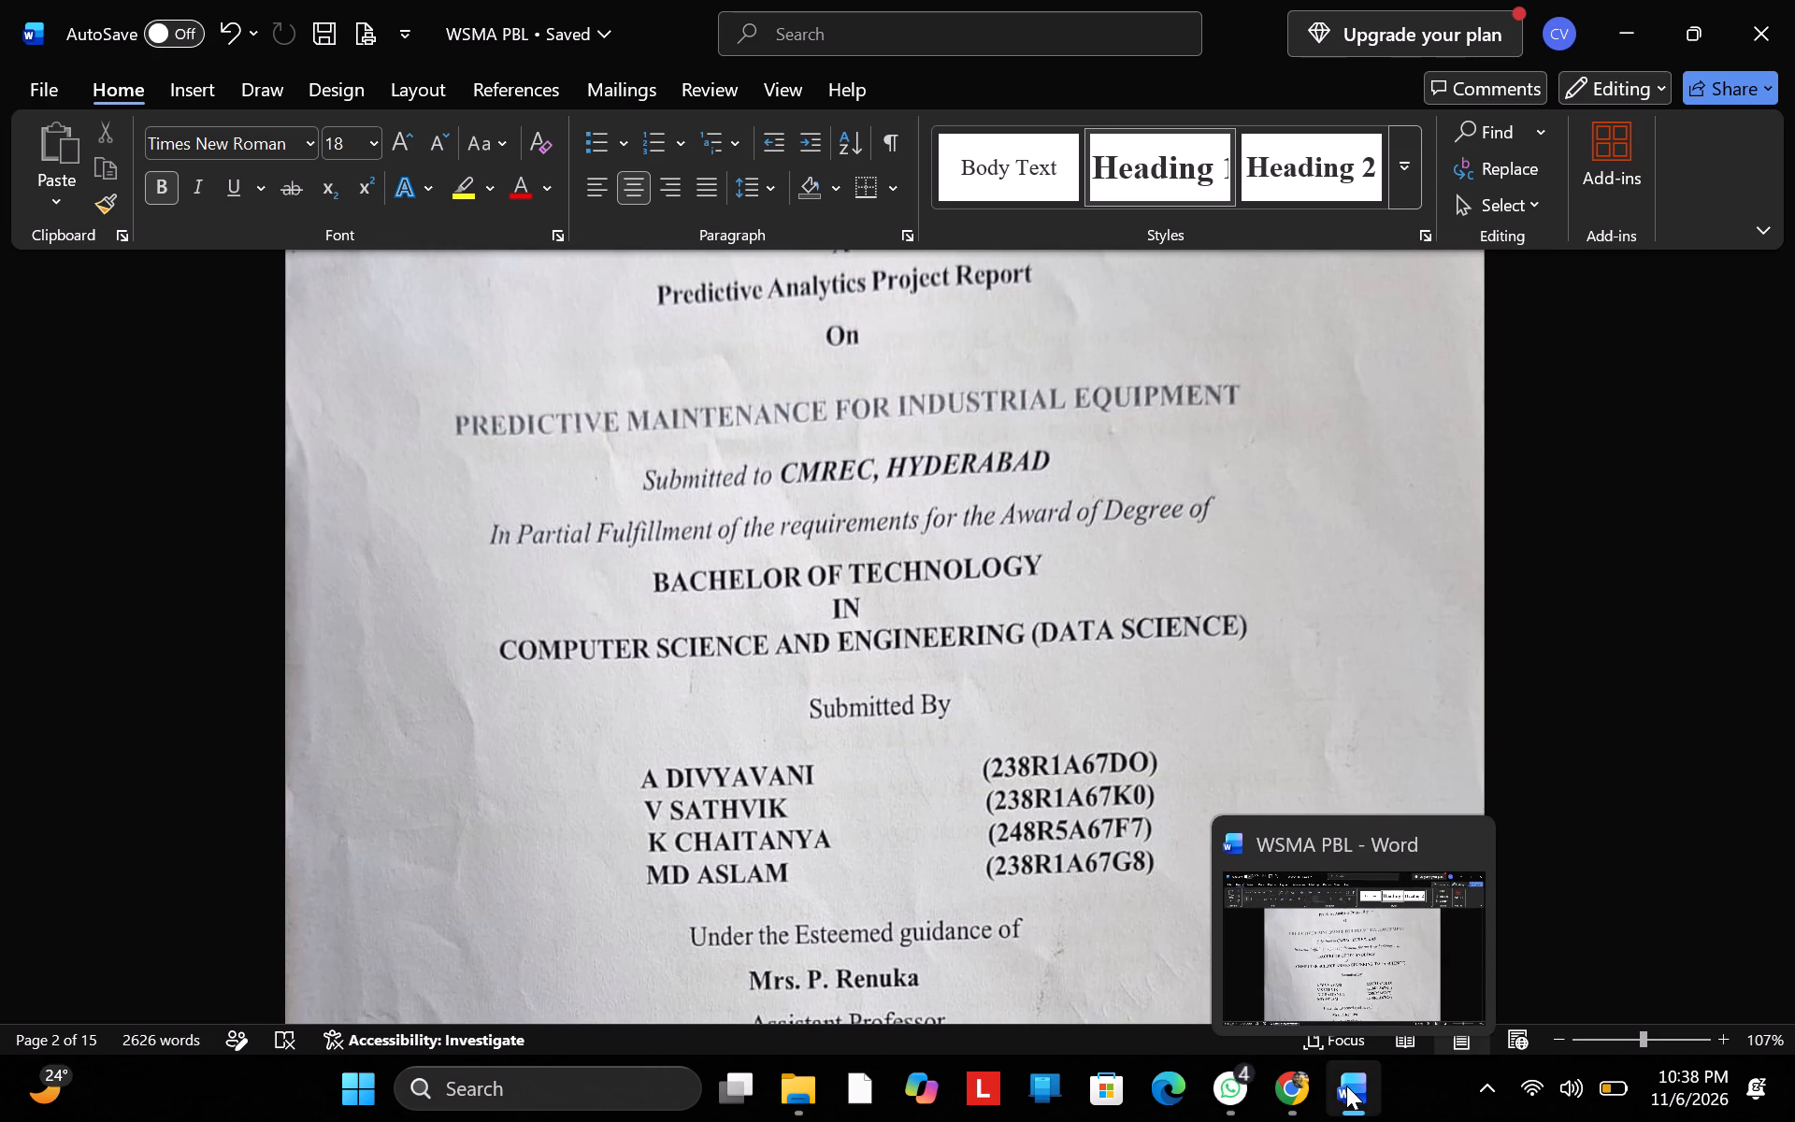
# Switch to Chrome and open iLovePDF's Merge PDF tool from the converted file's download page.
pyautogui.click(803, 1100)
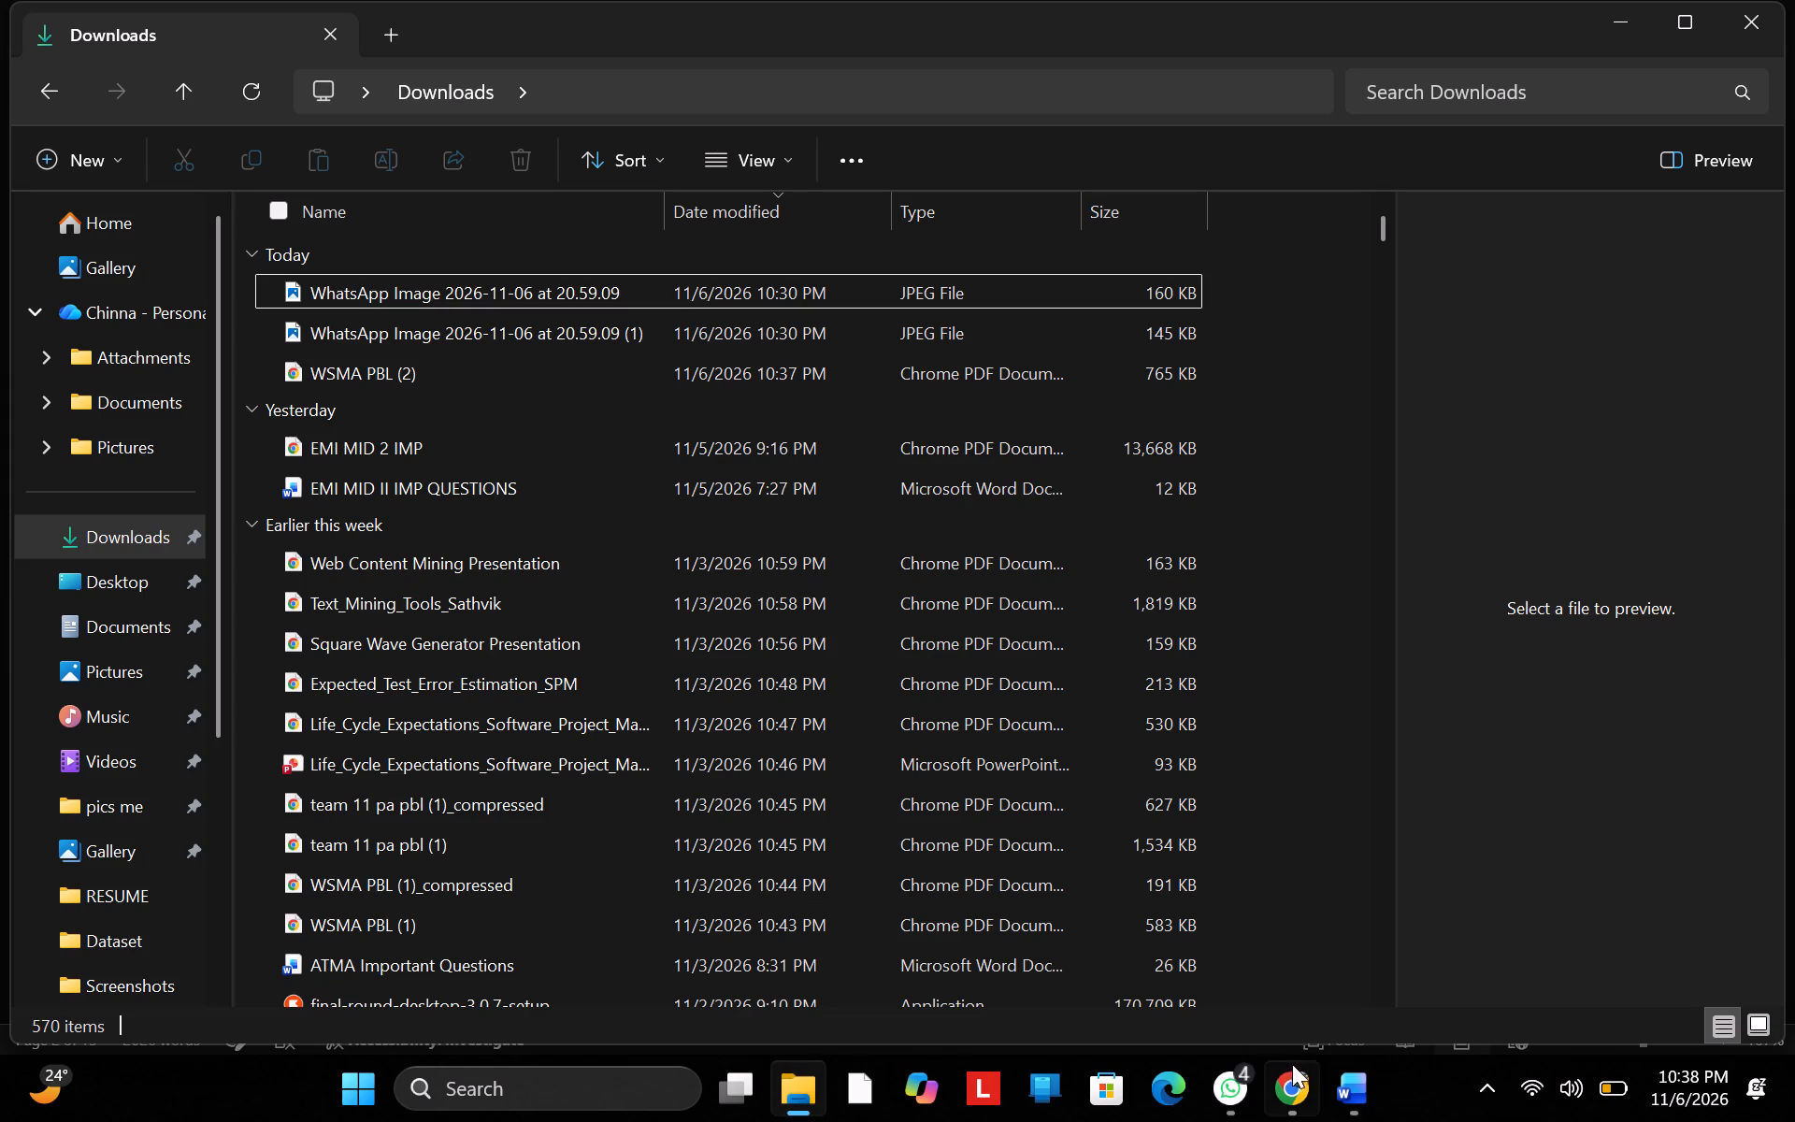
pyautogui.click(1293, 1084)
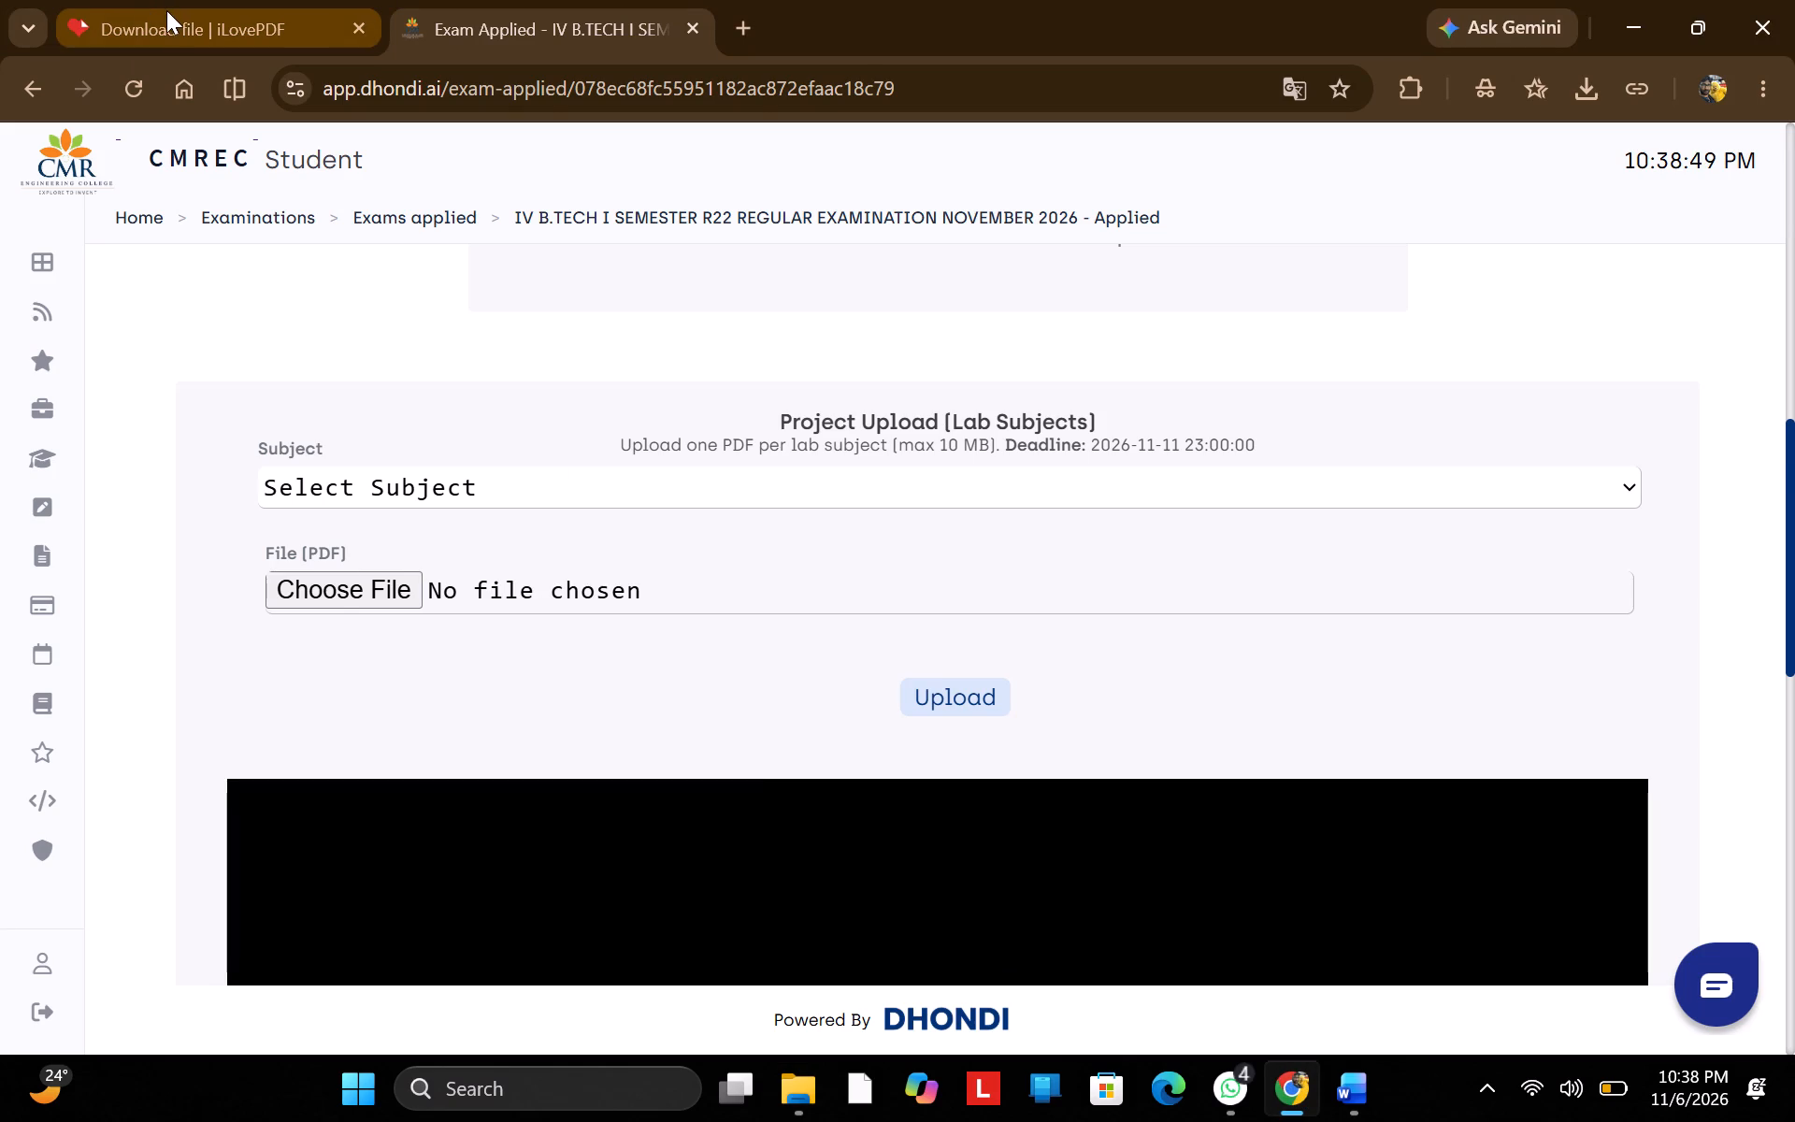
pyautogui.click(170, 15)
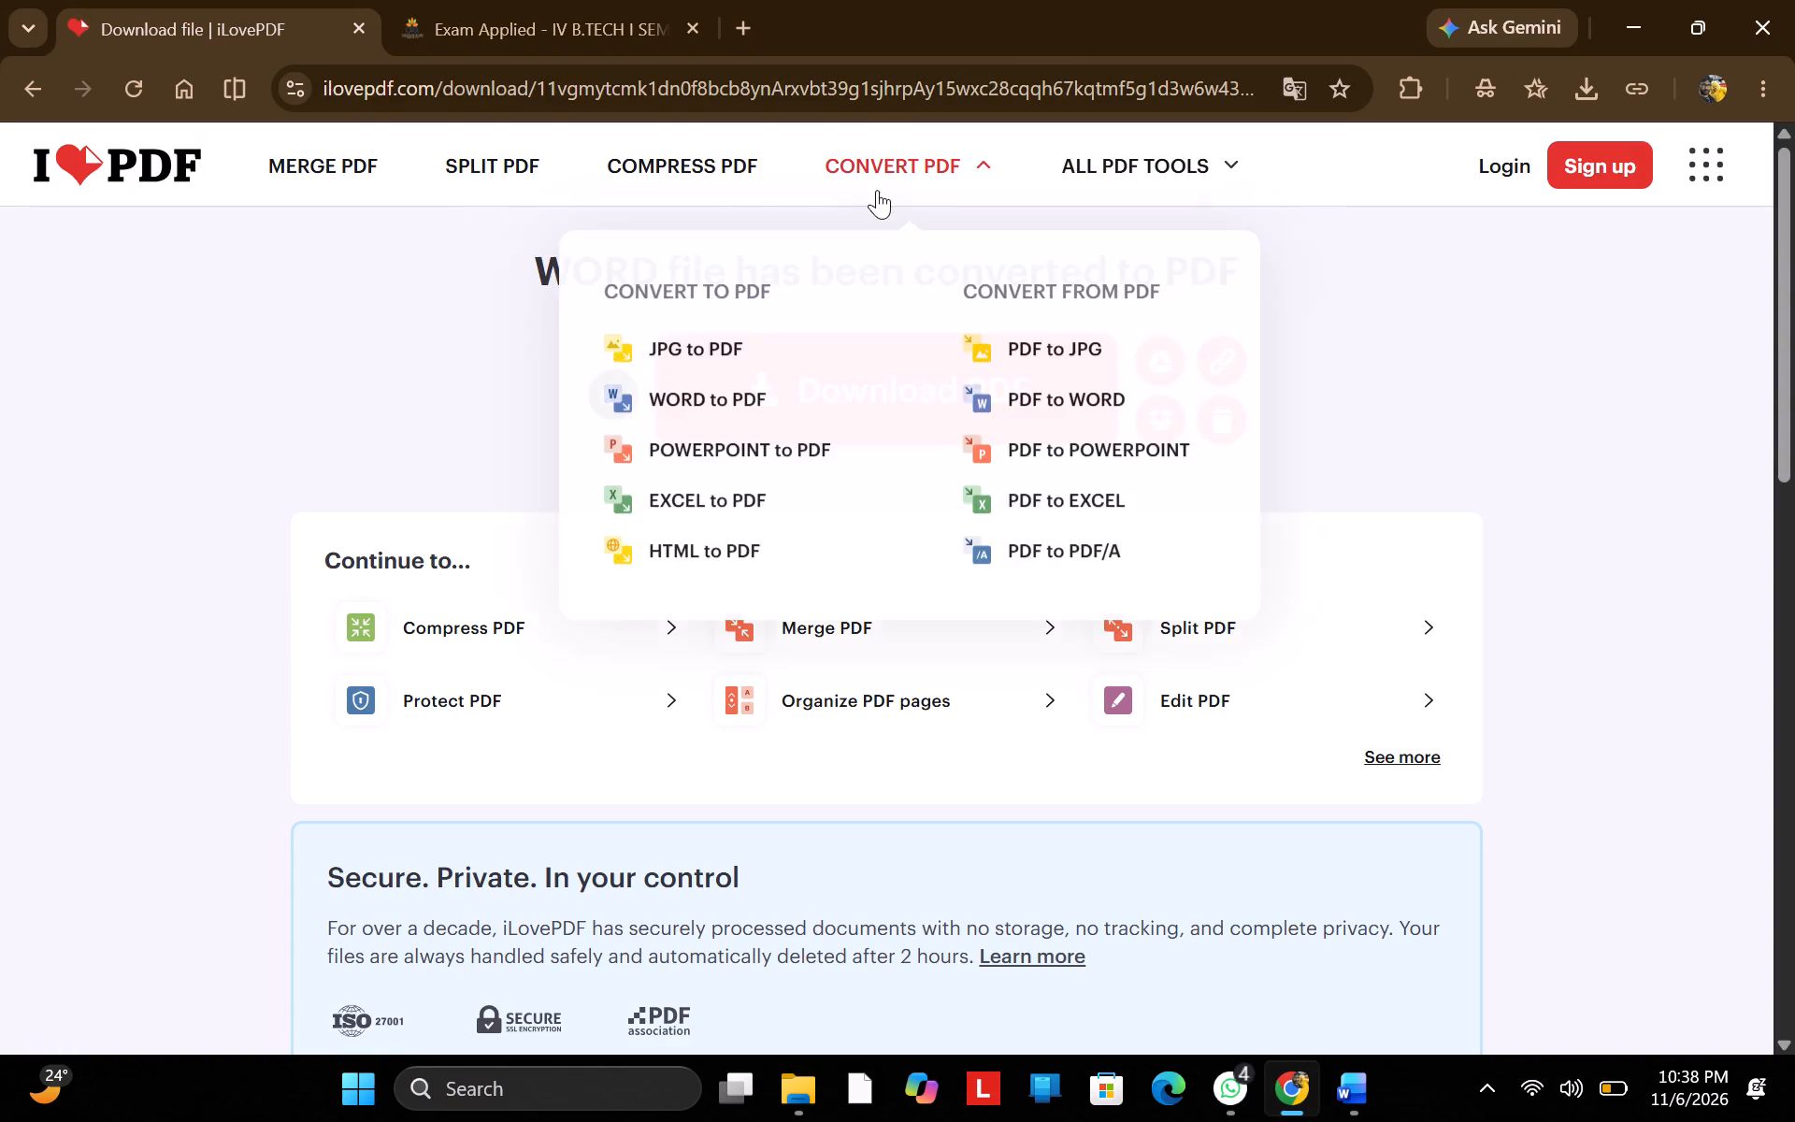
pyautogui.click(367, 171)
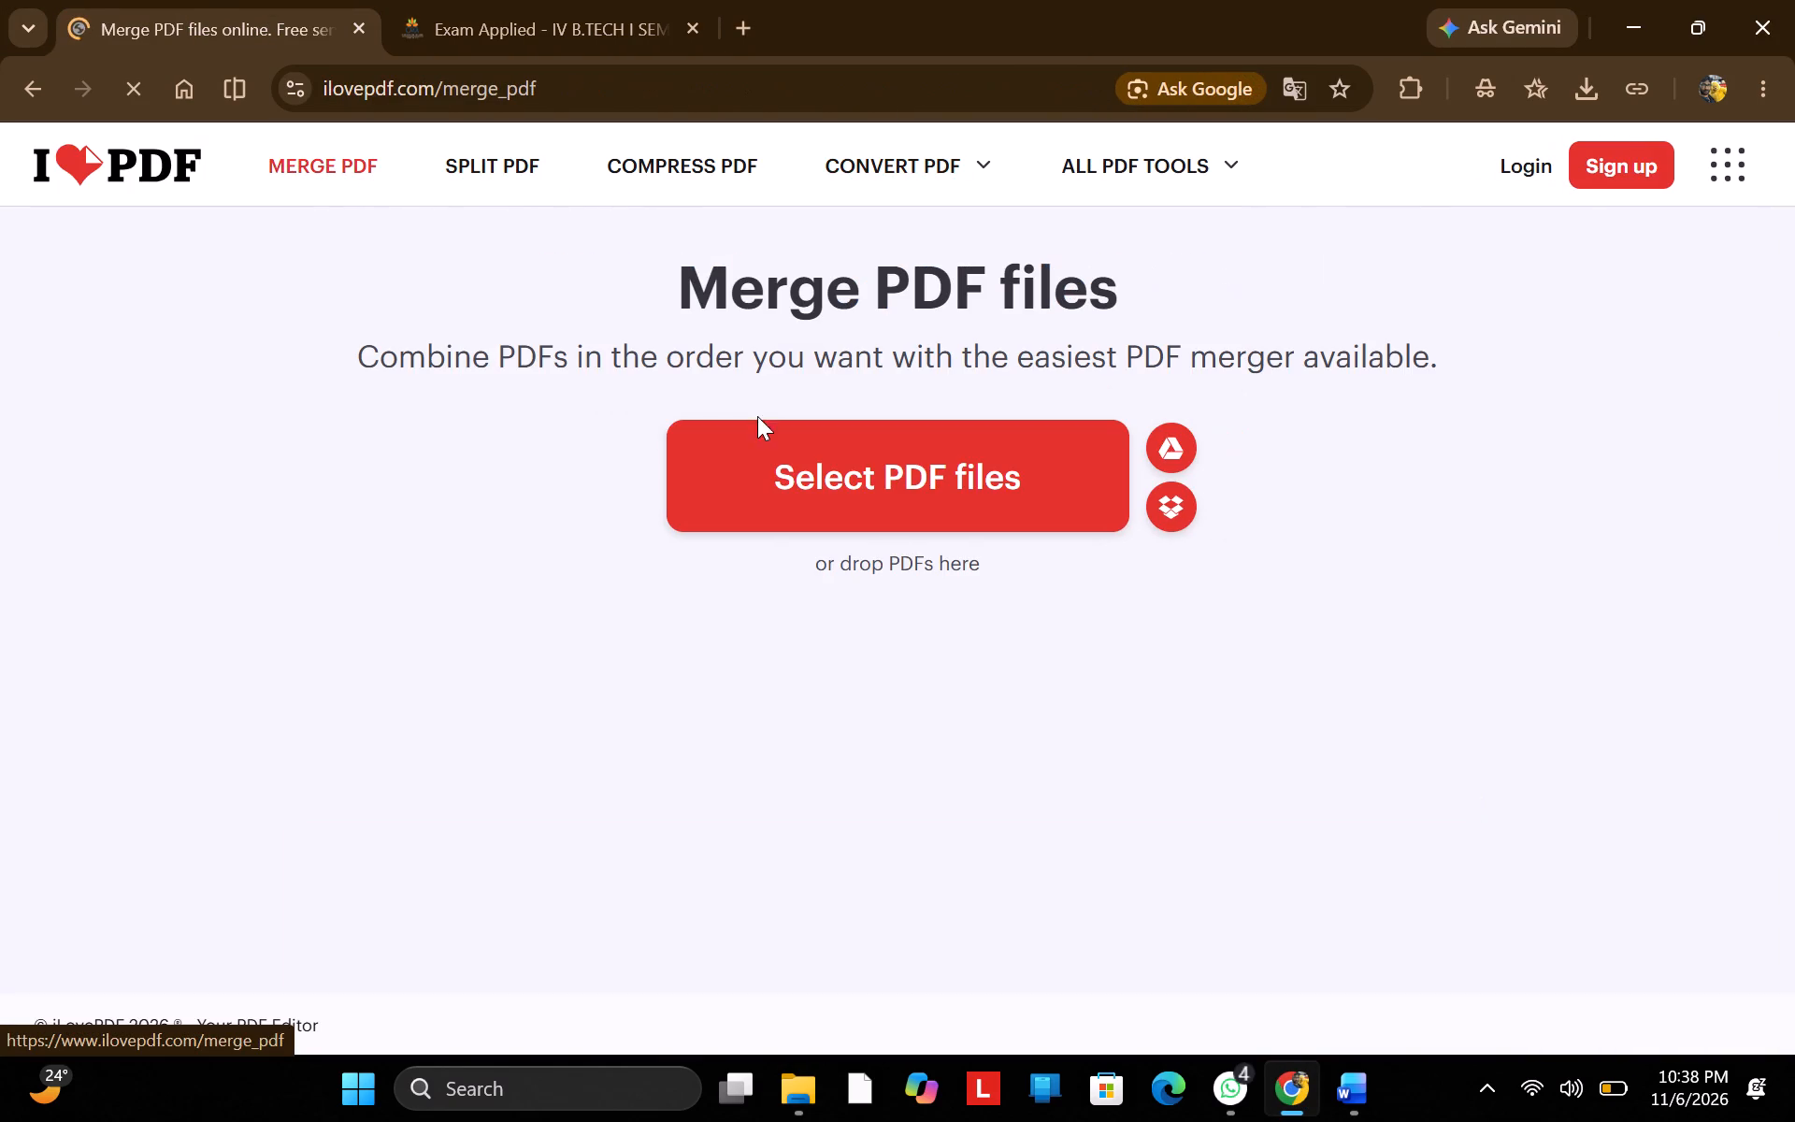
# Start selecting PDF files for the merge and browse the Downloads folder for the ones to combine.
pyautogui.click(876, 511)
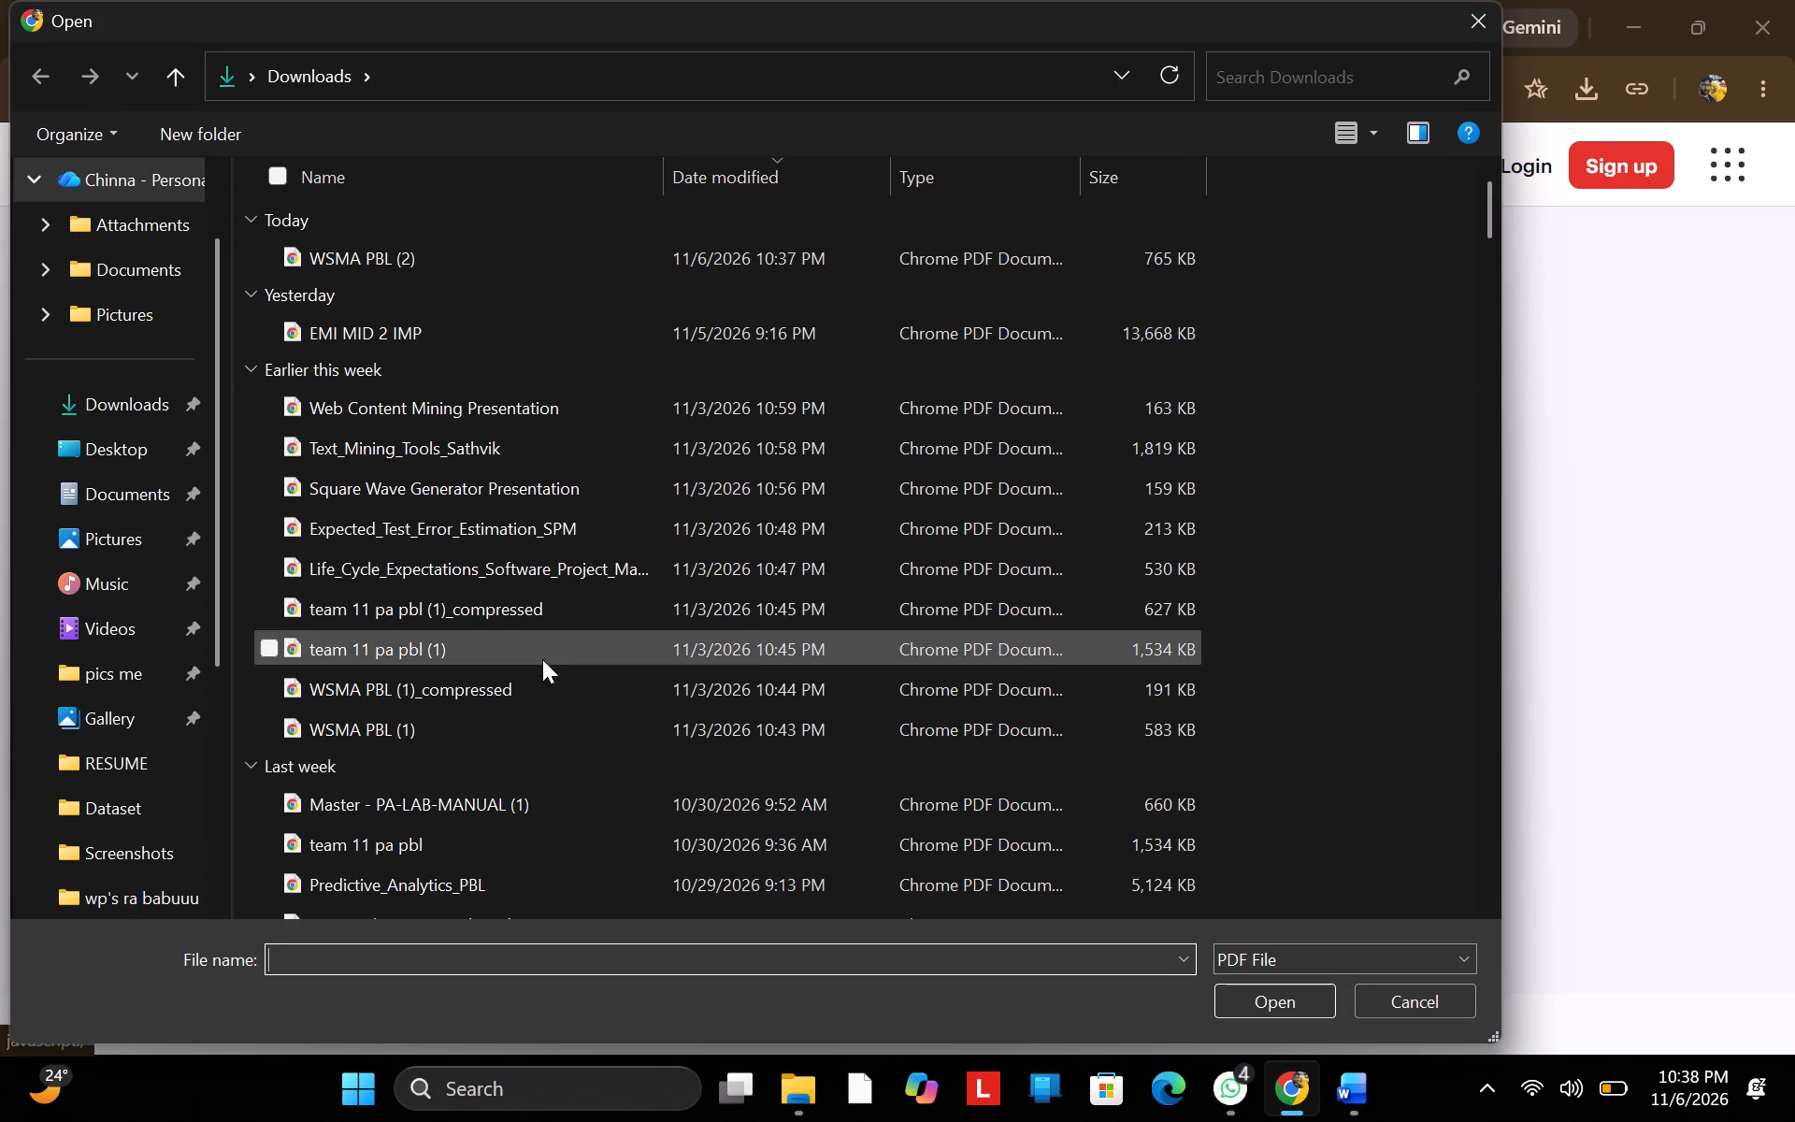
pyautogui.scroll(-3, 521, 701)
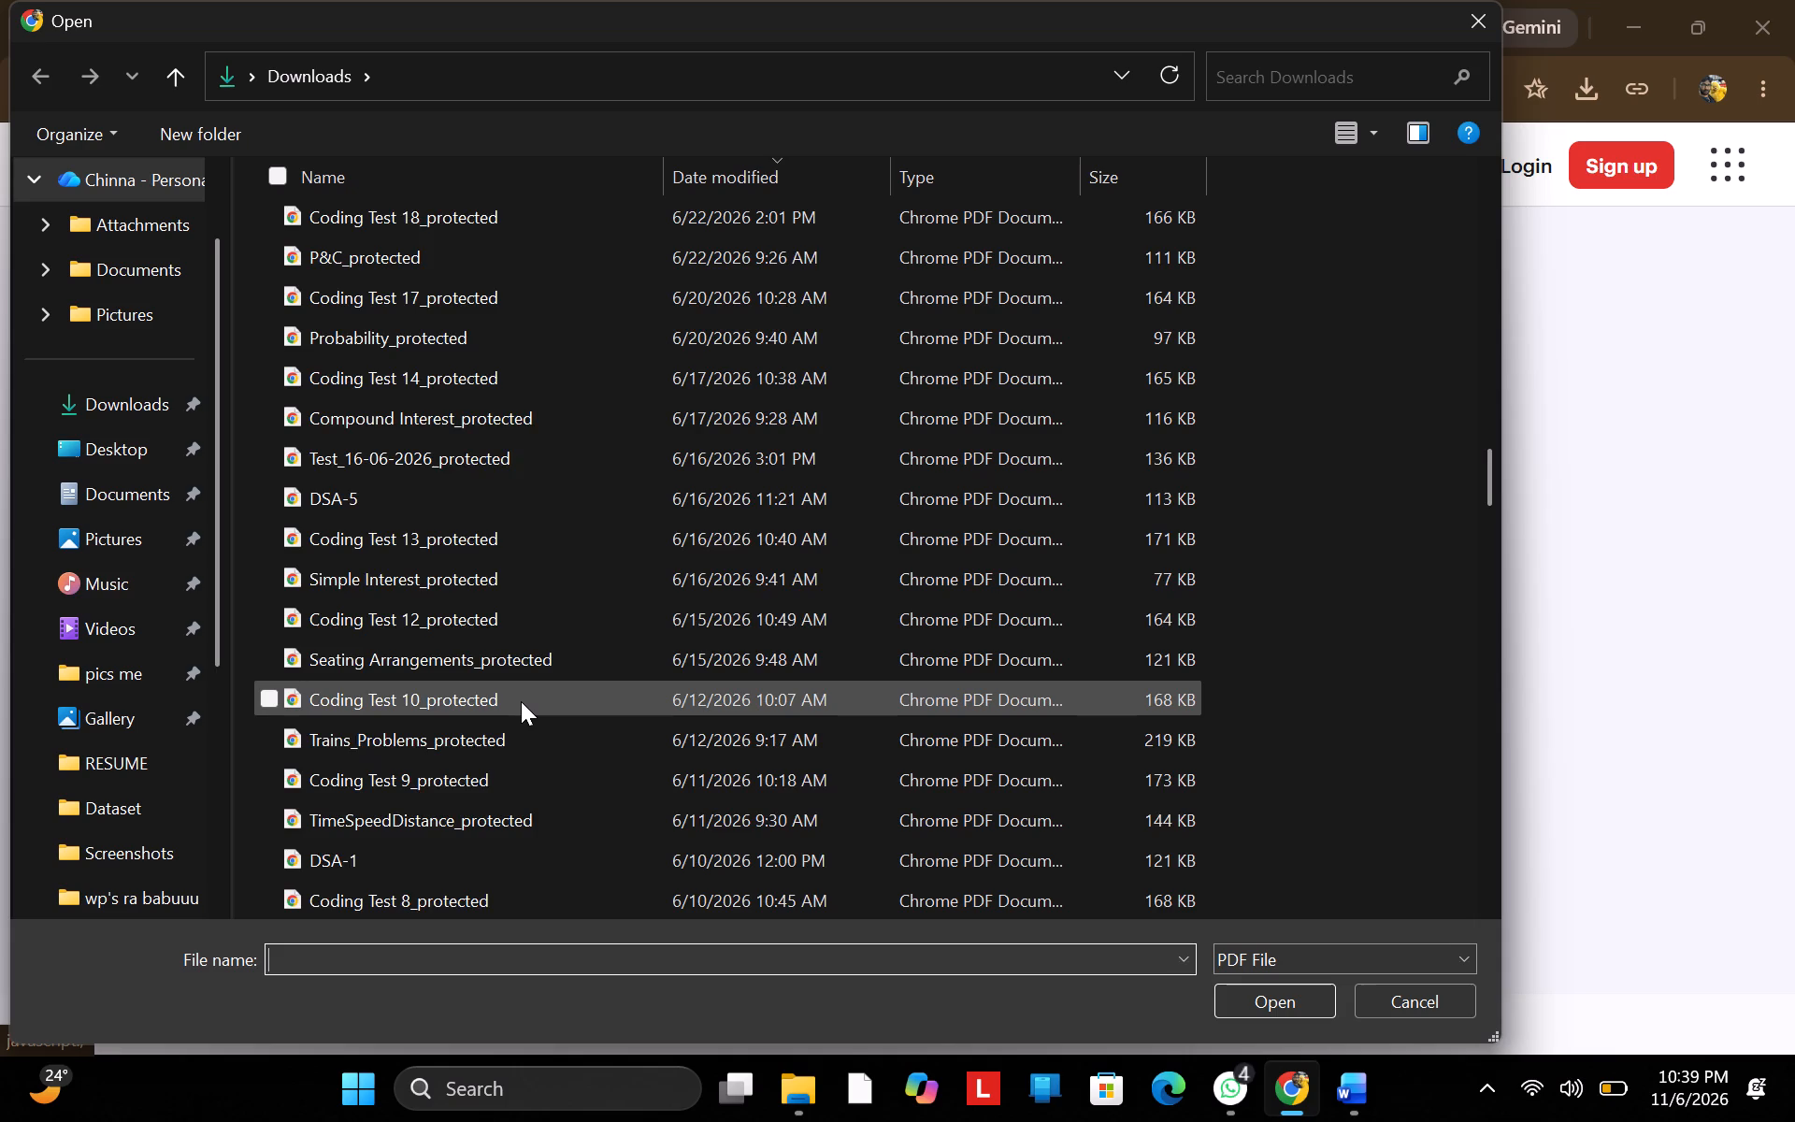
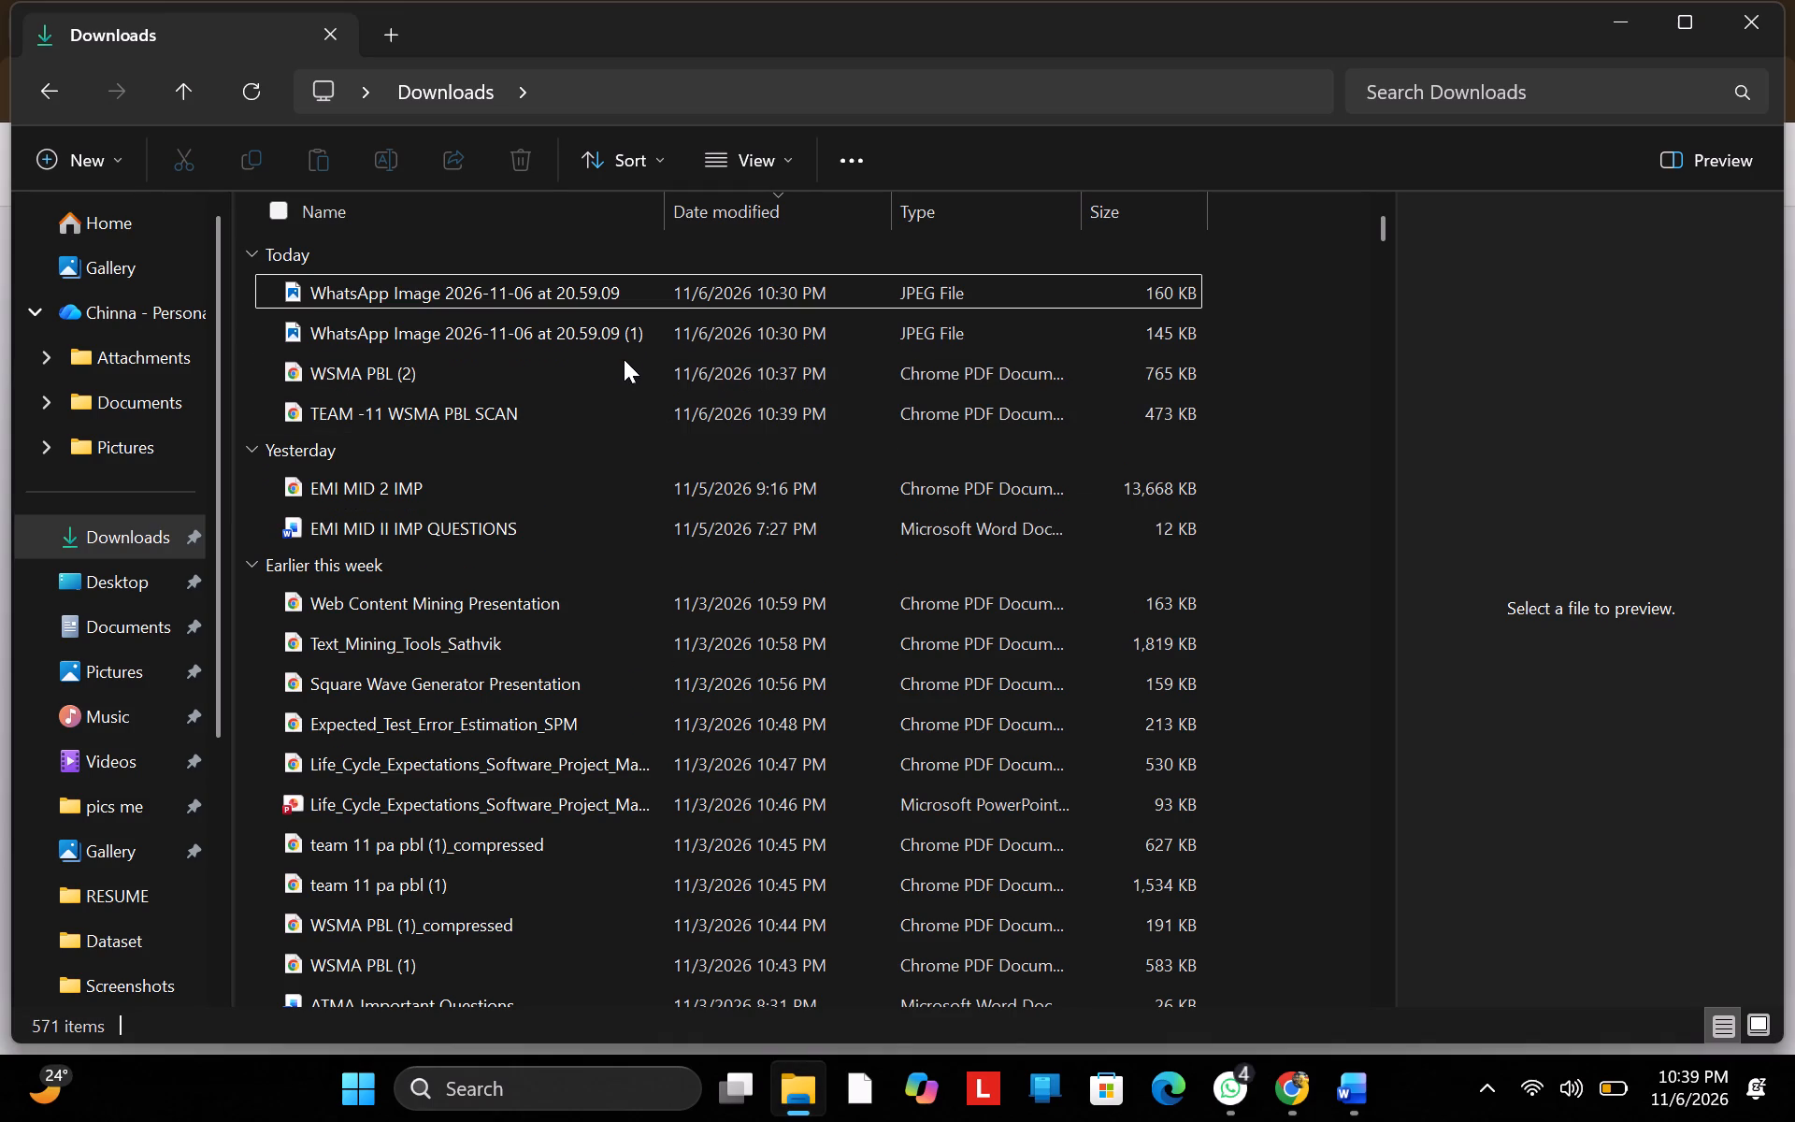
# Delete the WSMA PBL (2) PDF from the Downloads folder in File Explorer.
pyautogui.click(617, 370)
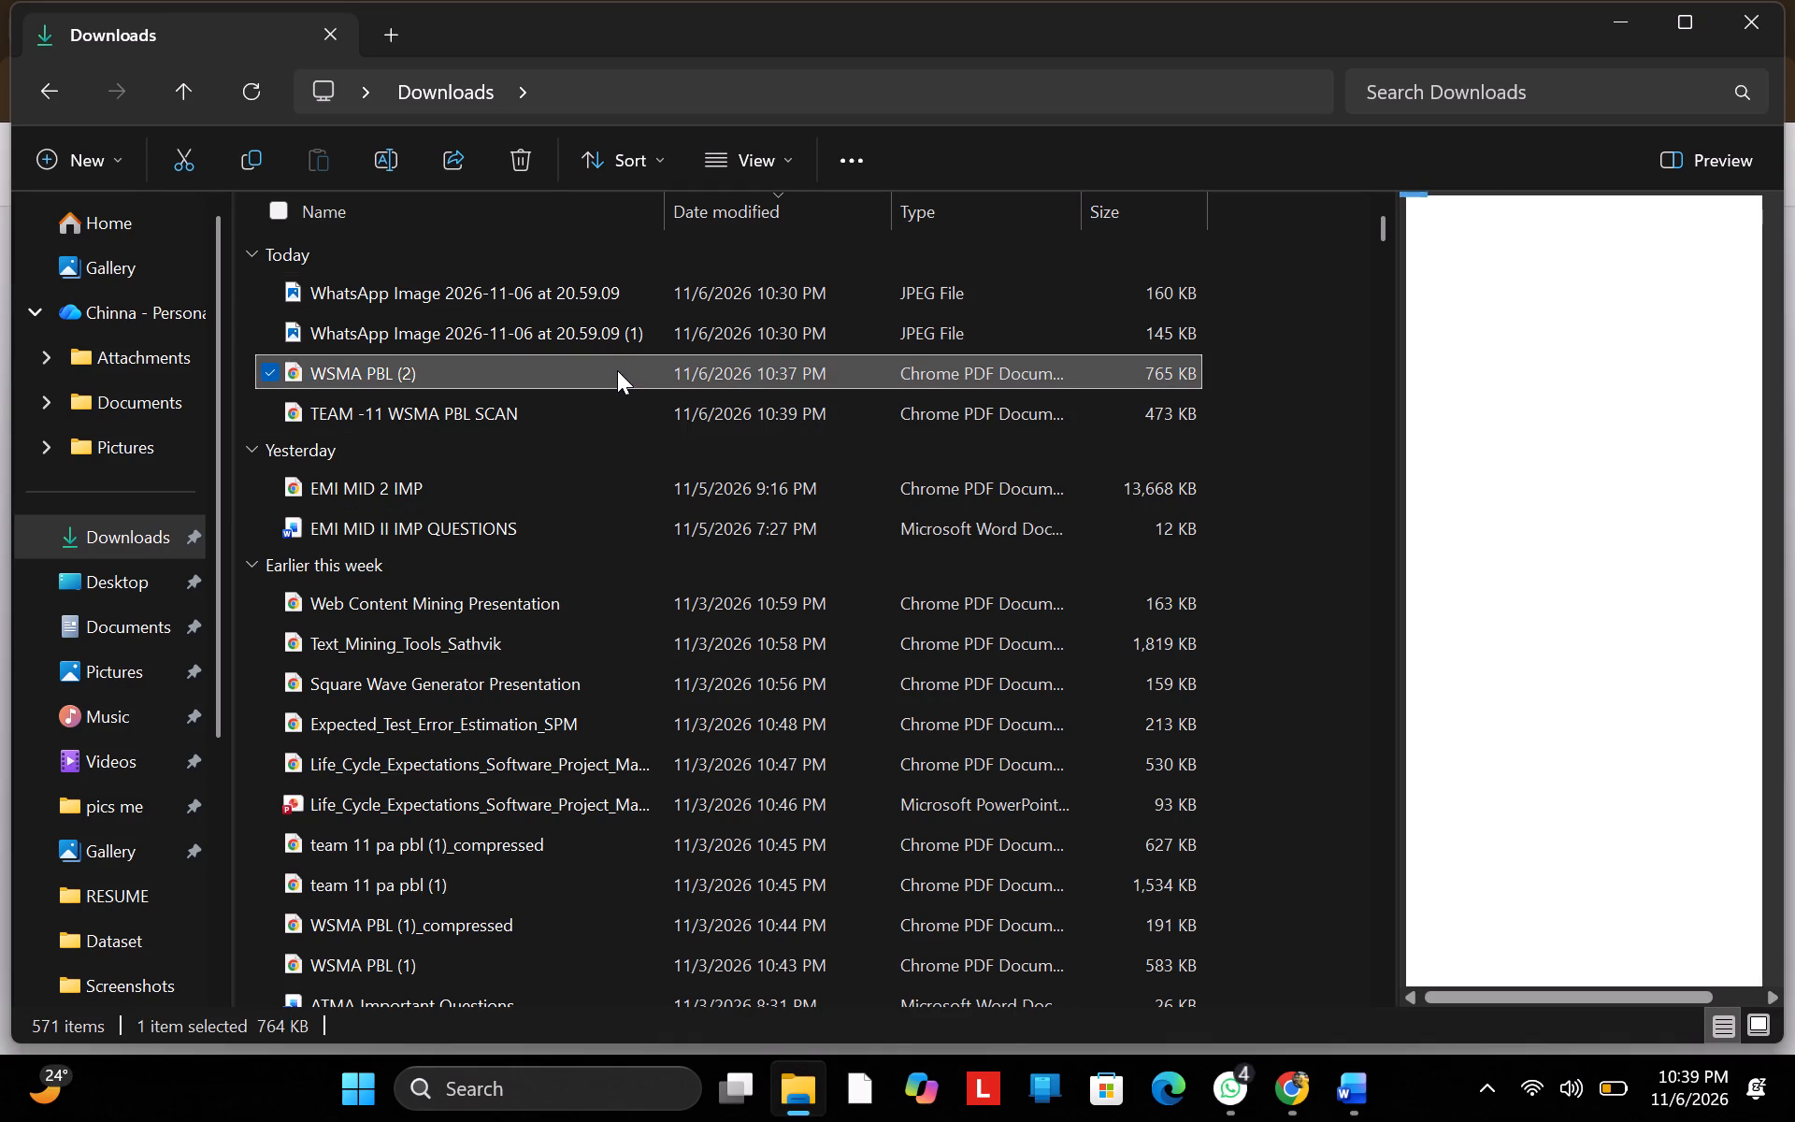
pyautogui.press('Delete')
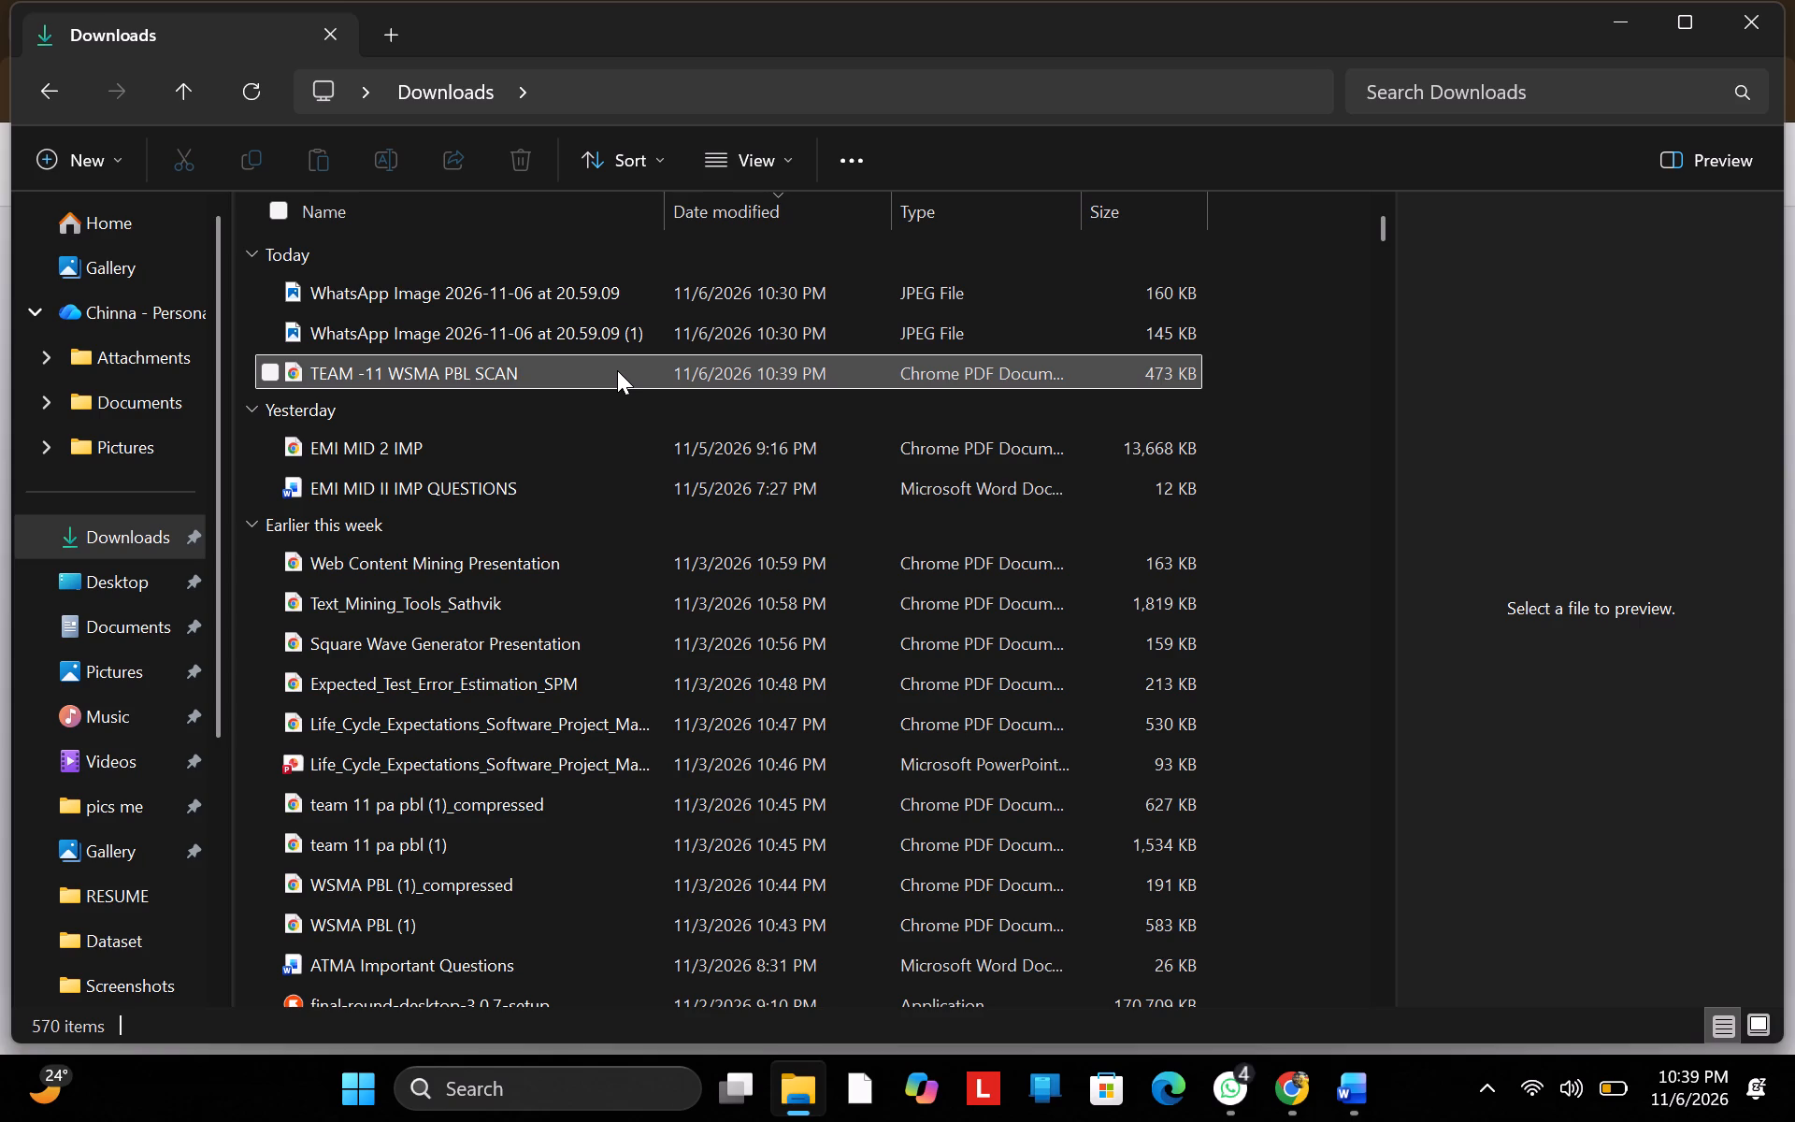
# Switch to Chrome and load WSMA PBL (1).pdf from the Downloads folder into iLovePDF's Merge PDF tool.
pyautogui.click(1291, 1098)
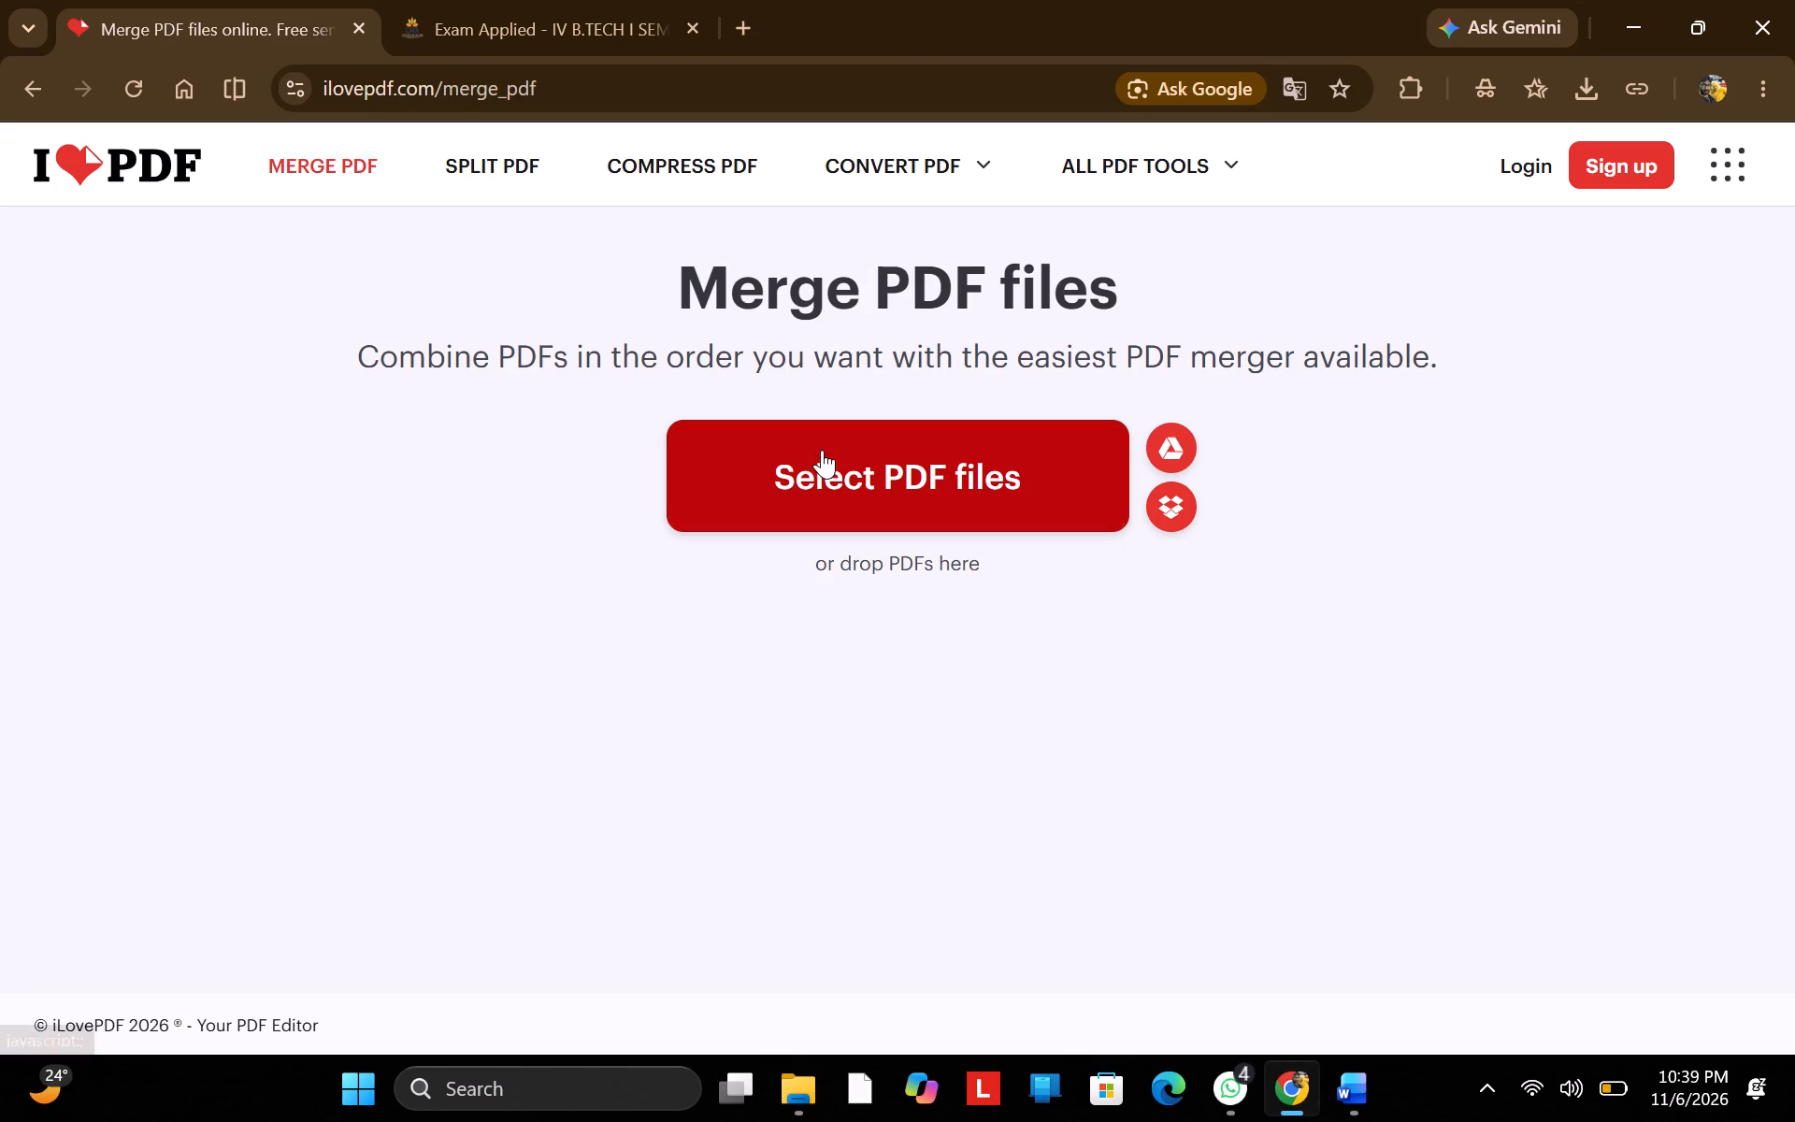
pyautogui.click(855, 489)
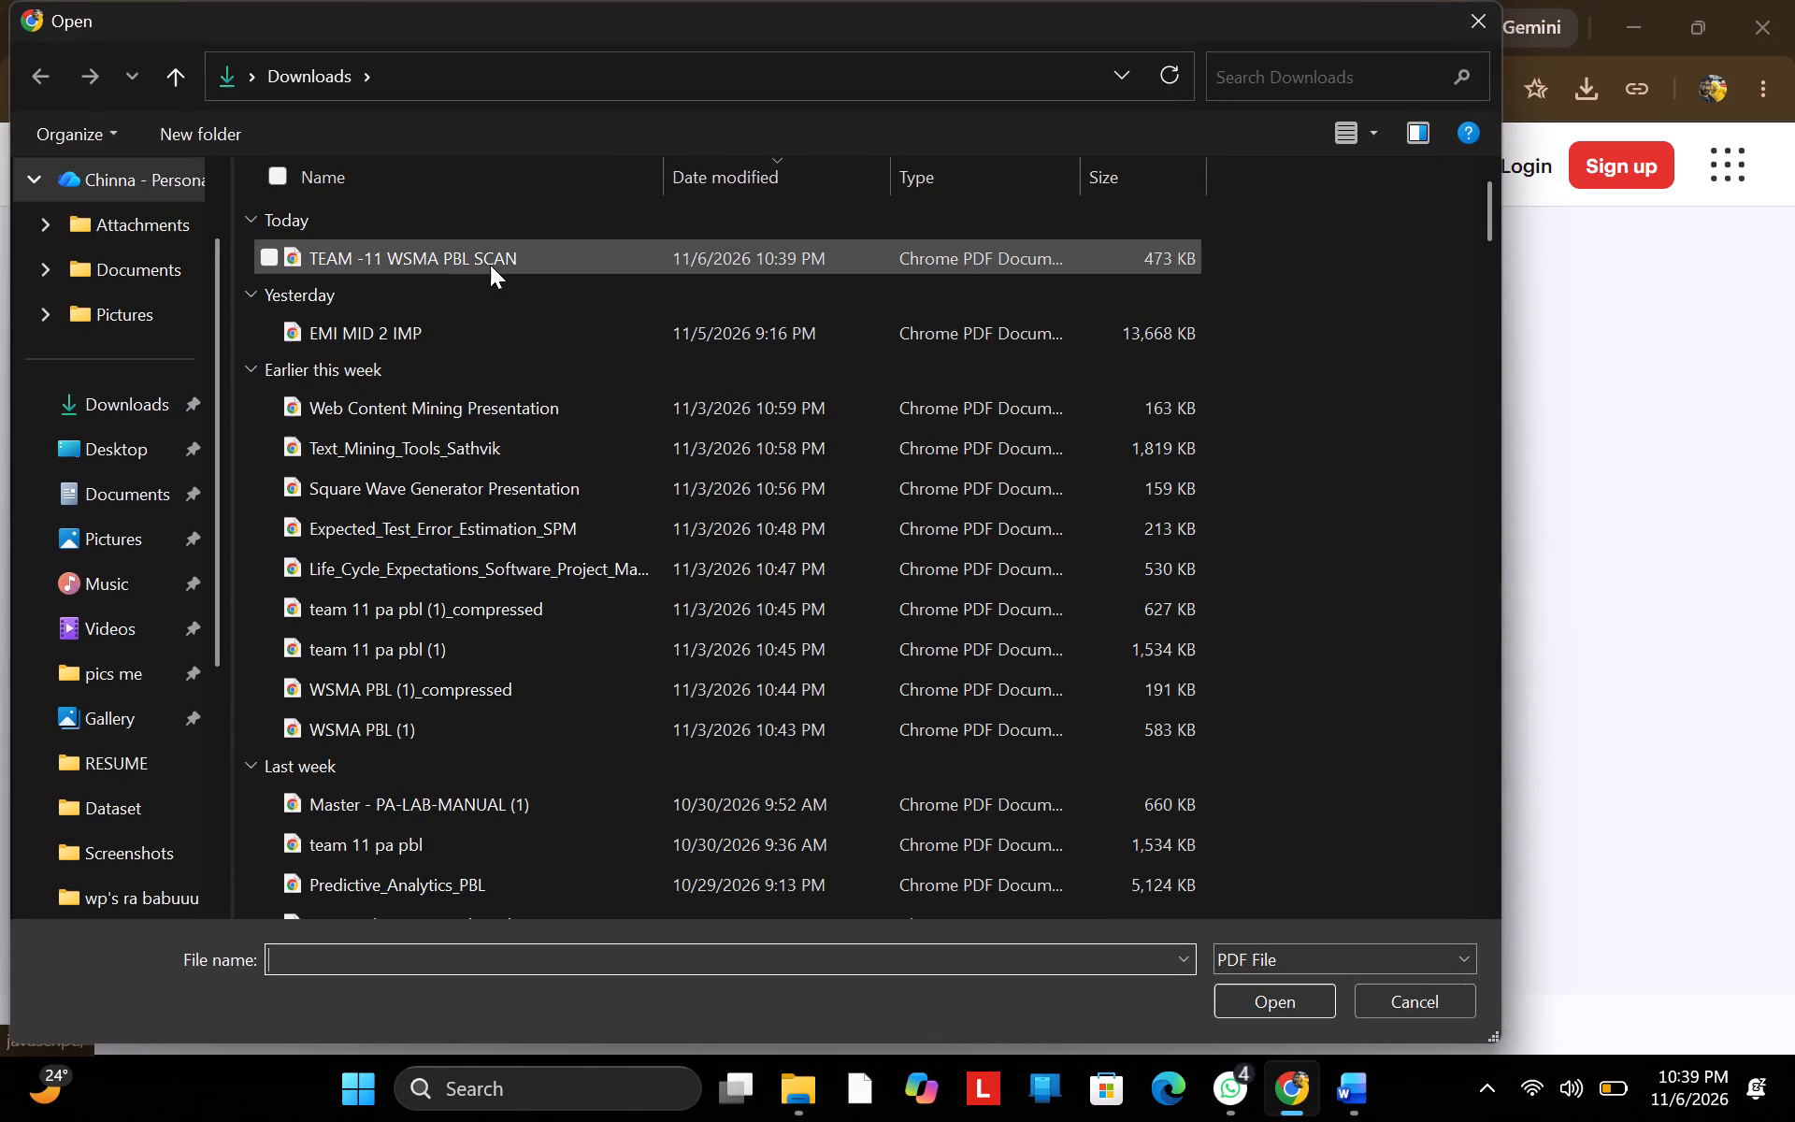
pyautogui.click(488, 265)
pyautogui.scroll(-1, 610, 621)
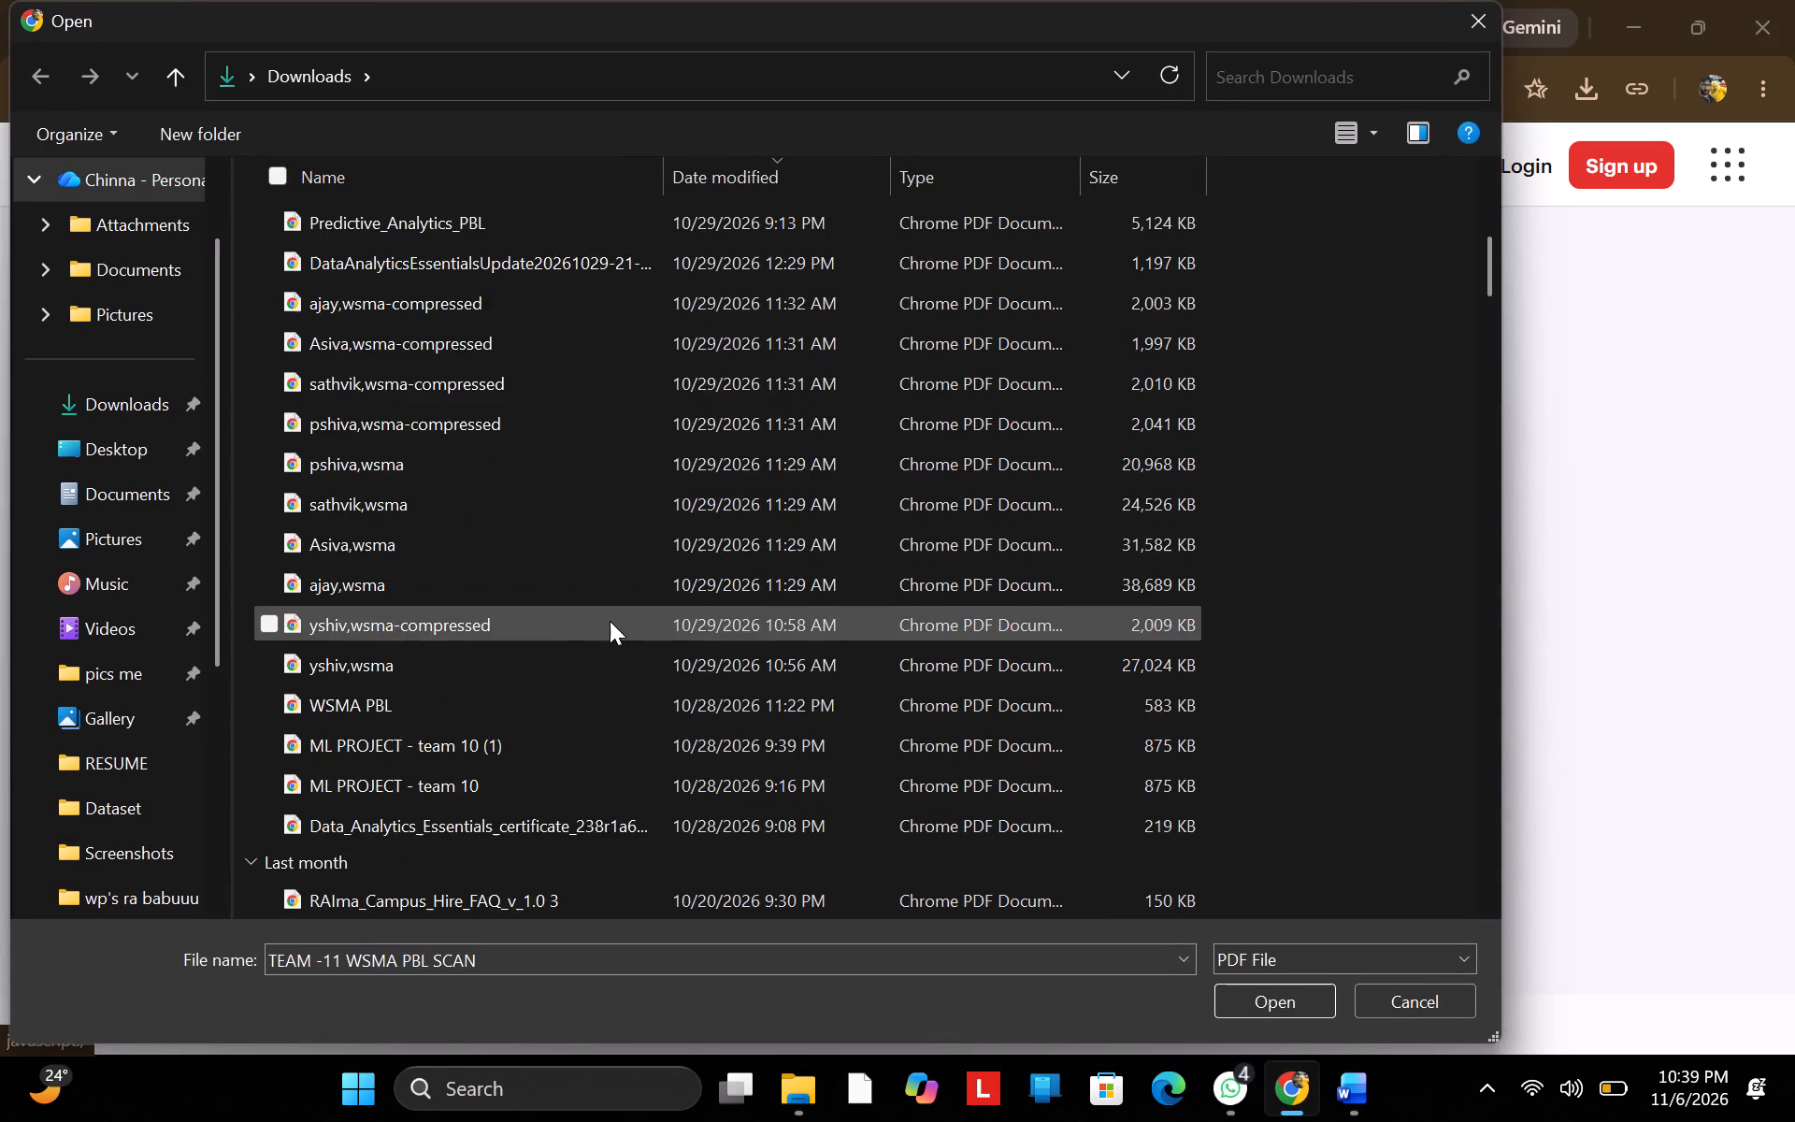
pyautogui.scroll(-1, 610, 621)
pyautogui.scroll(-1, 595, 709)
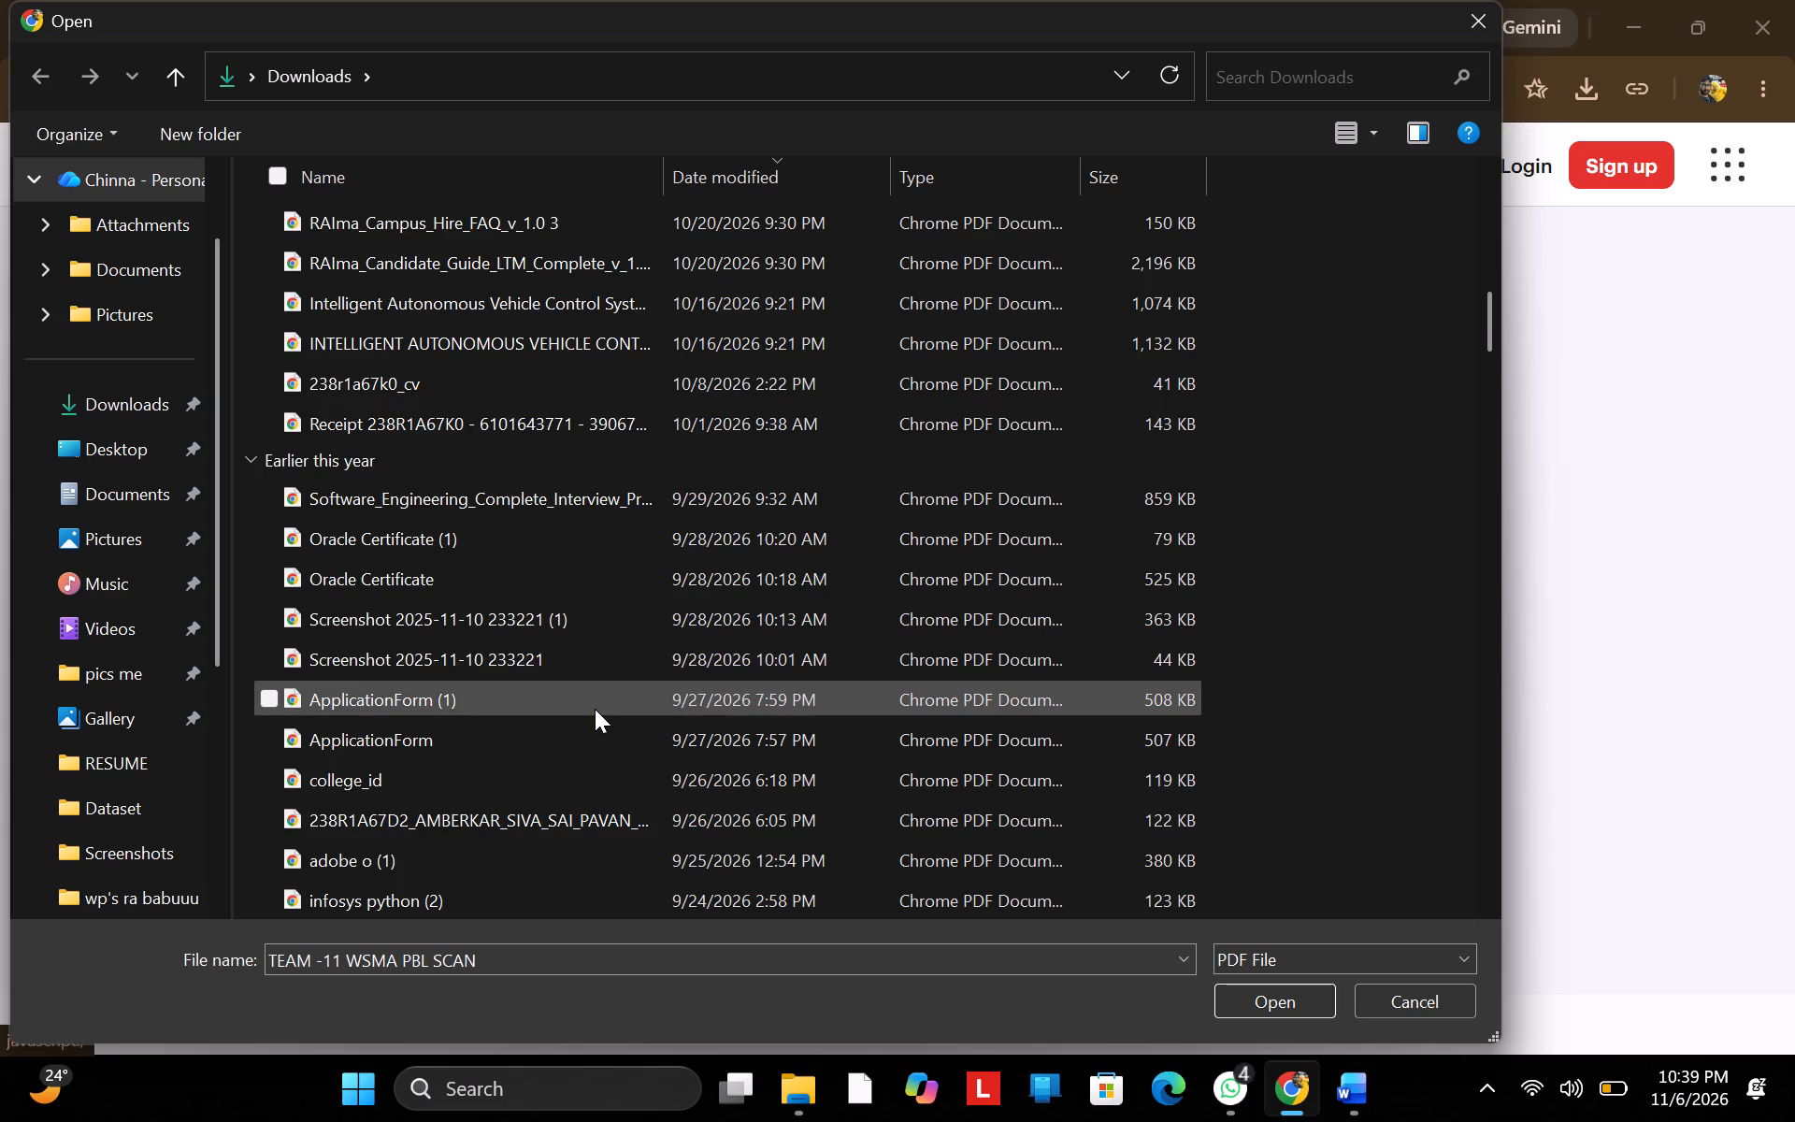
pyautogui.scroll(-3, 595, 709)
pyautogui.scroll(2, 595, 709)
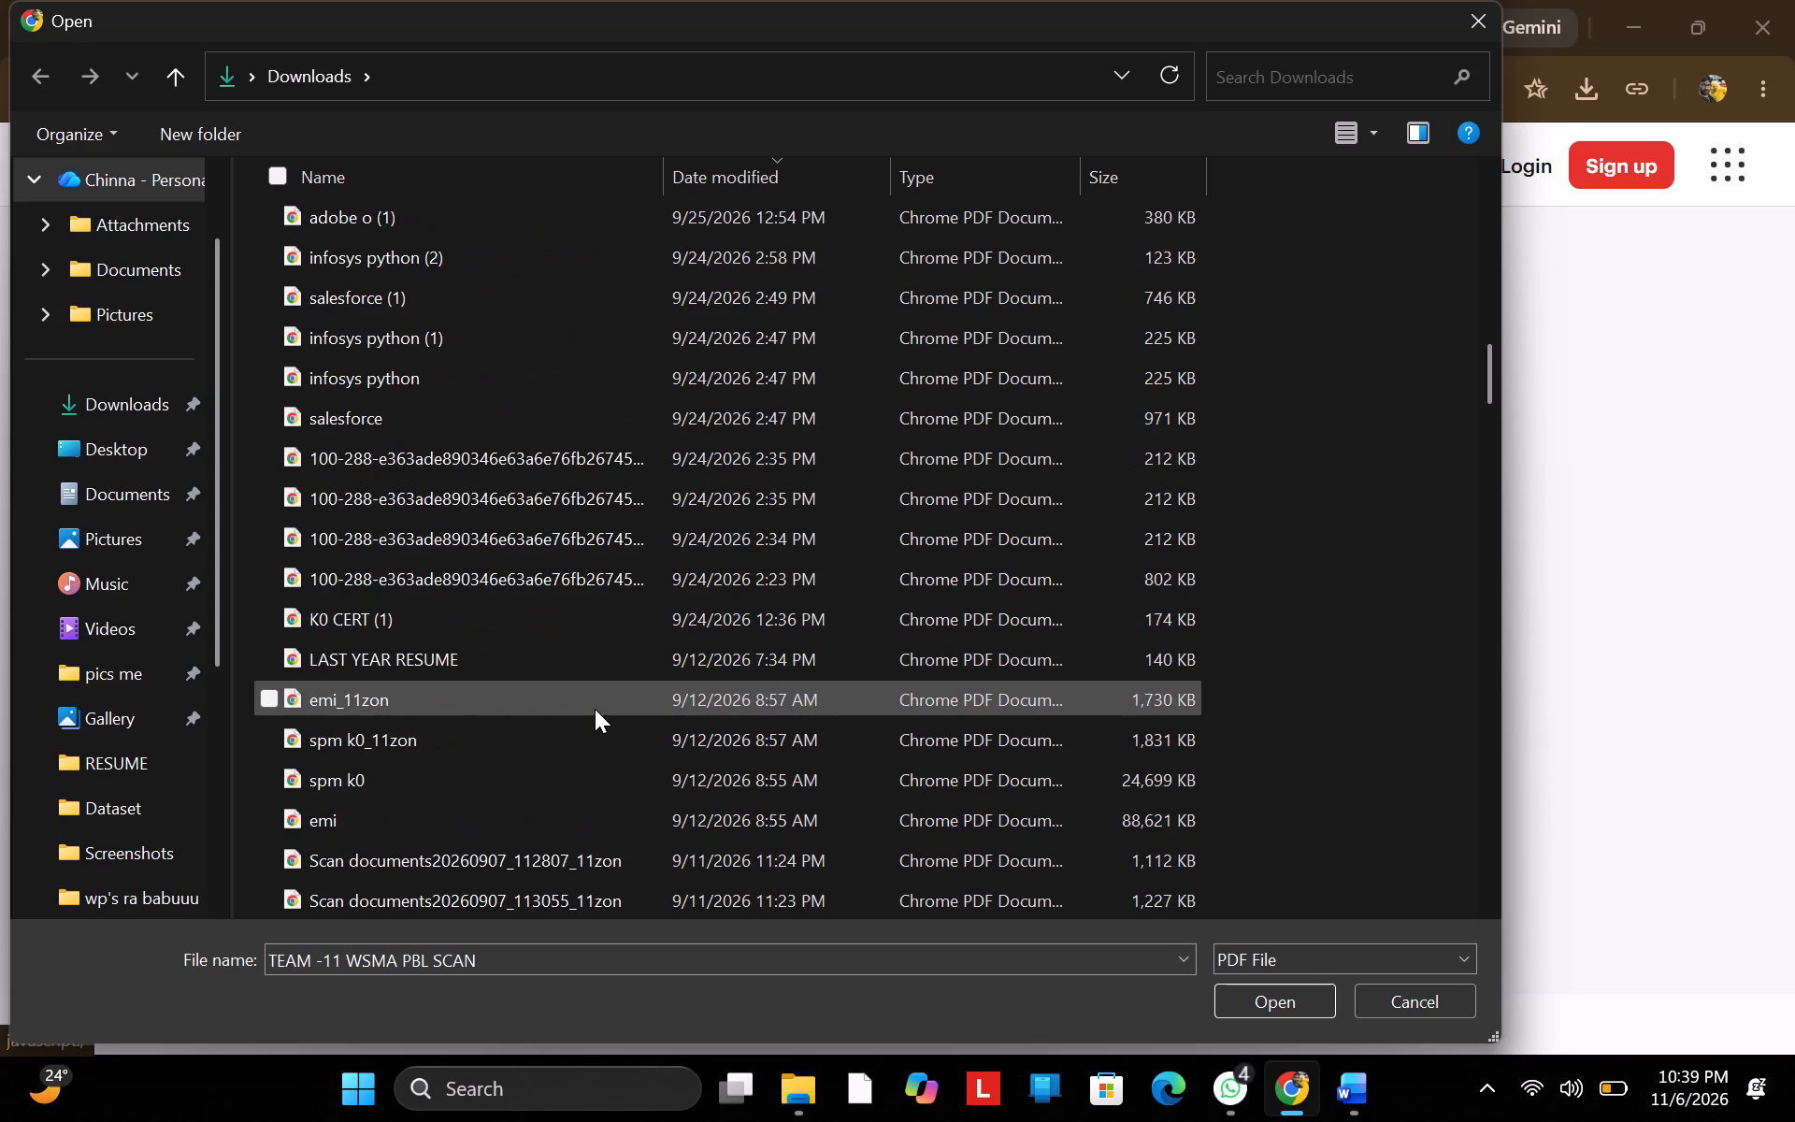
pyautogui.scroll(1, 595, 709)
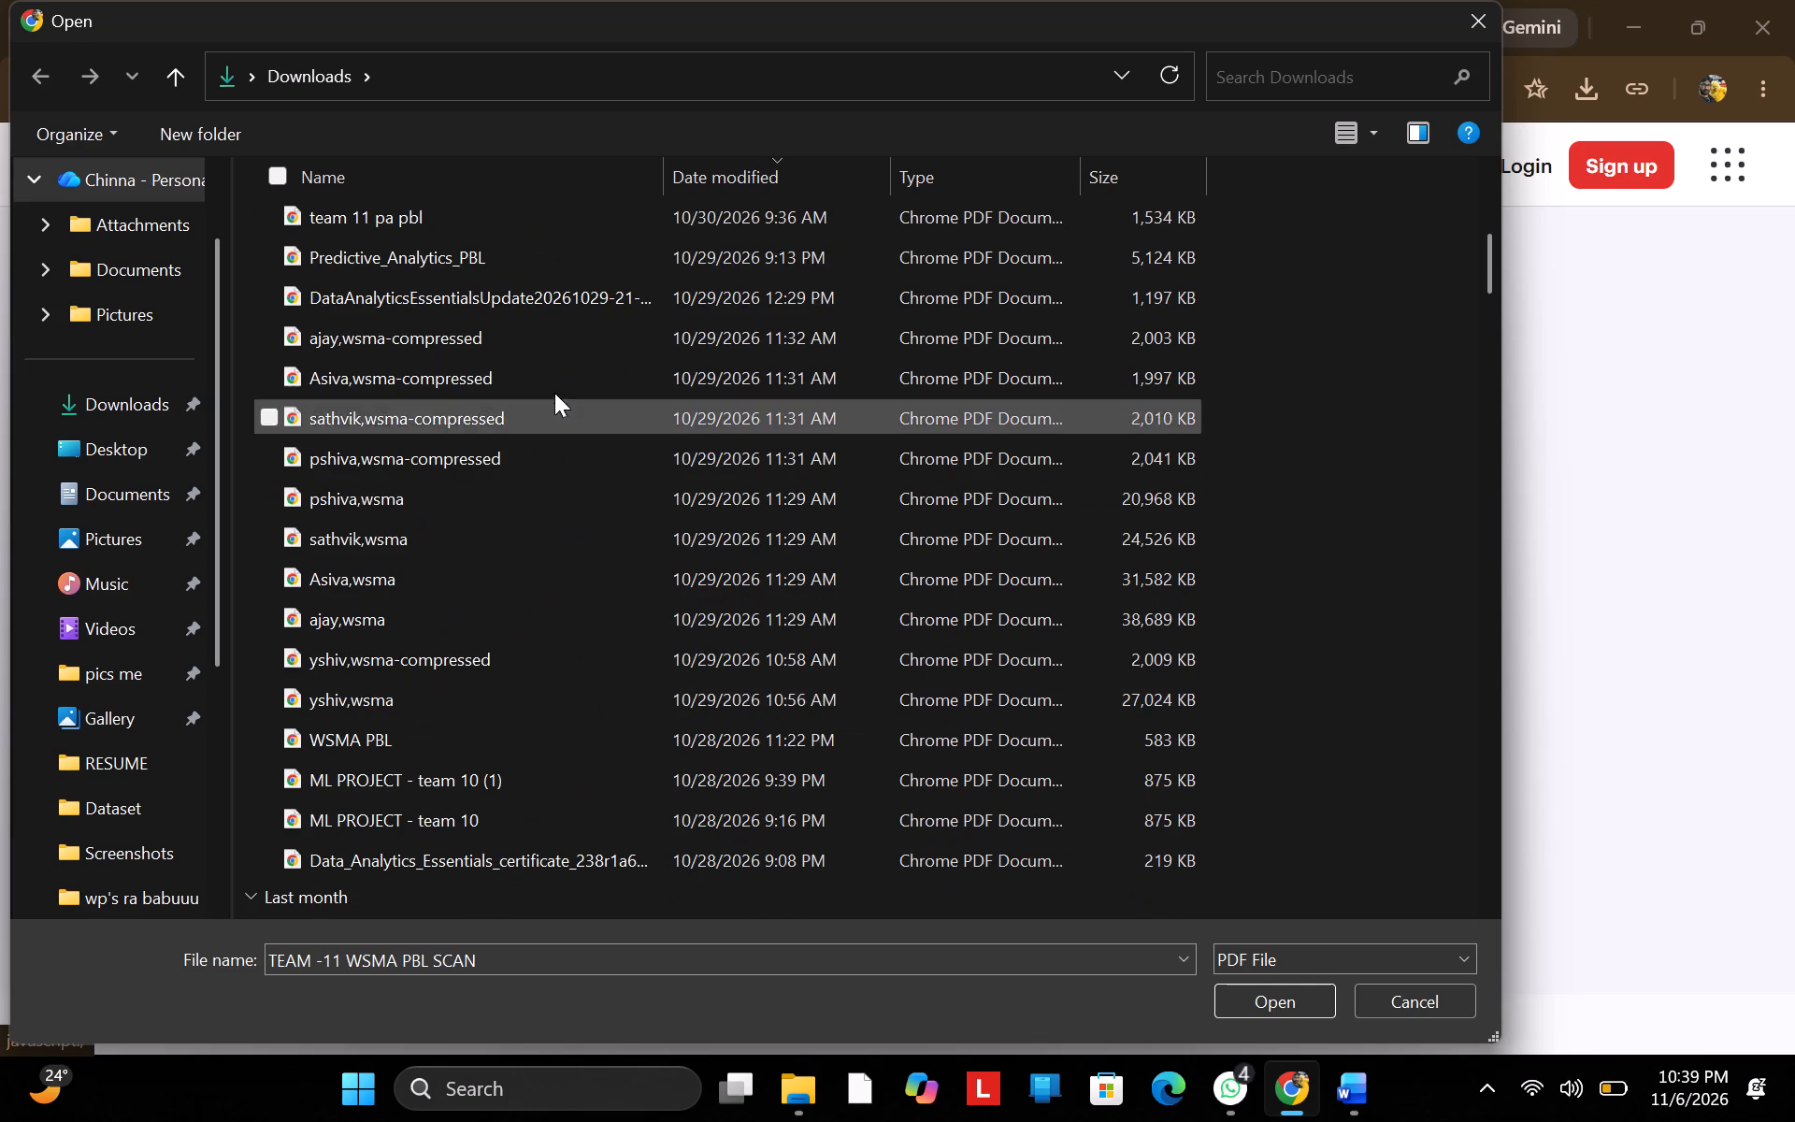
pyautogui.scroll(1, 553, 383)
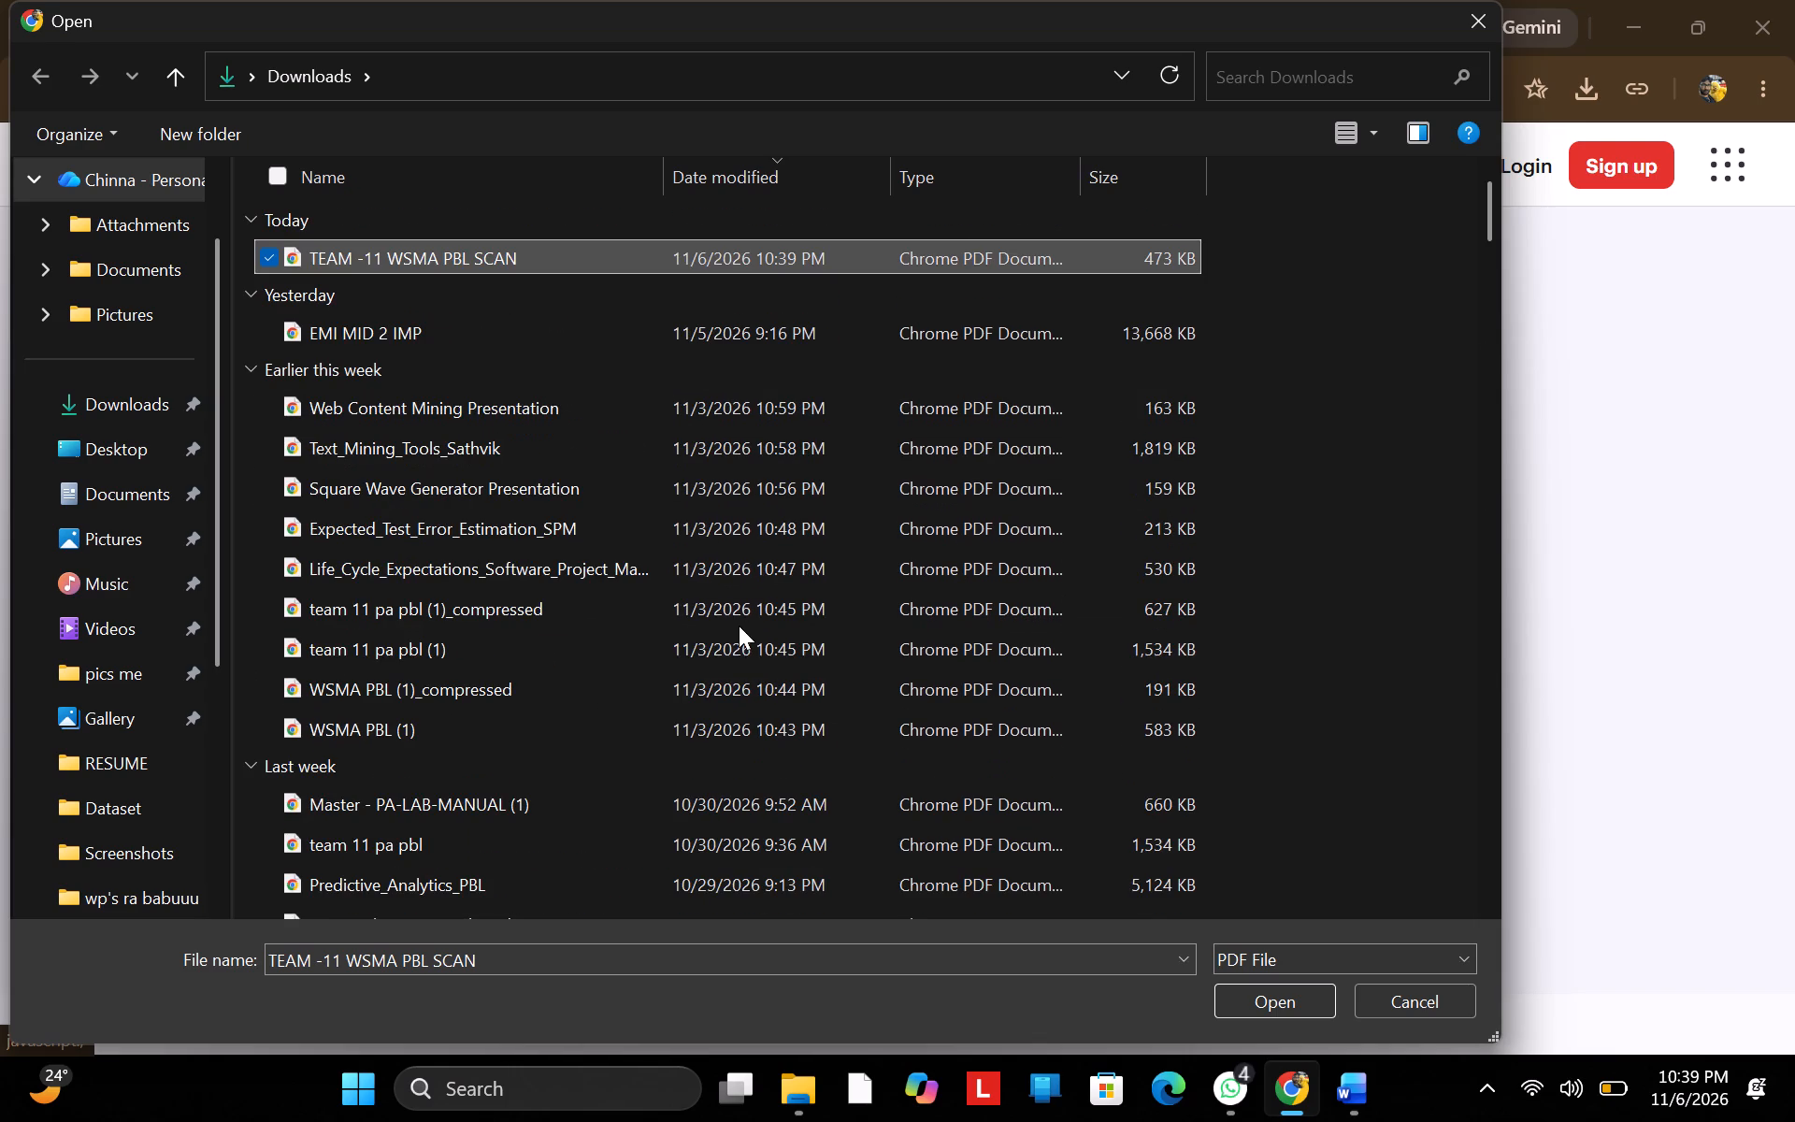
pyautogui.doubleClick(481, 724)
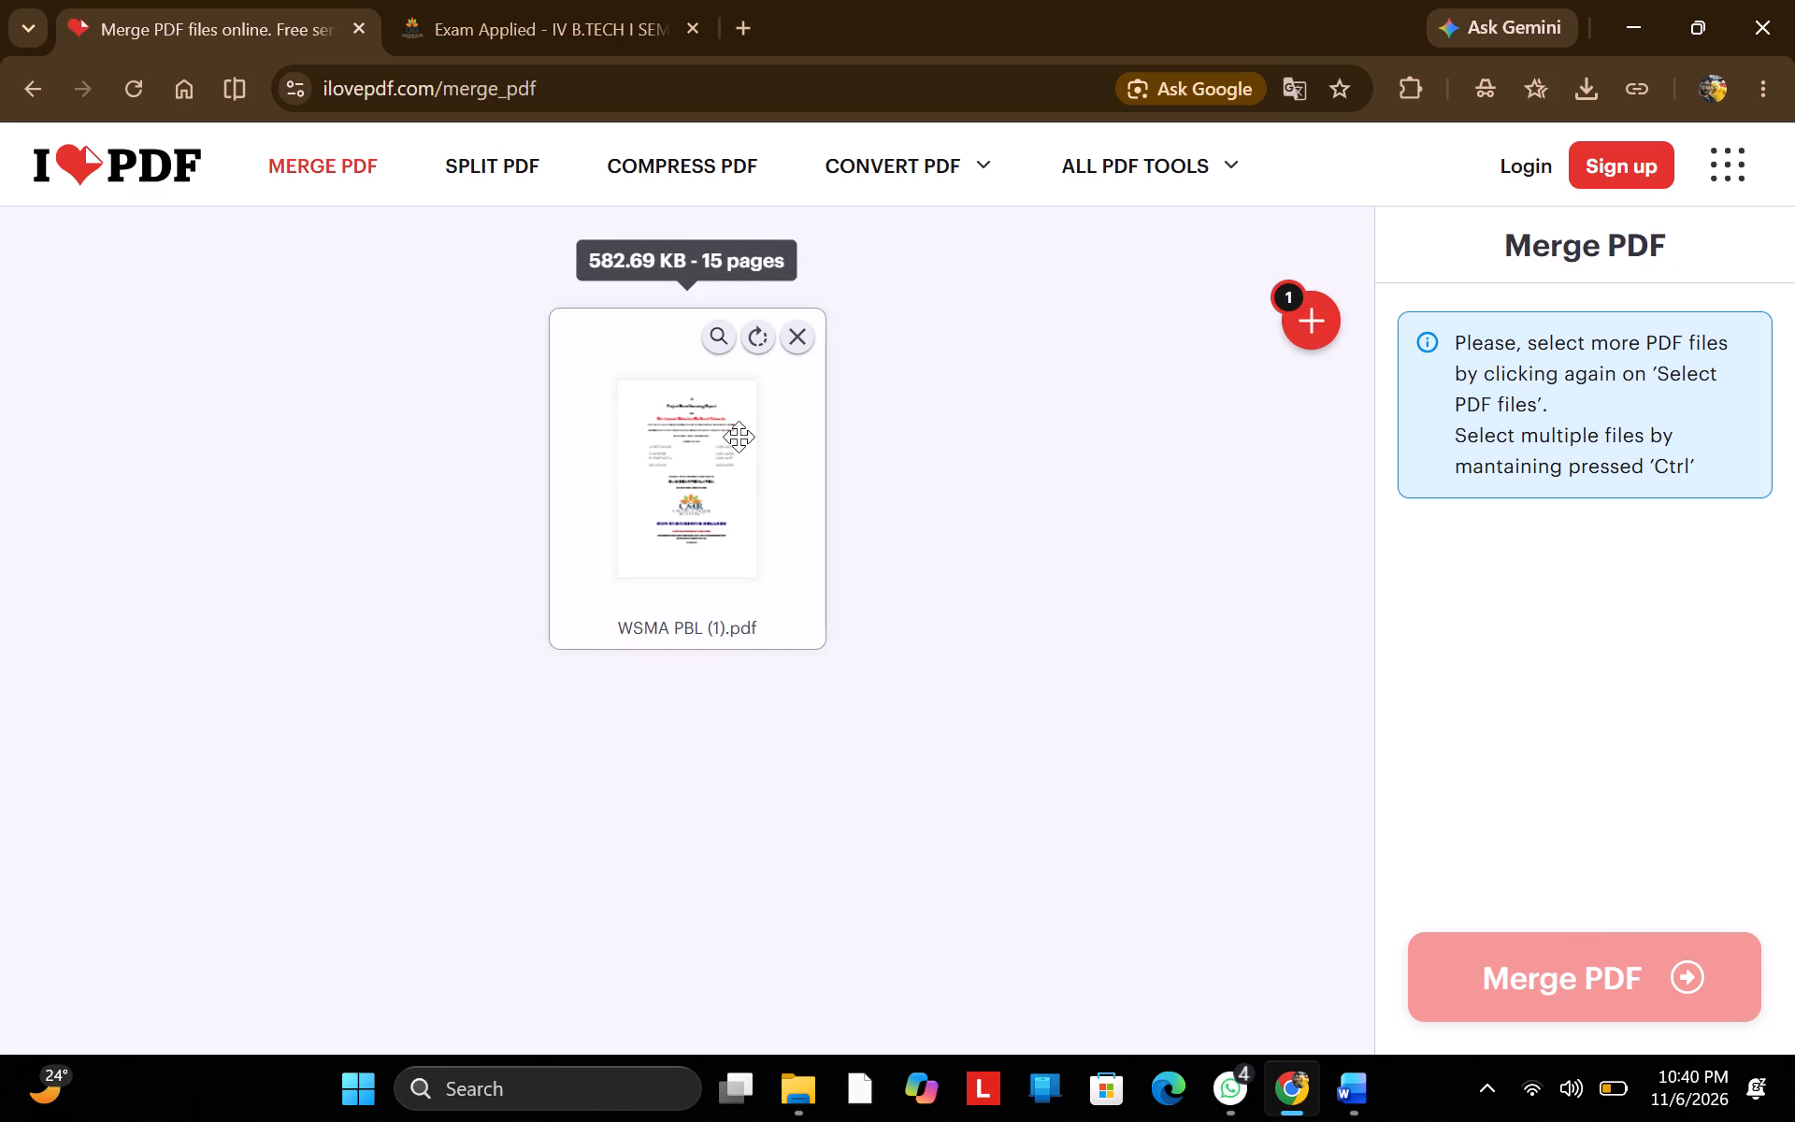
# Add TEAM -11 WSMA PBL SCAN.pdf, place it before WSMA PBL (1).pdf, and merge the two files.
pyautogui.click(1307, 321)
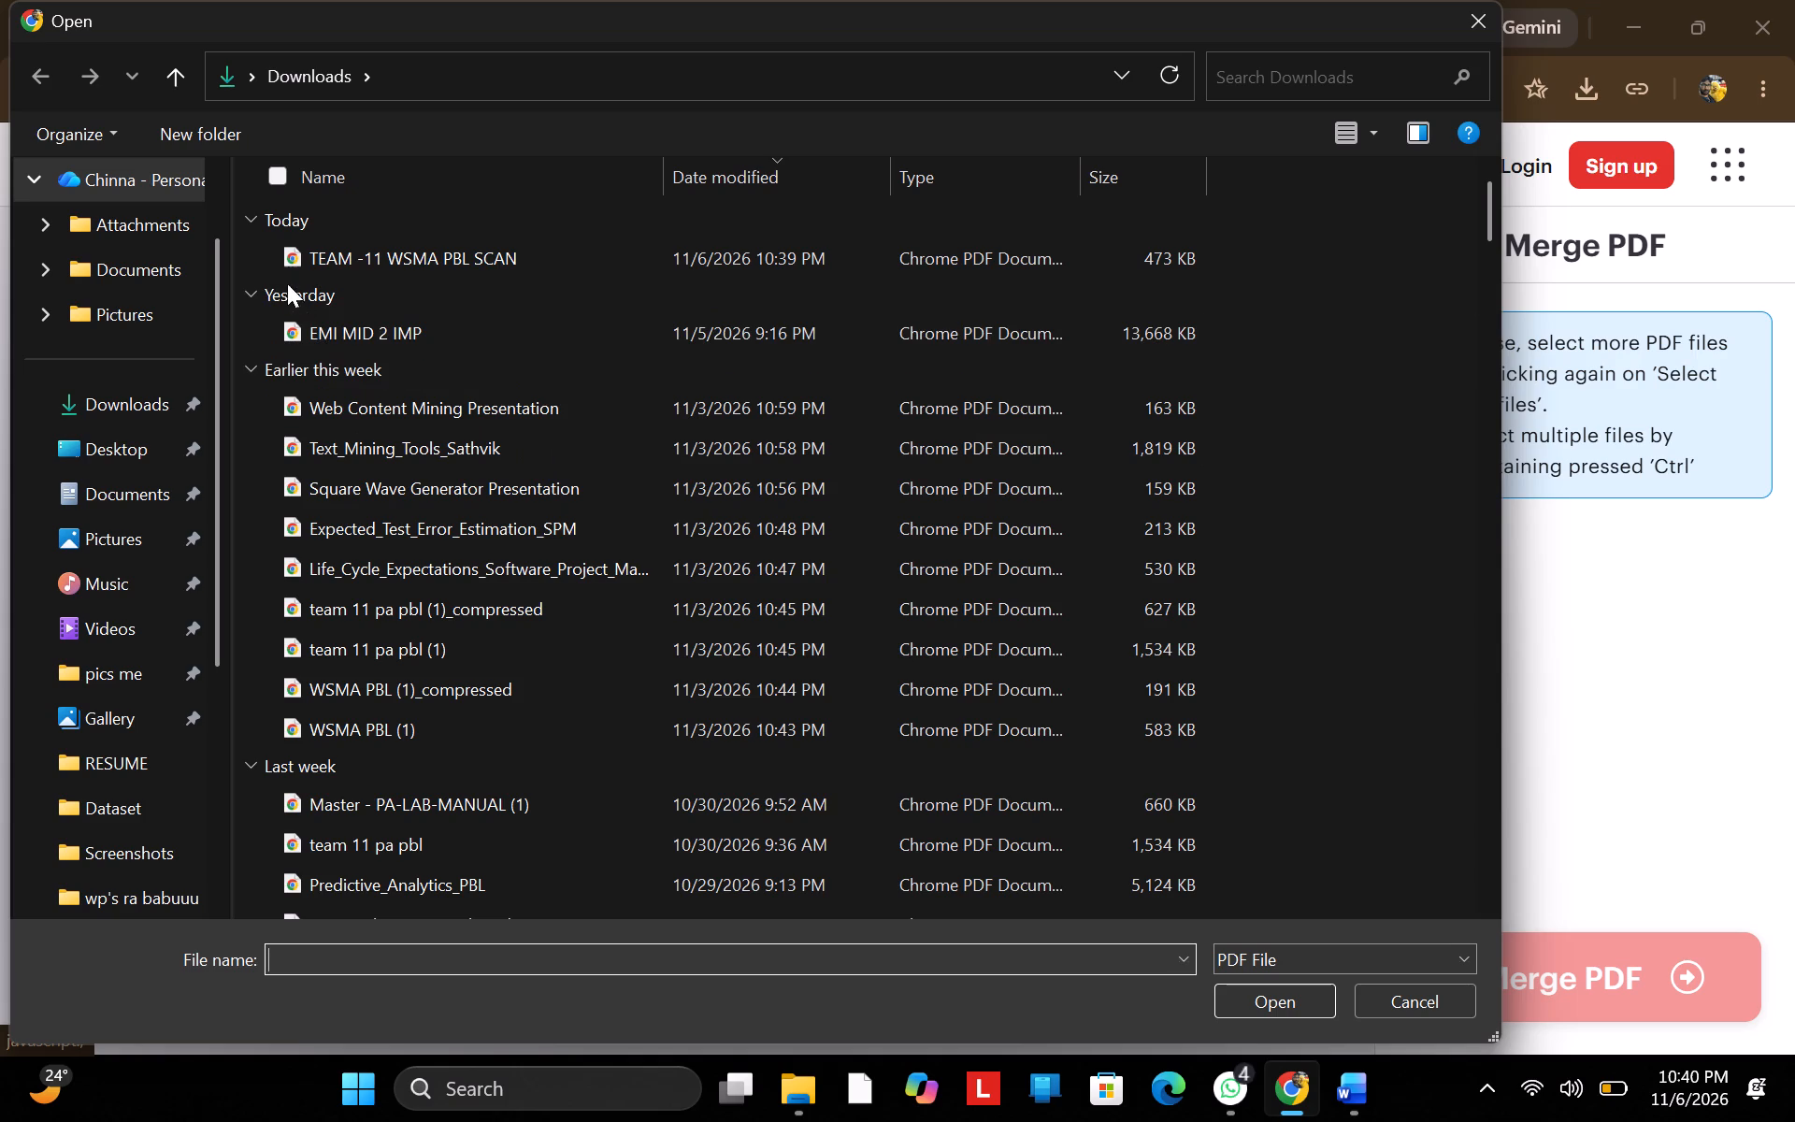
pyautogui.click(277, 259)
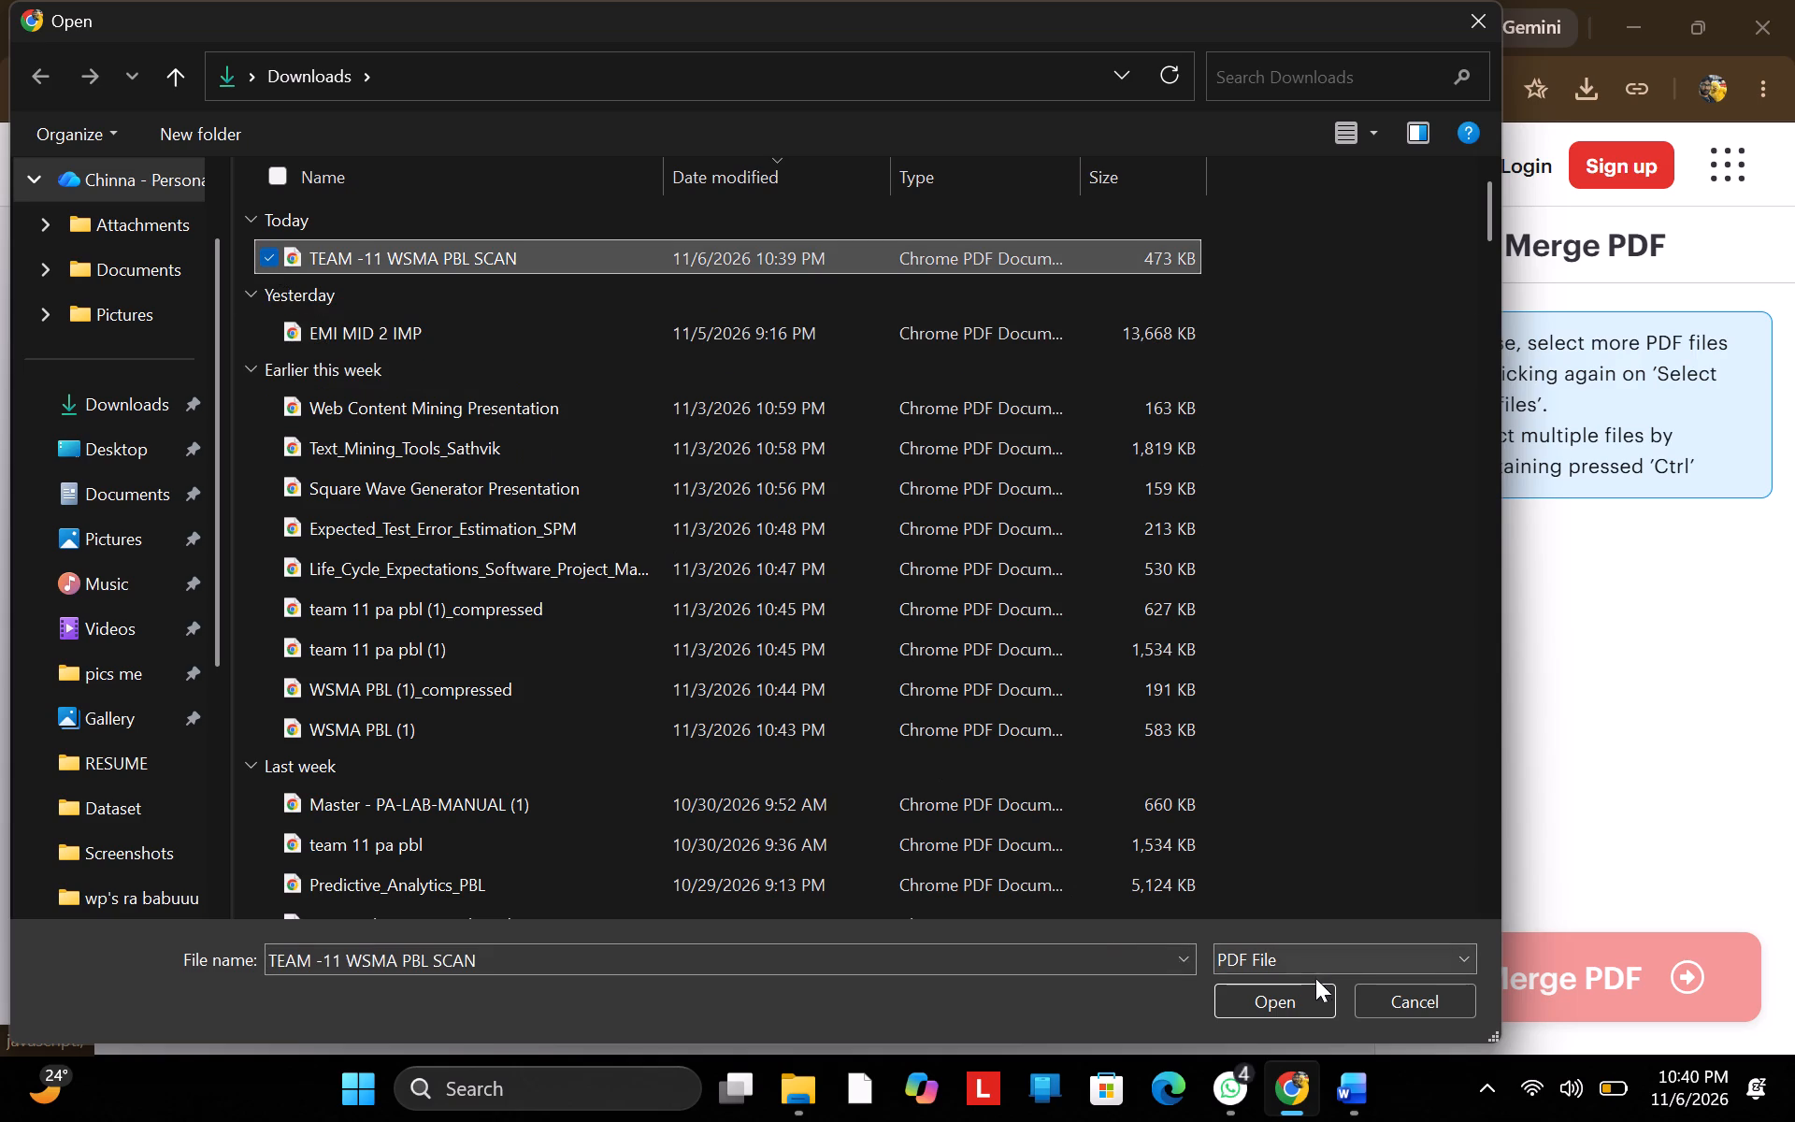
pyautogui.click(1311, 992)
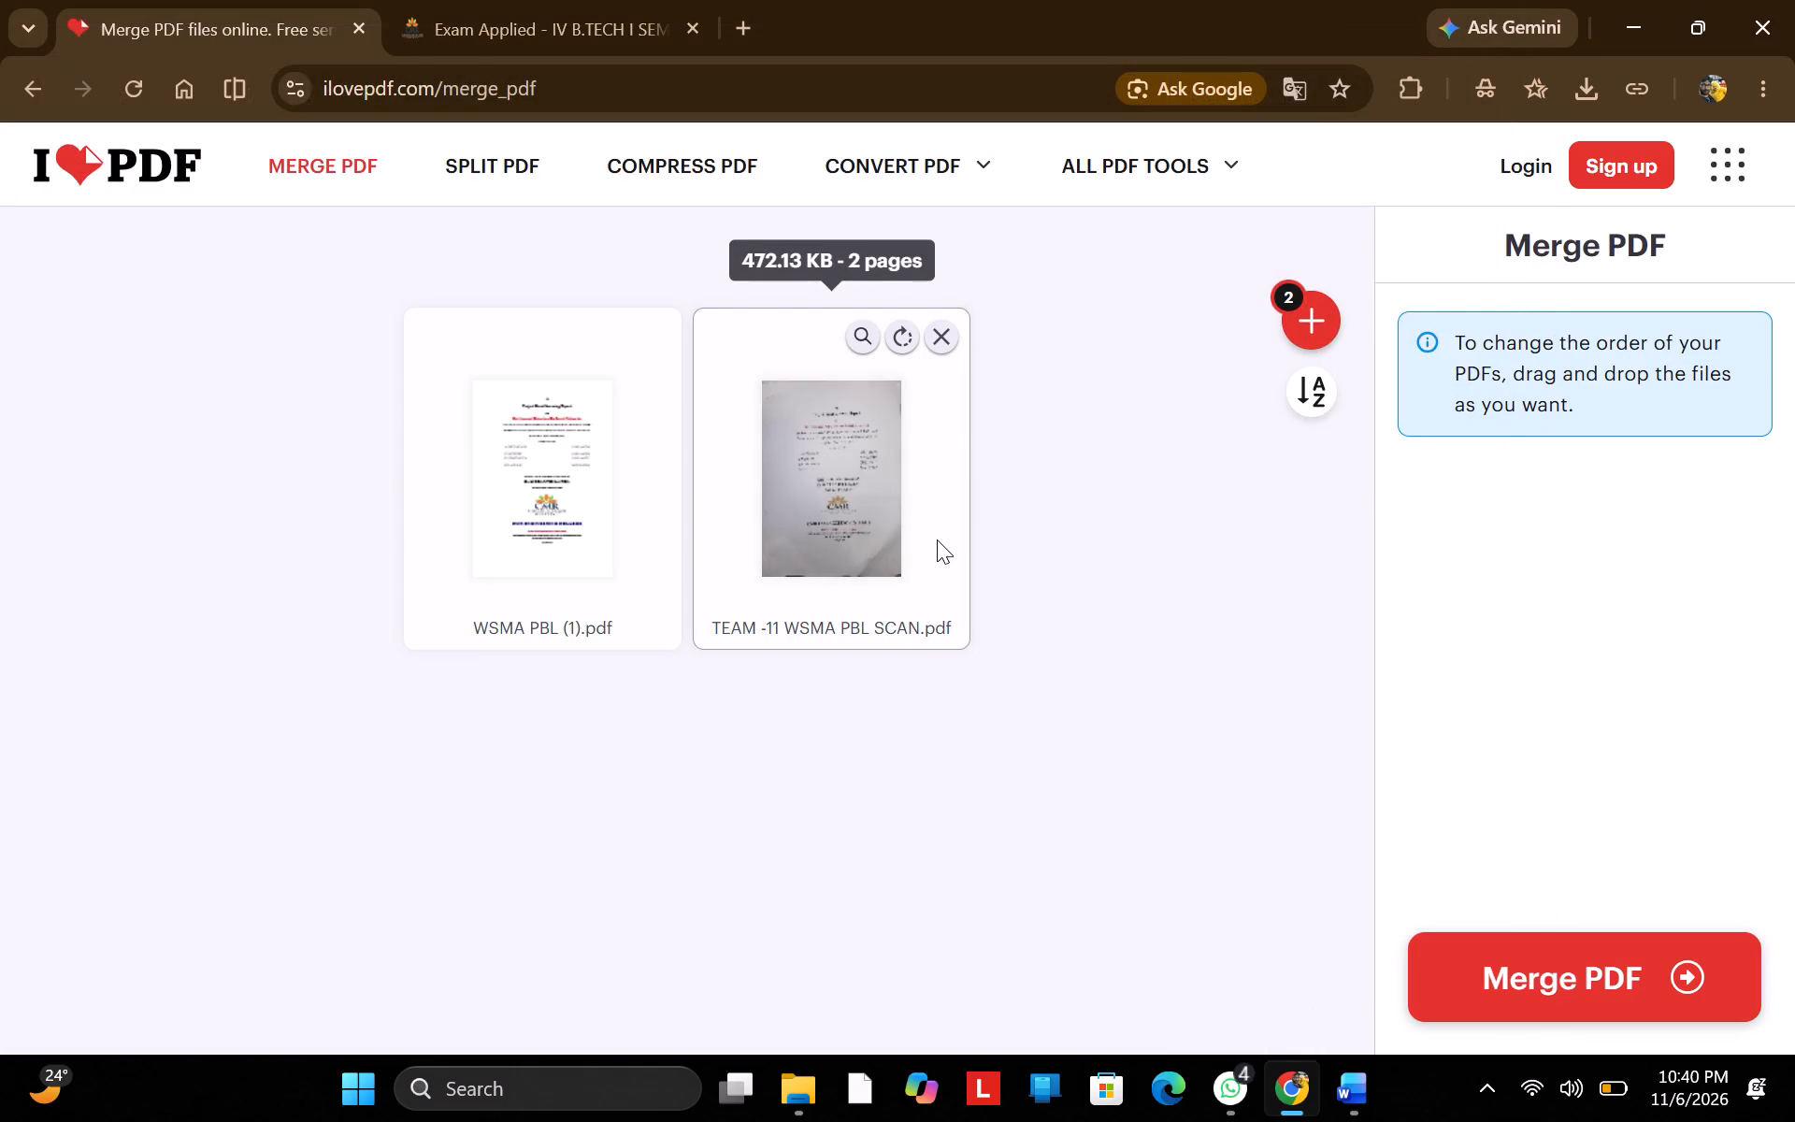
pyautogui.moveTo(857, 484); pyautogui.dragTo(536, 490)
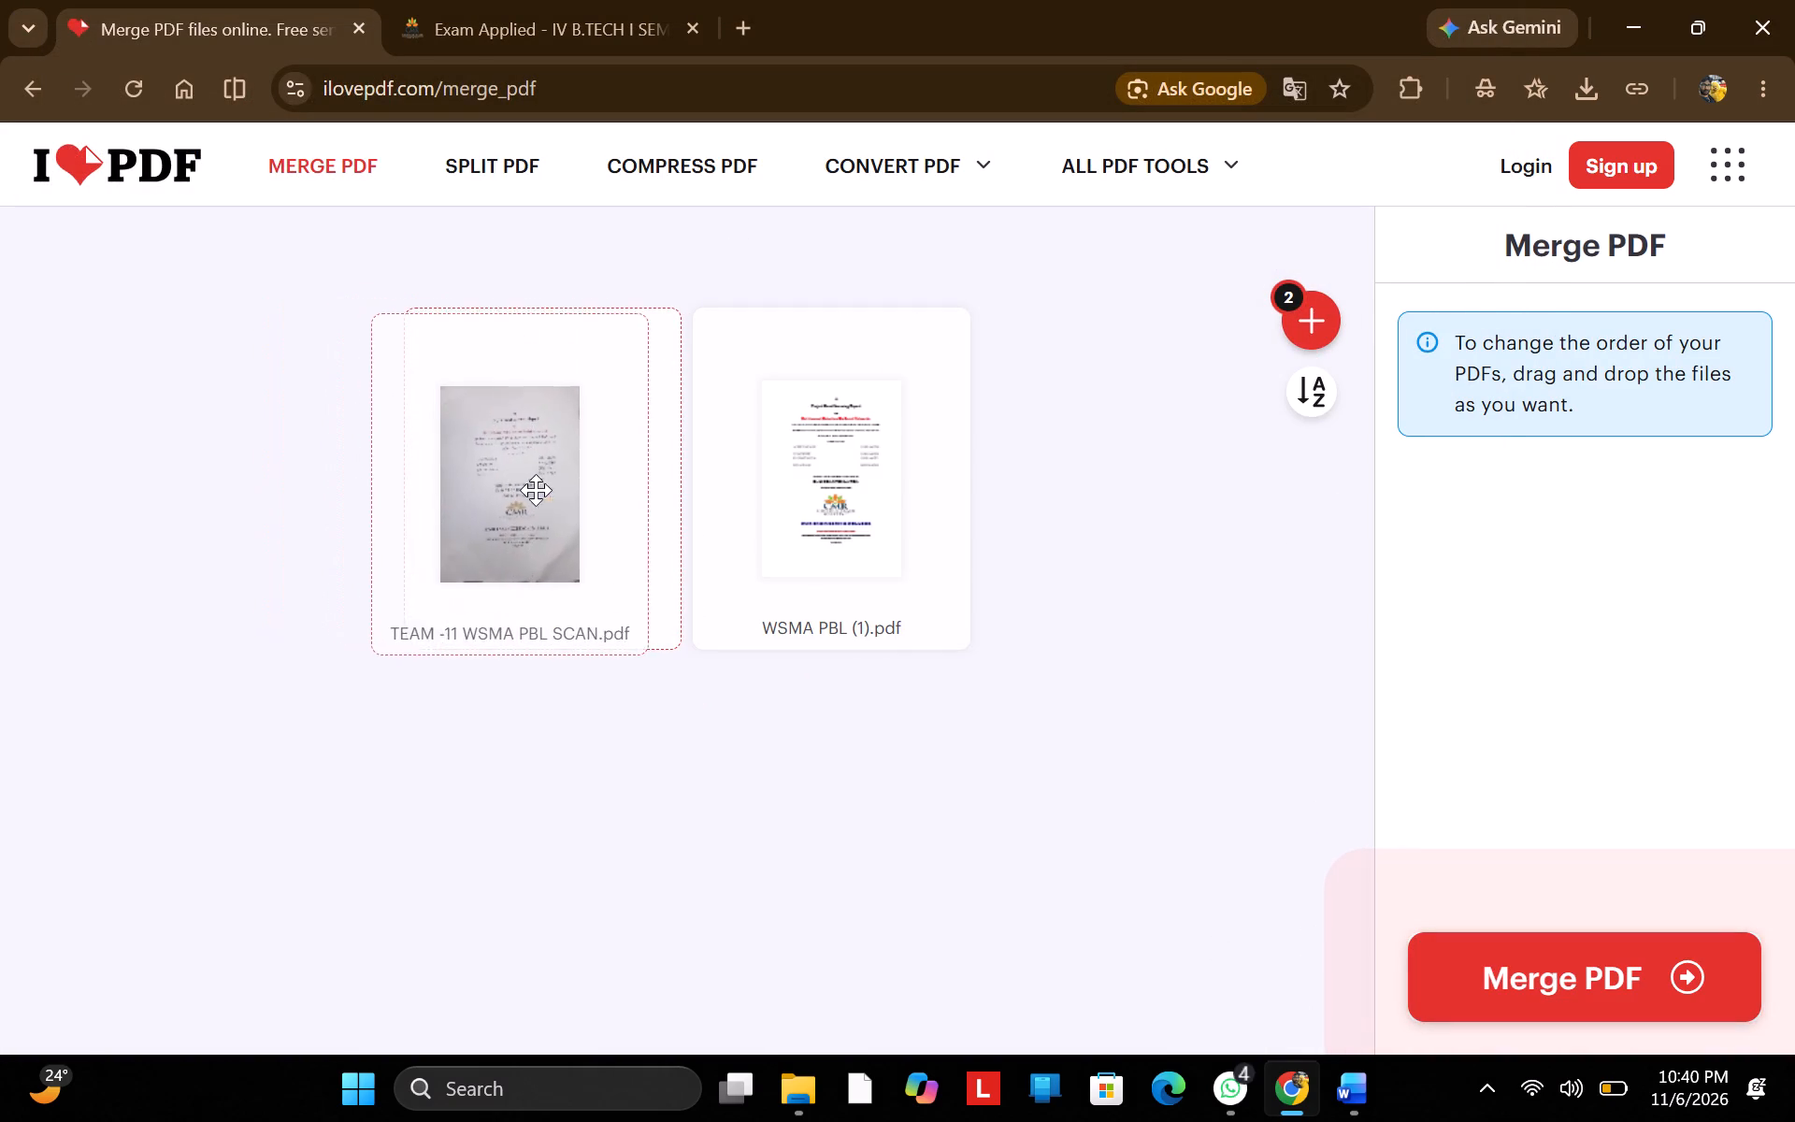
pyautogui.click(1609, 977)
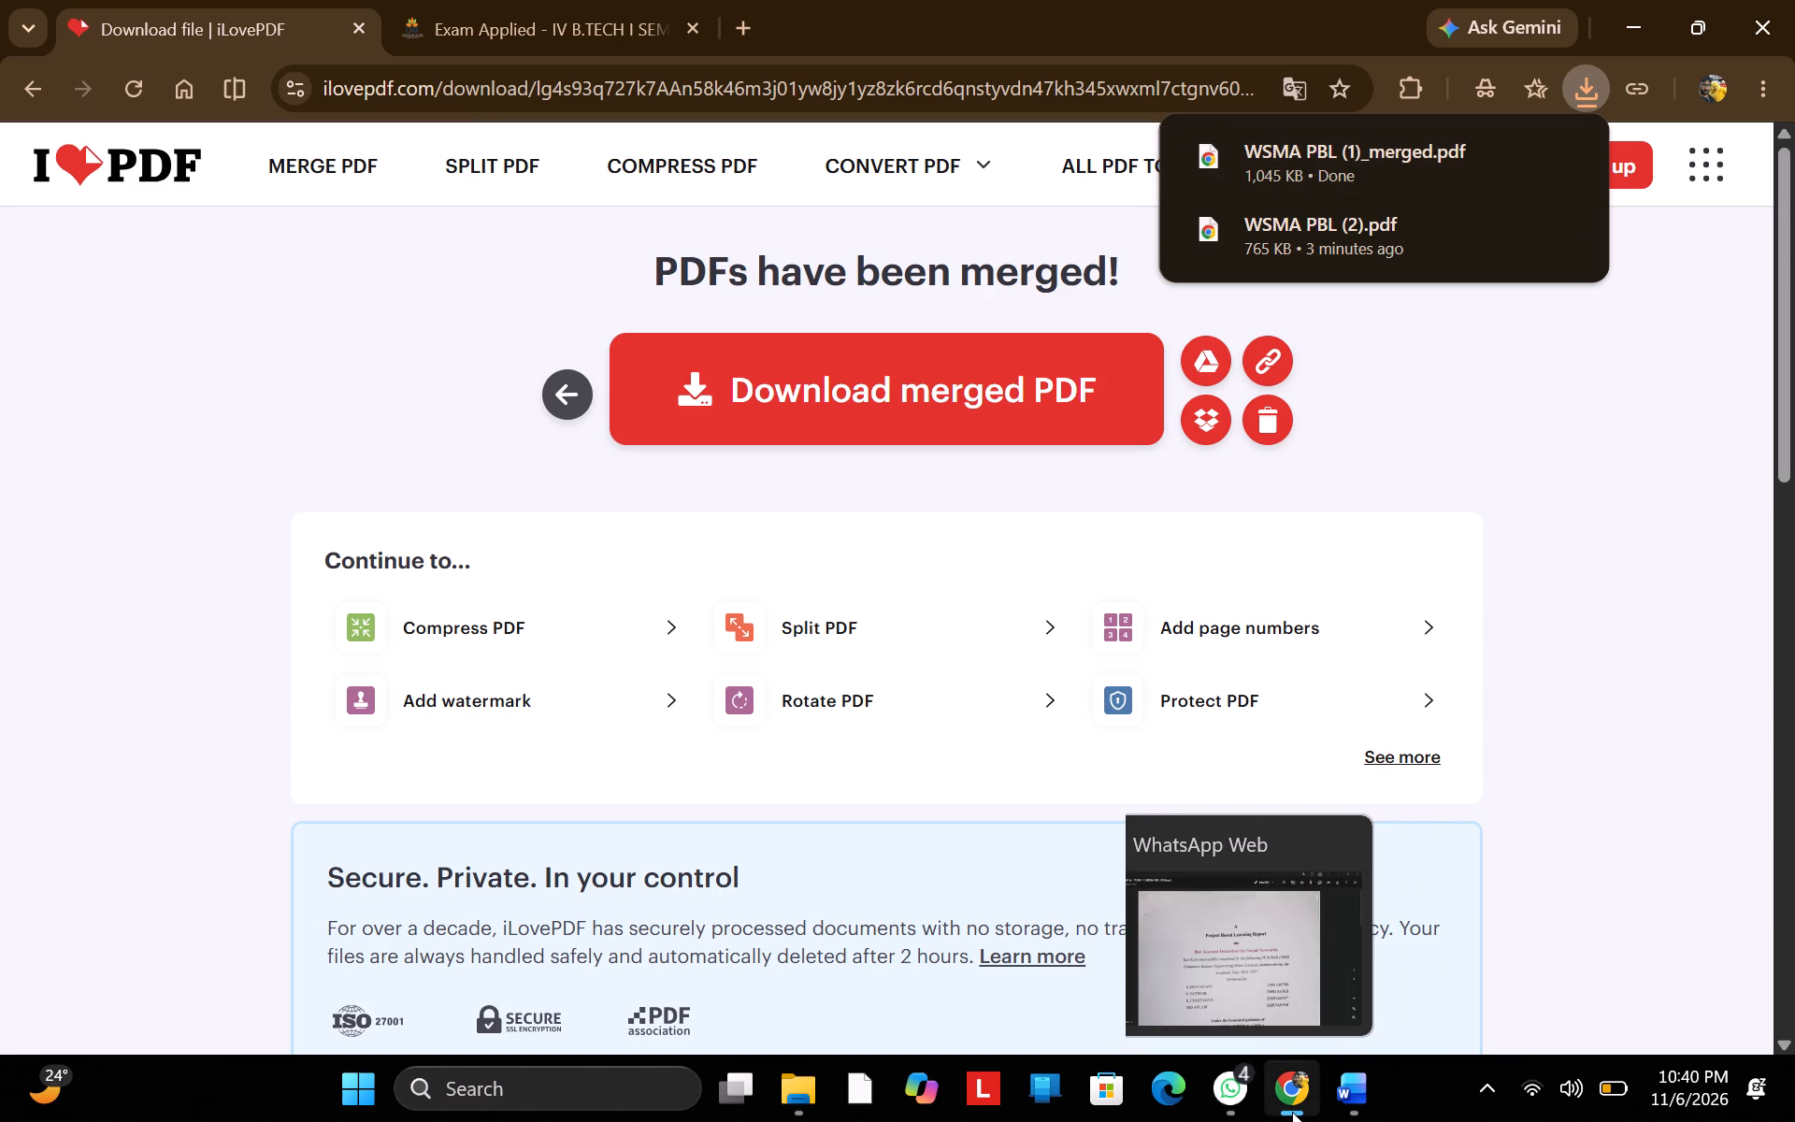
# Open the downloaded WSMA PBL (1)_merged.pdf and examine the scanned pages, page order and report content.
pyautogui.click(1558, 161)
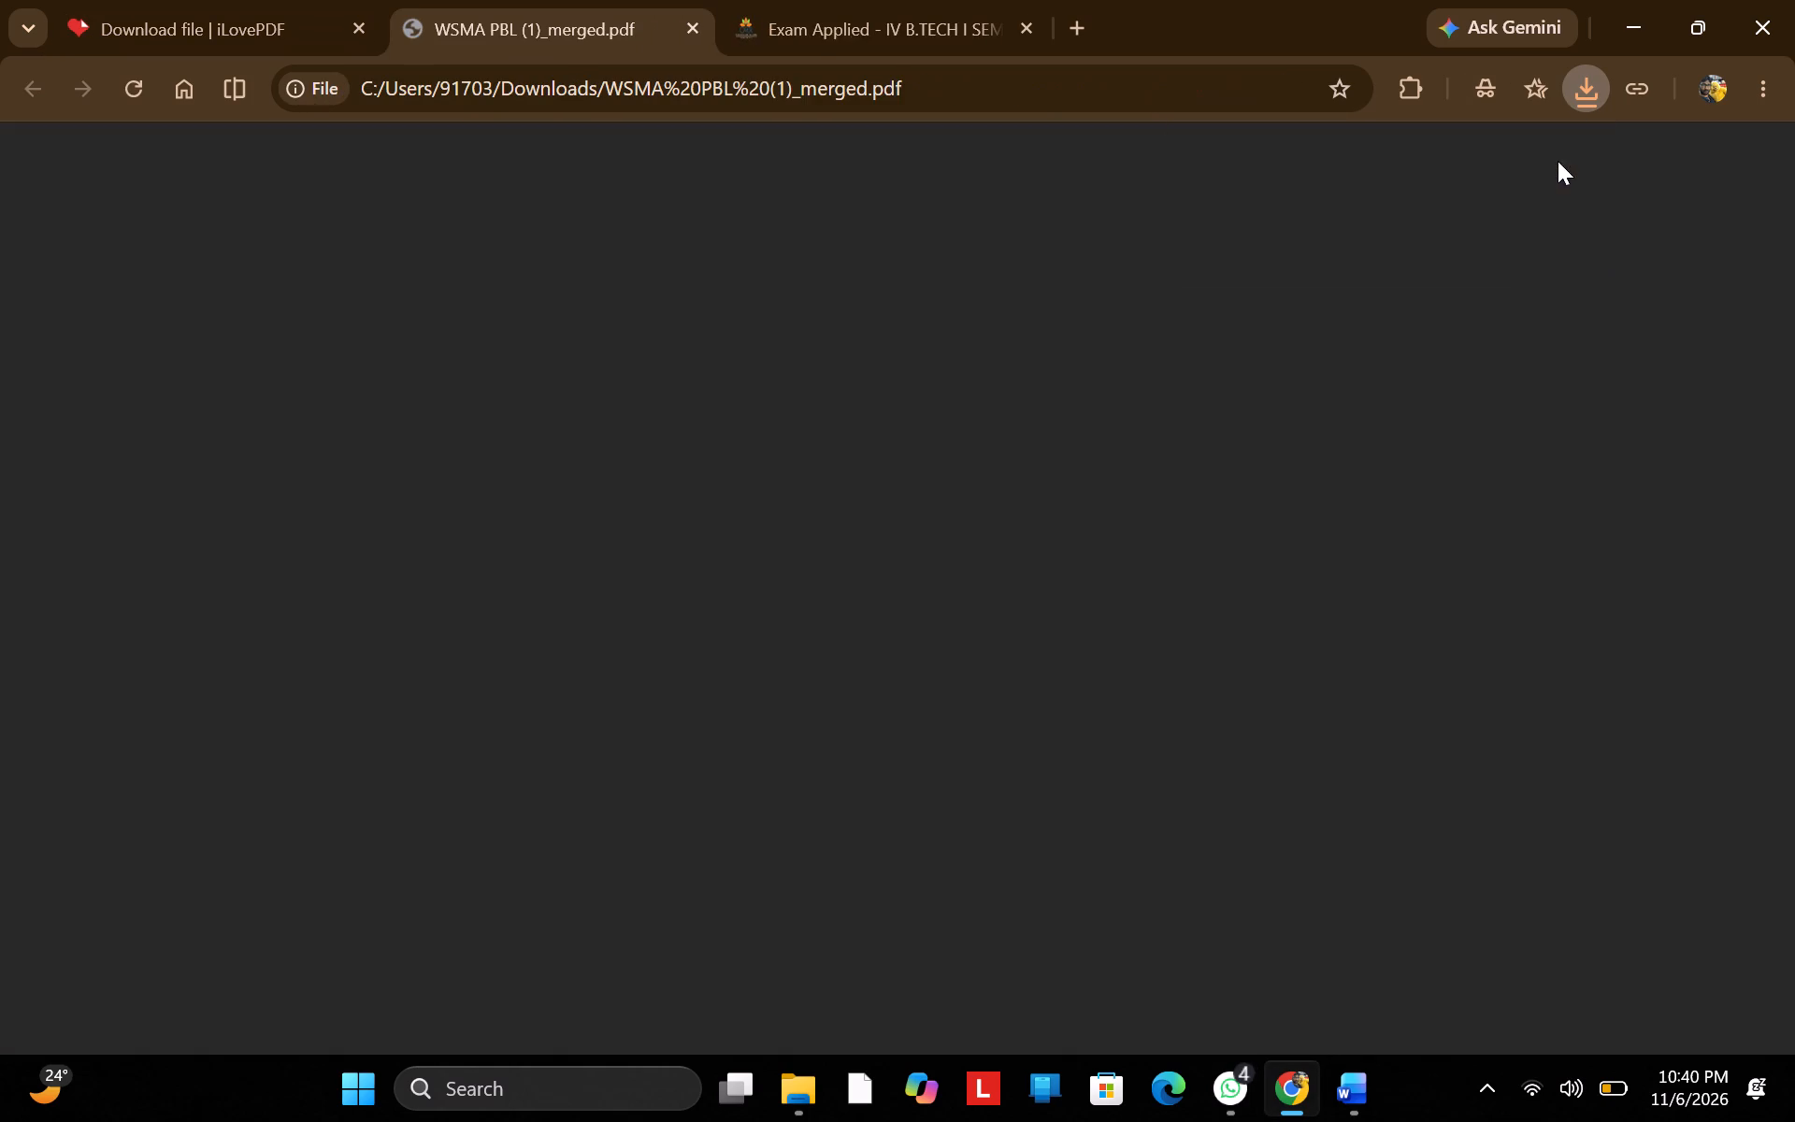
pyautogui.scroll(-6, 1087, 754)
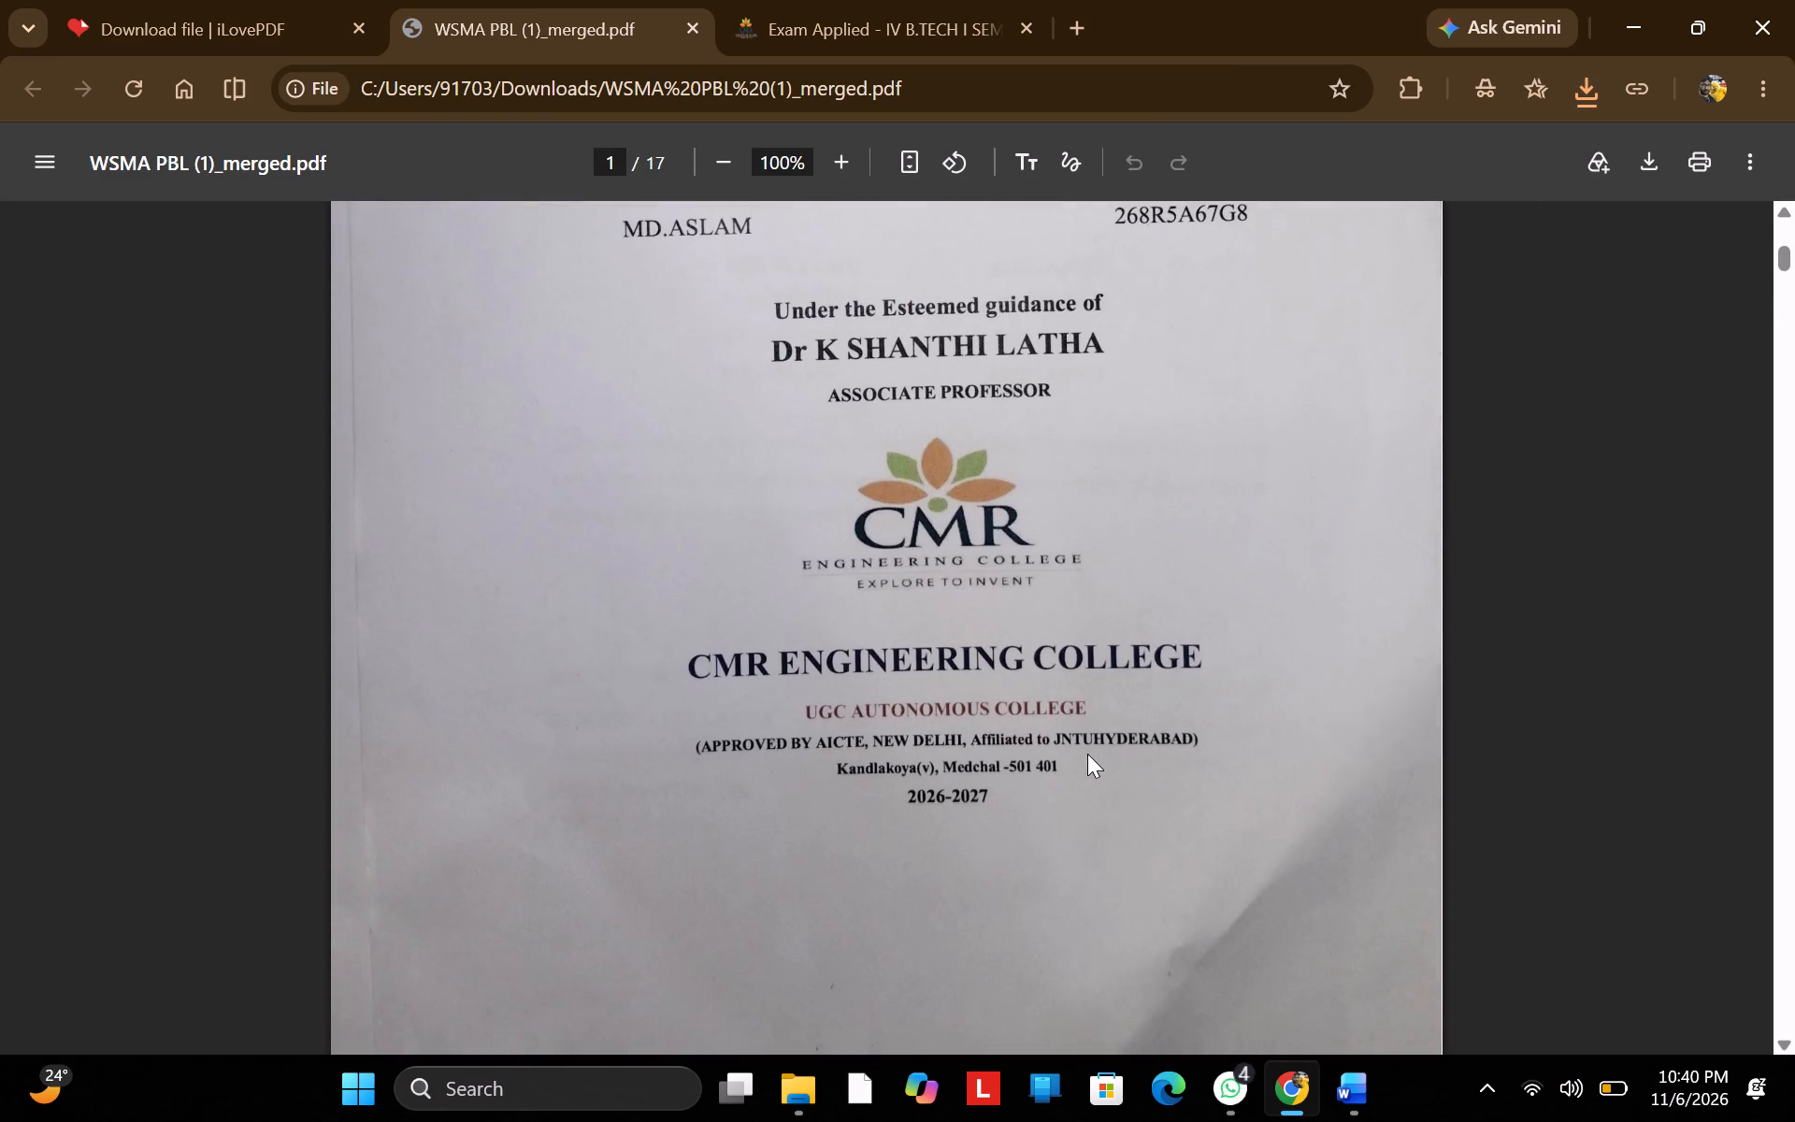
pyautogui.scroll(-11, 1087, 754)
pyautogui.scroll(1, 1087, 754)
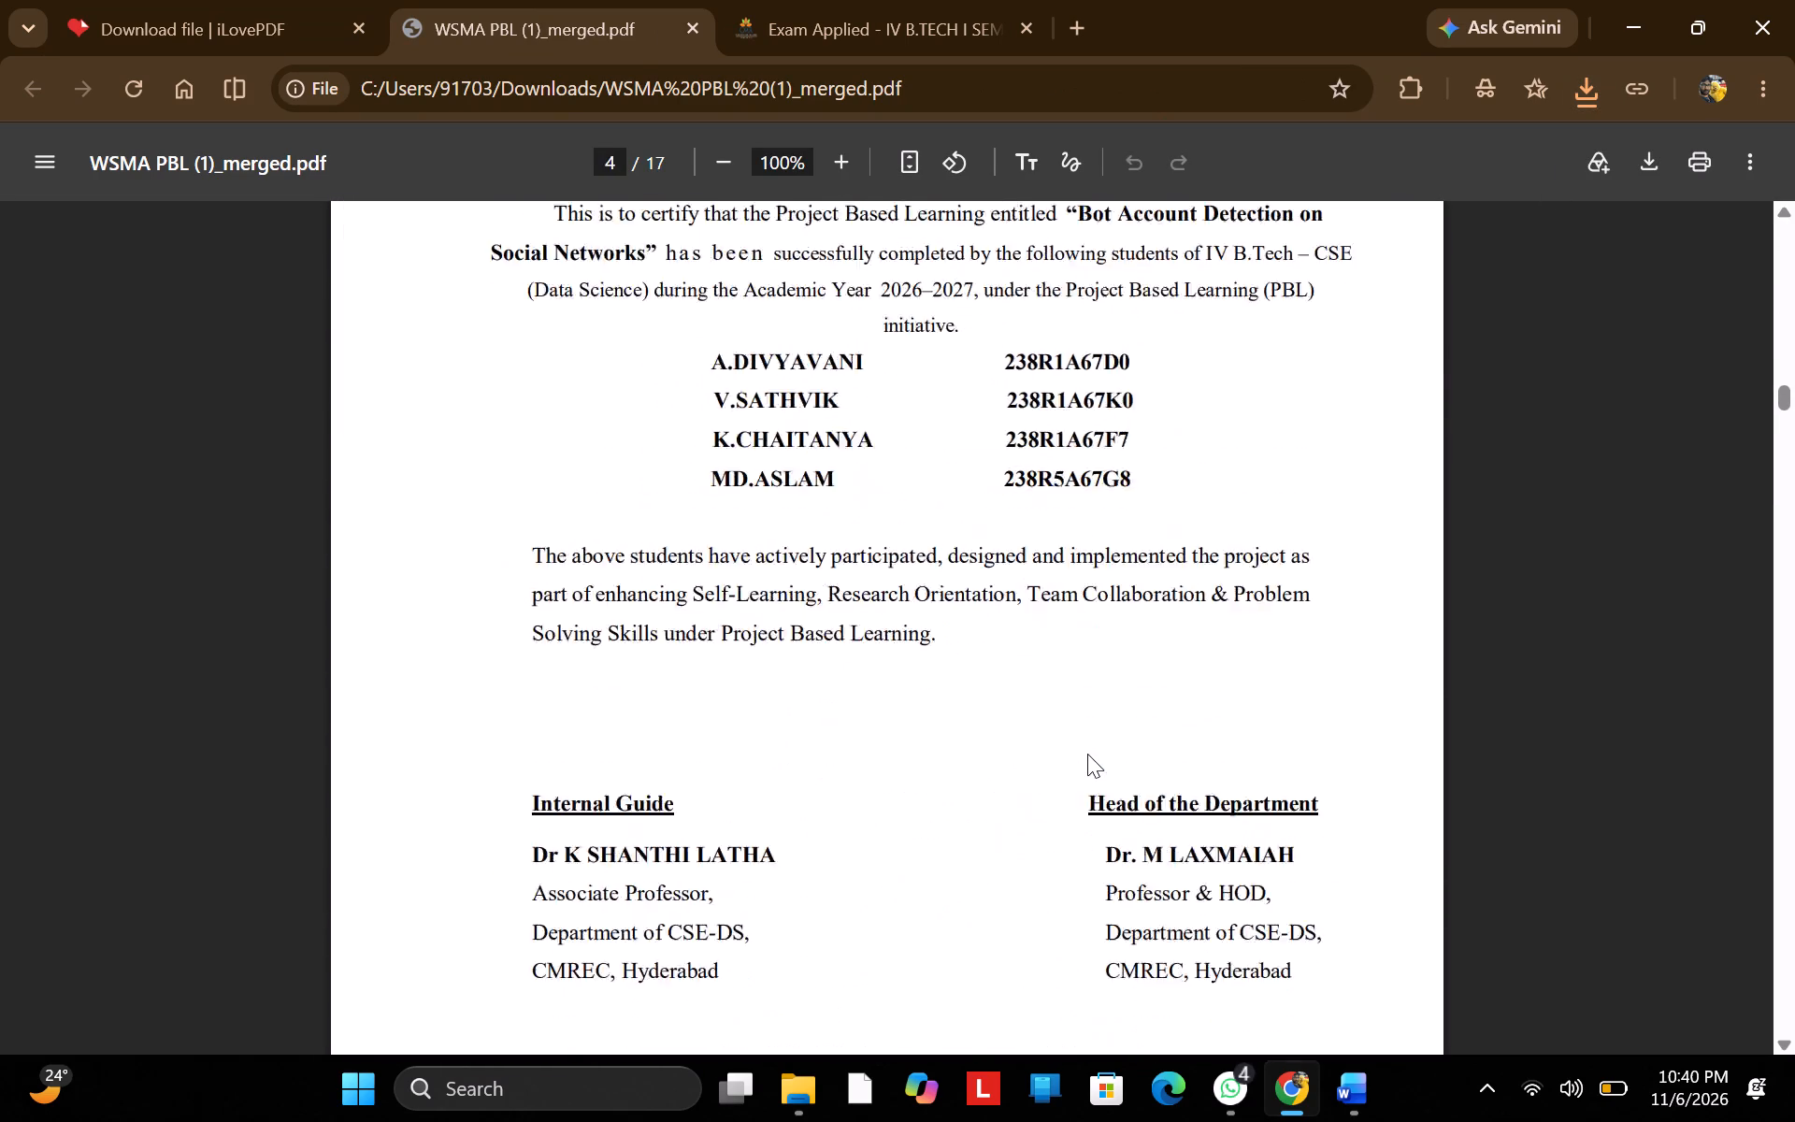
pyautogui.scroll(1, 1087, 754)
pyautogui.scroll(-2, 1087, 754)
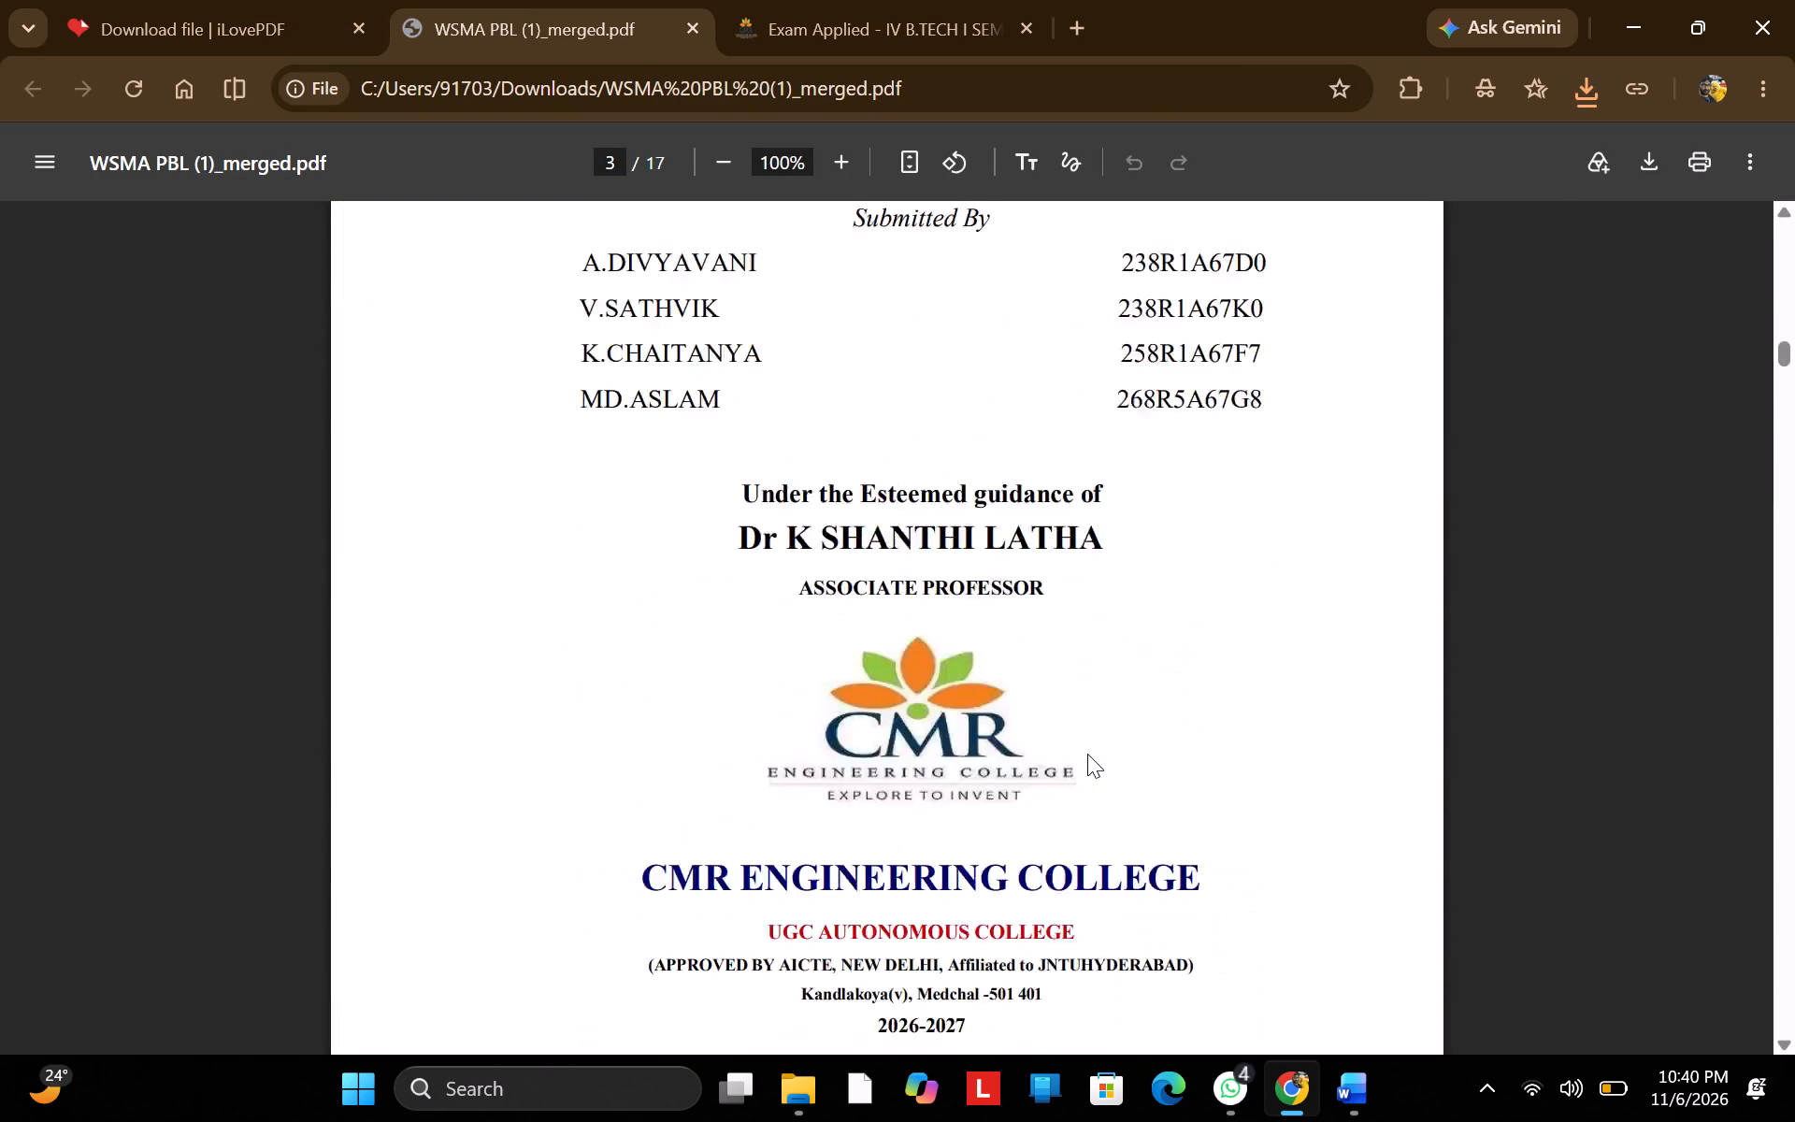
pyautogui.scroll(-10, 1087, 754)
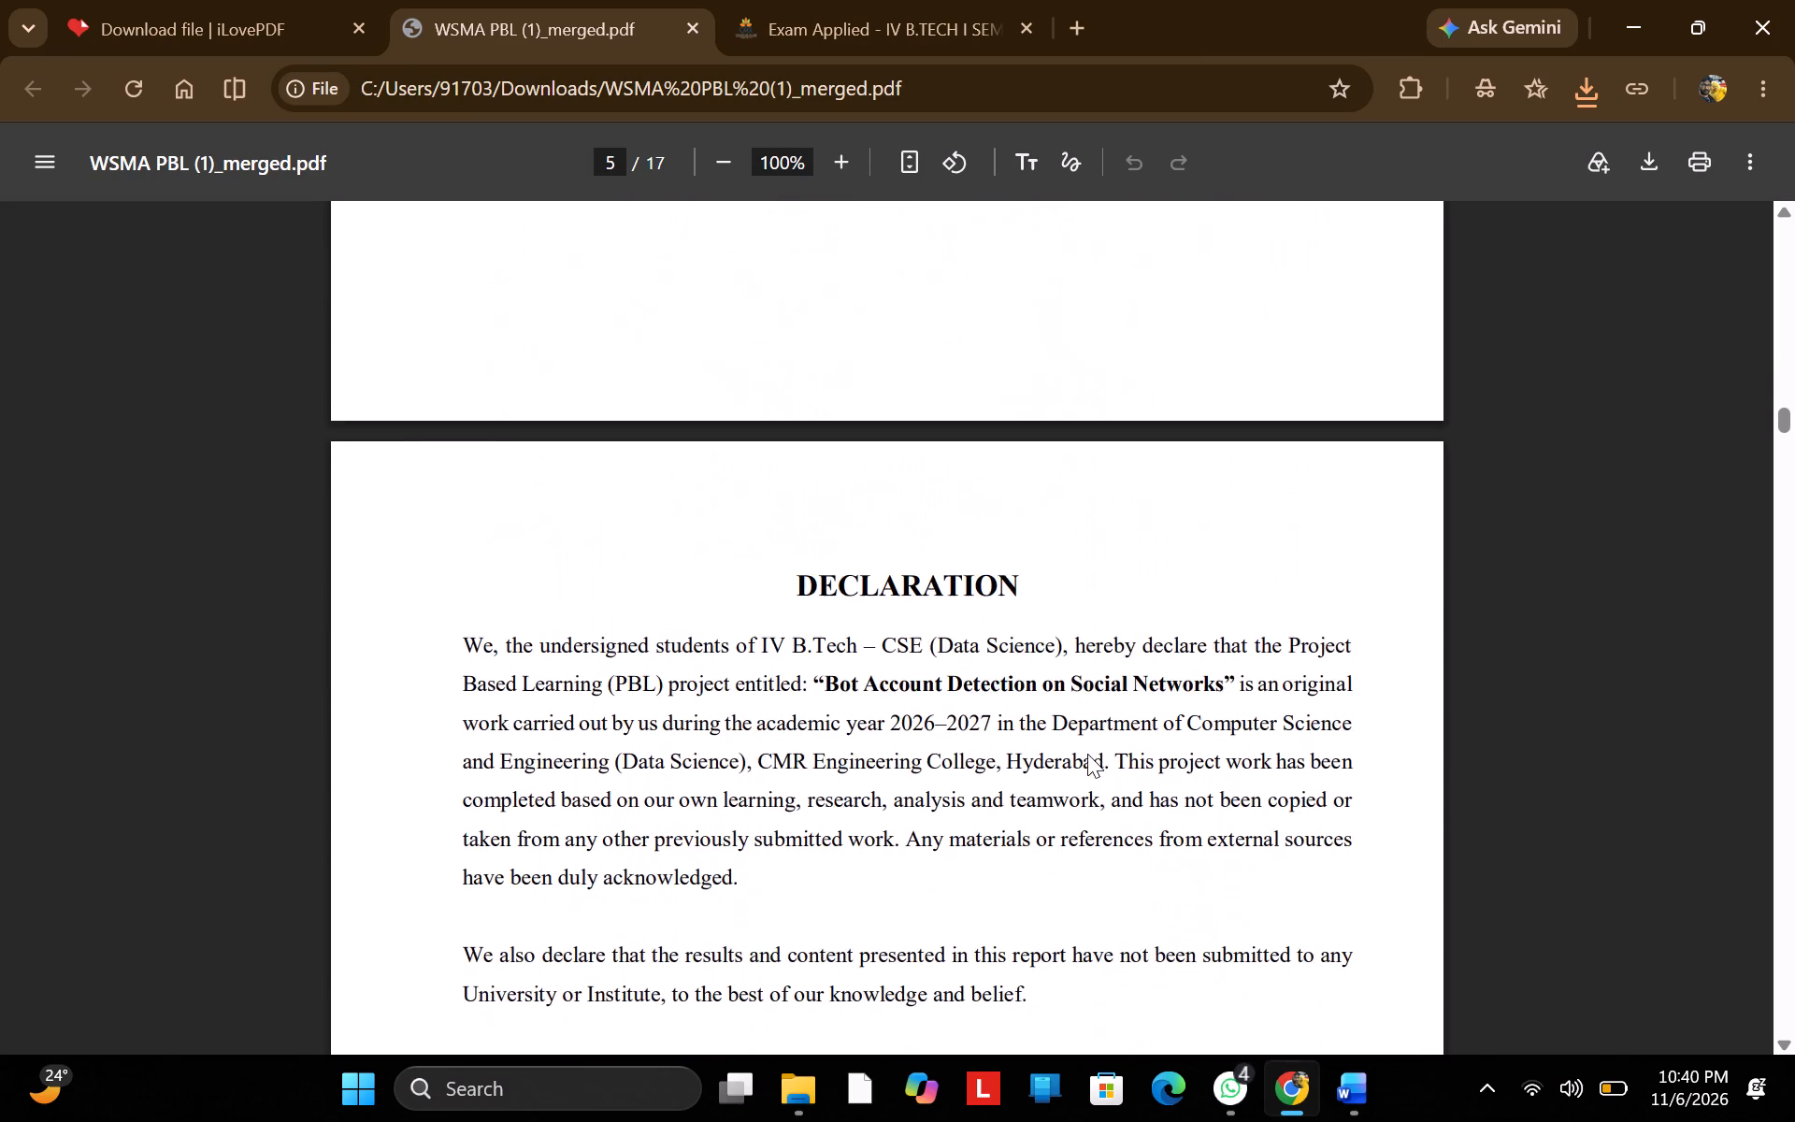
pyautogui.scroll(-12, 1087, 754)
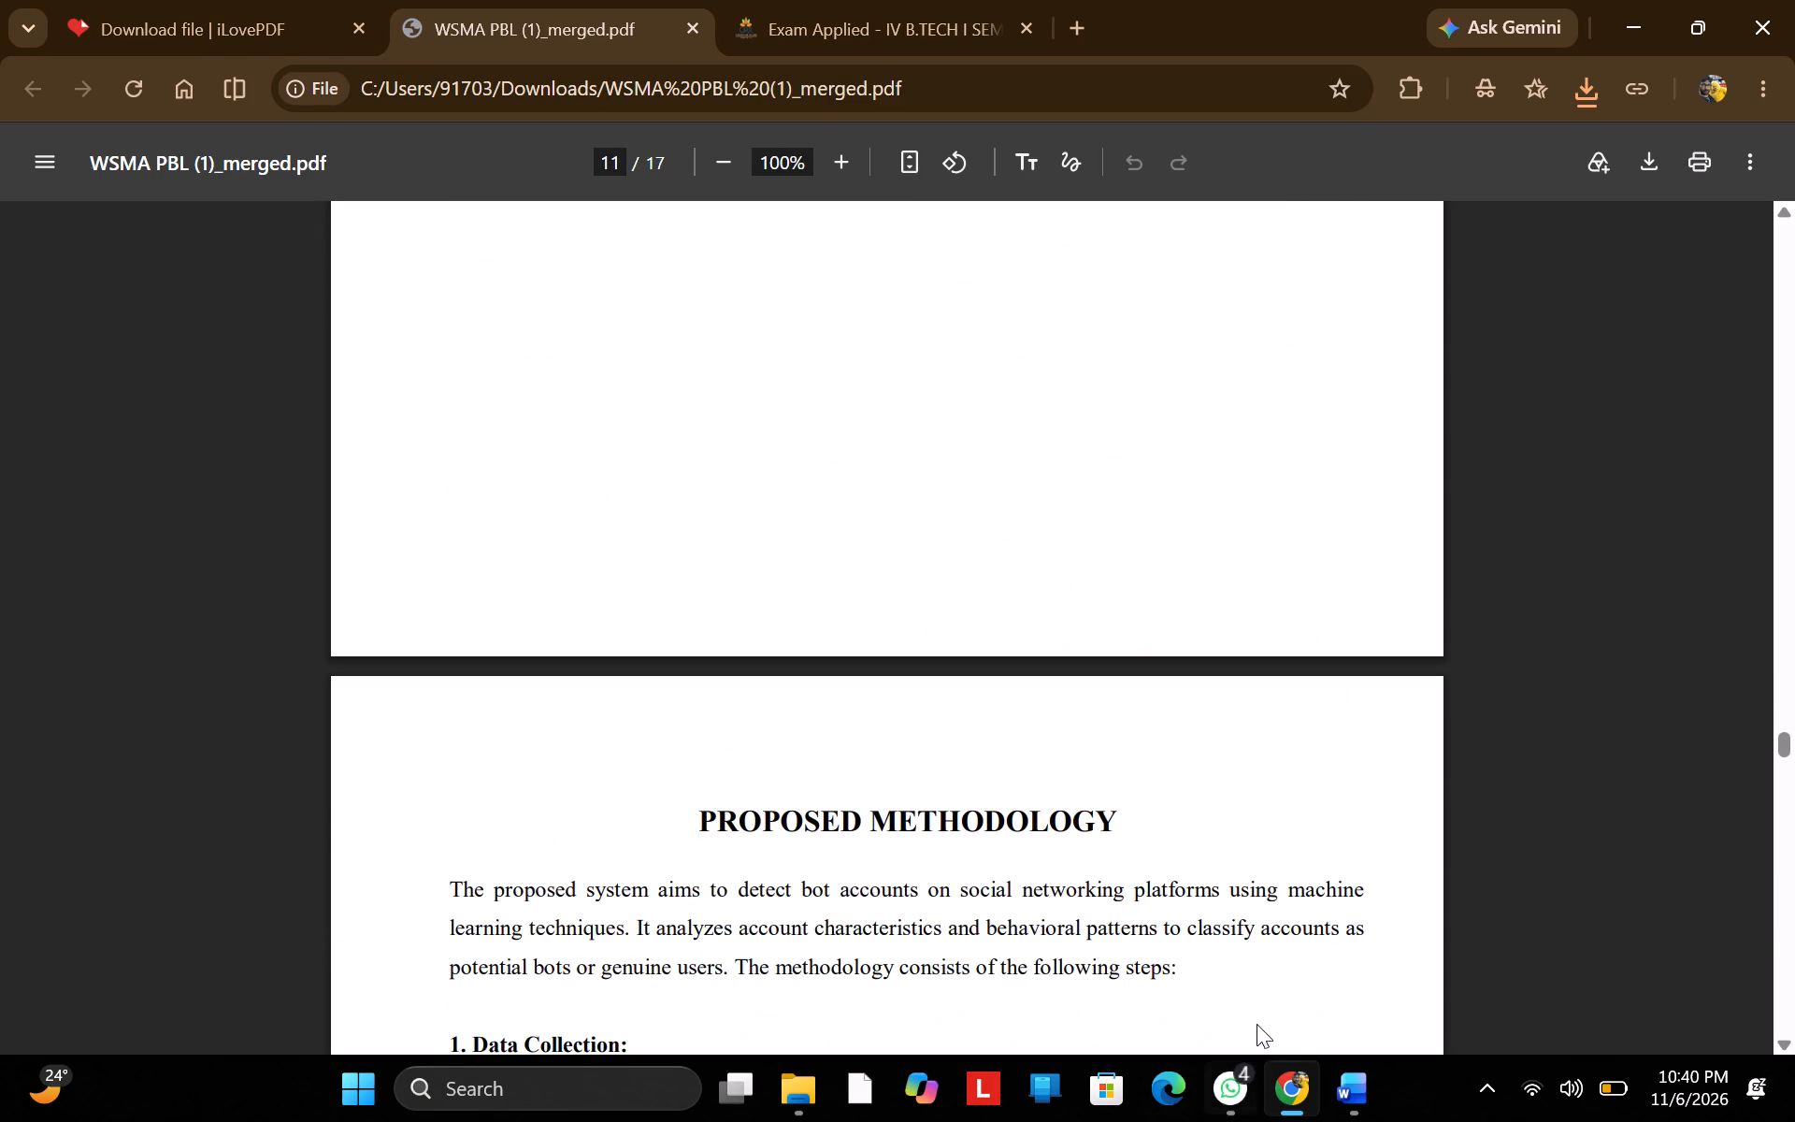
# Upload WSMA PBL (1)_merged.pdf for WEB AND SOCIAL MEDIA ANALYTICS LAB - R22DS704PC in the exam page's Project Upload form.
pyautogui.click(814, 0)
pyautogui.click(382, 591)
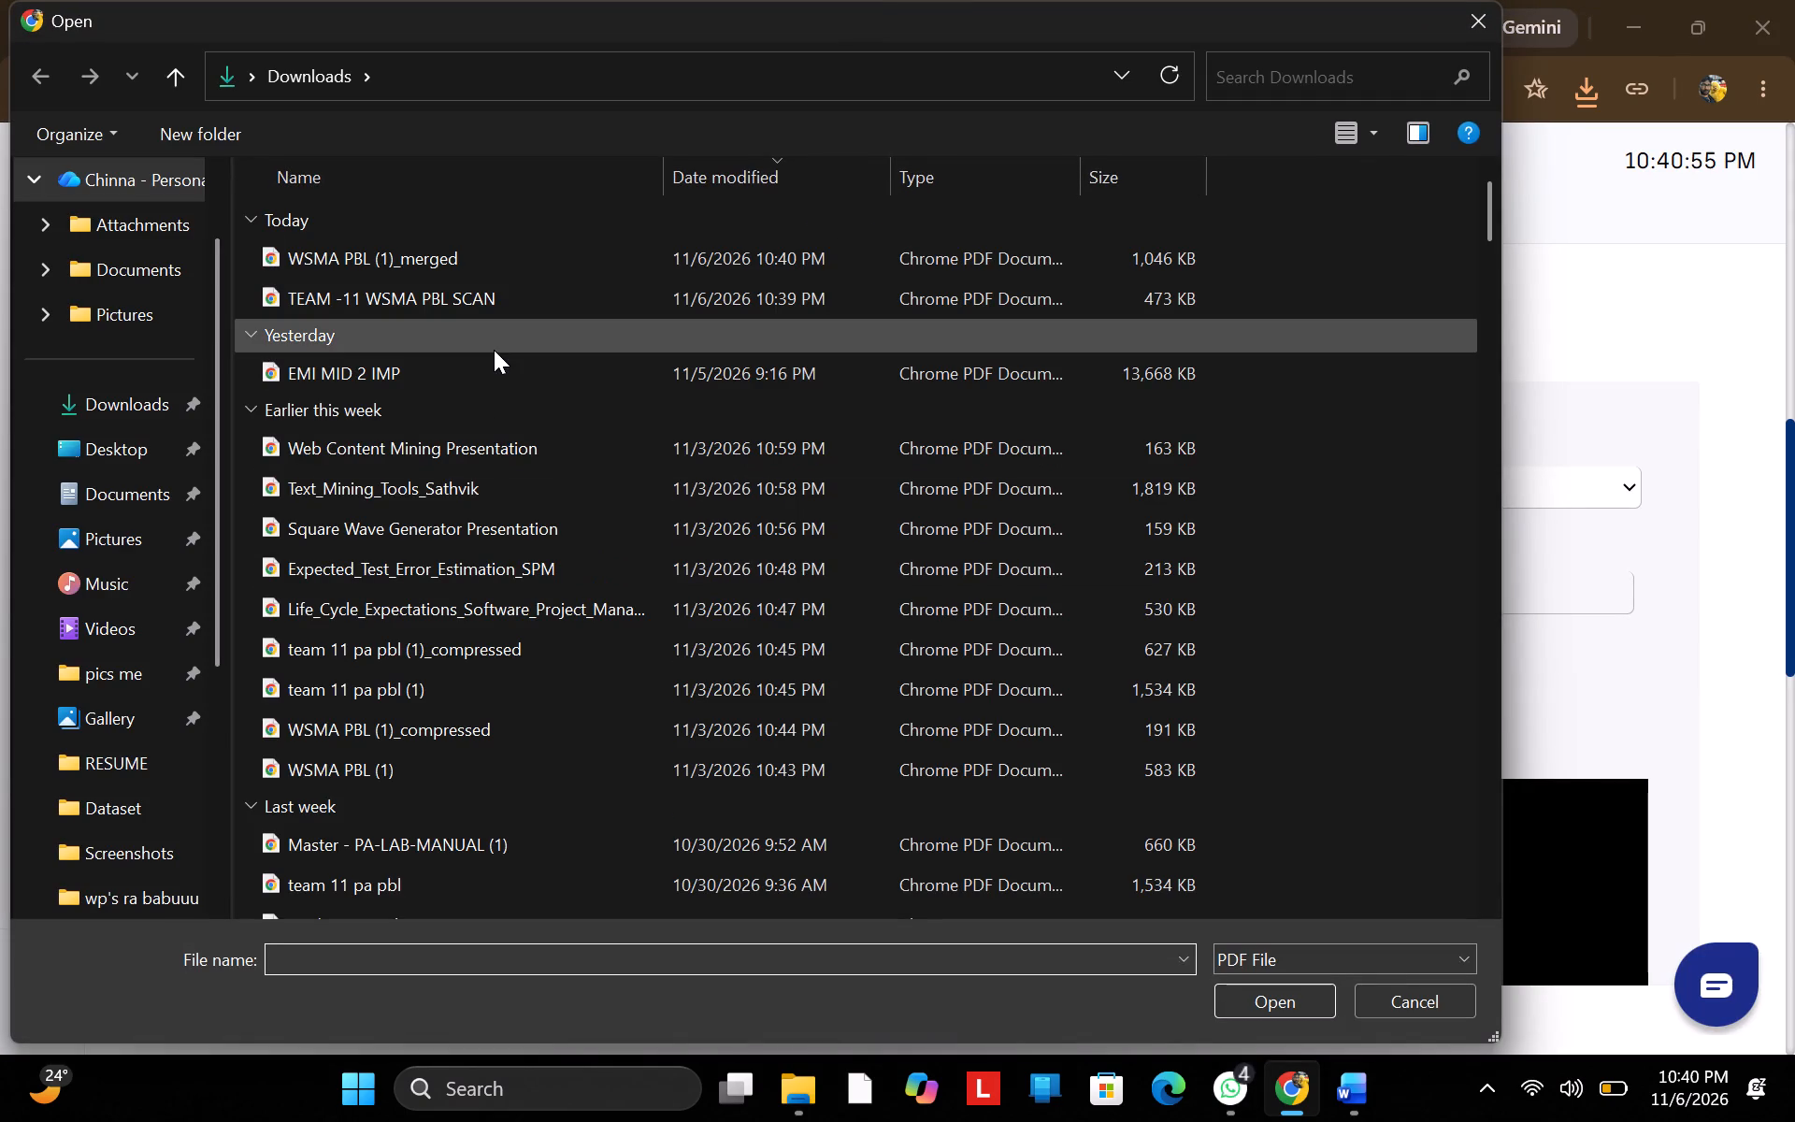
pyautogui.doubleClick(474, 266)
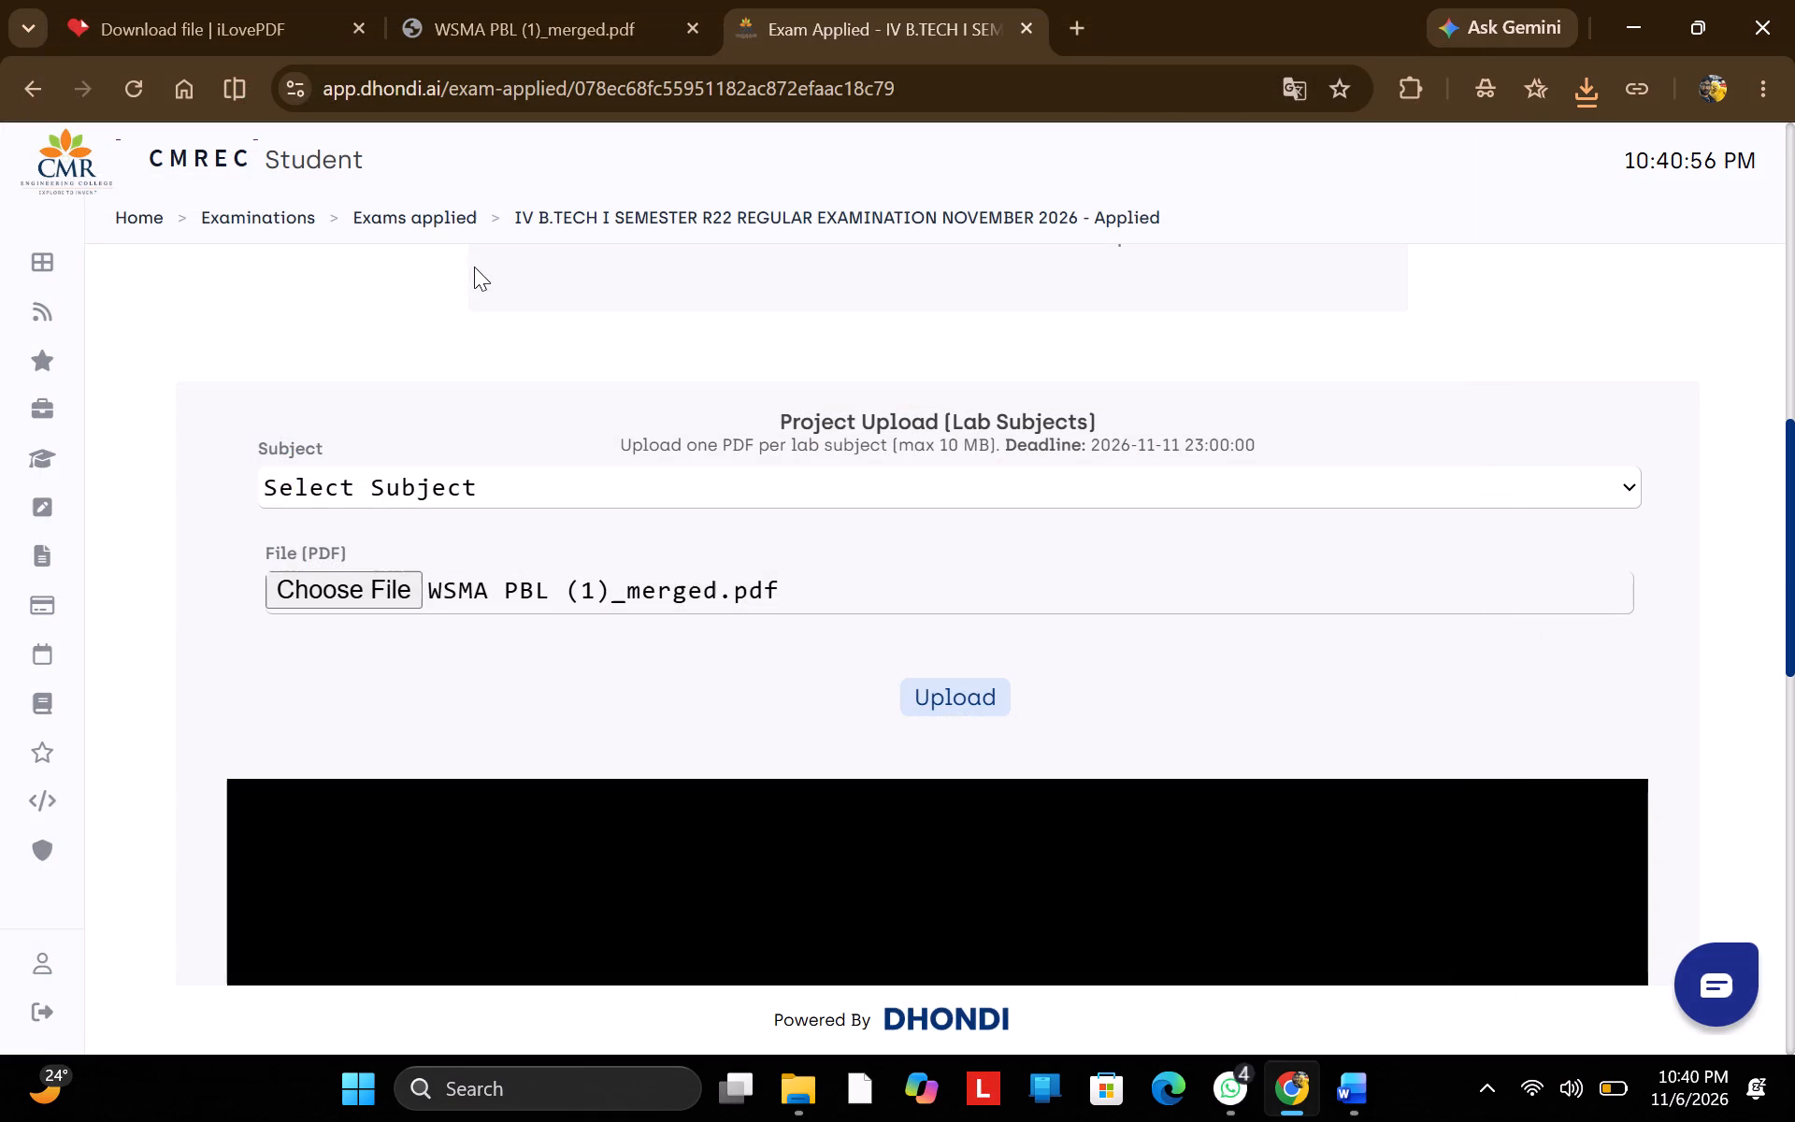
pyautogui.click(438, 486)
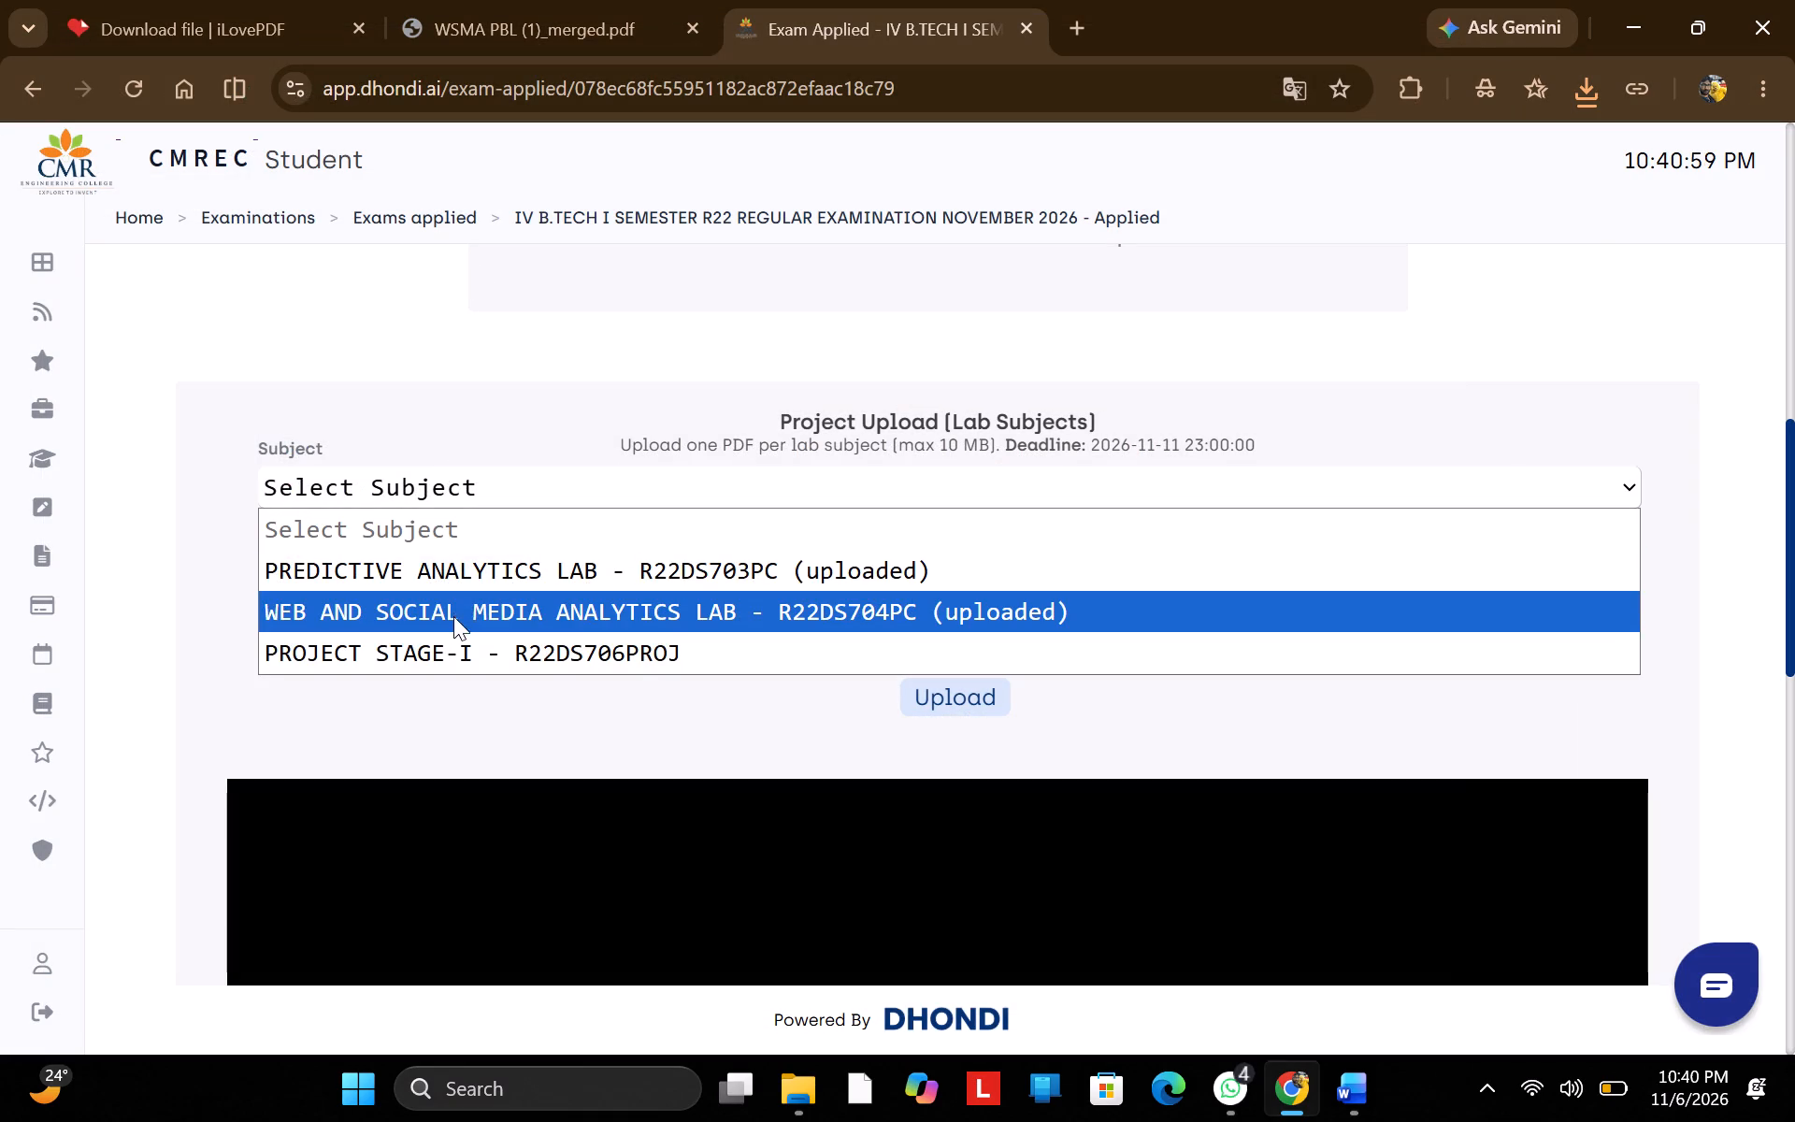
pyautogui.click(454, 619)
pyautogui.click(960, 697)
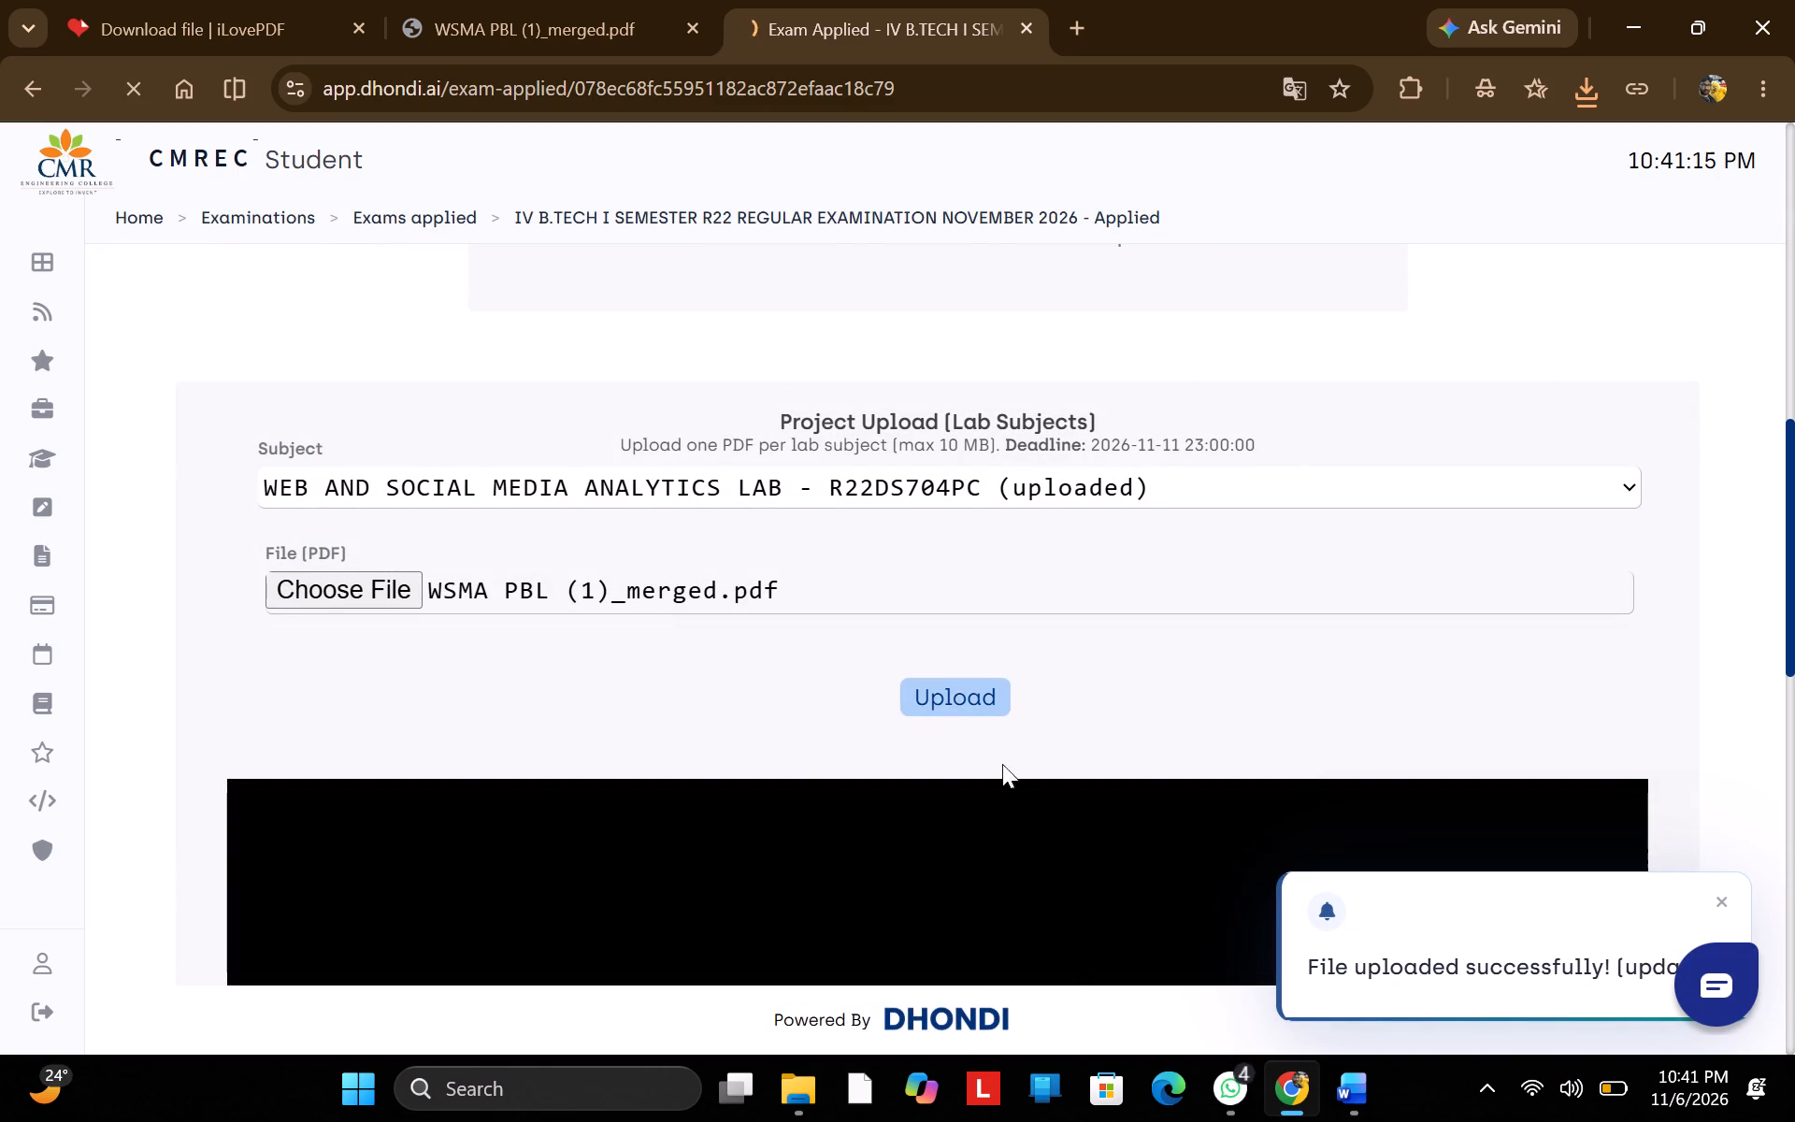
# Return to iLovePDF and start a new Merge PDF job by opening the PDF file selection.
pyautogui.click(242, 4)
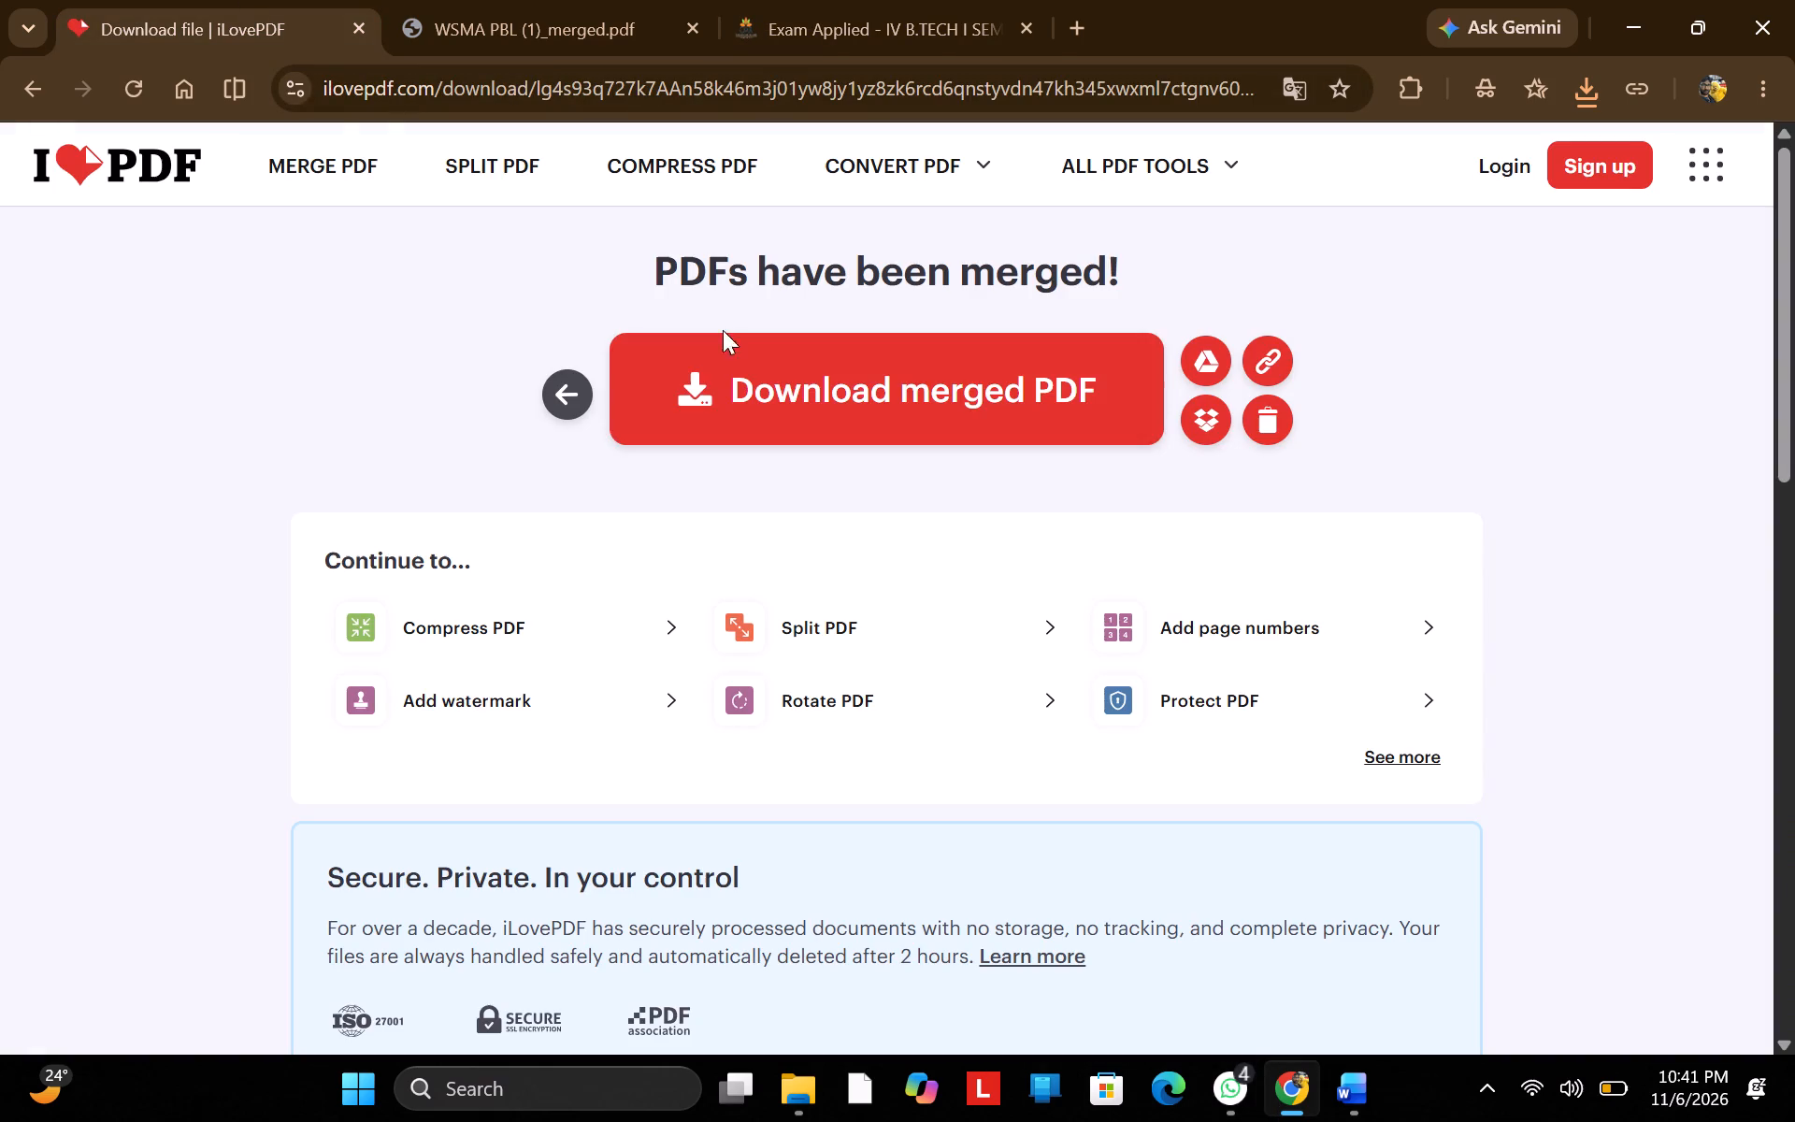
pyautogui.click(318, 169)
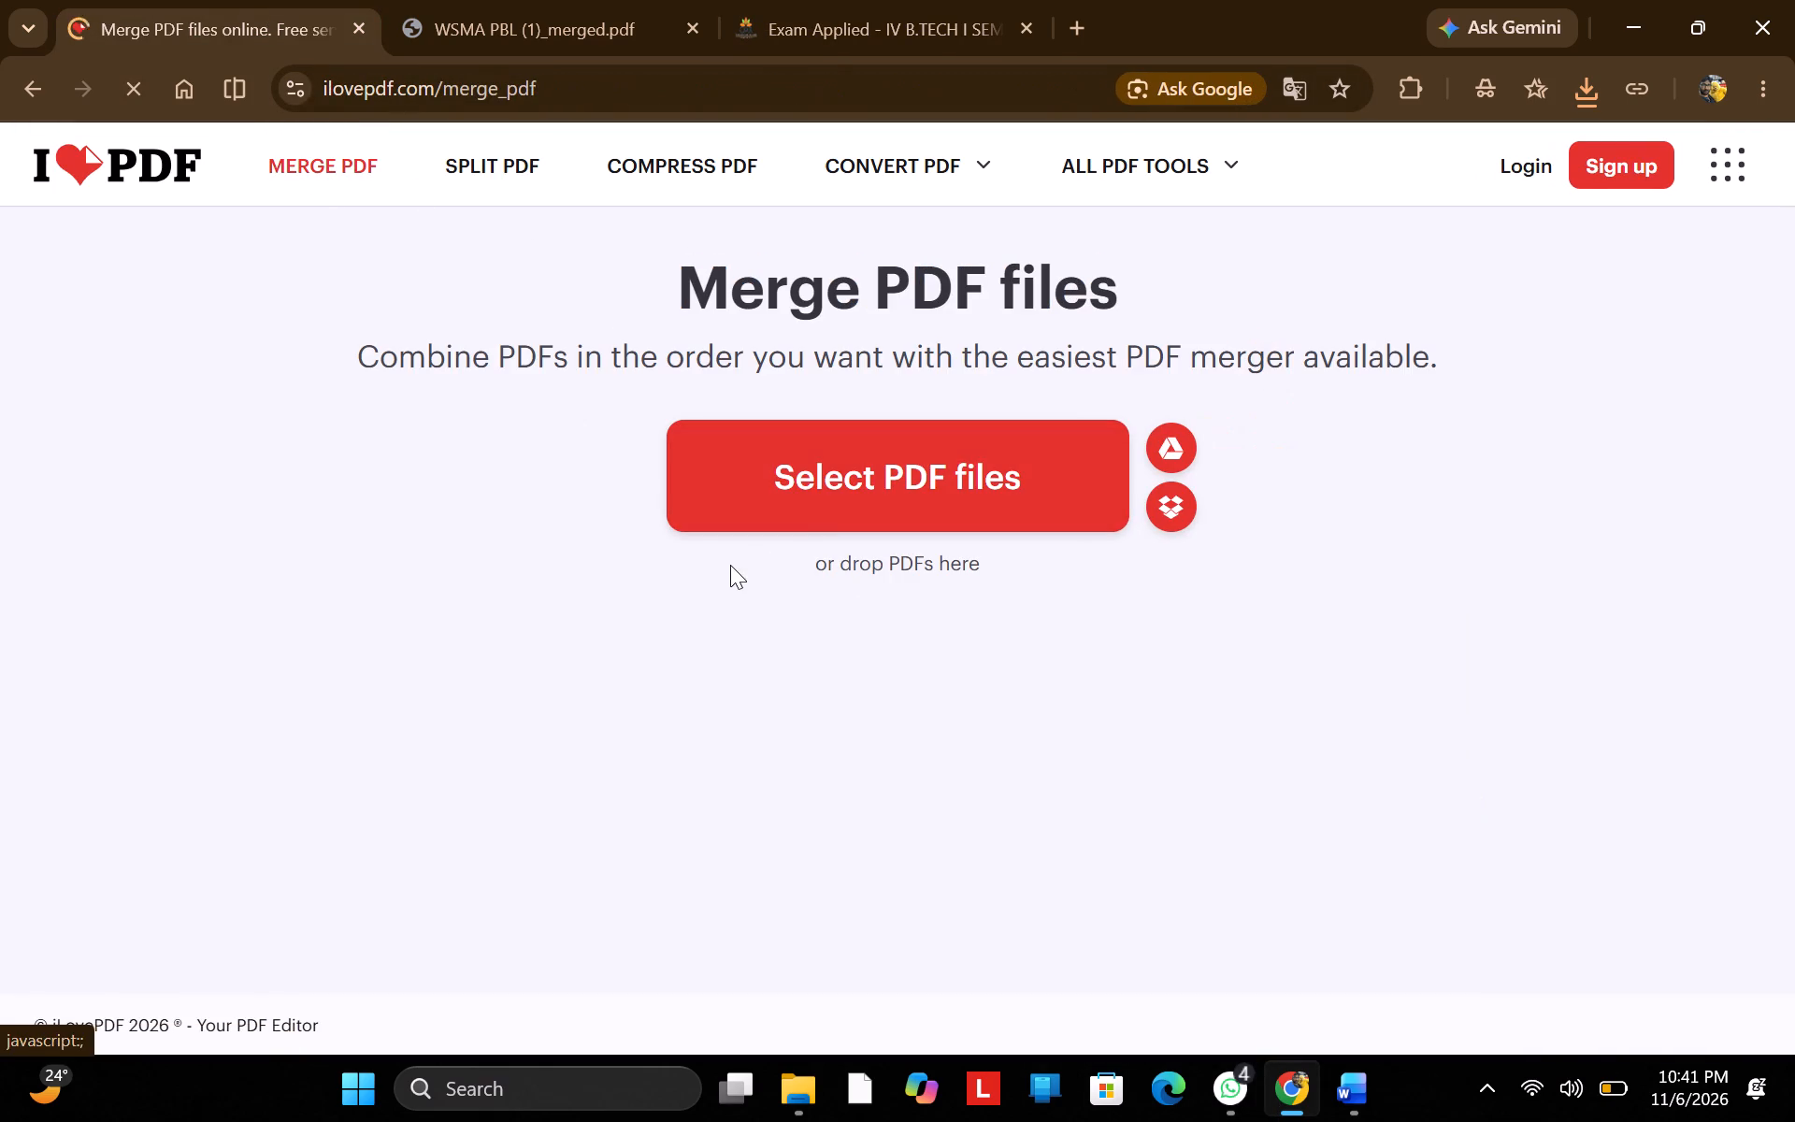
pyautogui.click(834, 510)
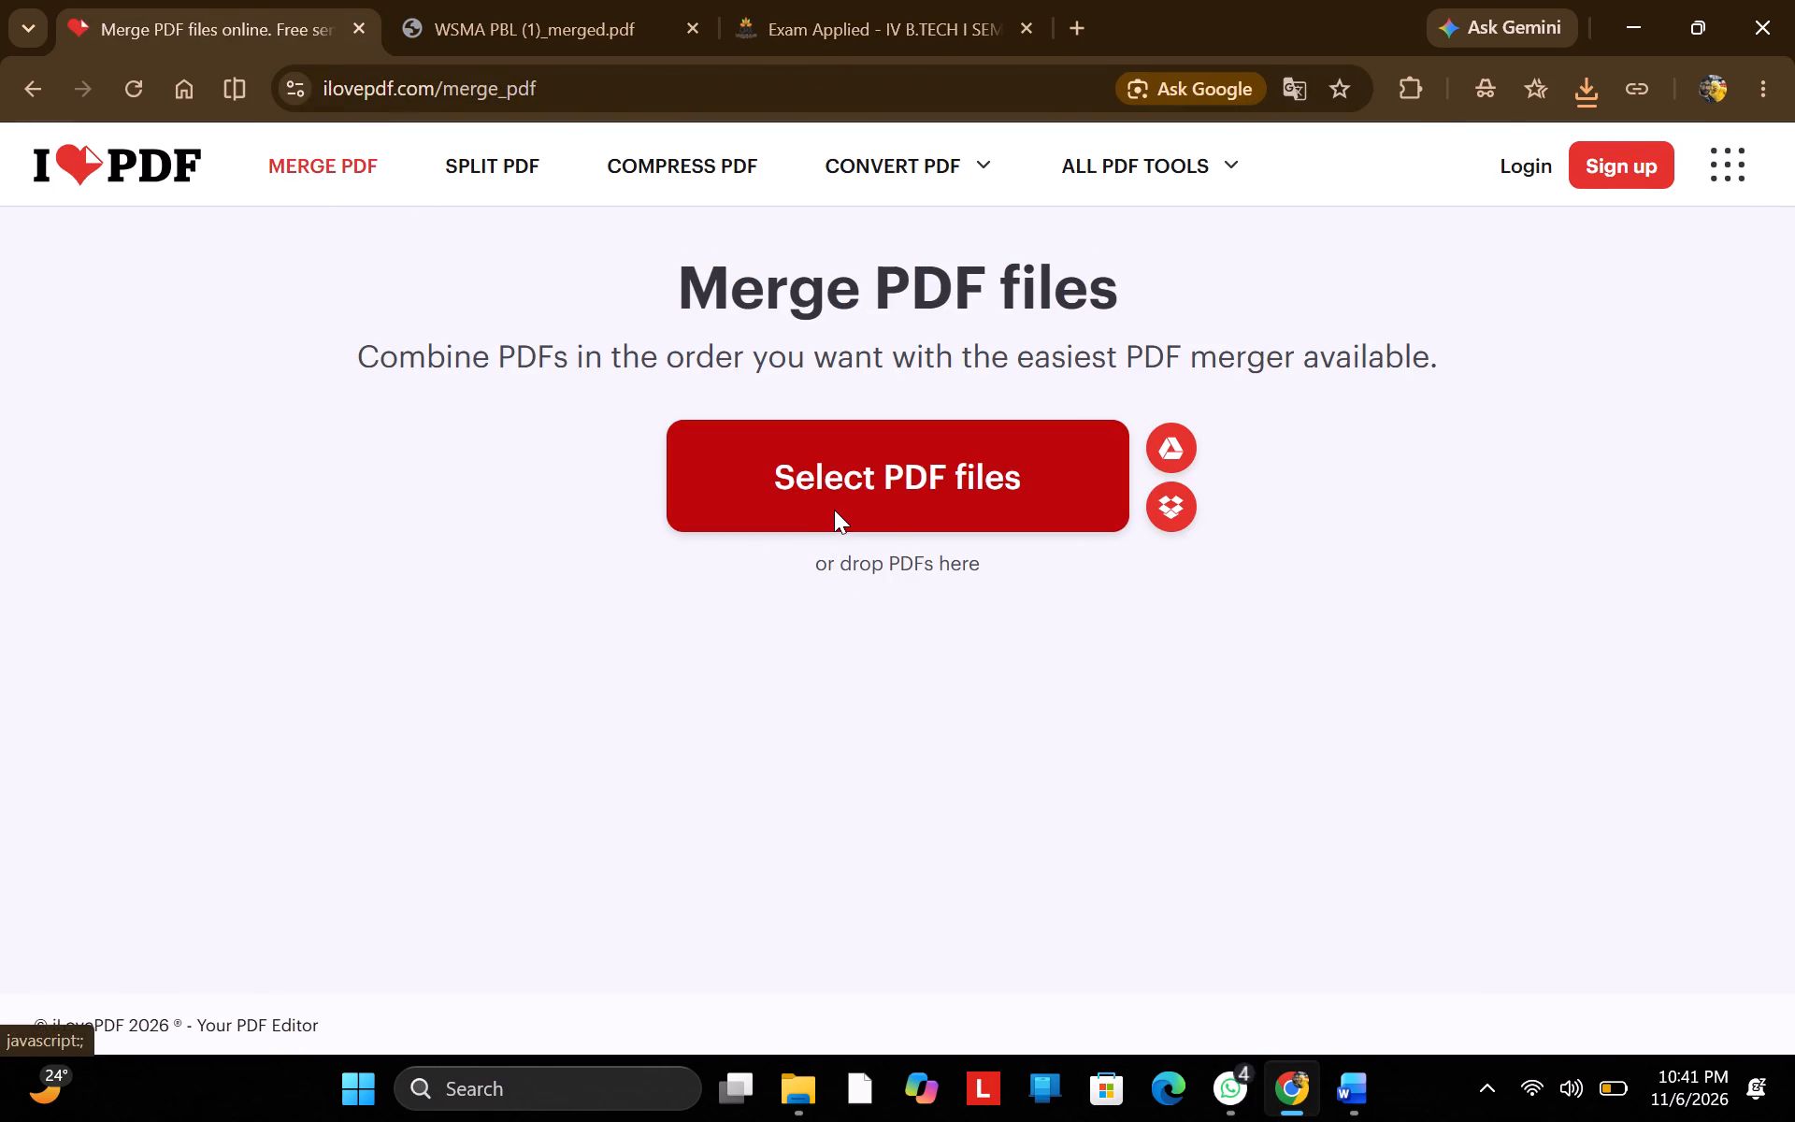
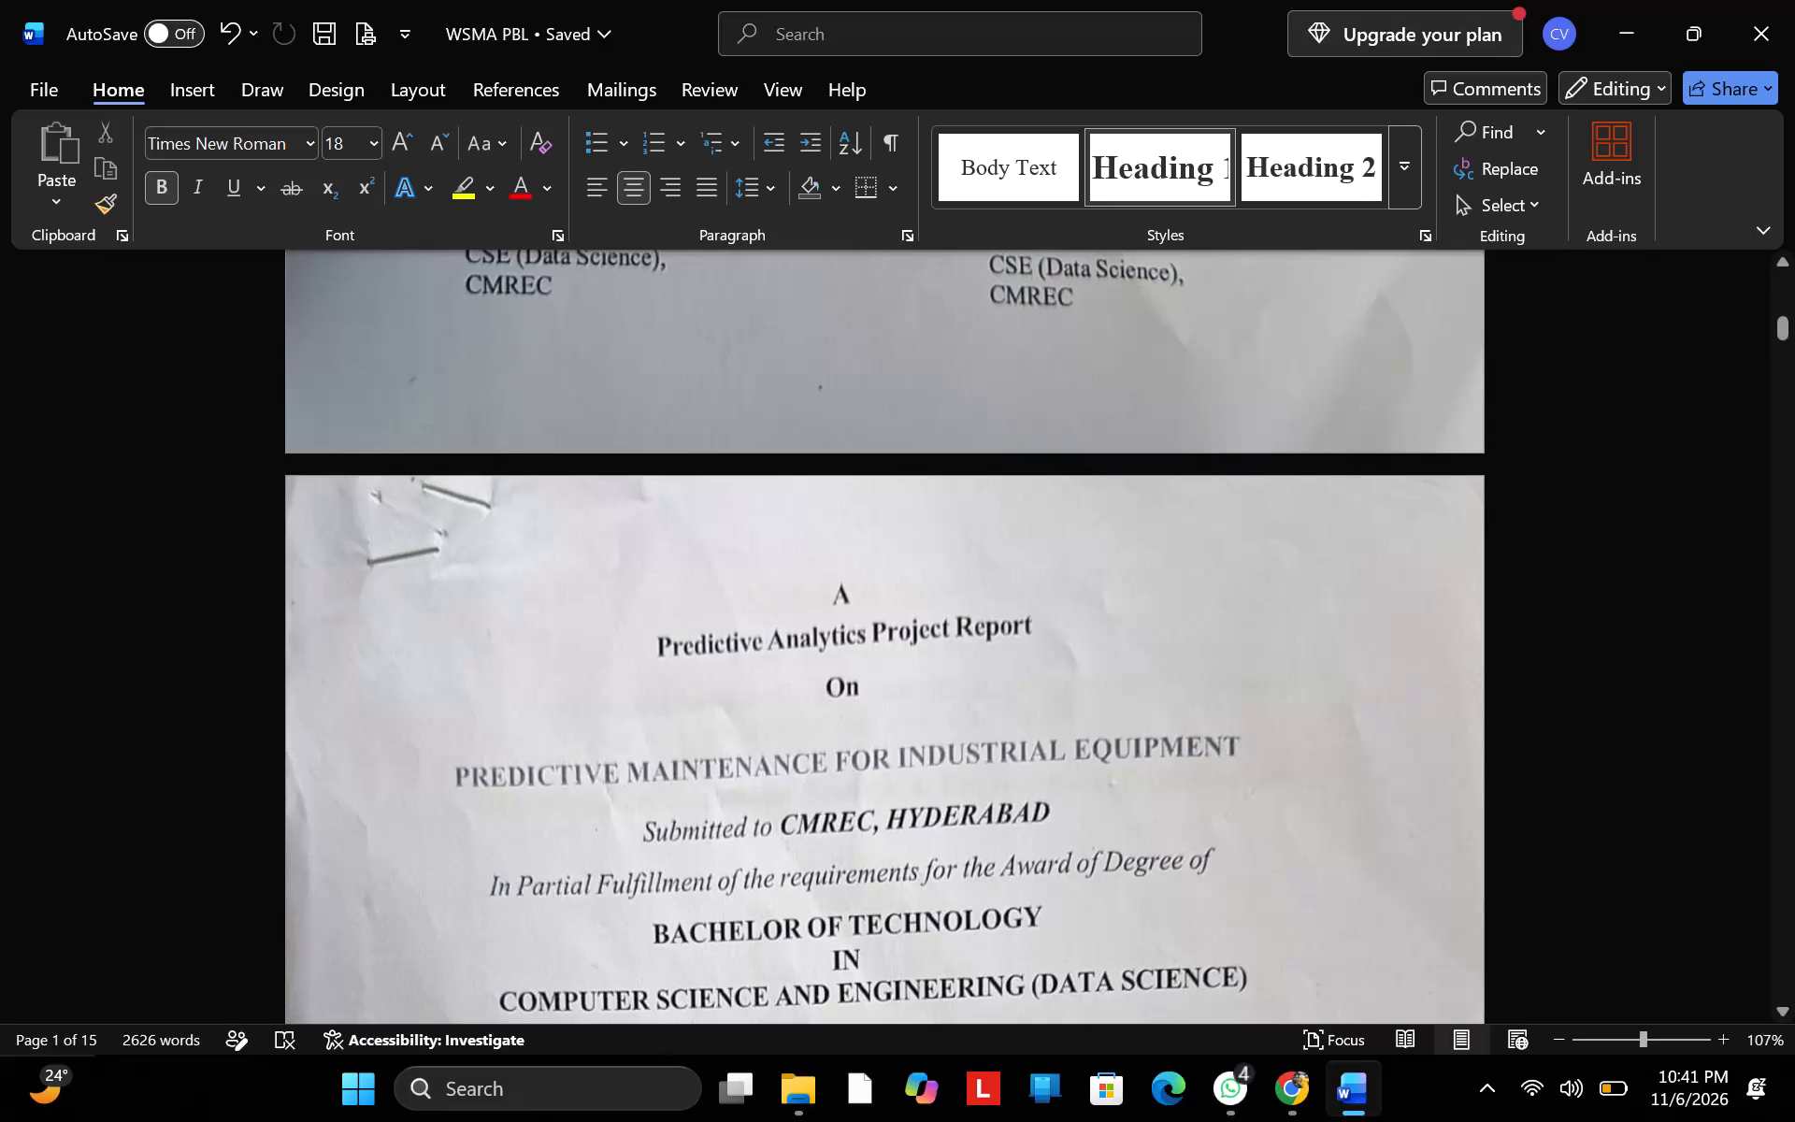
# Look through the WSMA PBL Word document from the scanned project report cover to the Declaration page.
pyautogui.scroll(-9, 1159, 572)
pyautogui.scroll(1, 1159, 572)
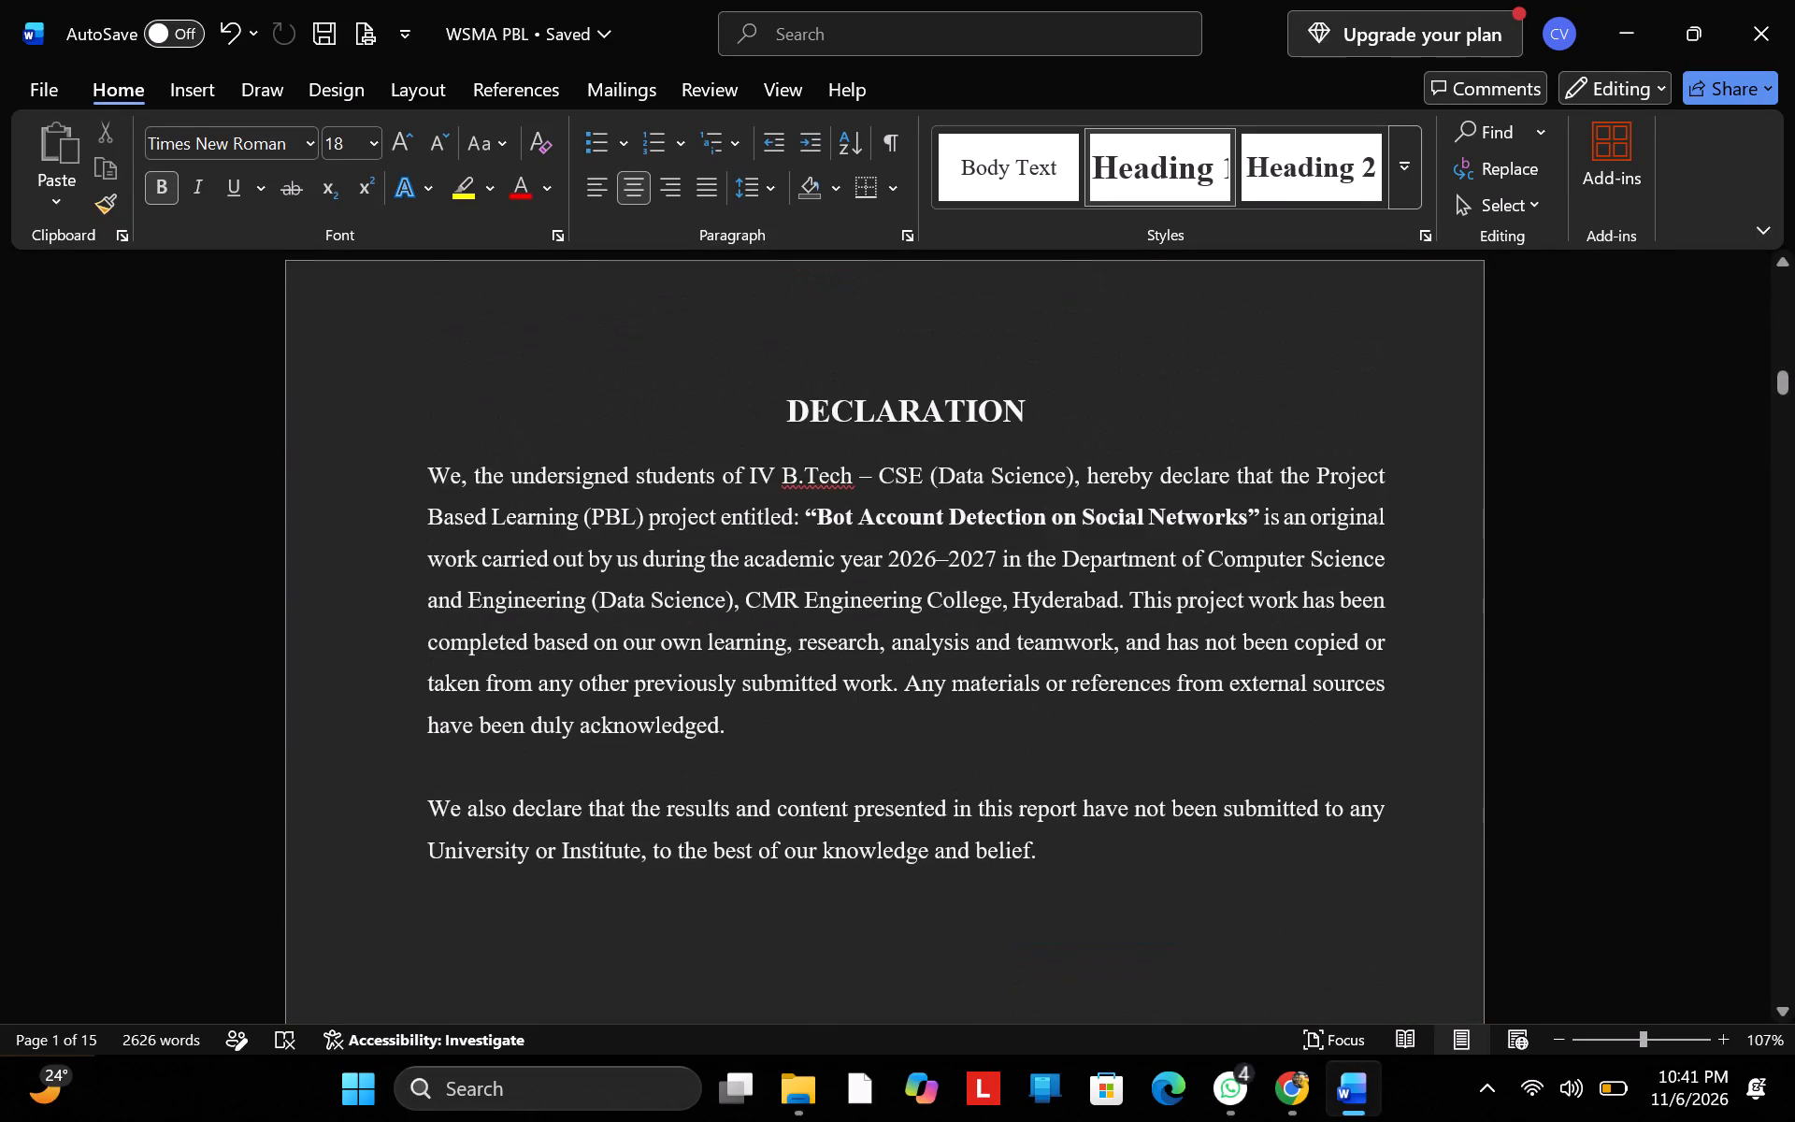
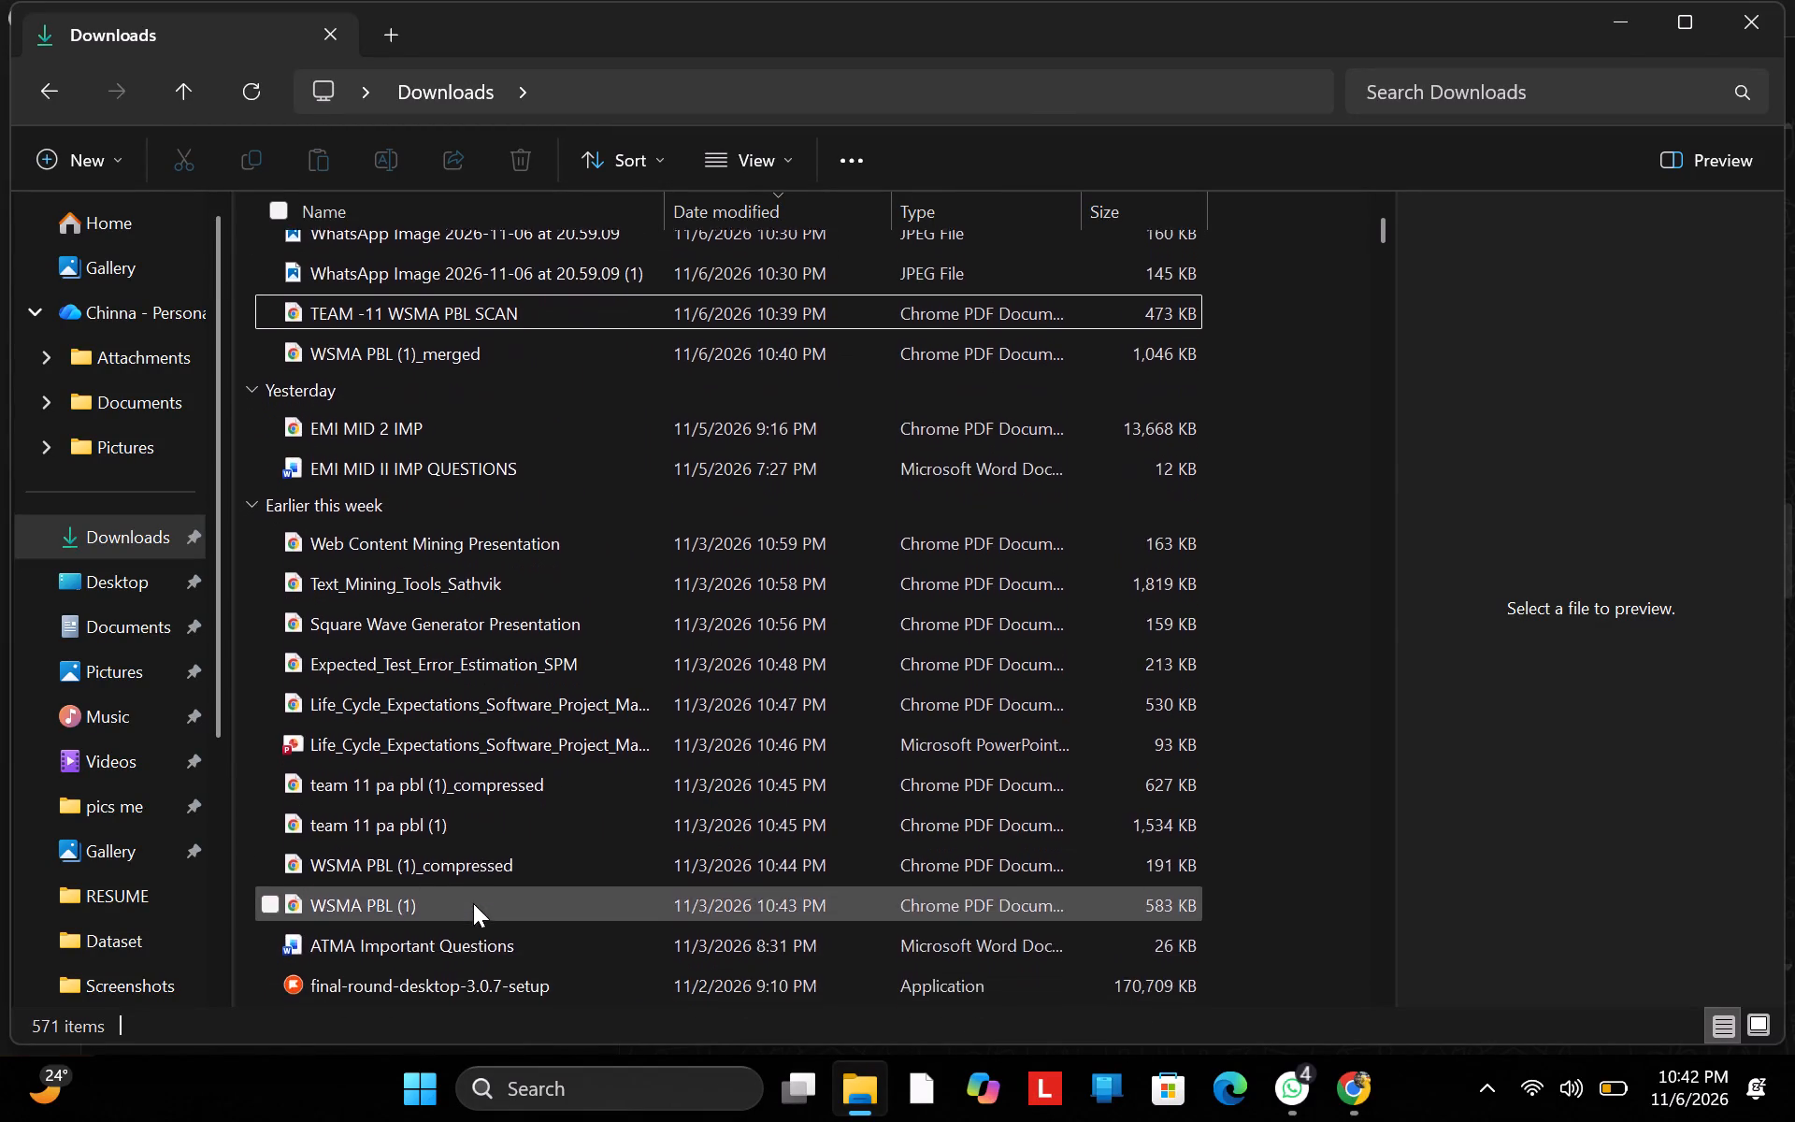
# Find the "team 11 pa pbl" Word document among last week's files in Downloads and open it in Word.
pyautogui.scroll(1, 473, 903)
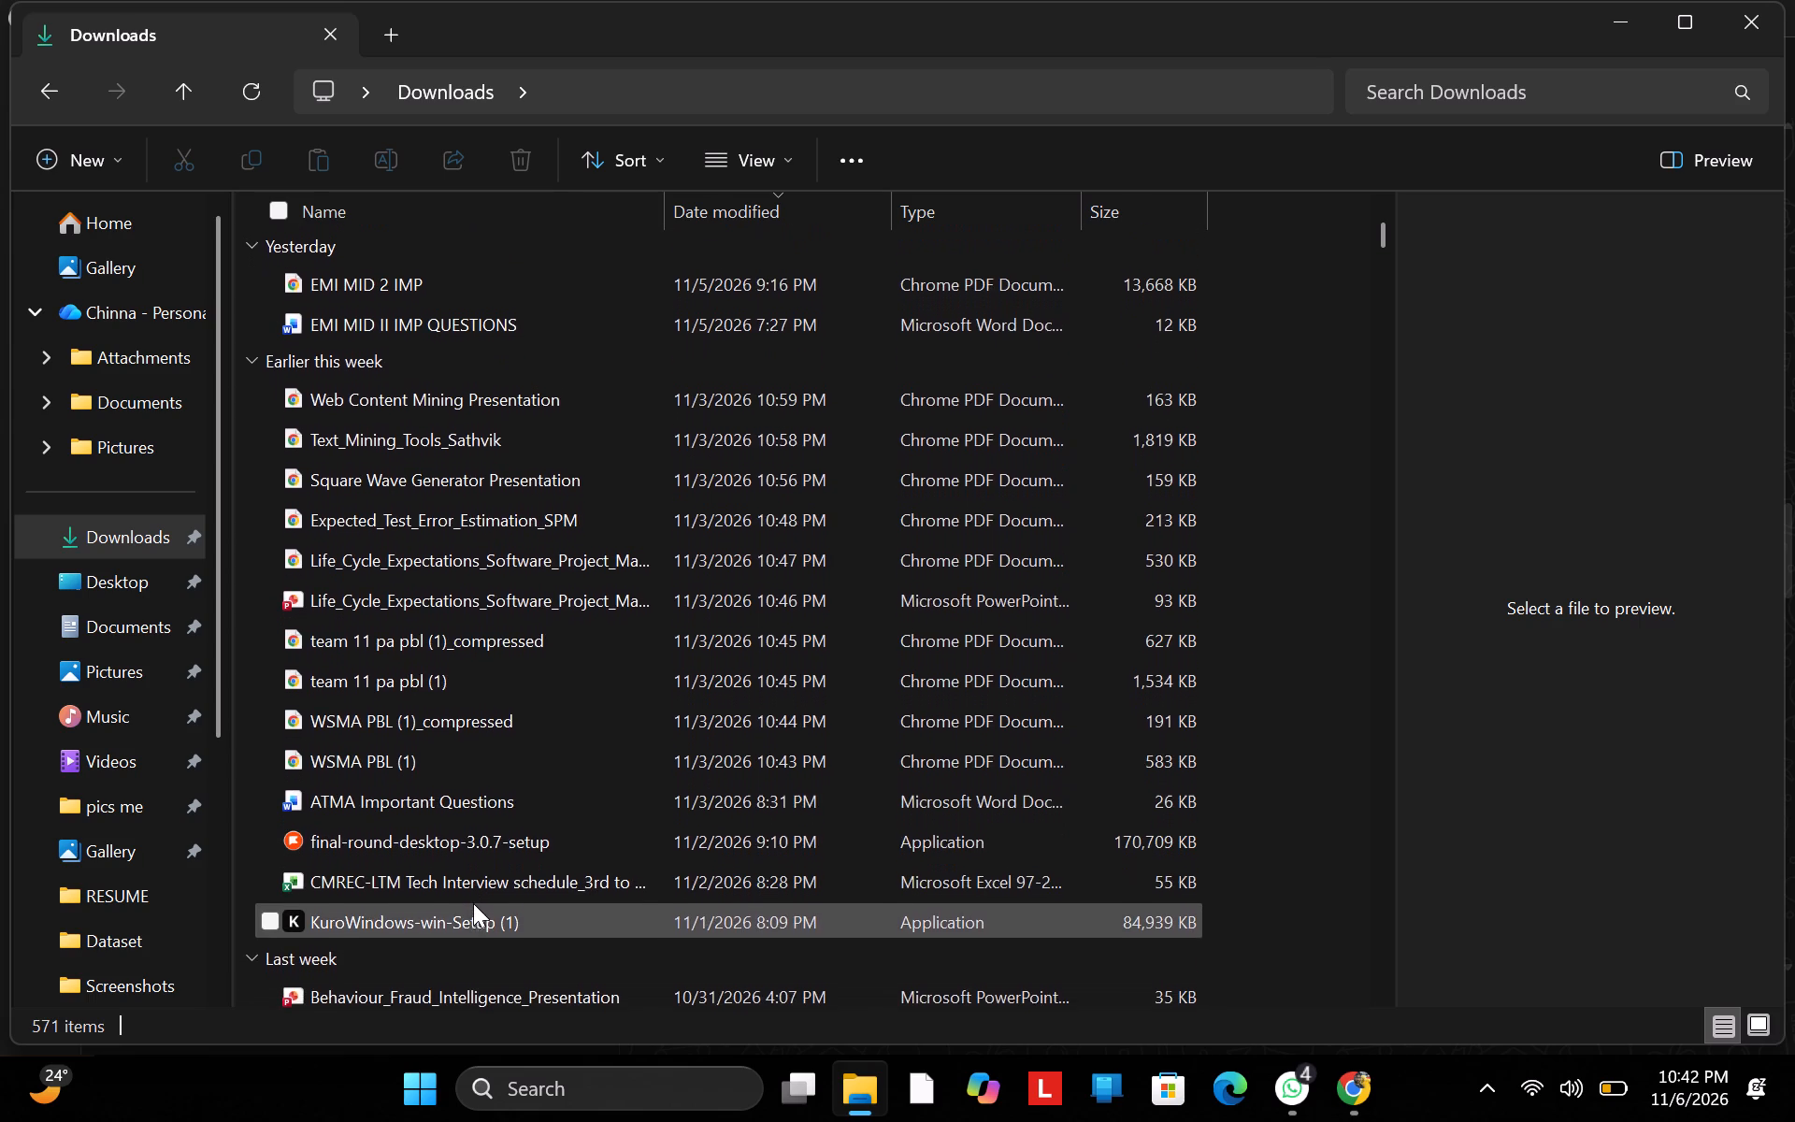
pyautogui.scroll(1, 473, 903)
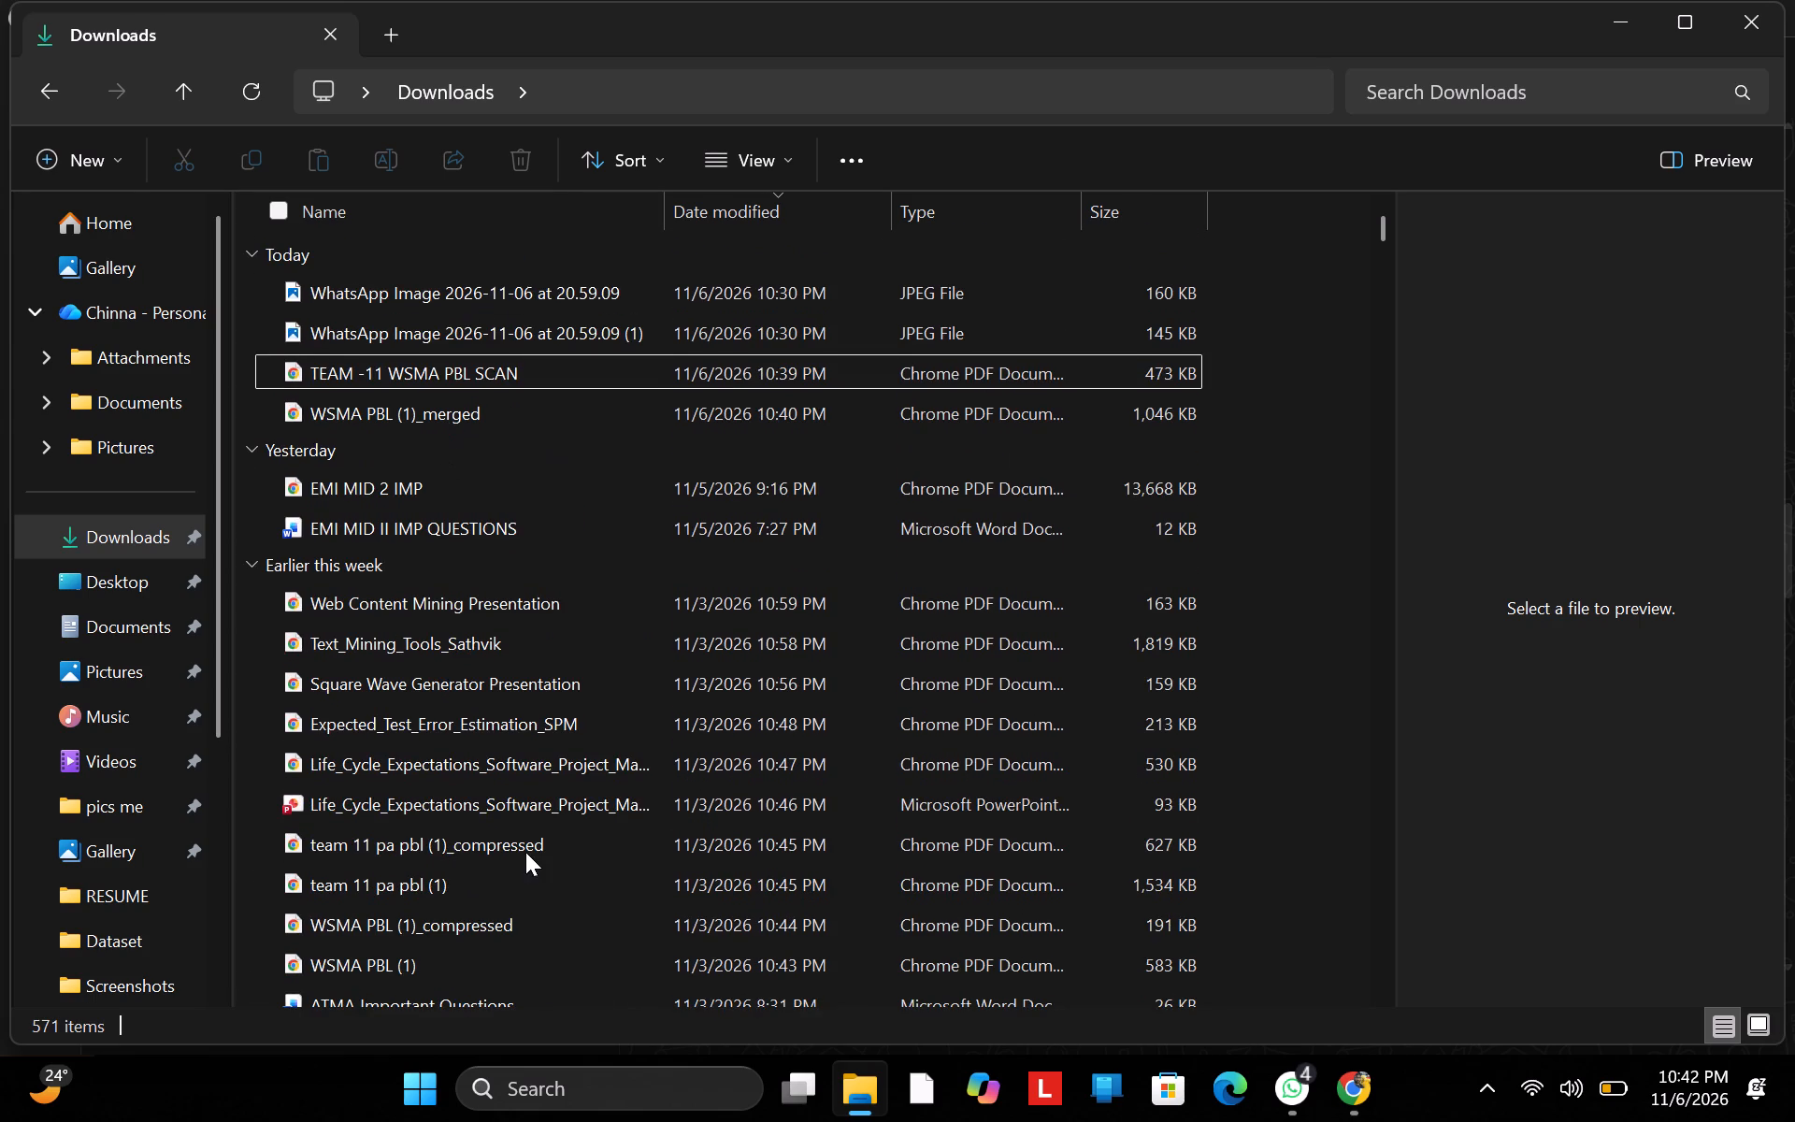
pyautogui.scroll(-6, 525, 852)
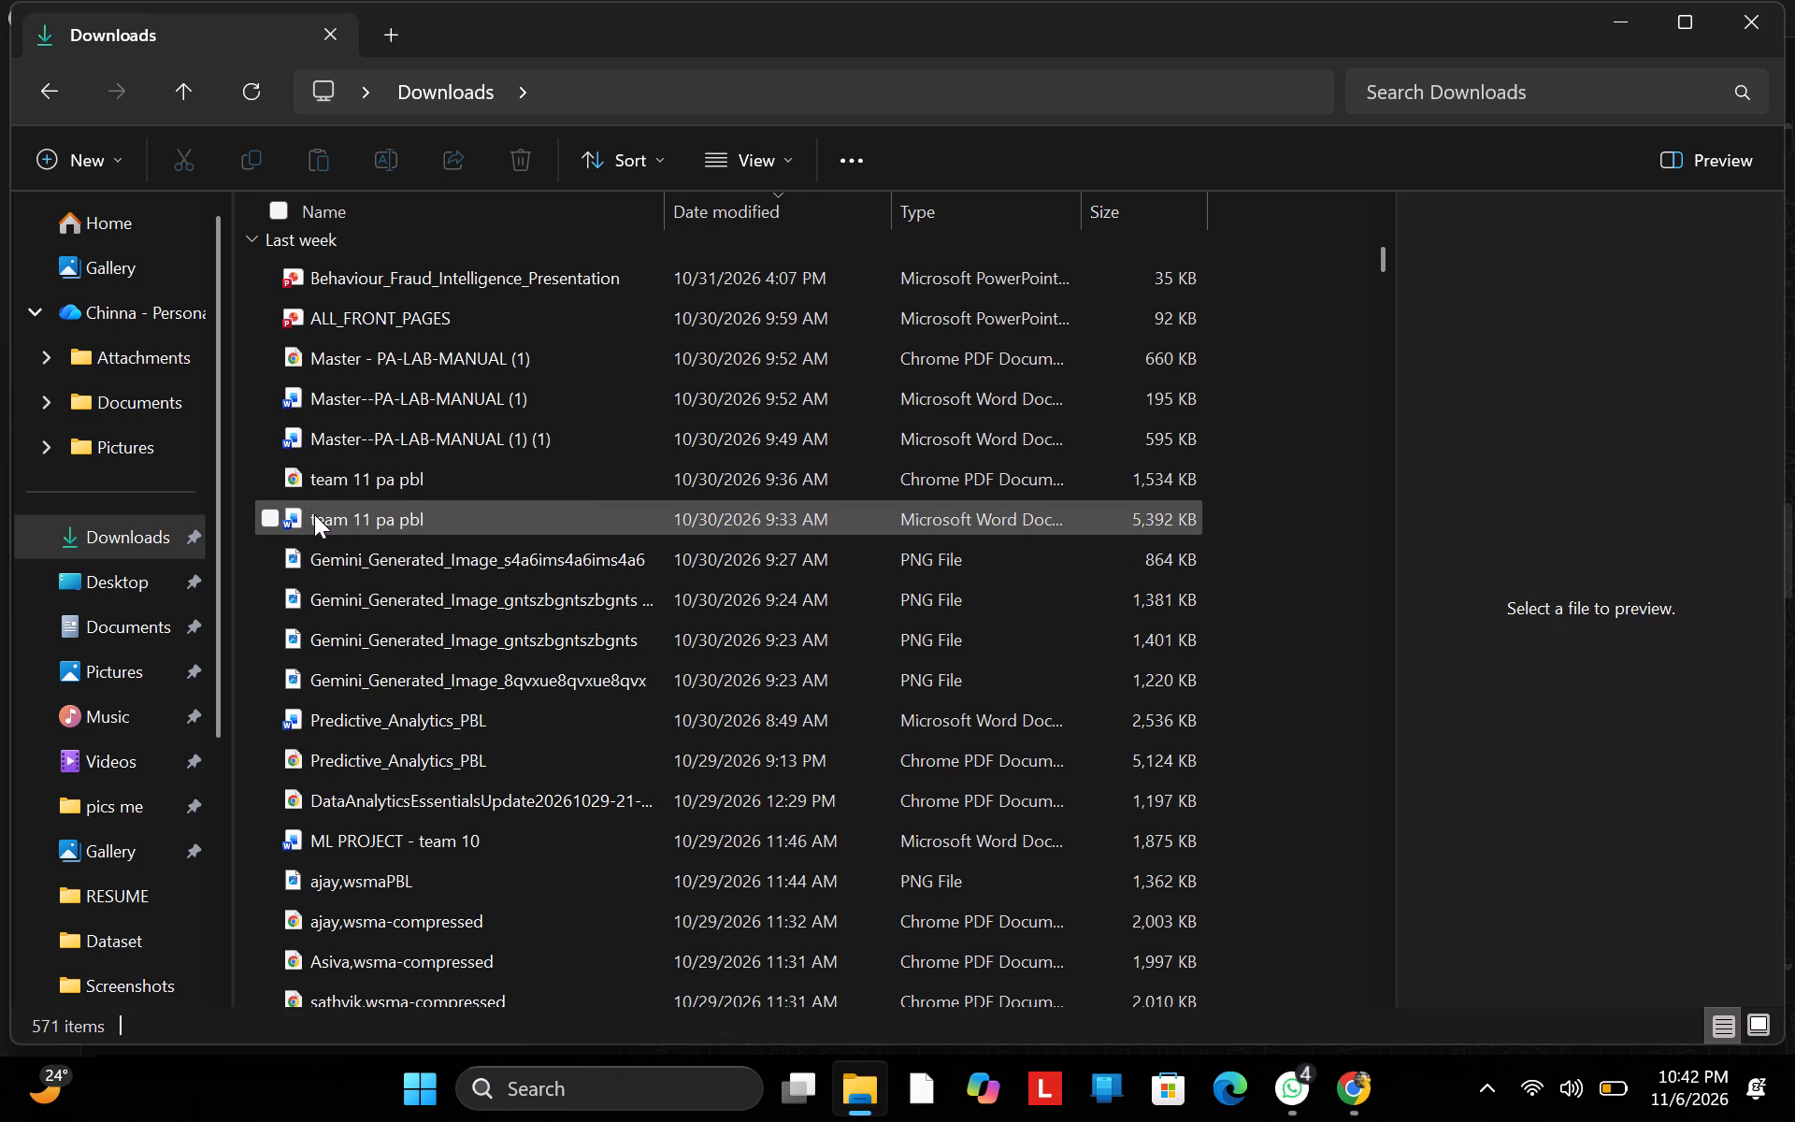
pyautogui.doubleClick(309, 514)
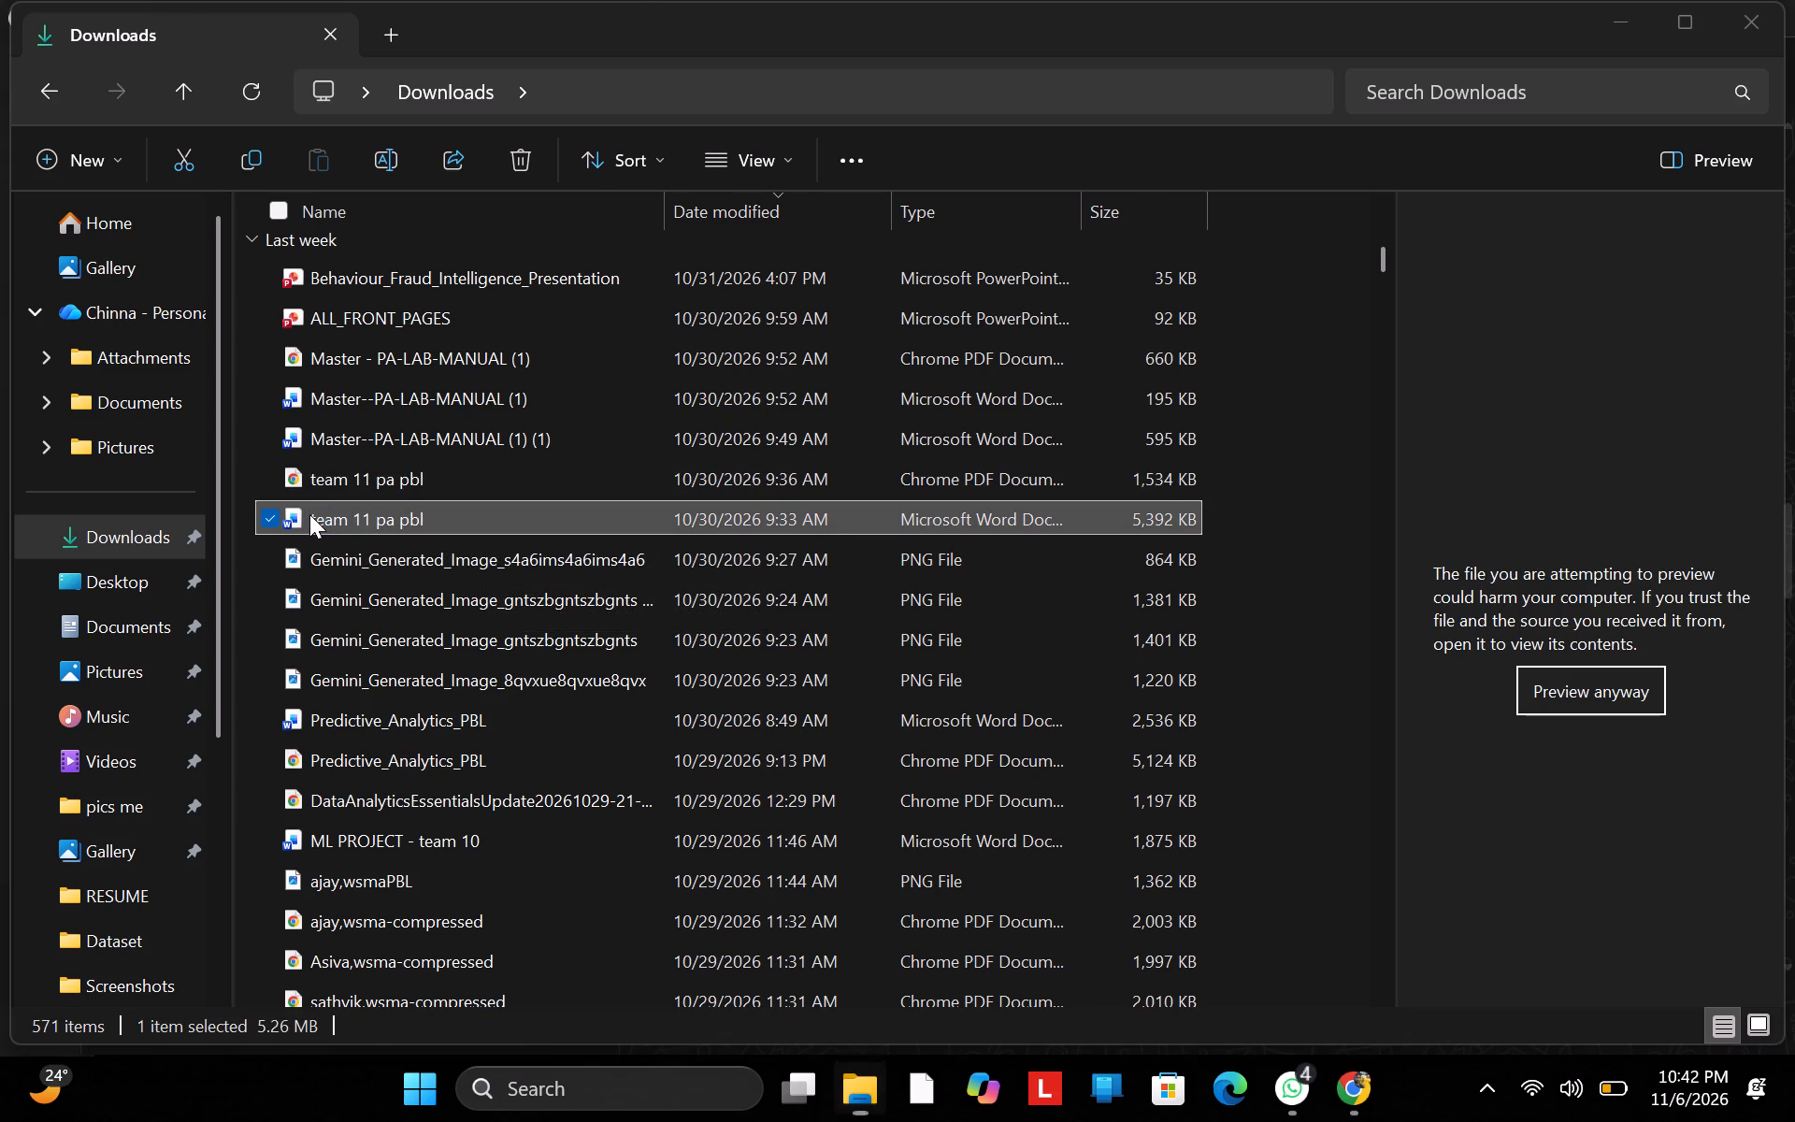
# Delete all the typed cover page content of the Predictive Analytics Project Report on page 1.
pyautogui.scroll(-2, 1143, 696)
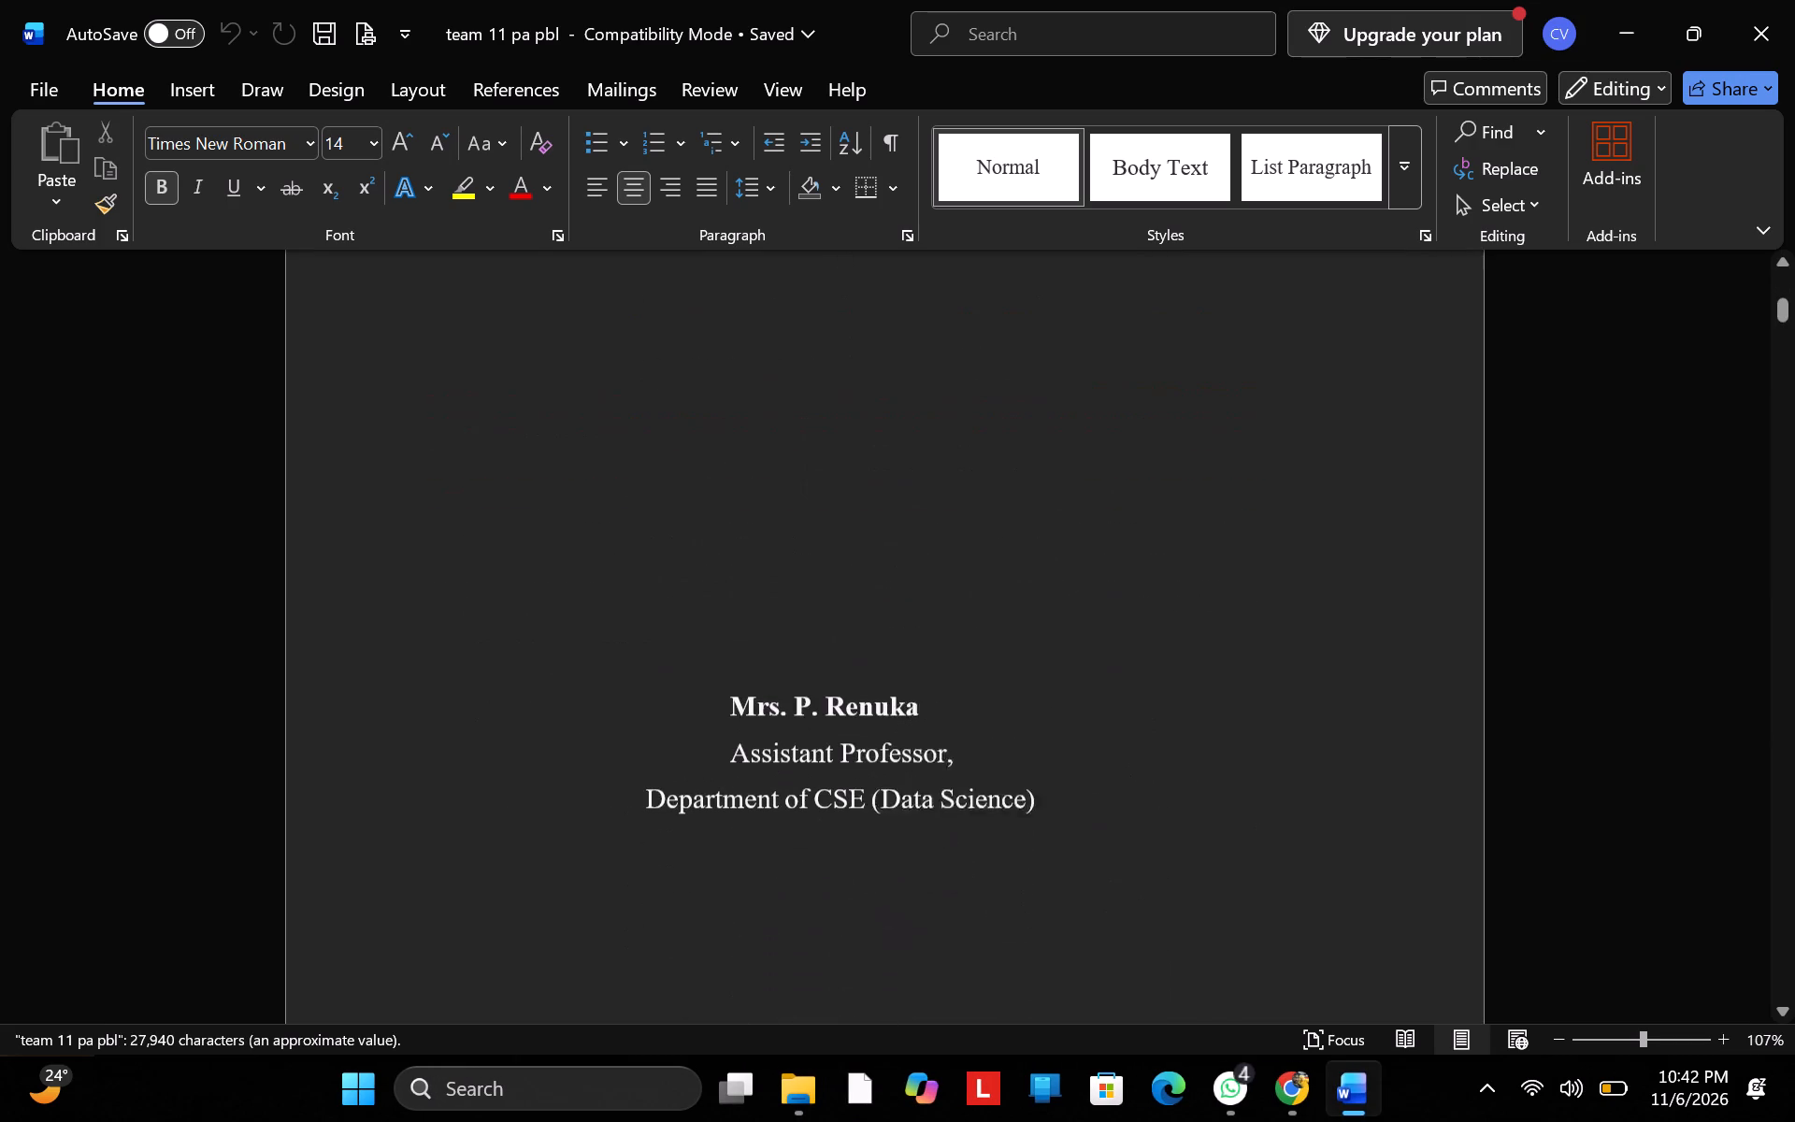
pyautogui.scroll(-7, 1143, 696)
pyautogui.scroll(1, 1143, 696)
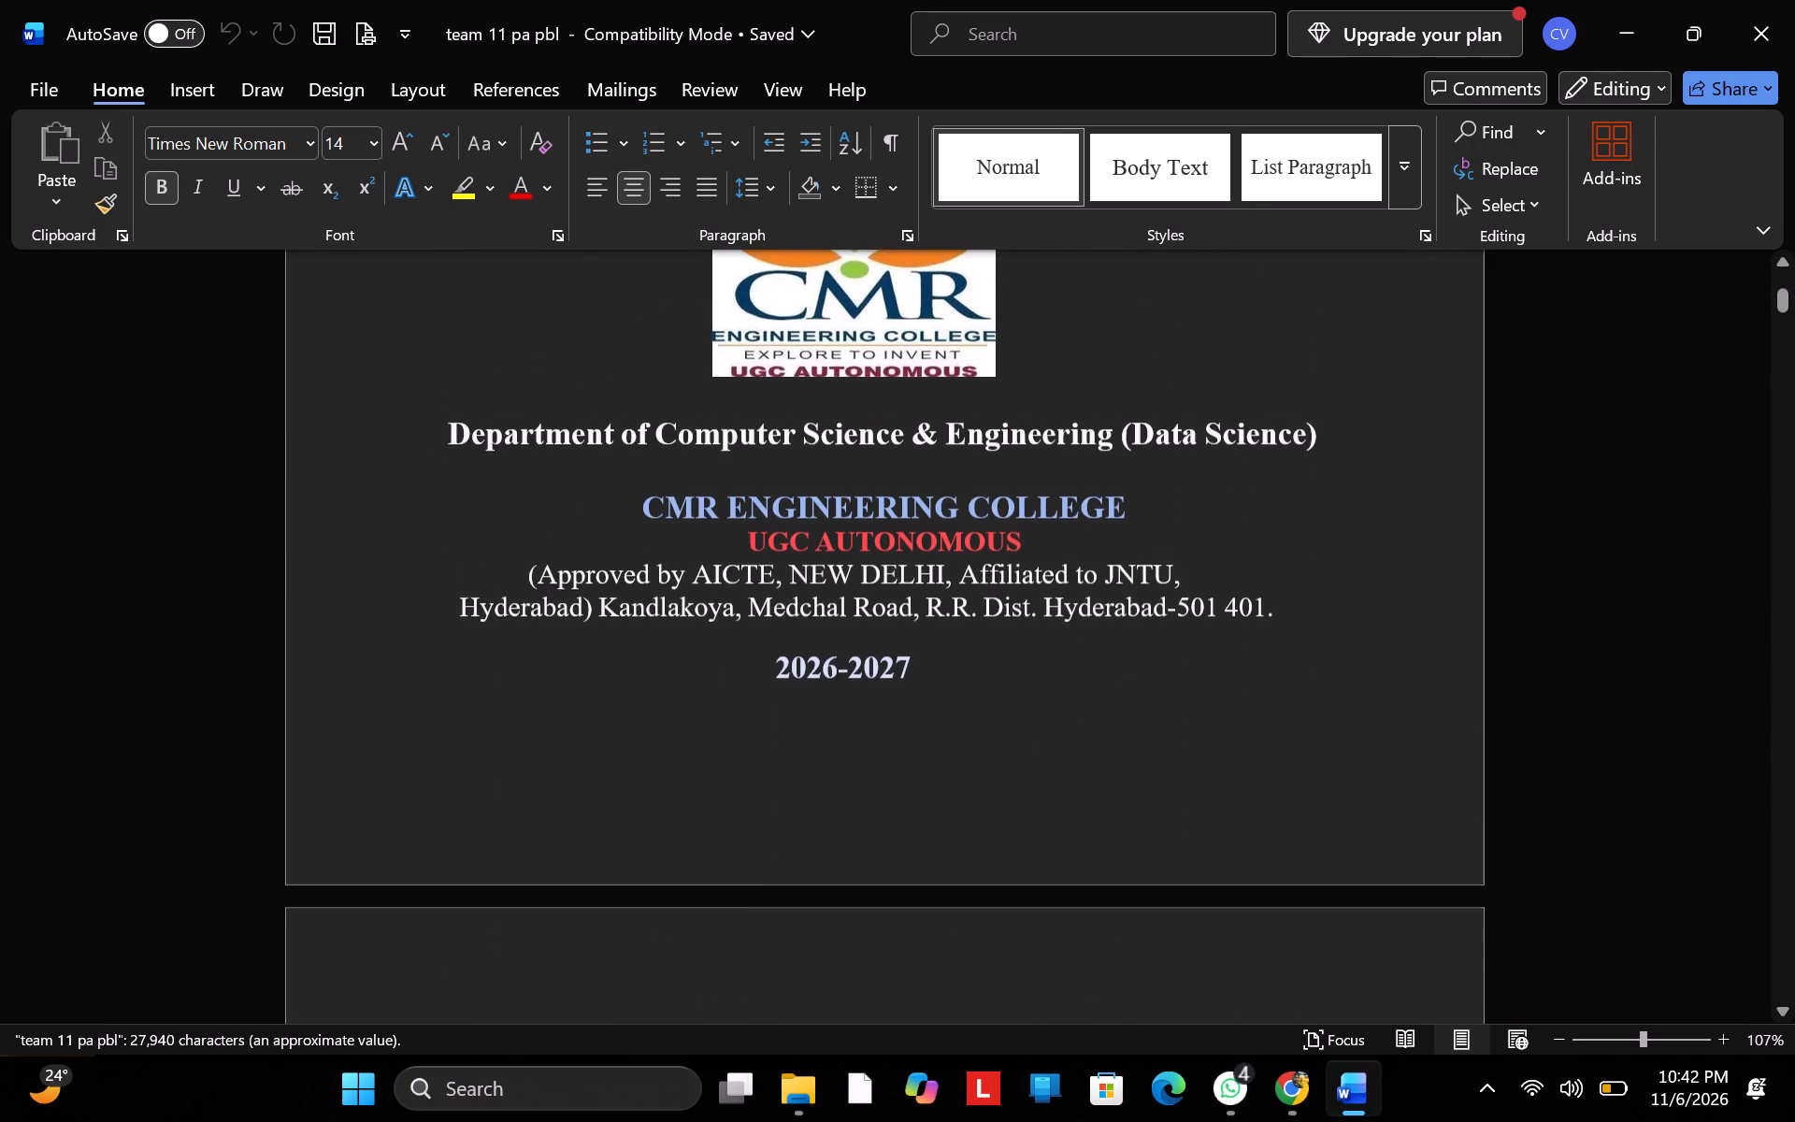
pyautogui.scroll(1, 1143, 696)
pyautogui.moveTo(1079, 719); pyautogui.dragTo(822, 4)
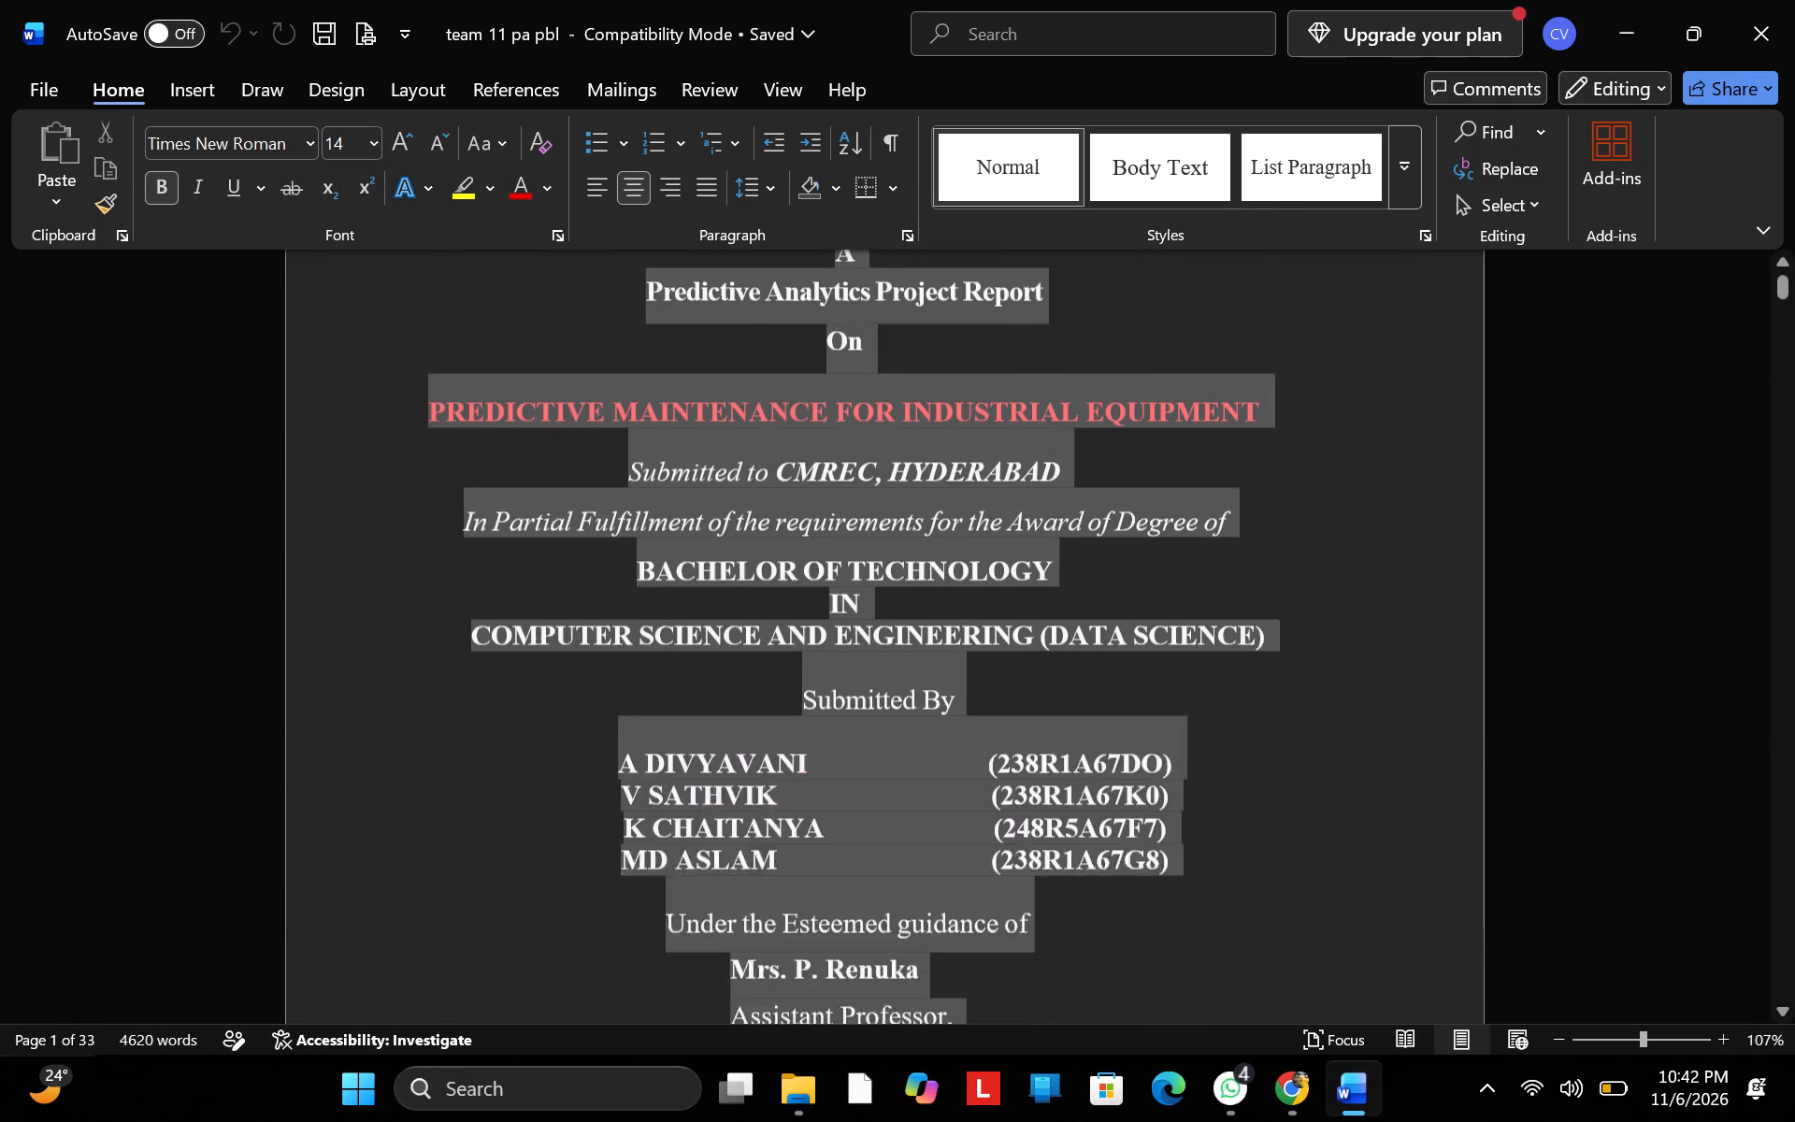
pyautogui.moveTo(822, 4); pyautogui.dragTo(722, 414)
pyautogui.press('BackSpace')
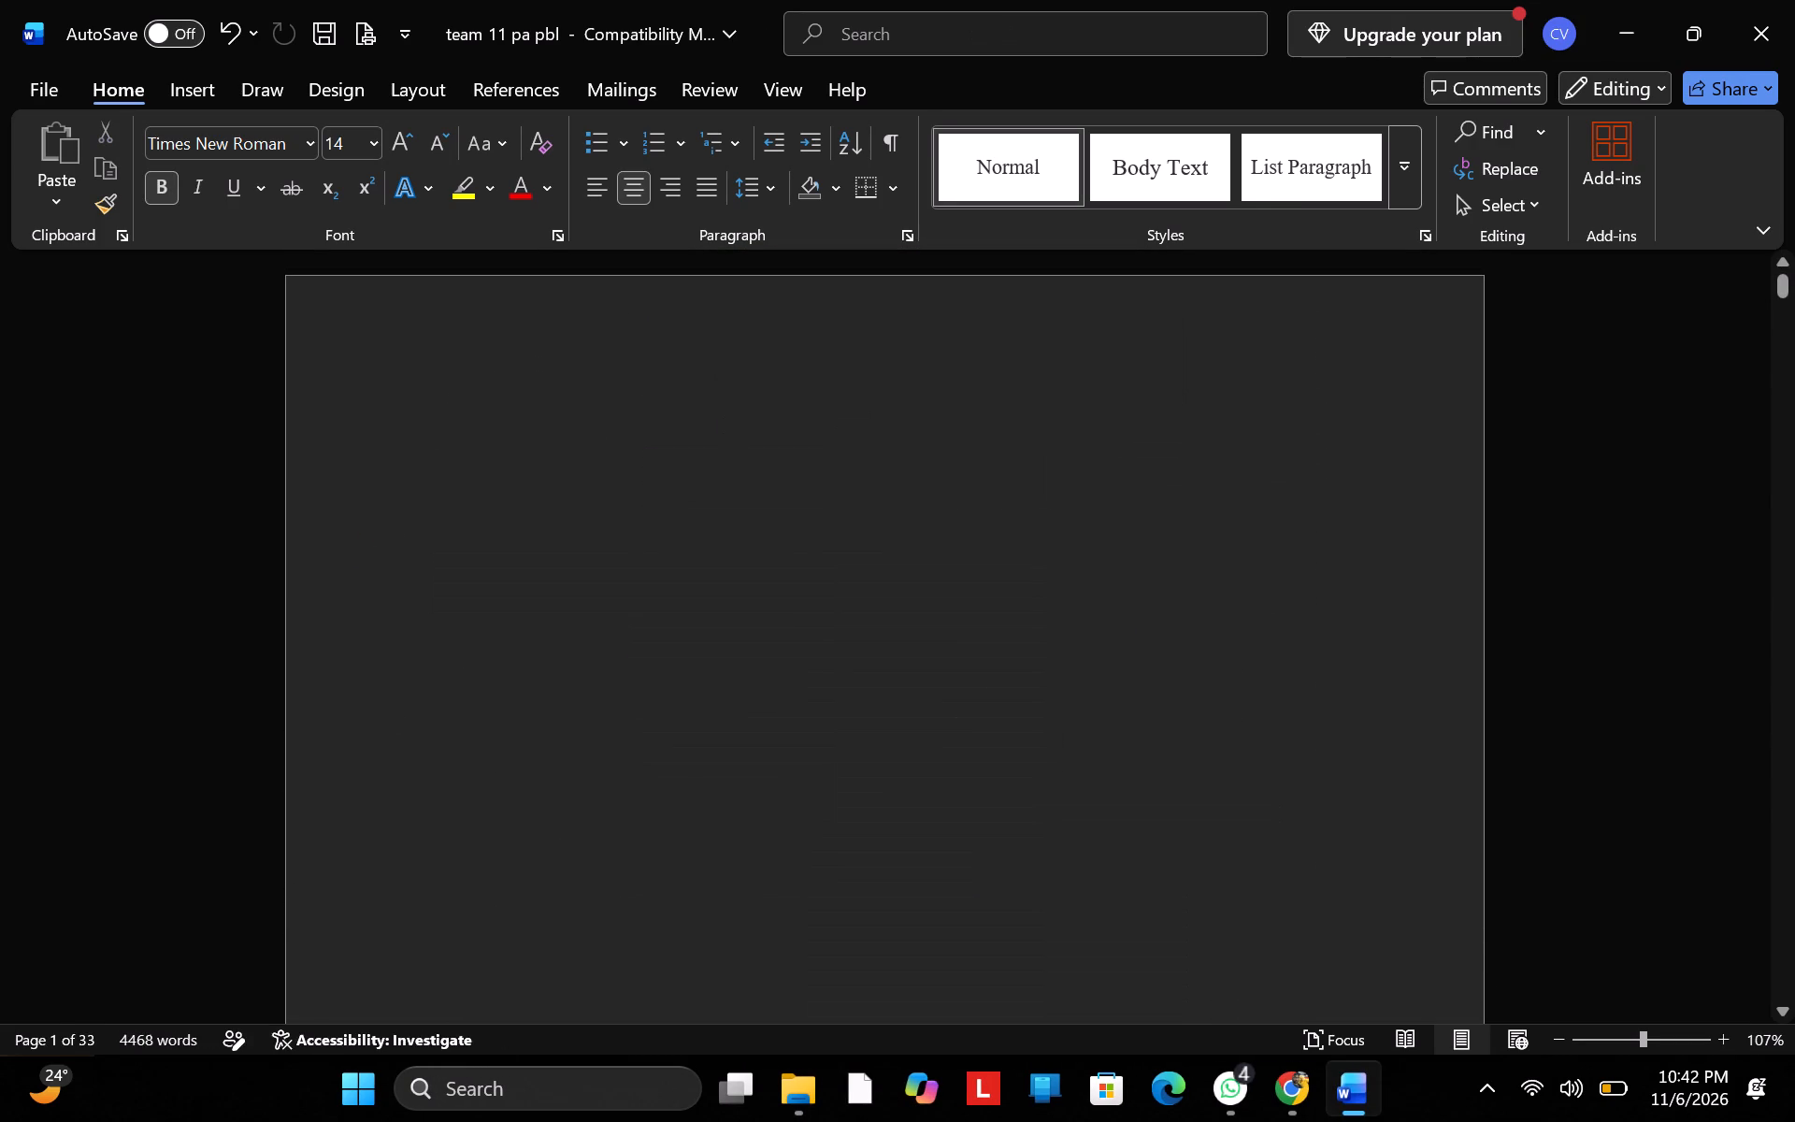
# Insert the picture "WhatsApp Image 2026-11-06 at 20.59.09 (1)" from Downloads onto the emptied first page.
pyautogui.click(190, 97)
pyautogui.click(299, 219)
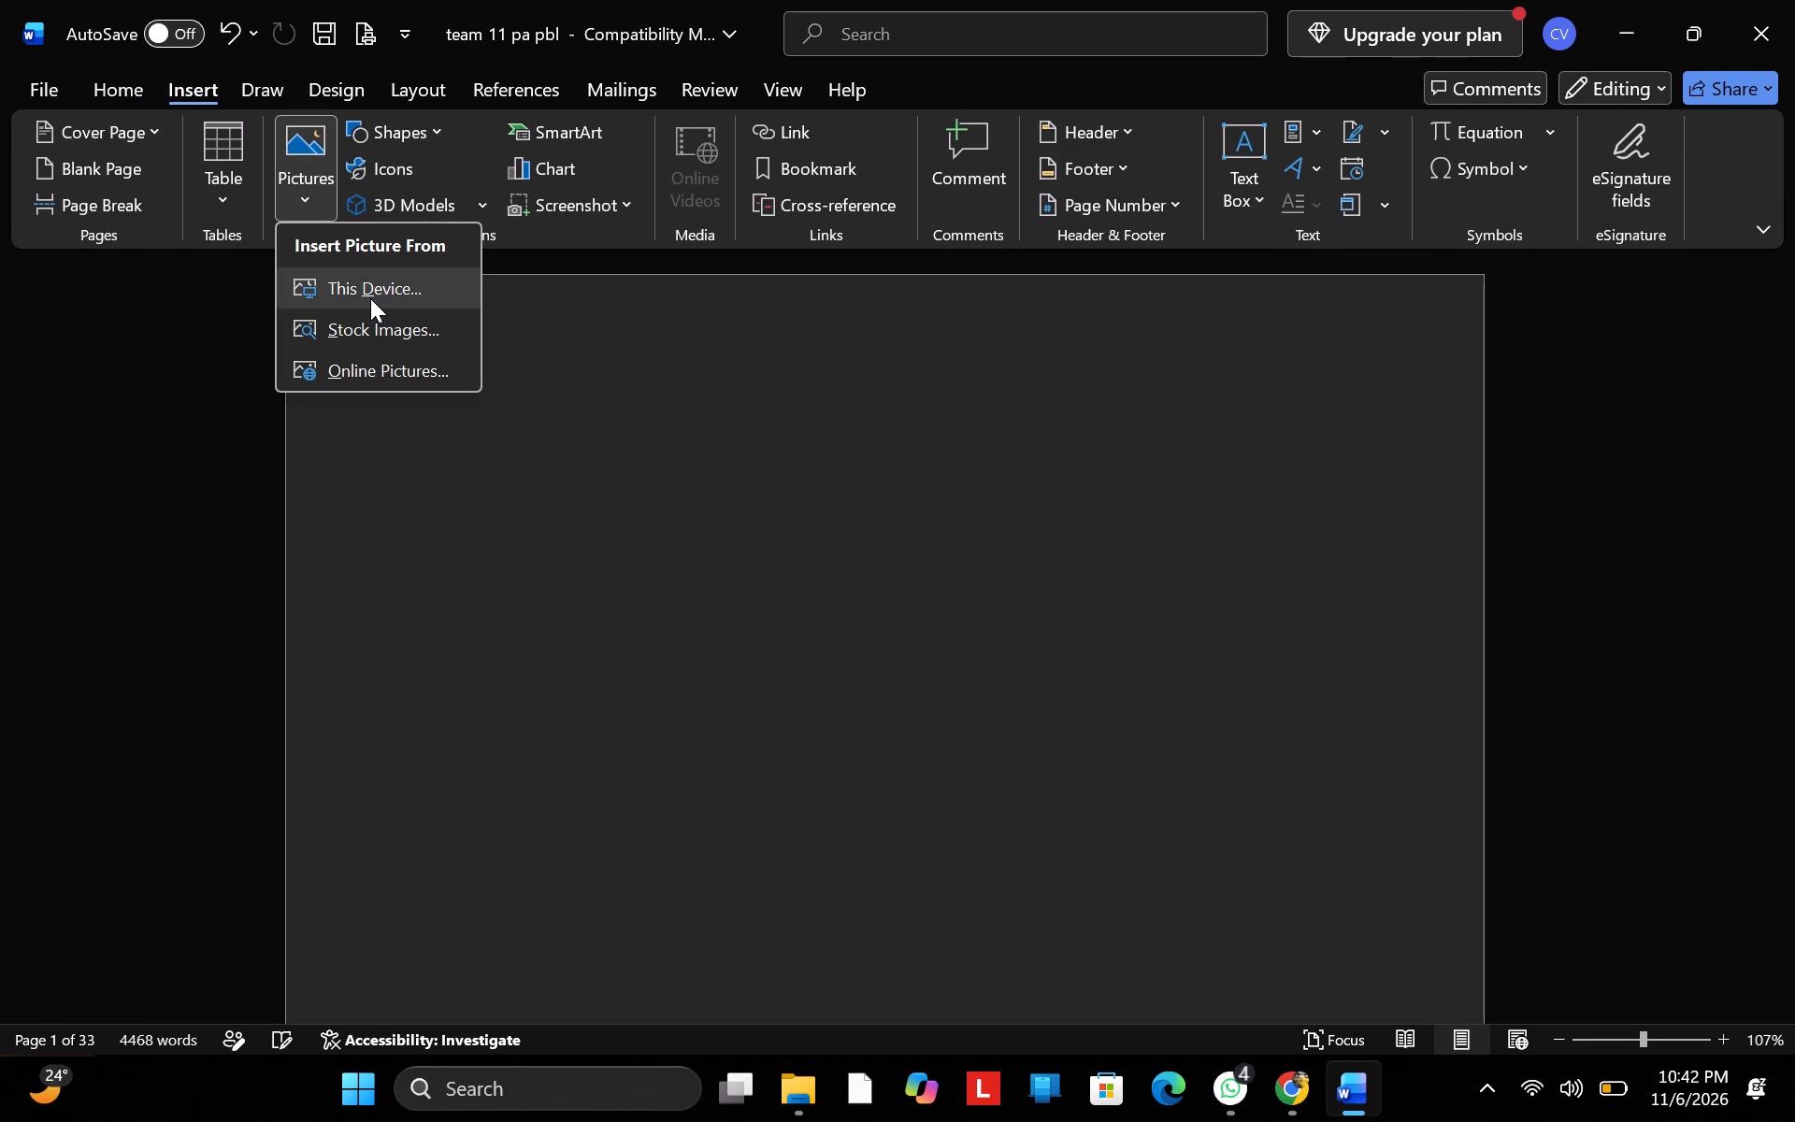
pyautogui.click(371, 297)
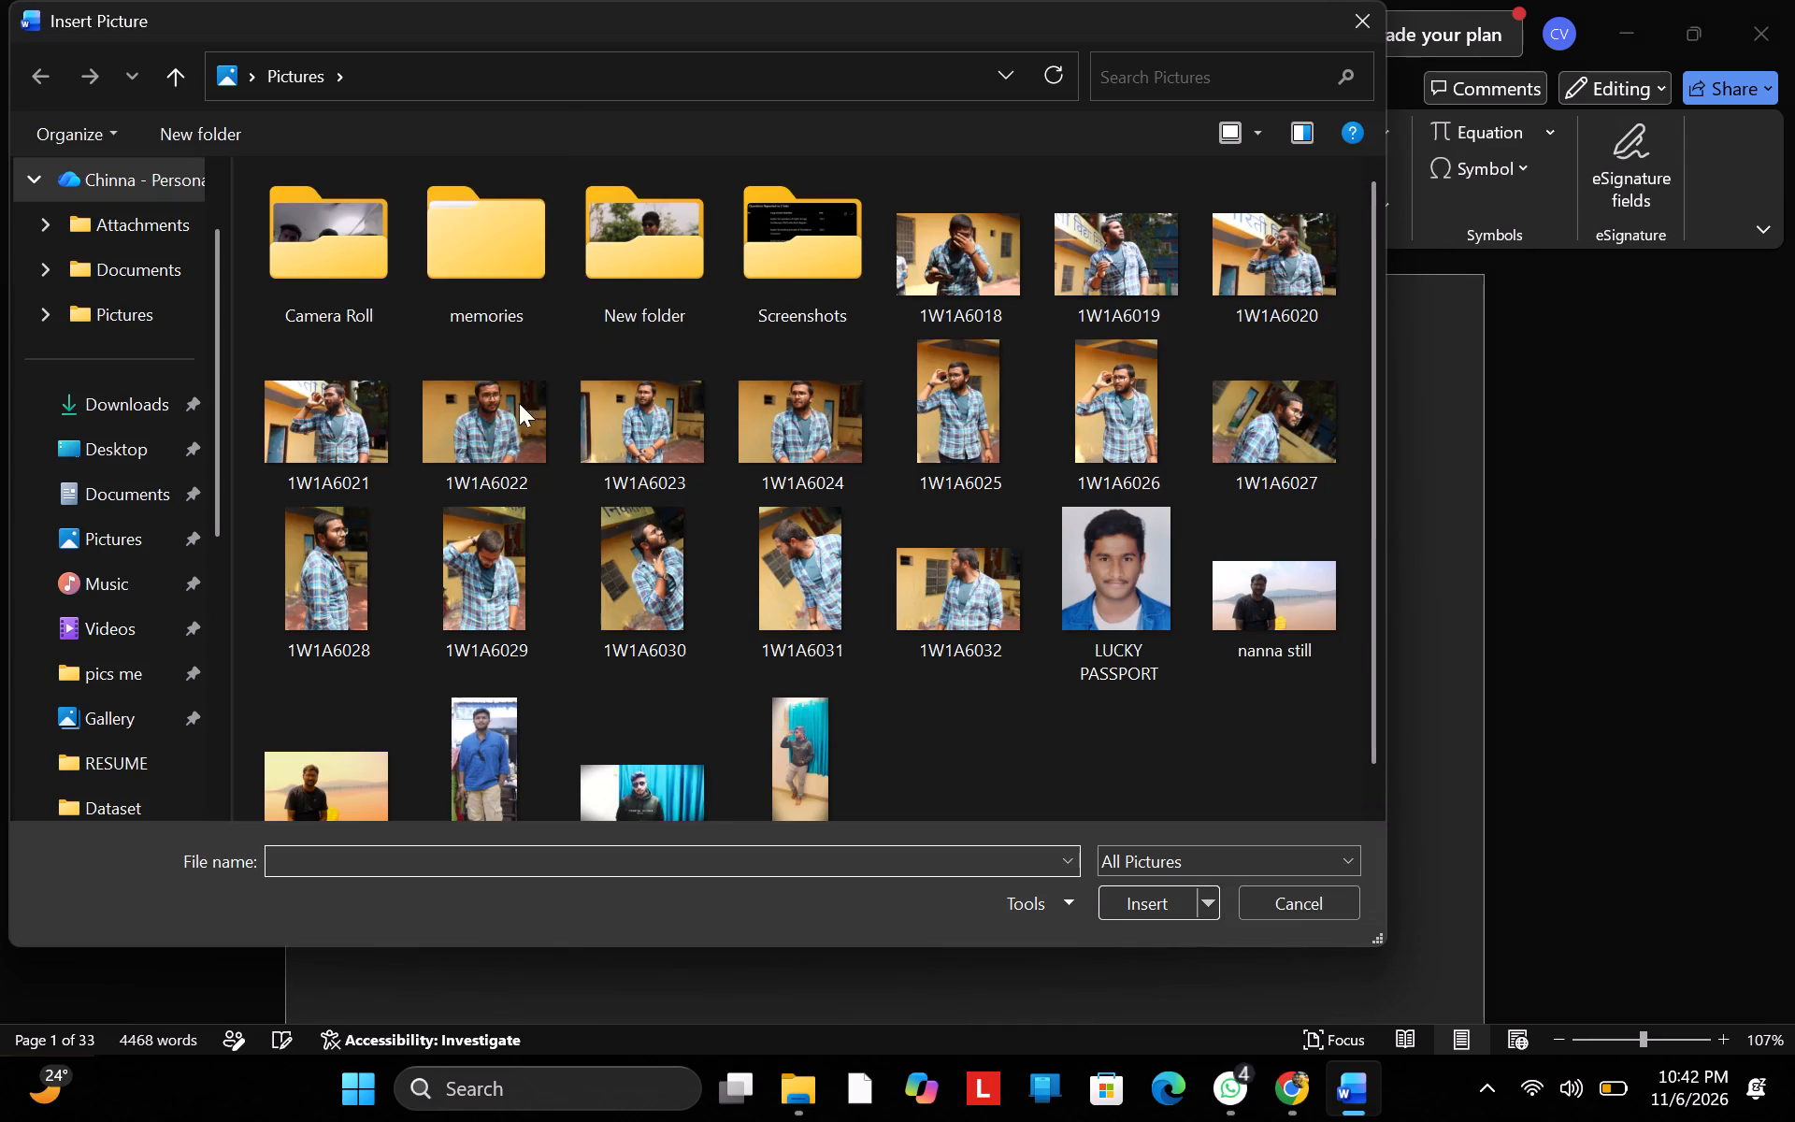
pyautogui.click(111, 401)
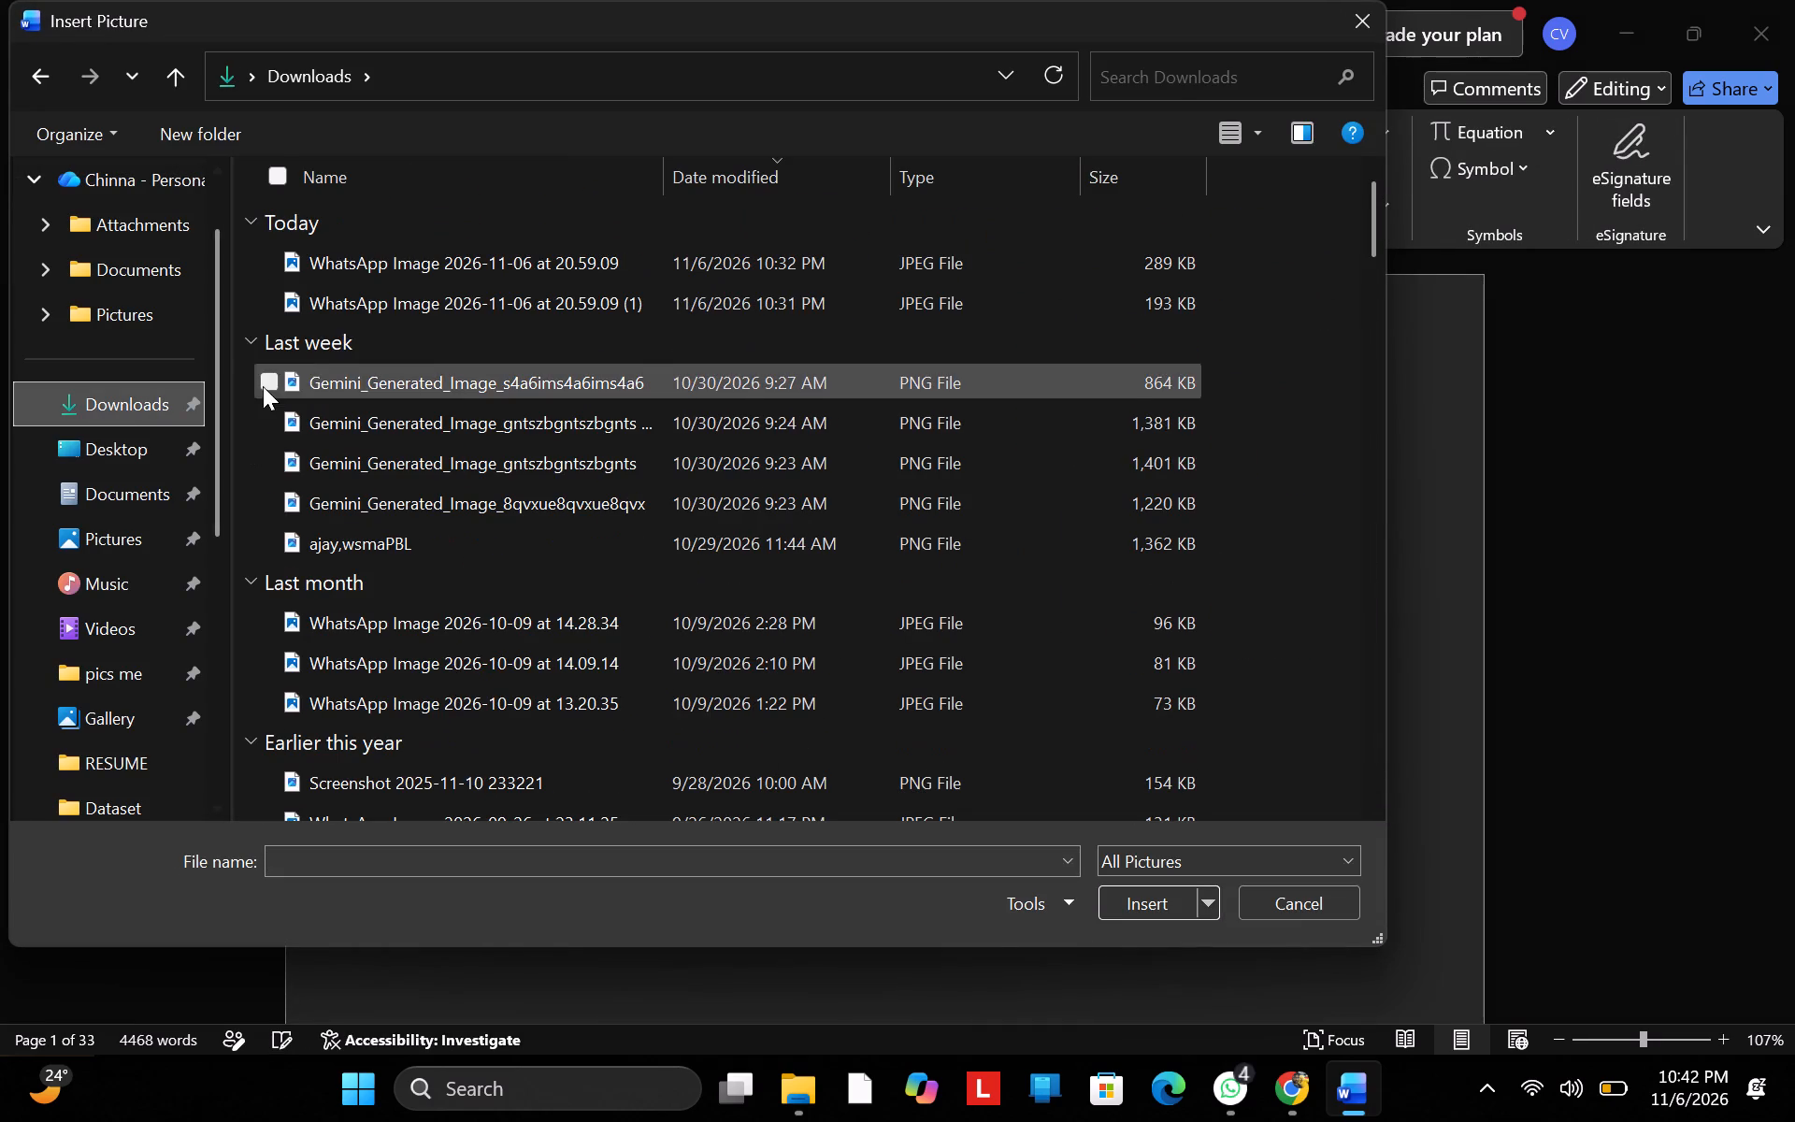
pyautogui.doubleClick(358, 310)
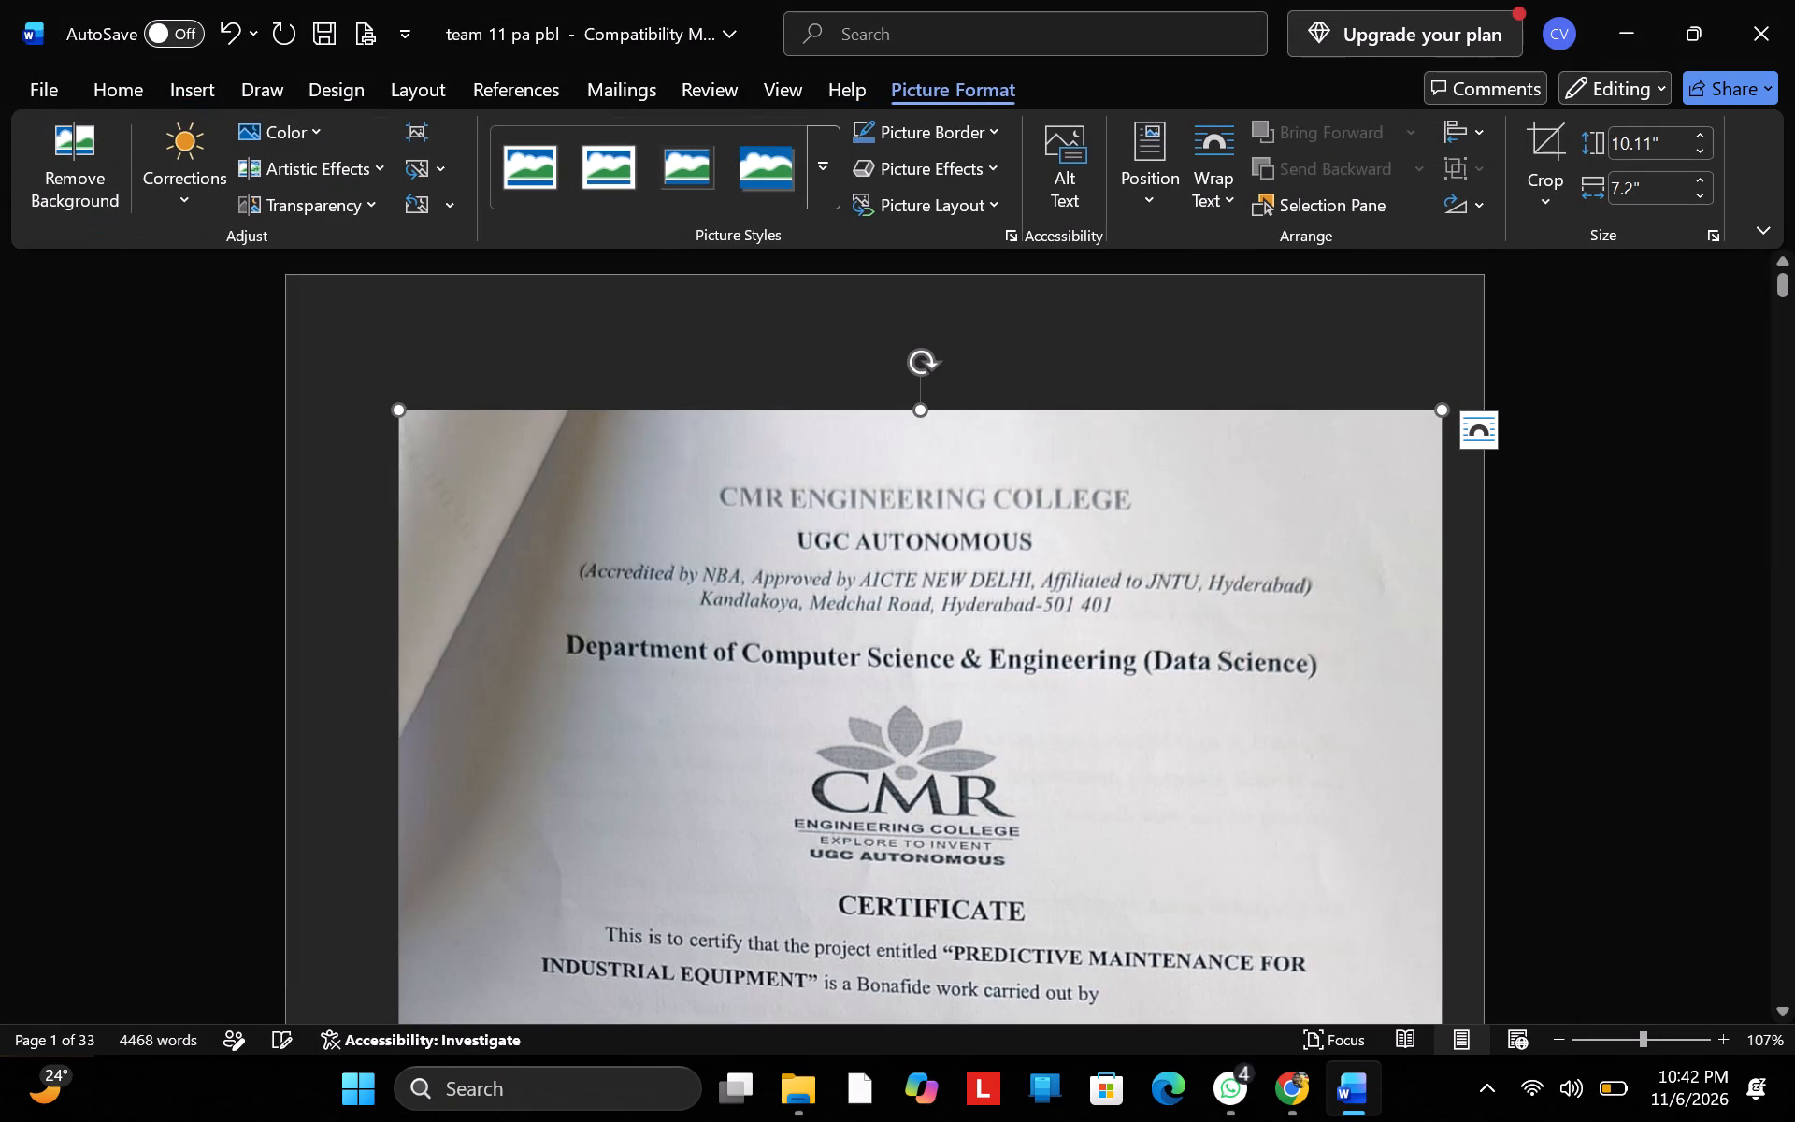
# Set the inserted certificate picture's text wrapping to In Front of Text.
pyautogui.click(1488, 436)
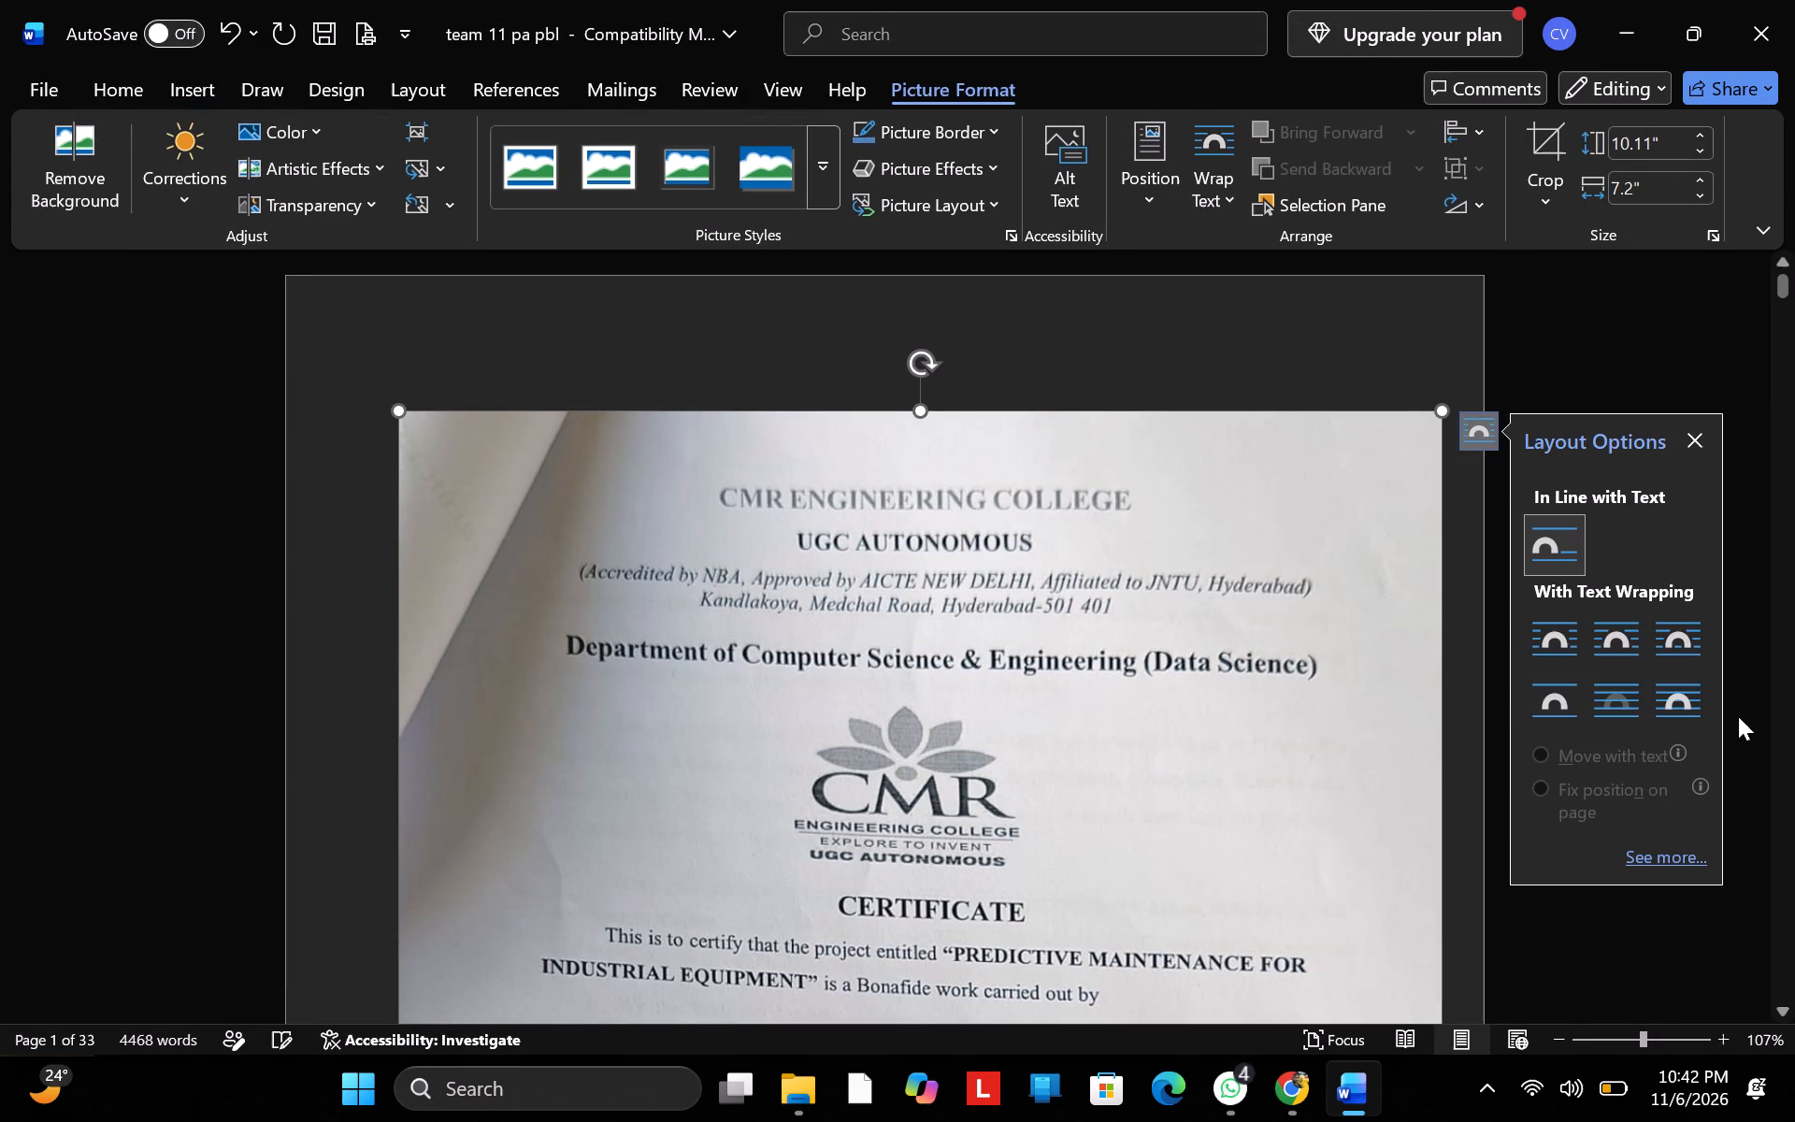
pyautogui.click(1675, 712)
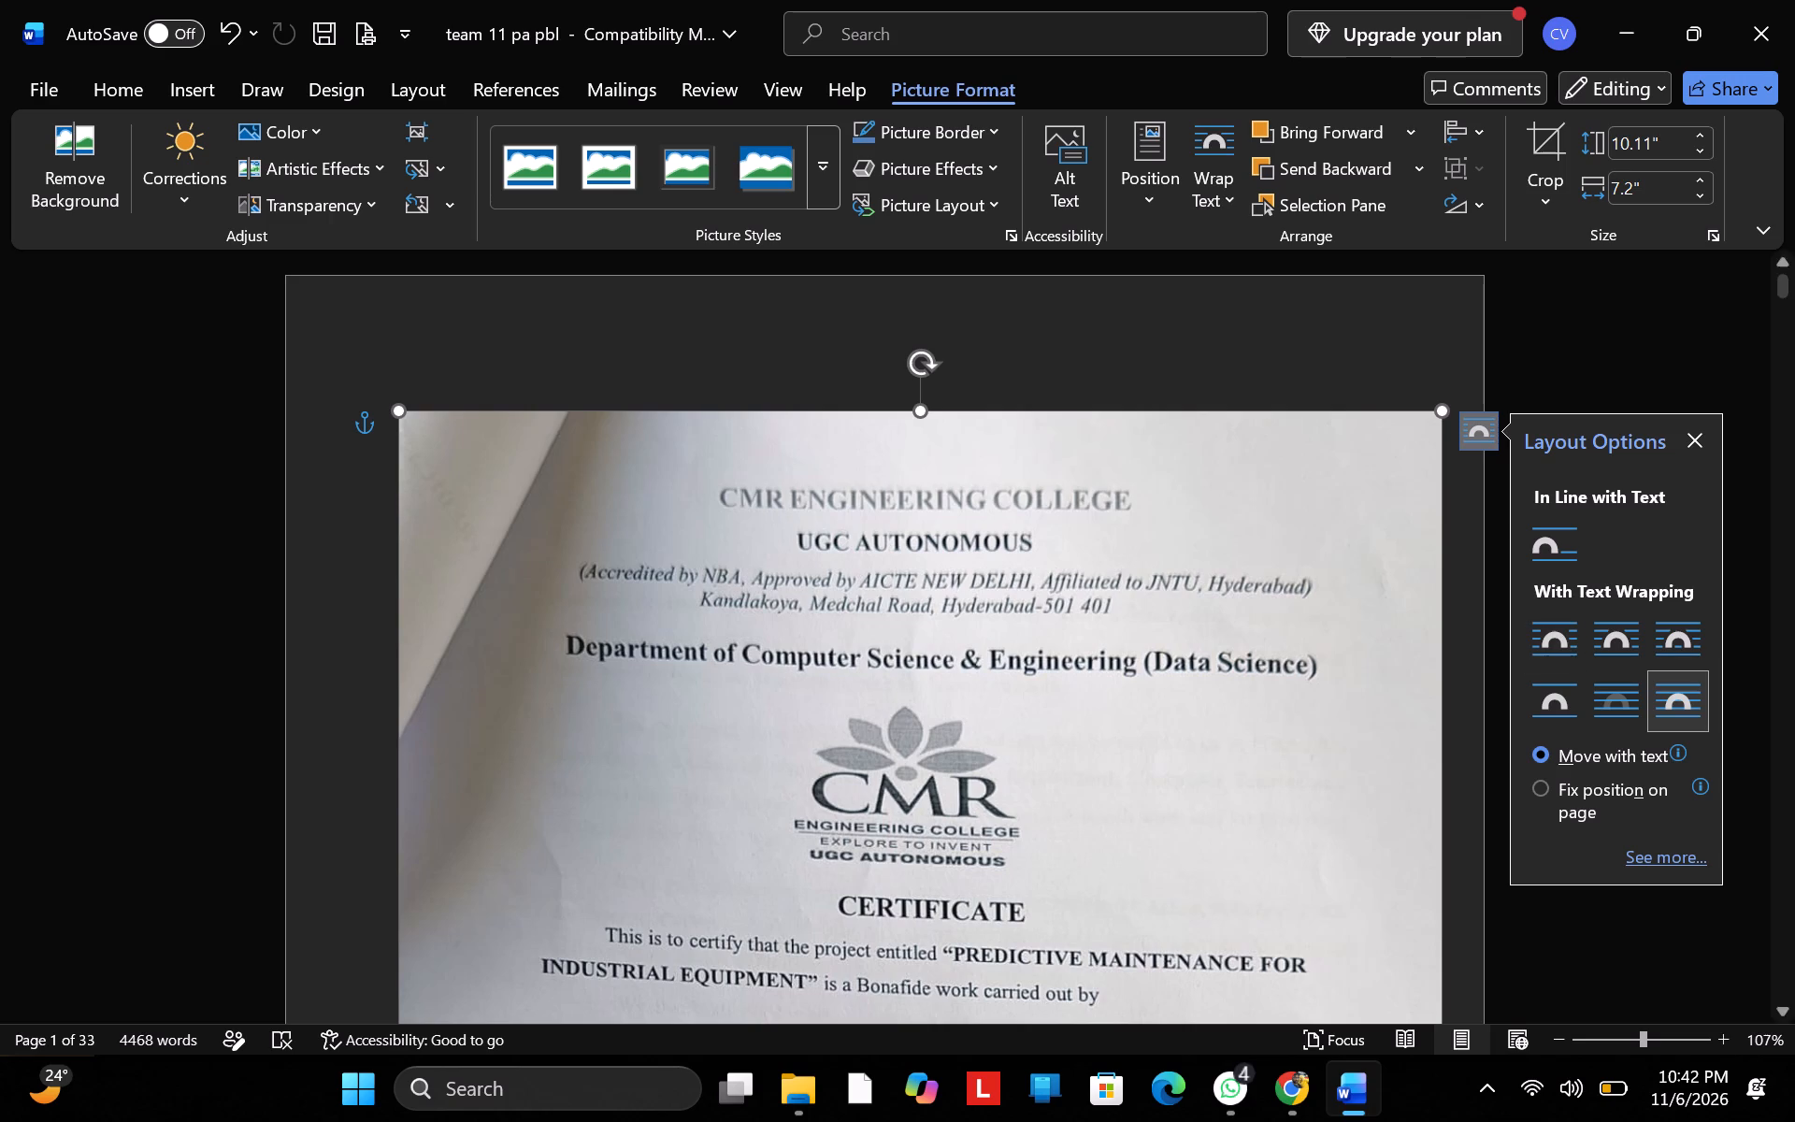
pyautogui.click(1695, 699)
pyautogui.click(1736, 938)
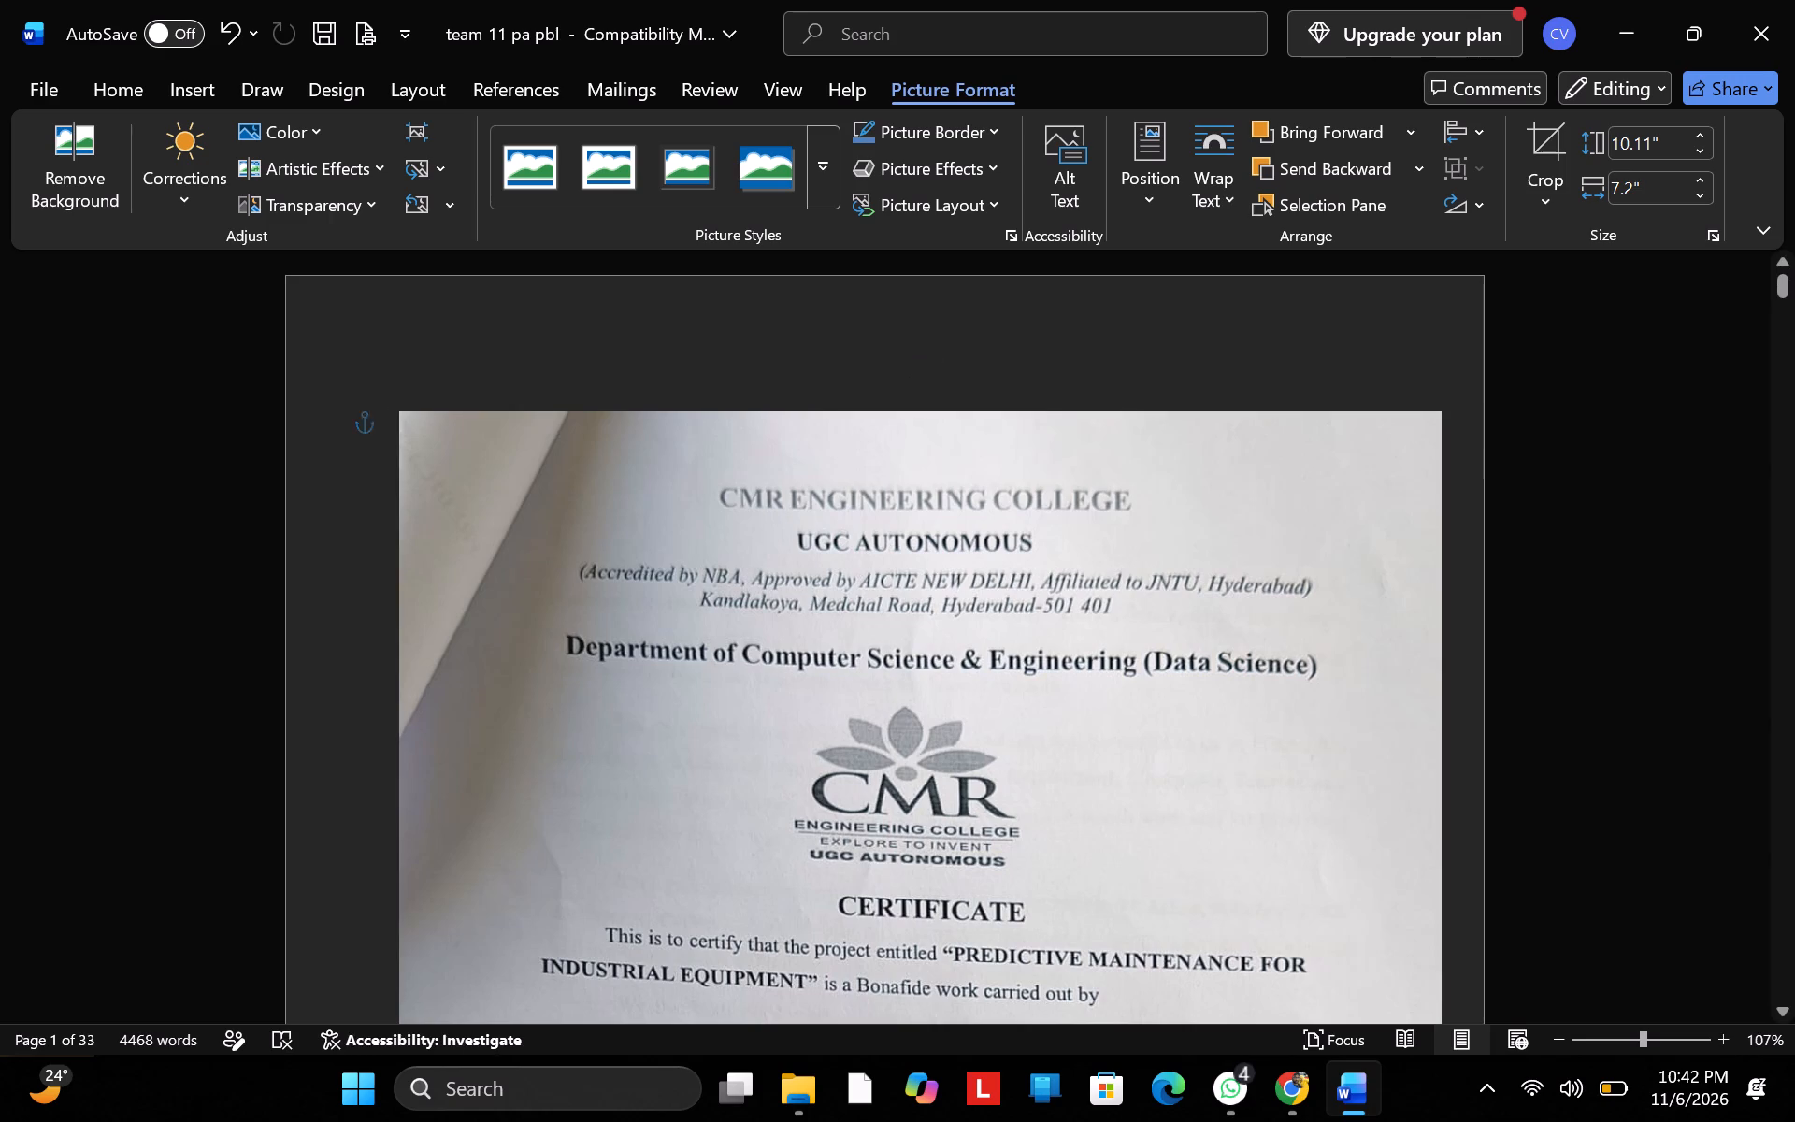
# Stretch the scanned certificate picture on all four sides so it covers the entire first page.
pyautogui.click(1056, 479)
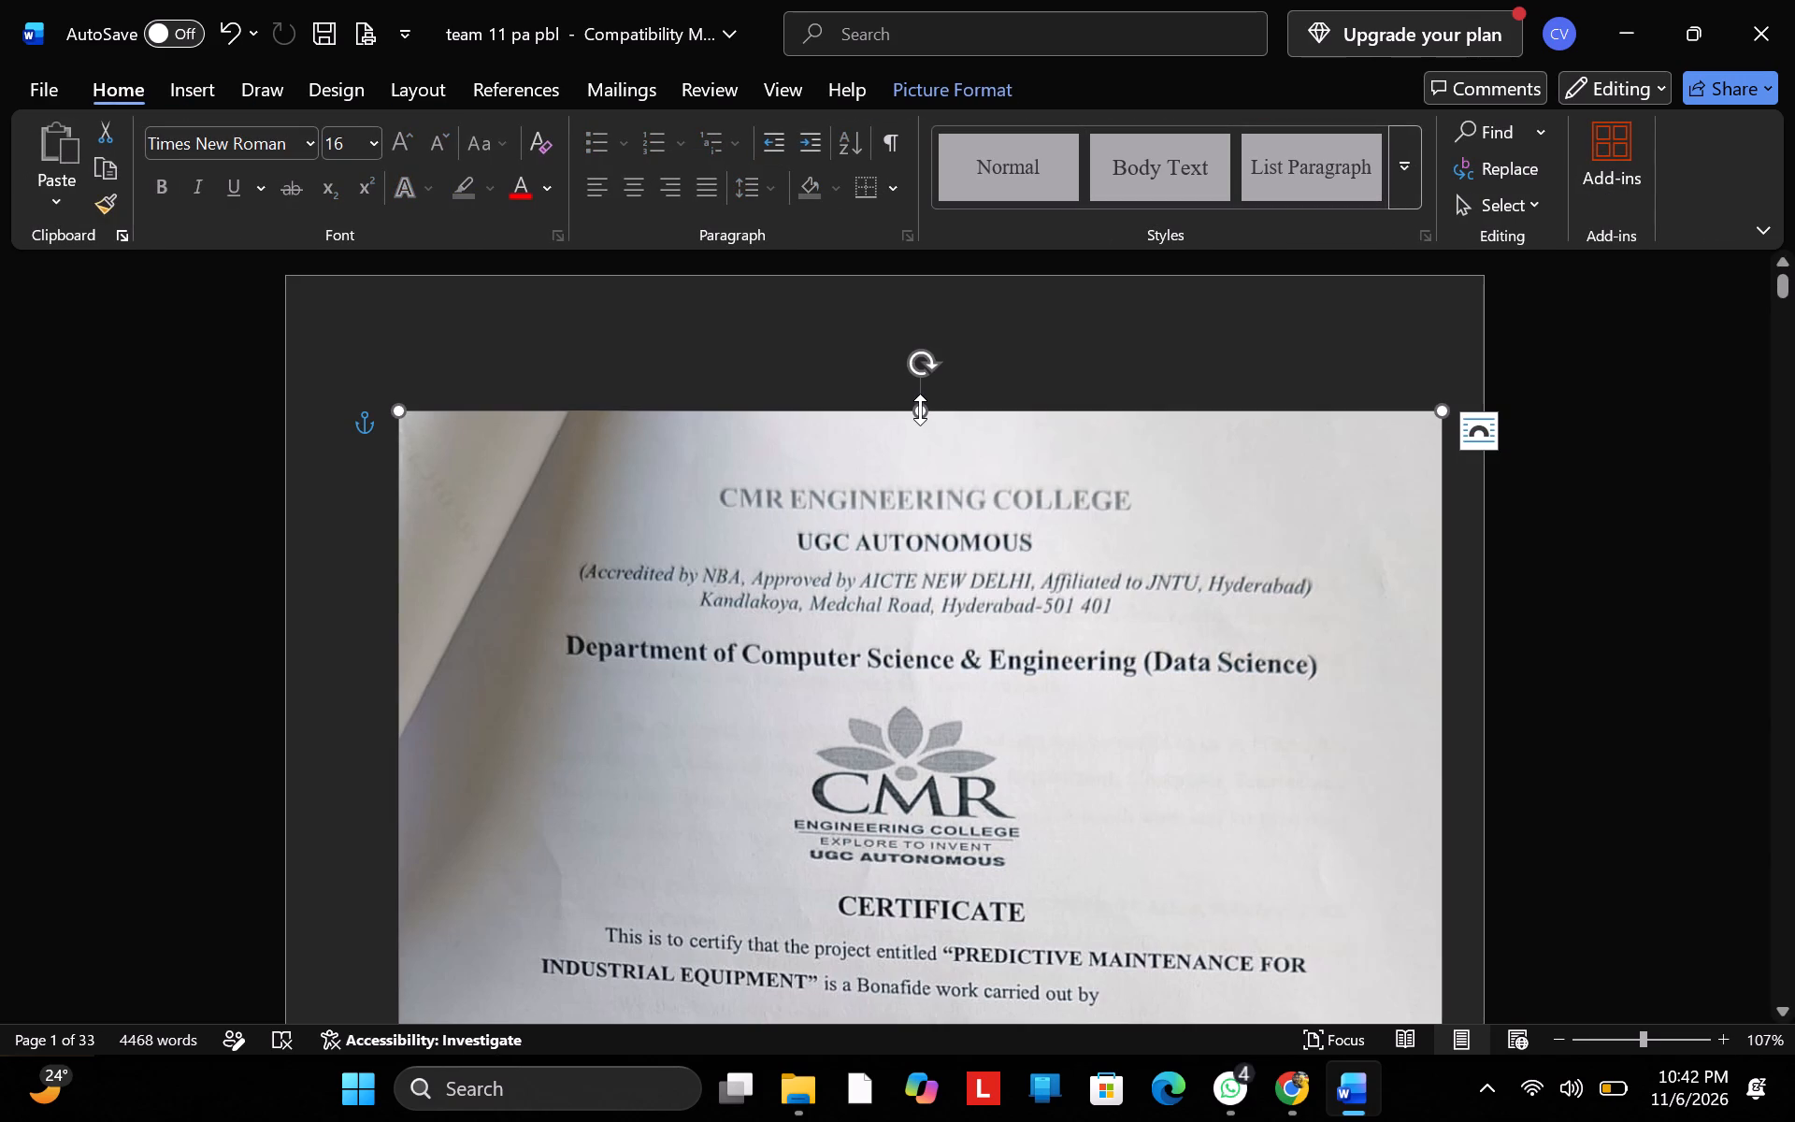
pyautogui.moveTo(920, 410); pyautogui.dragTo(902, 278)
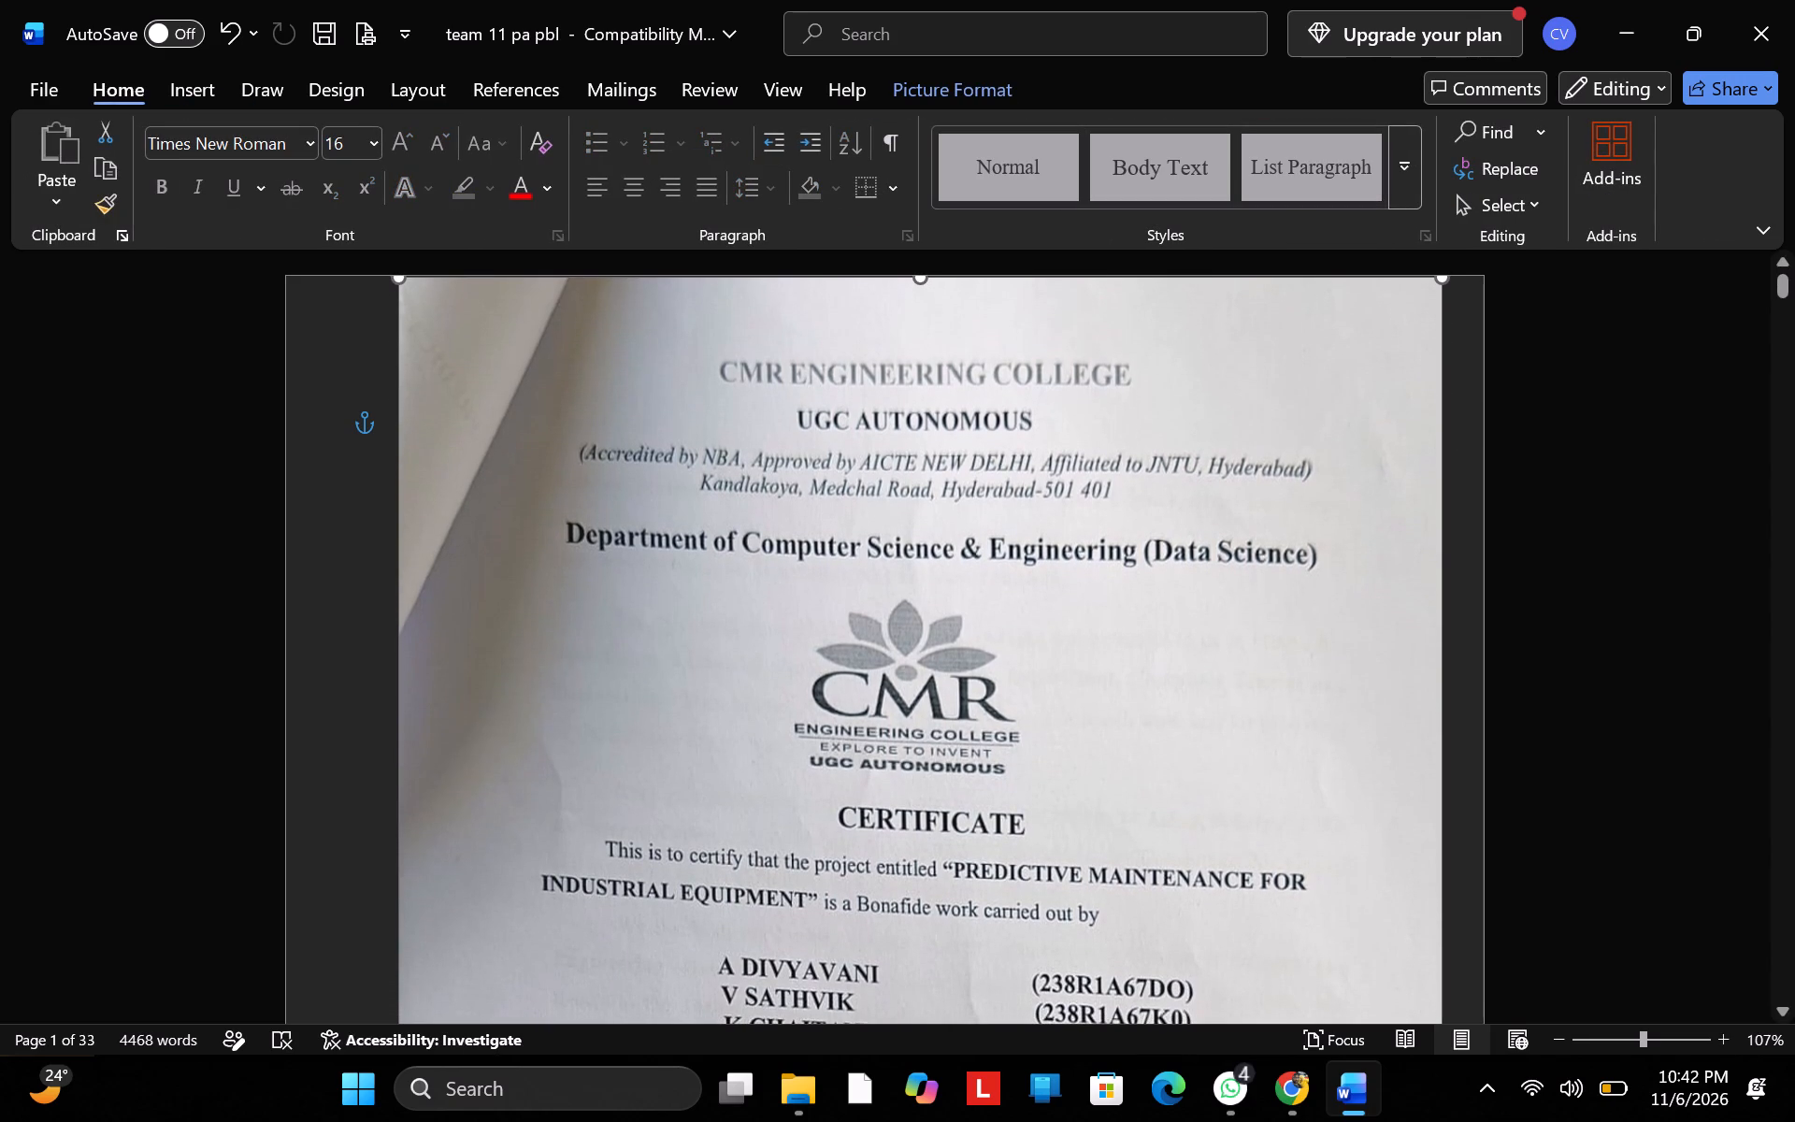
pyautogui.moveTo(902, 278); pyautogui.dragTo(902, 272)
pyautogui.scroll(-4, 1736, 707)
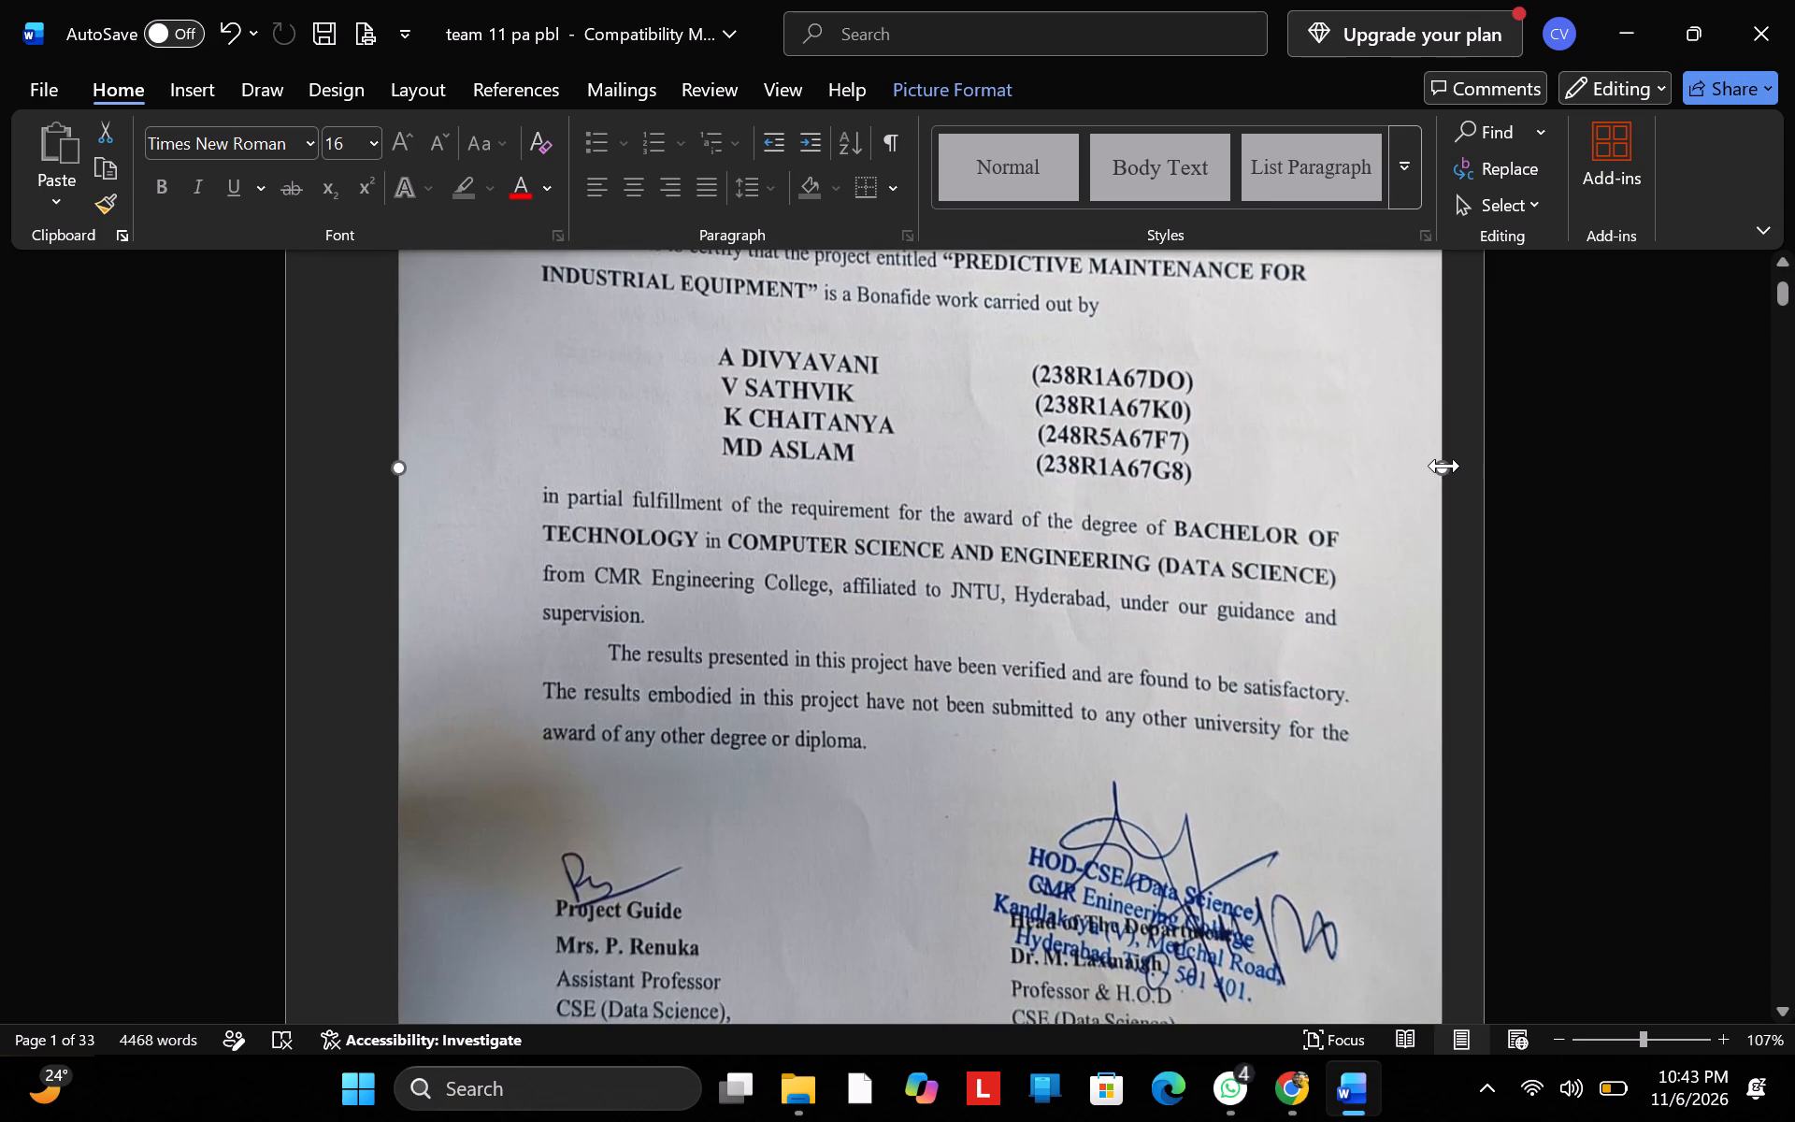
pyautogui.moveTo(1443, 466); pyautogui.dragTo(1482, 466)
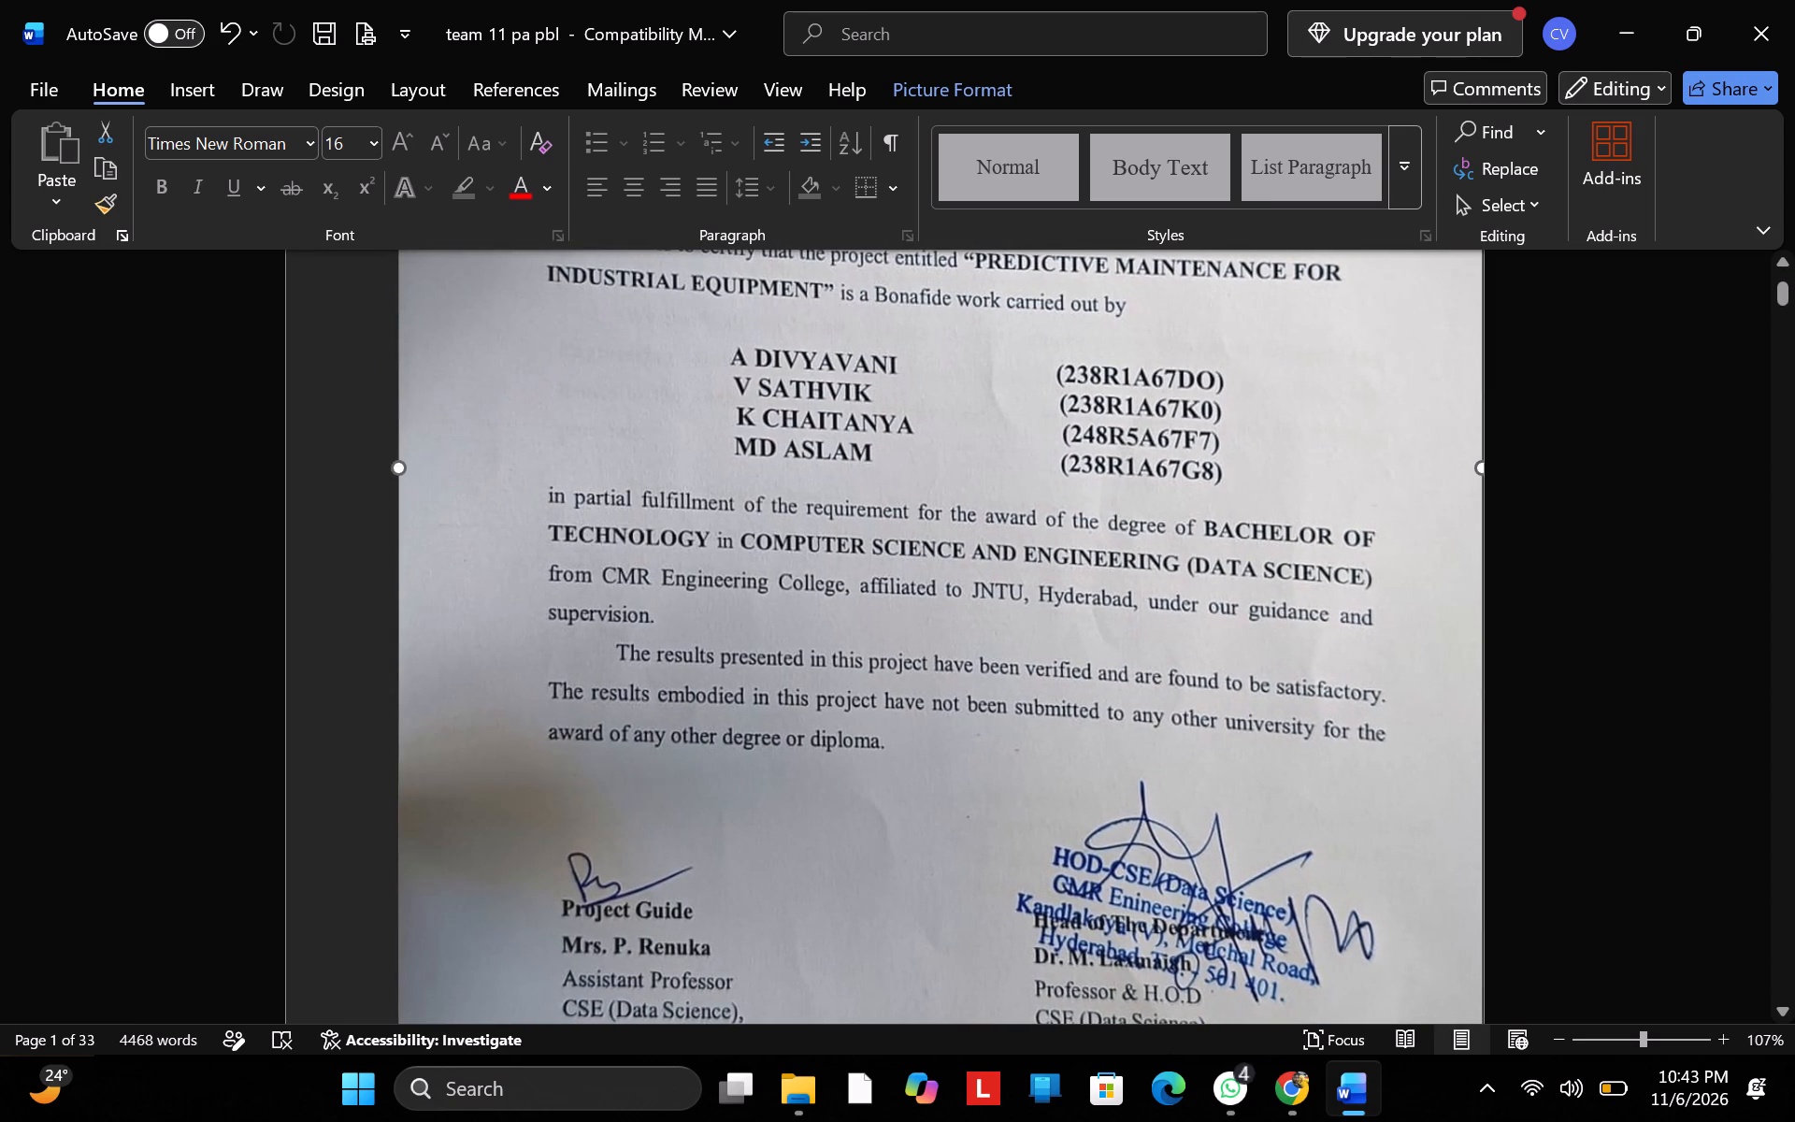
pyautogui.moveTo(1482, 466); pyautogui.dragTo(1486, 465)
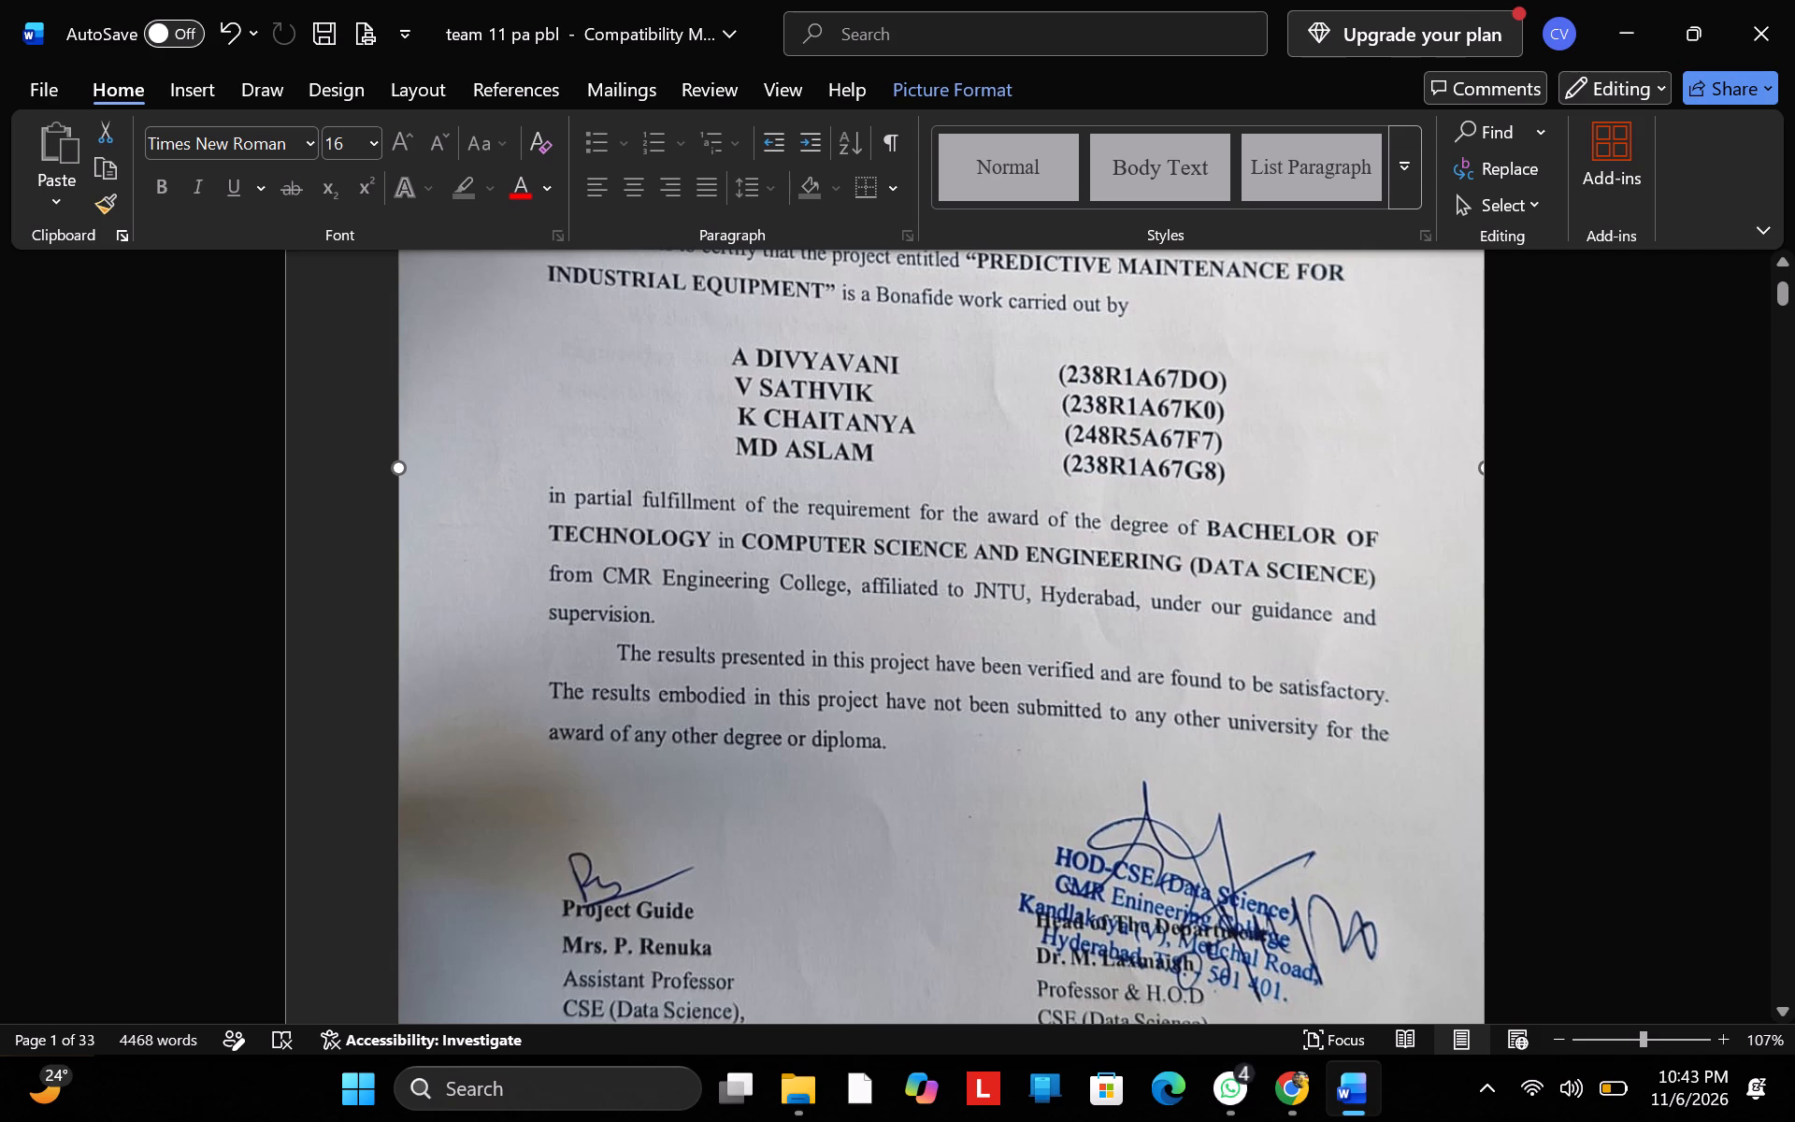
pyautogui.moveTo(398, 470); pyautogui.dragTo(284, 464)
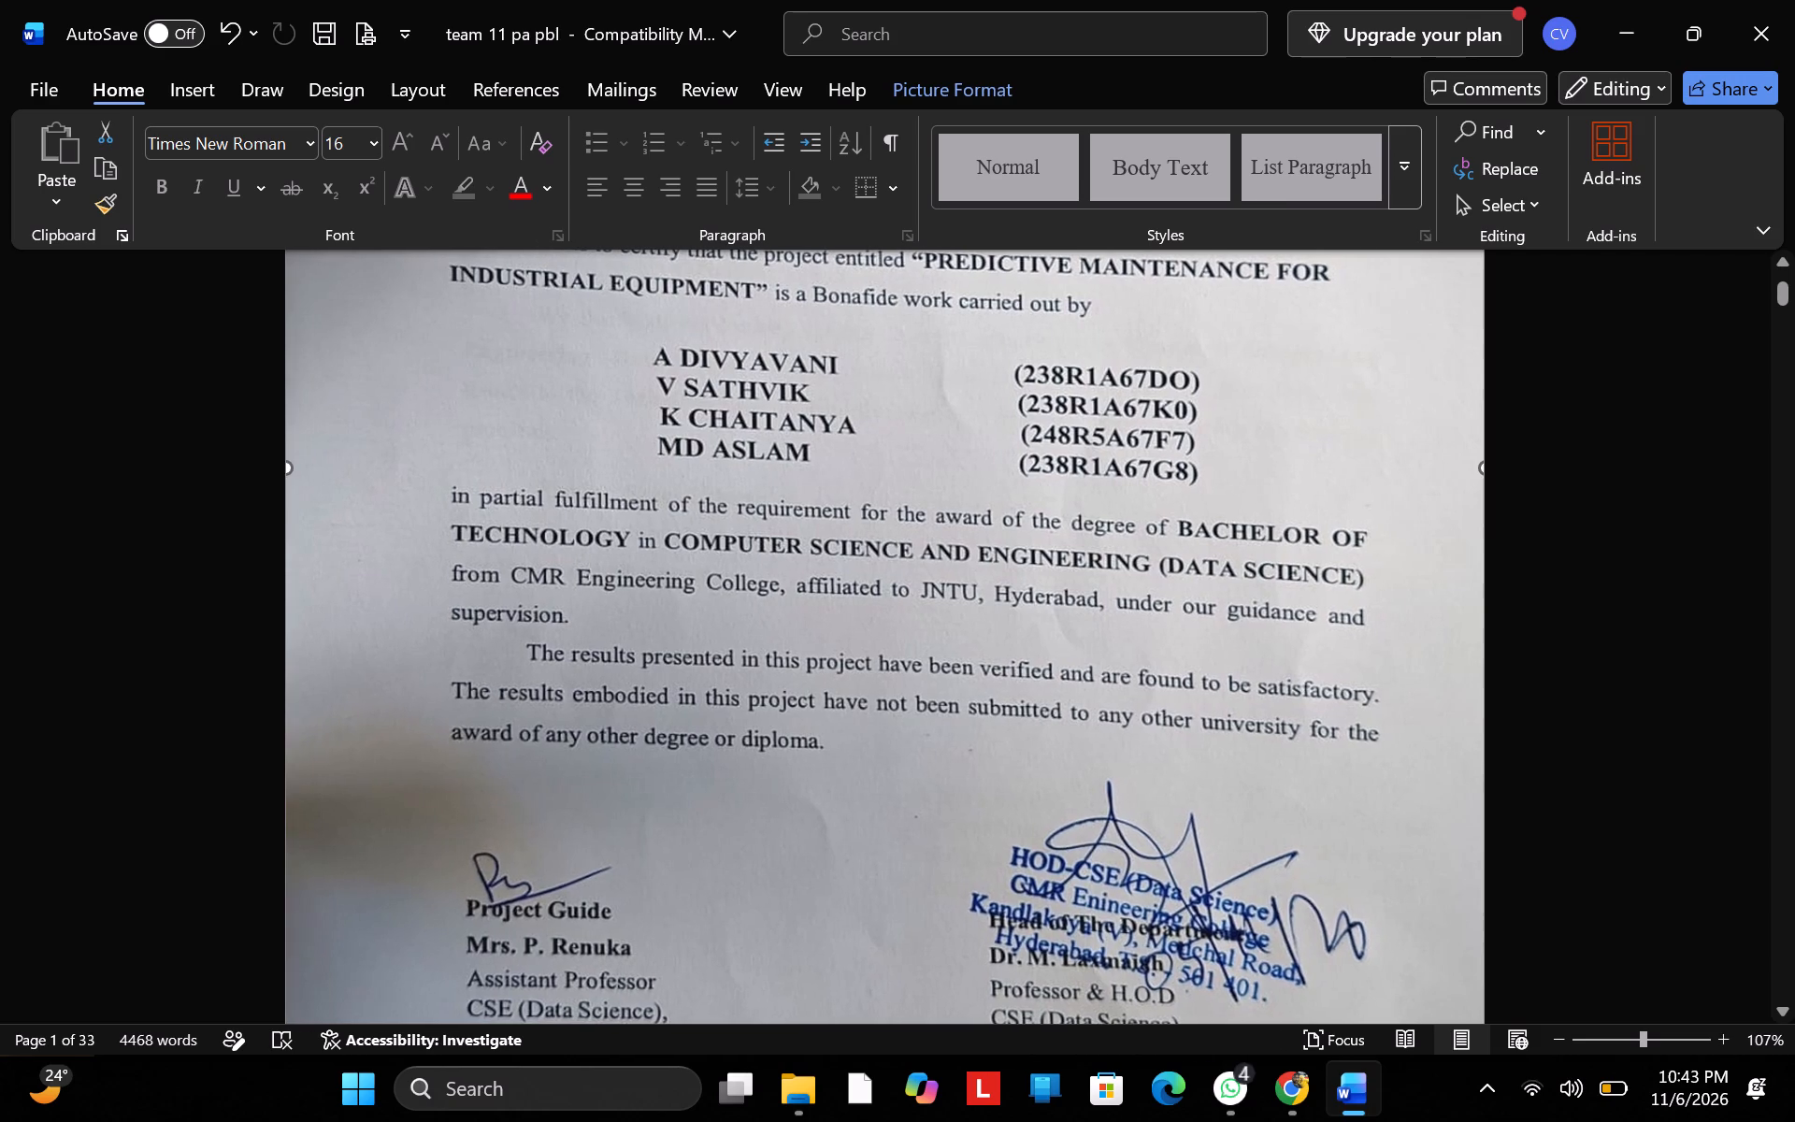
pyautogui.scroll(-3, 1497, 671)
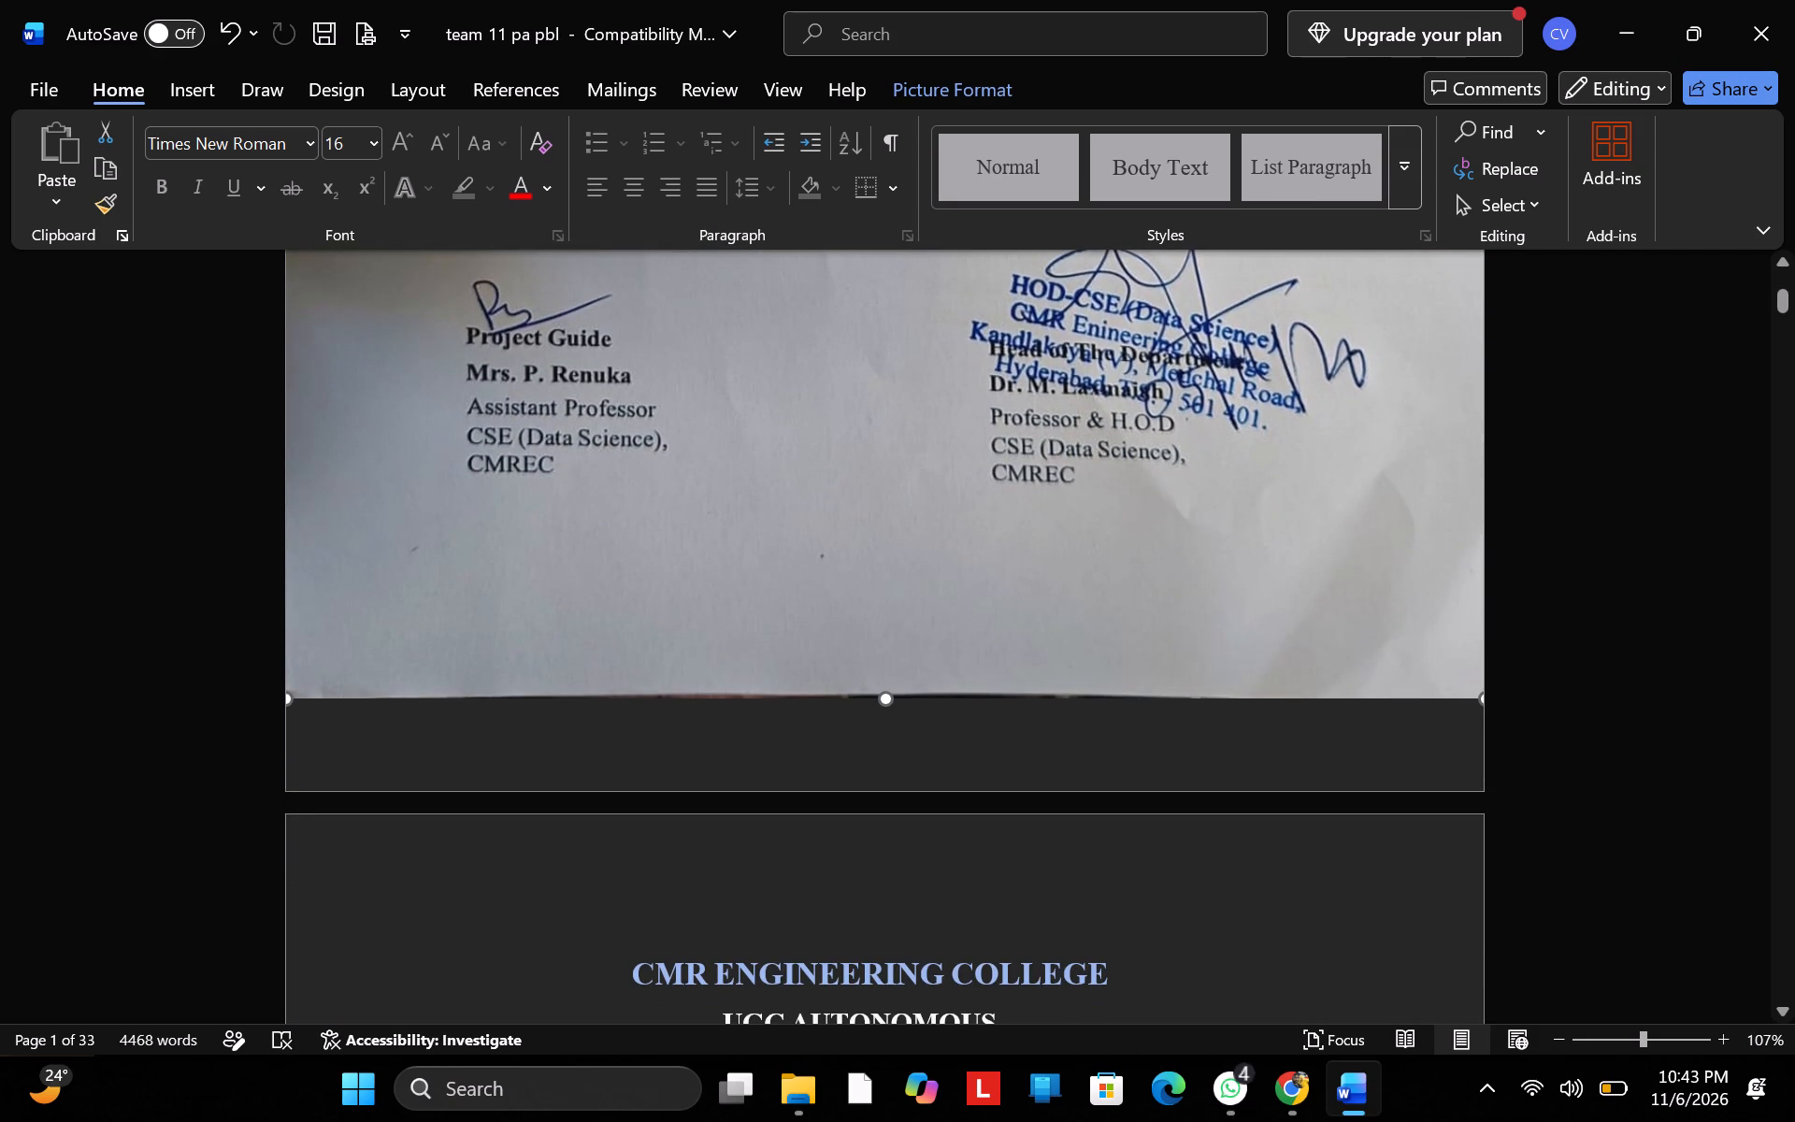
pyautogui.moveTo(890, 695); pyautogui.dragTo(894, 776)
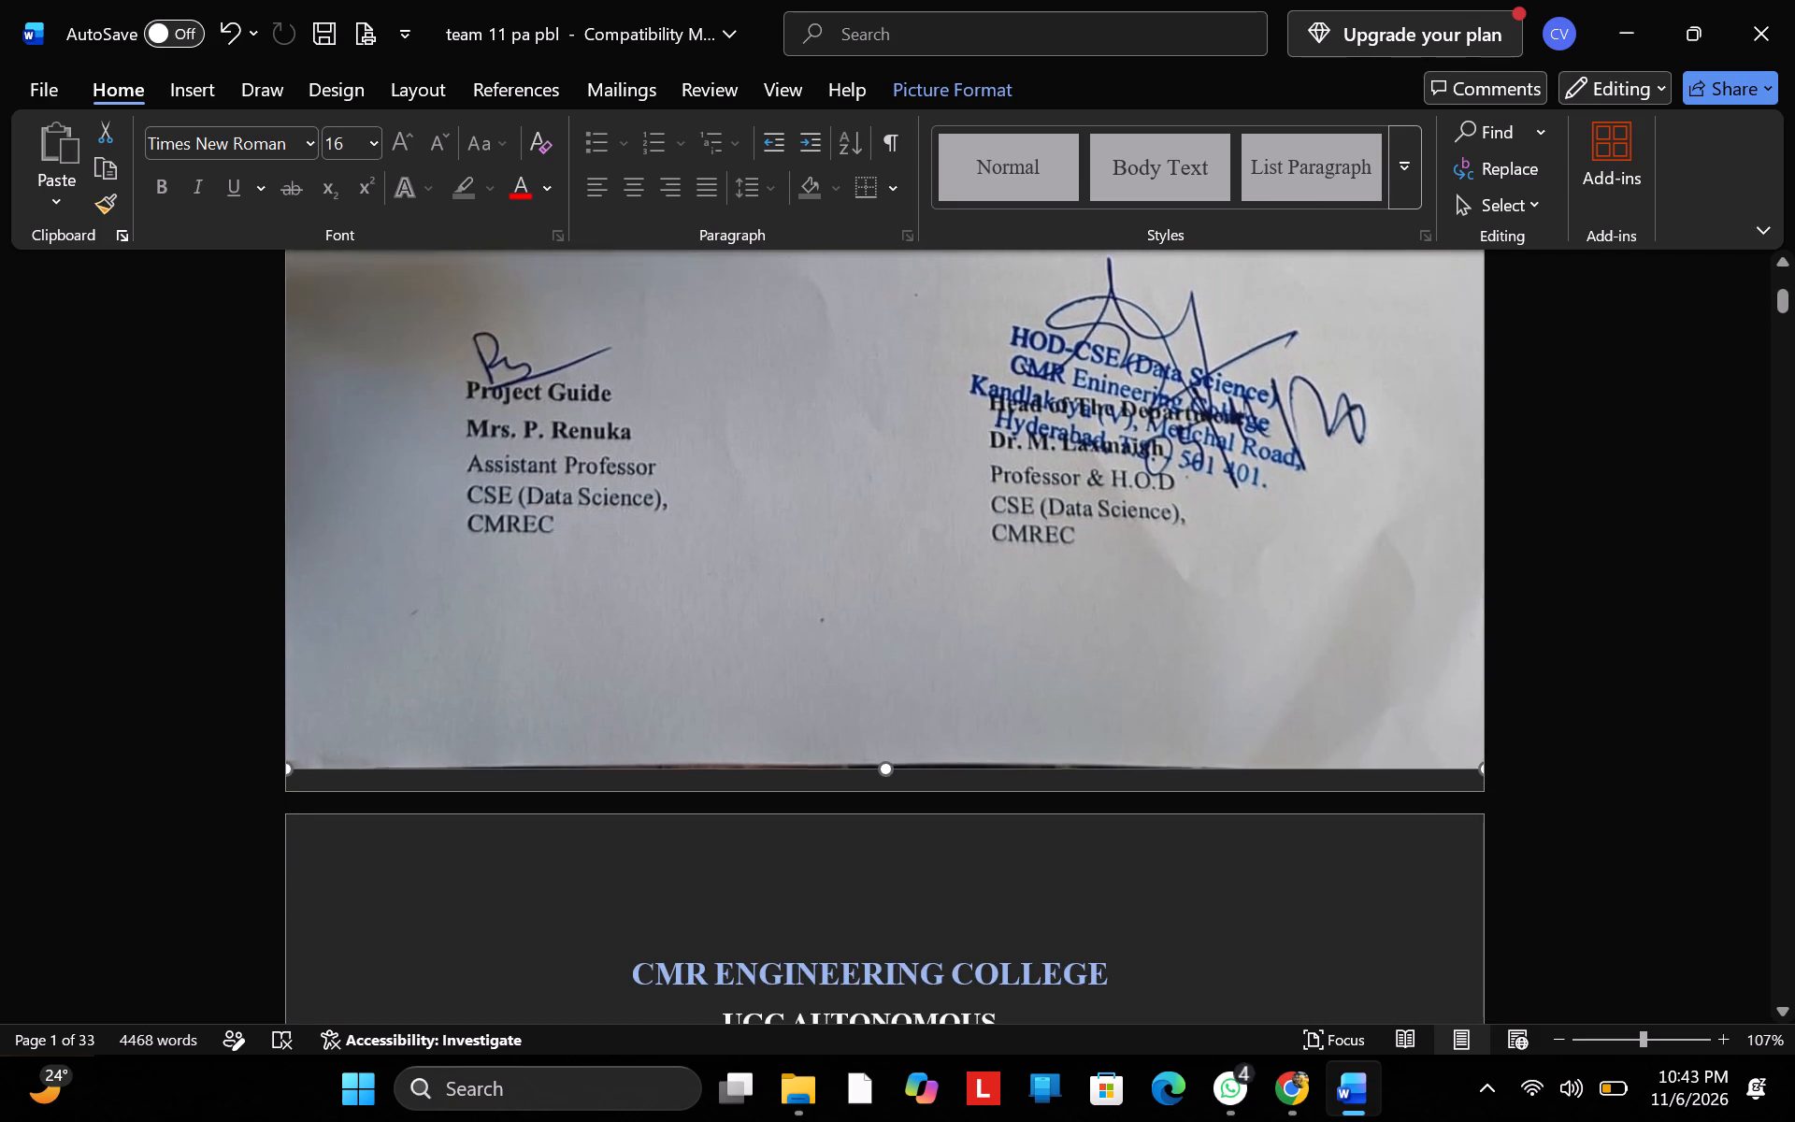
pyautogui.moveTo(894, 776); pyautogui.dragTo(894, 802)
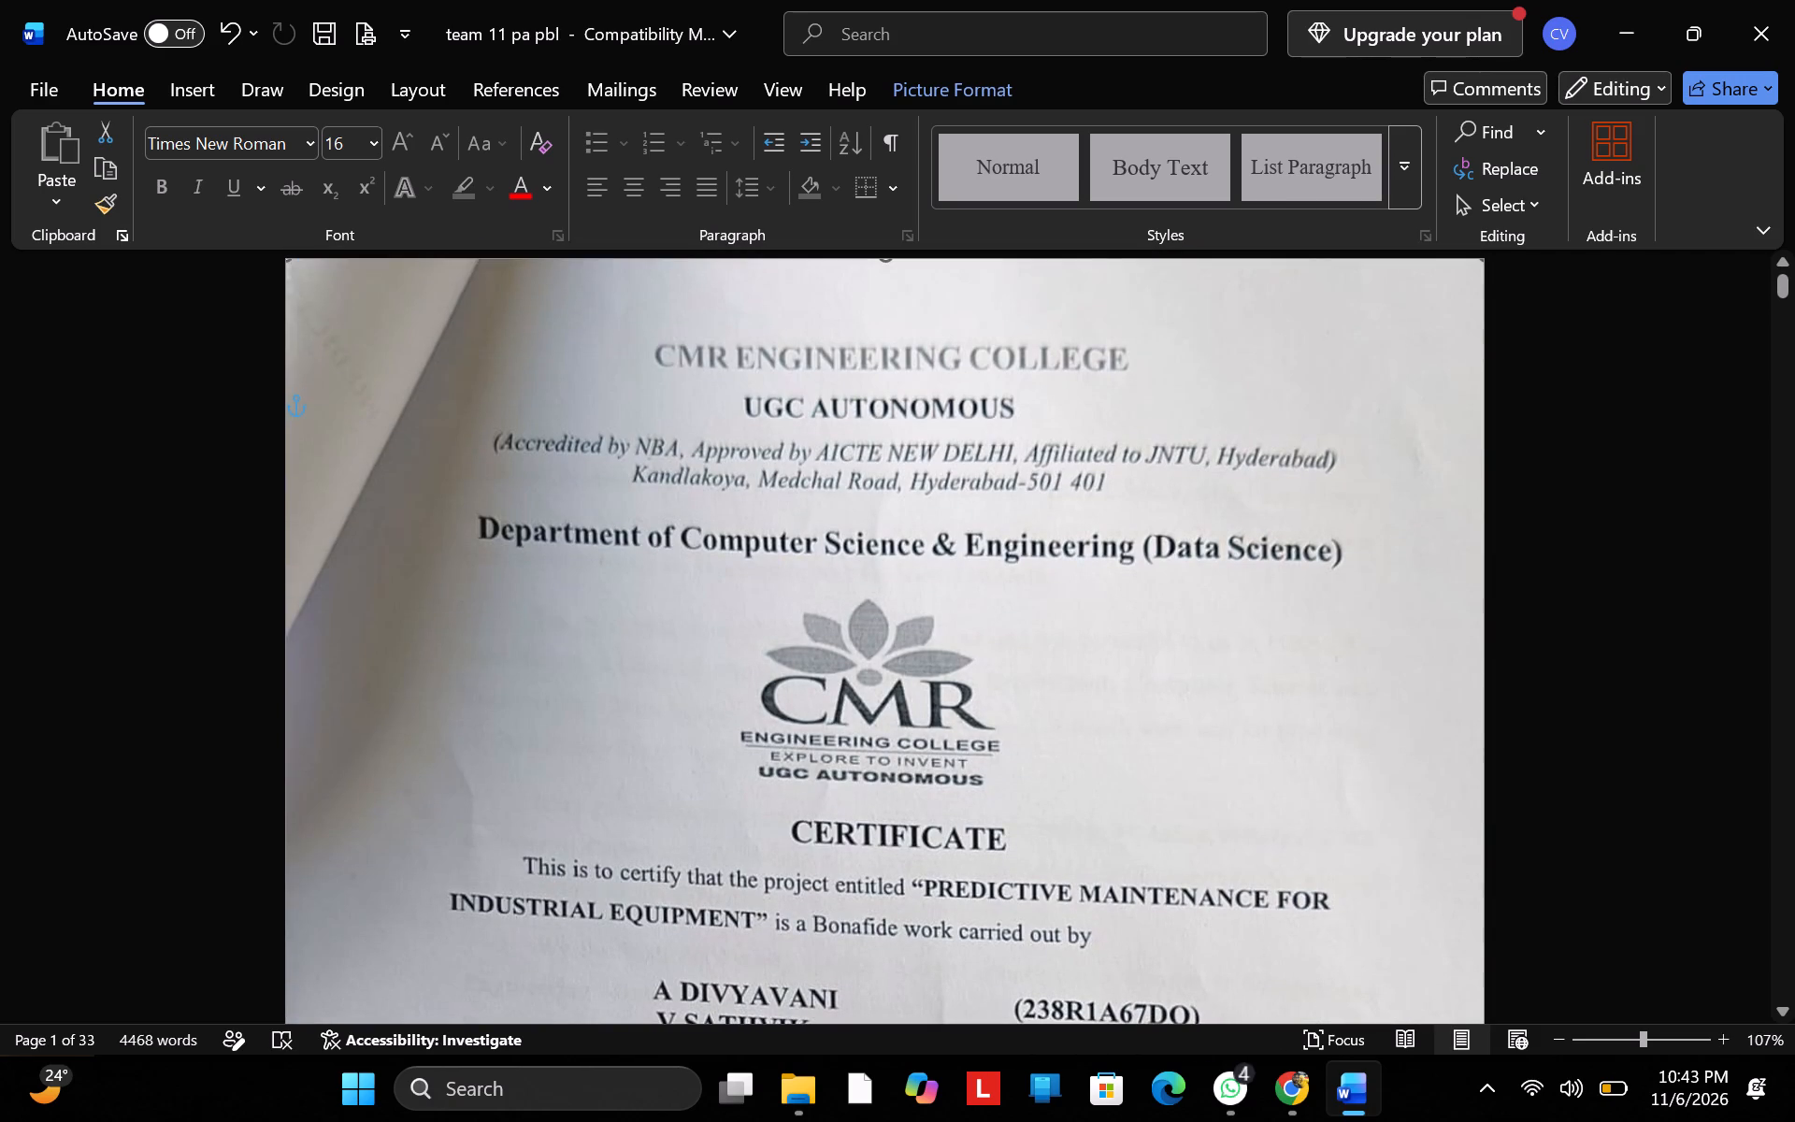
# Check the scanned certificate picture on page 1 against the typed certificate page that follows it.
pyautogui.scroll(-5, 1557, 902)
pyautogui.scroll(1, 1557, 902)
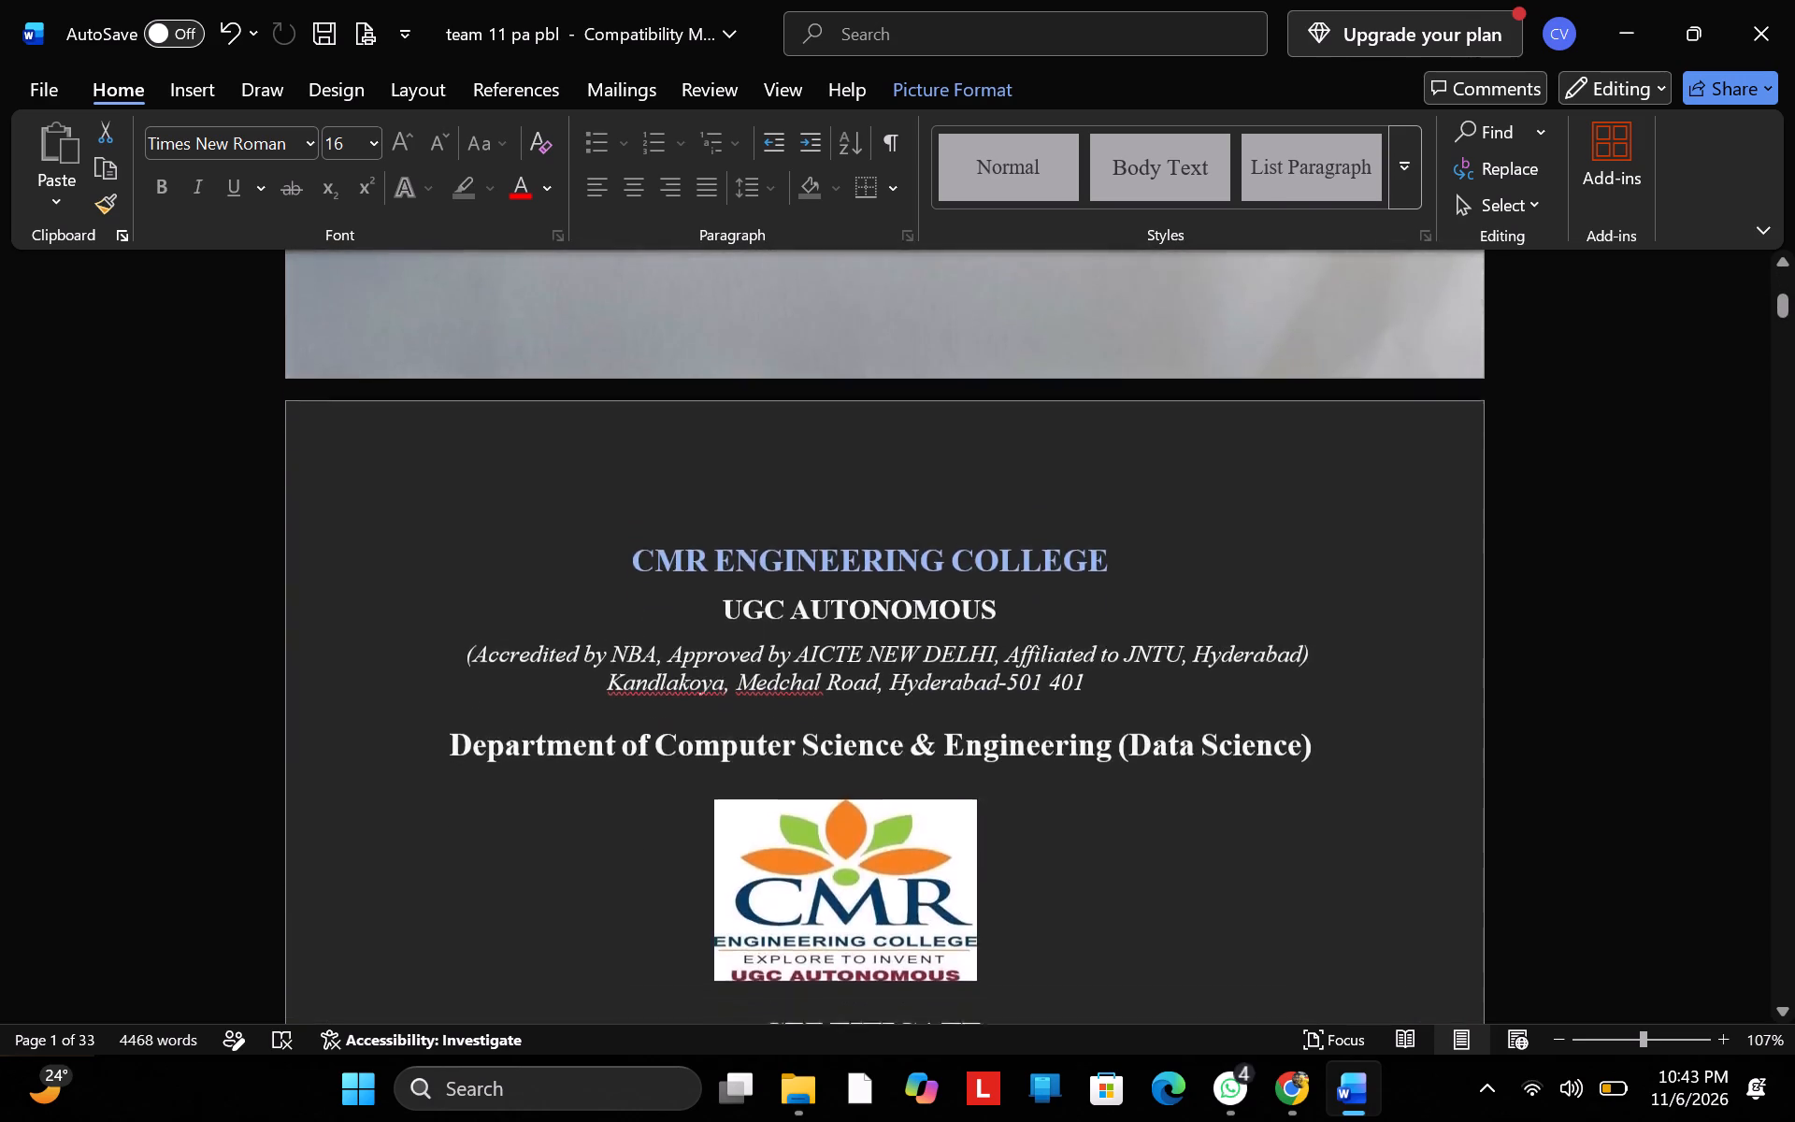
pyautogui.scroll(2, 1557, 902)
pyautogui.scroll(-6, 1557, 902)
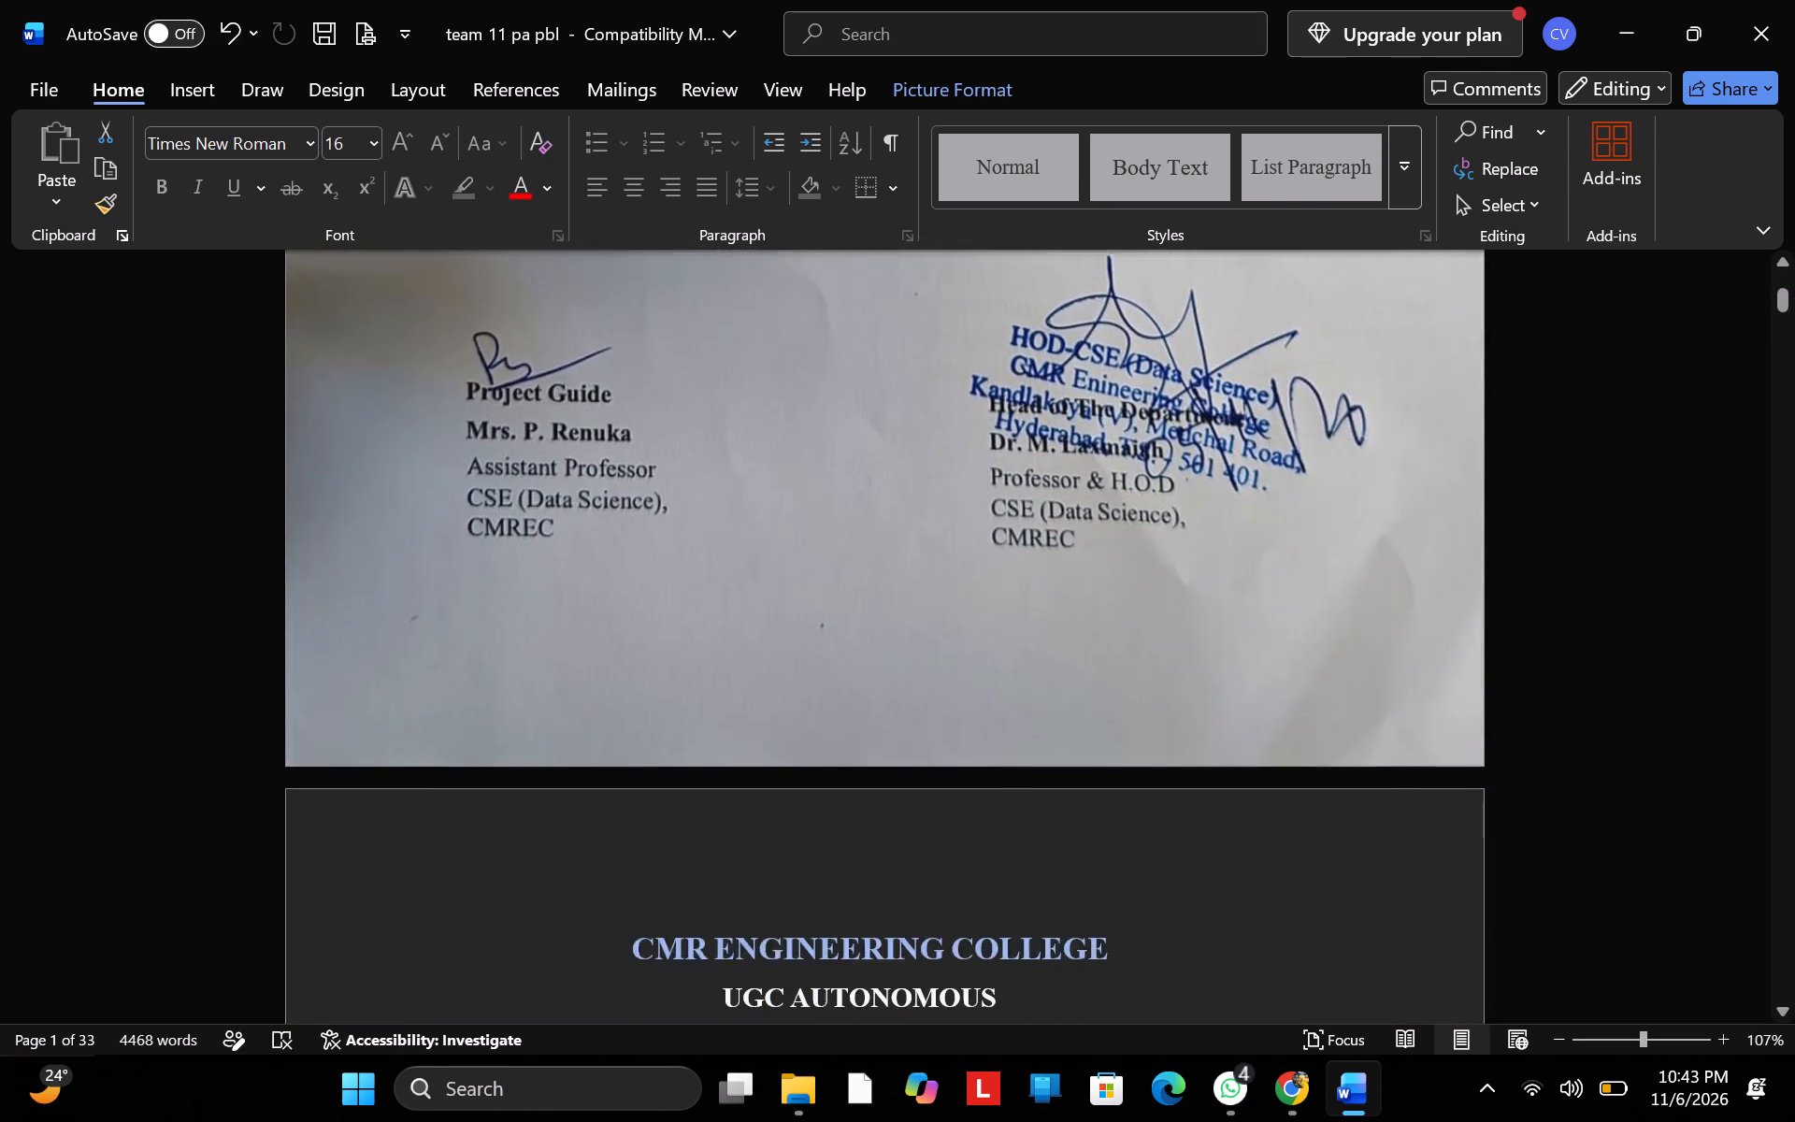
pyautogui.scroll(-2, 1557, 902)
pyautogui.scroll(4, 1557, 902)
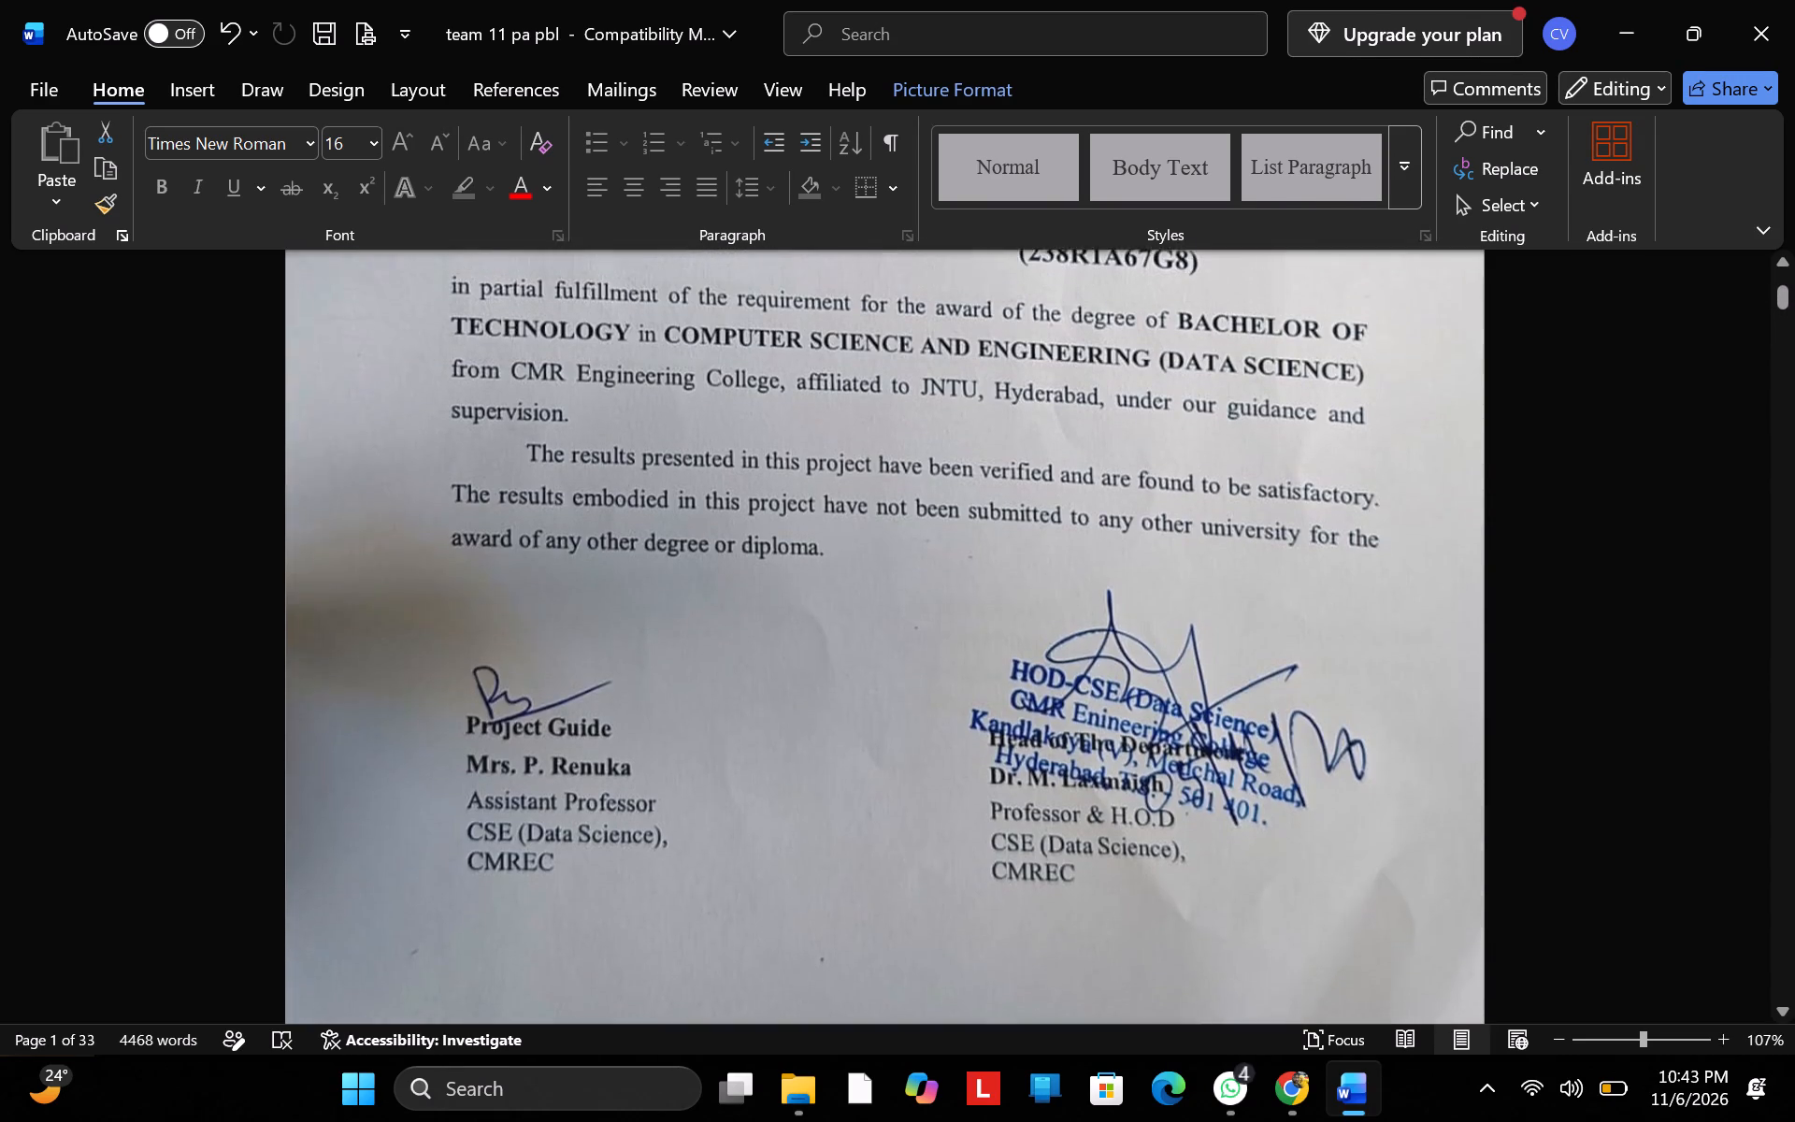
pyautogui.scroll(2, 1557, 902)
pyautogui.scroll(-1, 1557, 902)
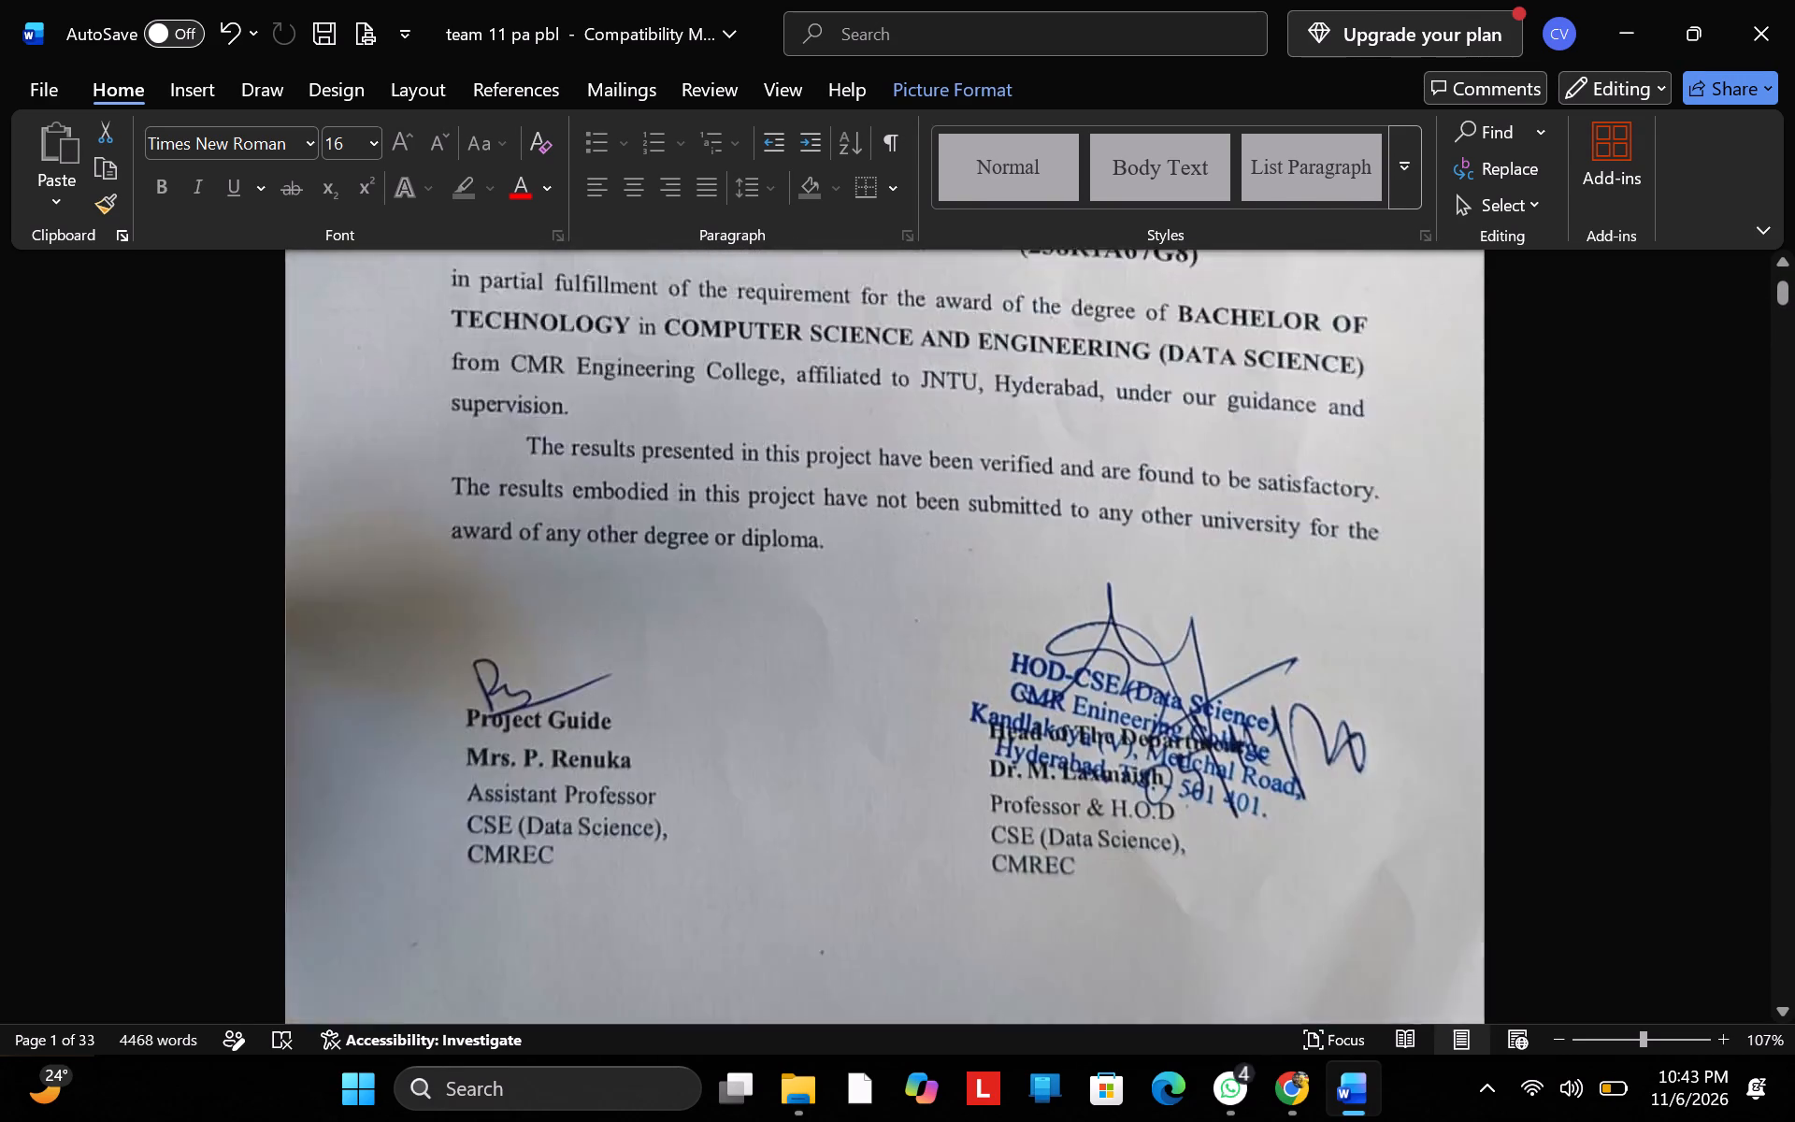
pyautogui.scroll(-1, 1557, 902)
pyautogui.scroll(2, 1557, 902)
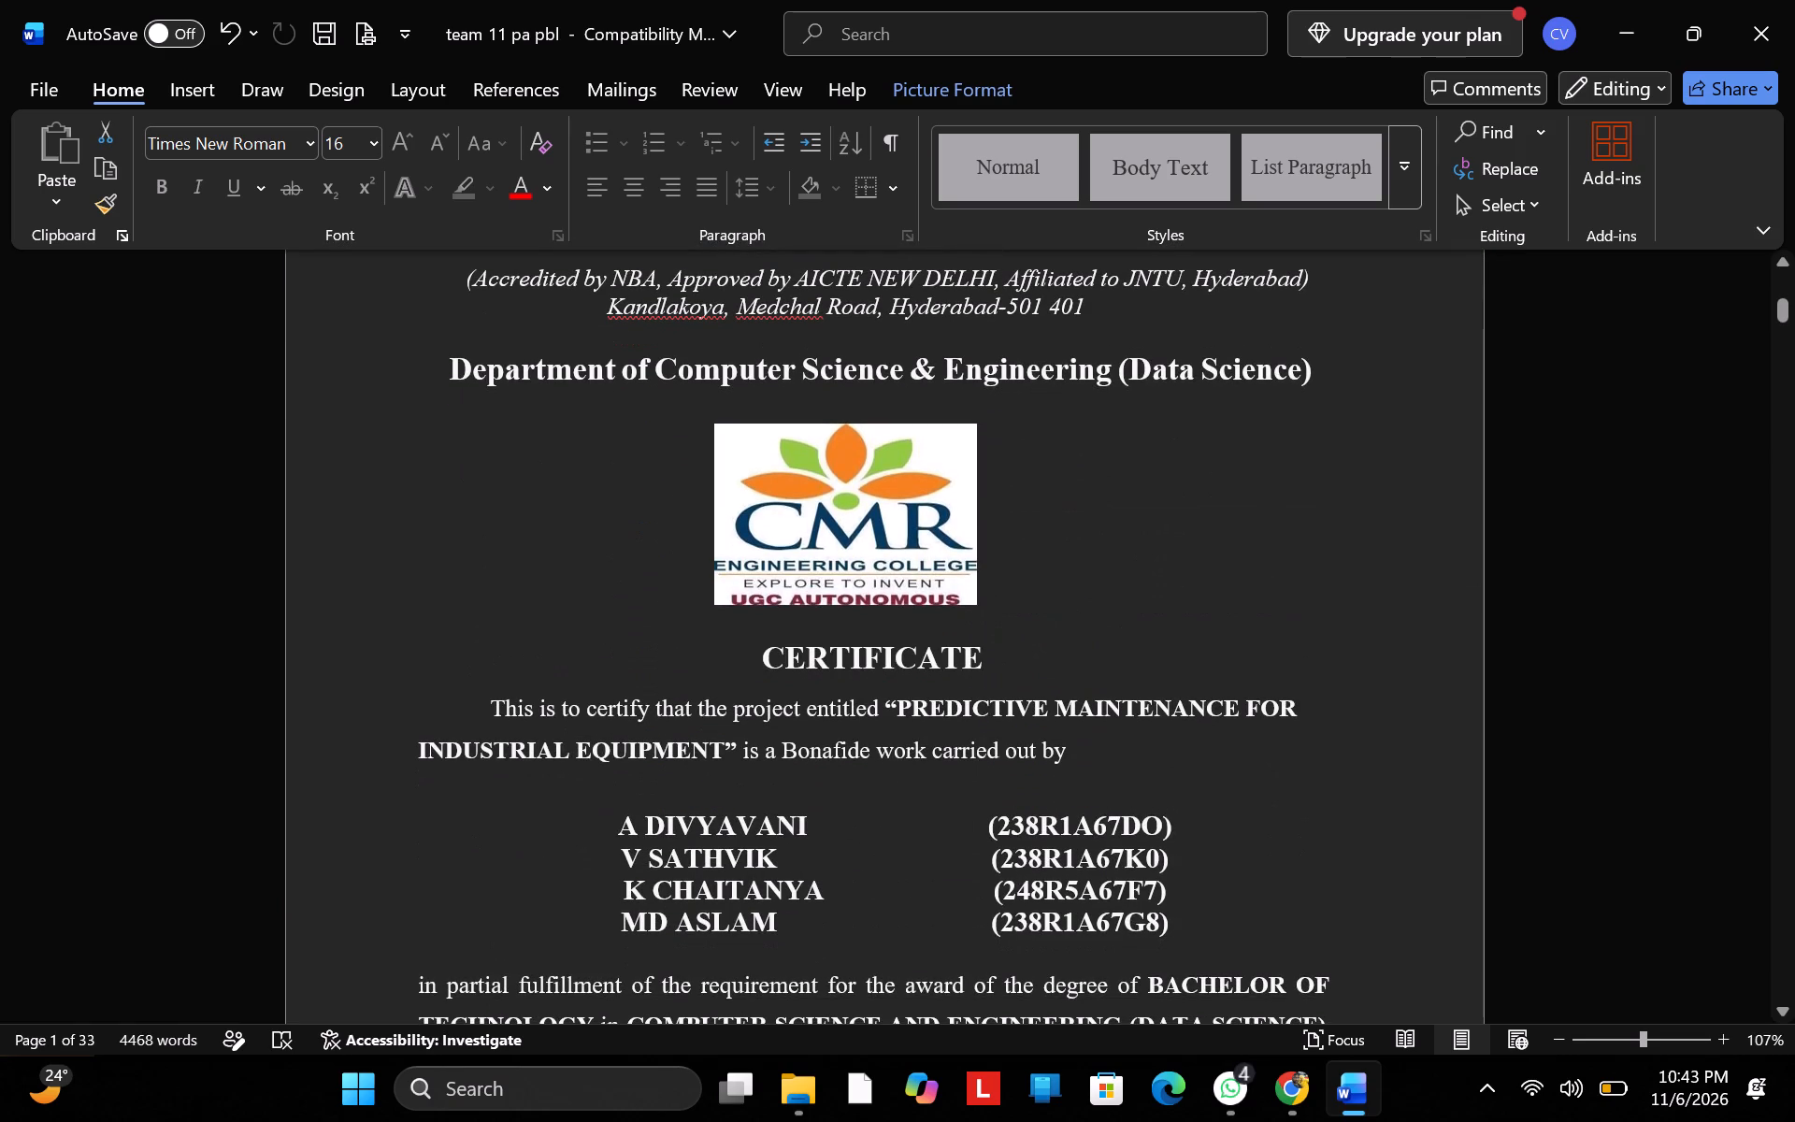
pyautogui.scroll(2, 1557, 902)
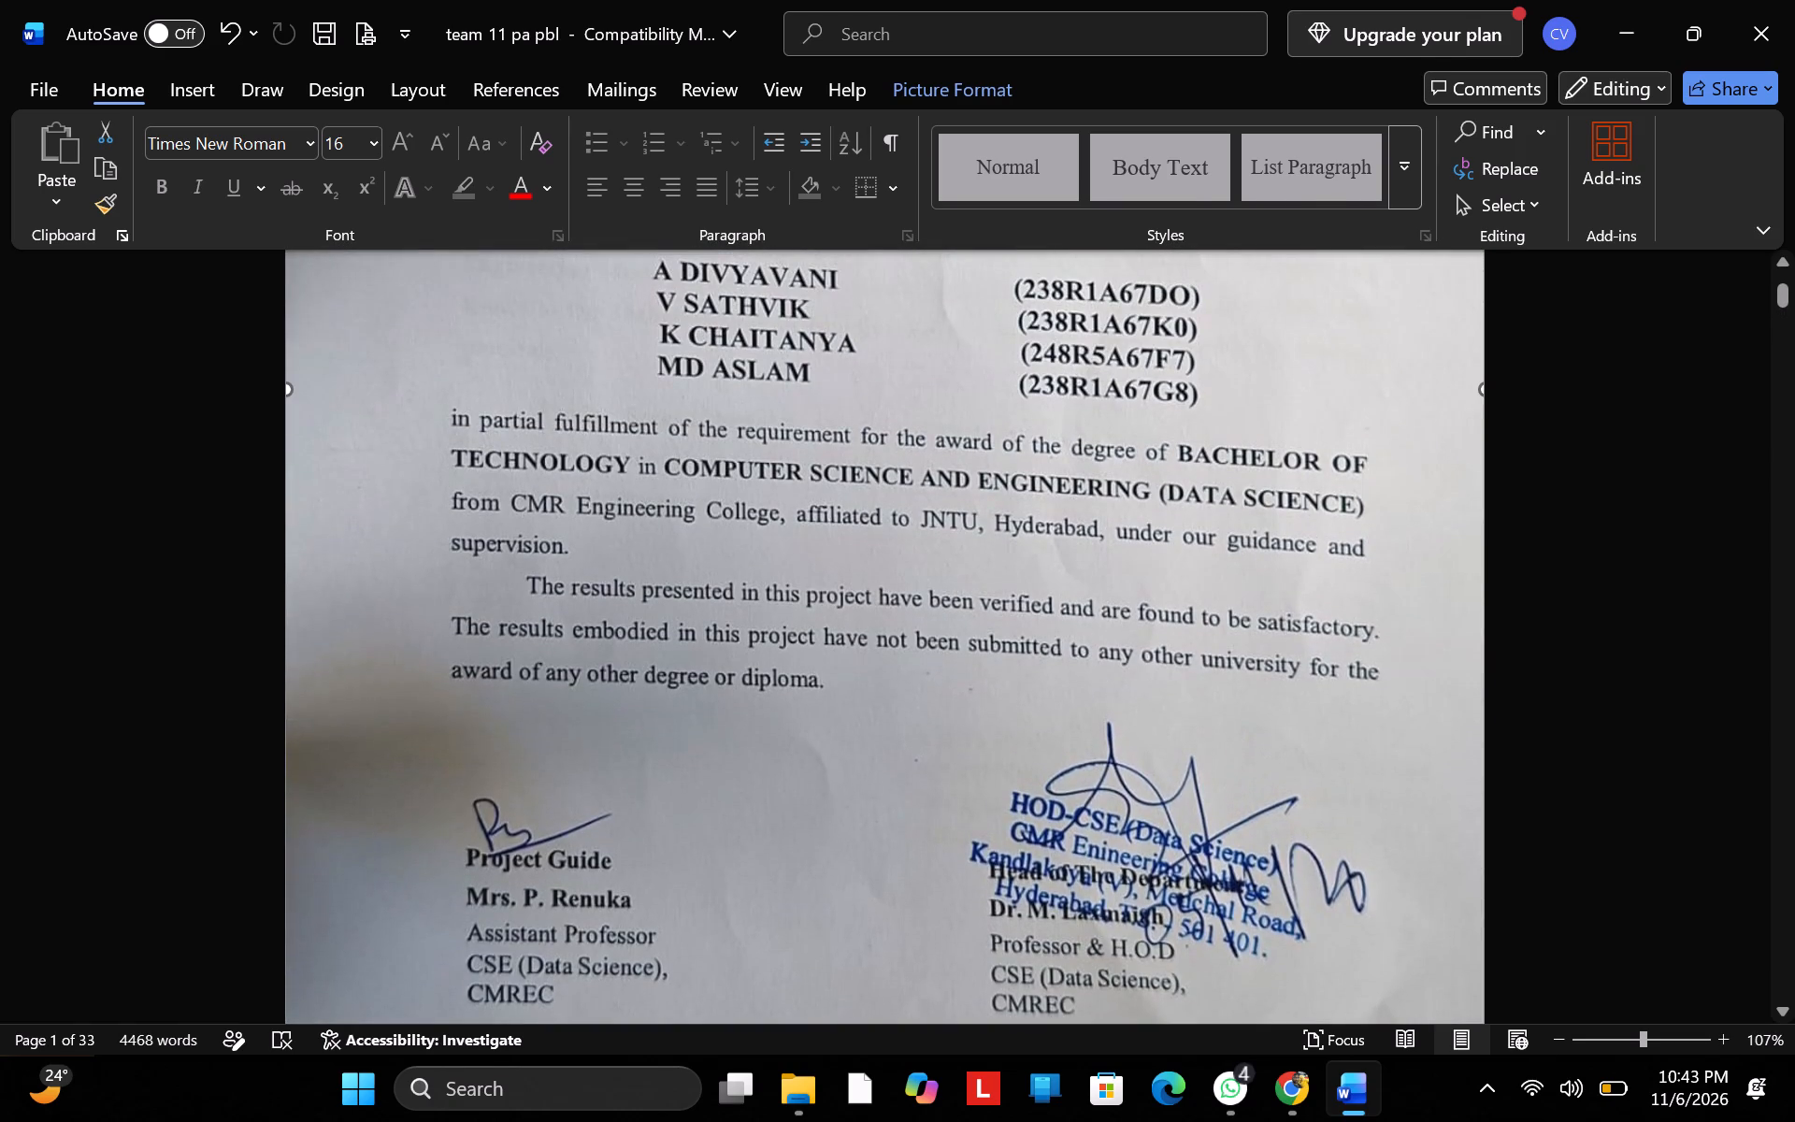
# Cut the scanned certificate picture from the first page.
pyautogui.click(1223, 757)
pyautogui.click(1223, 757)
pyautogui.hotkey('ctrl', 'x')
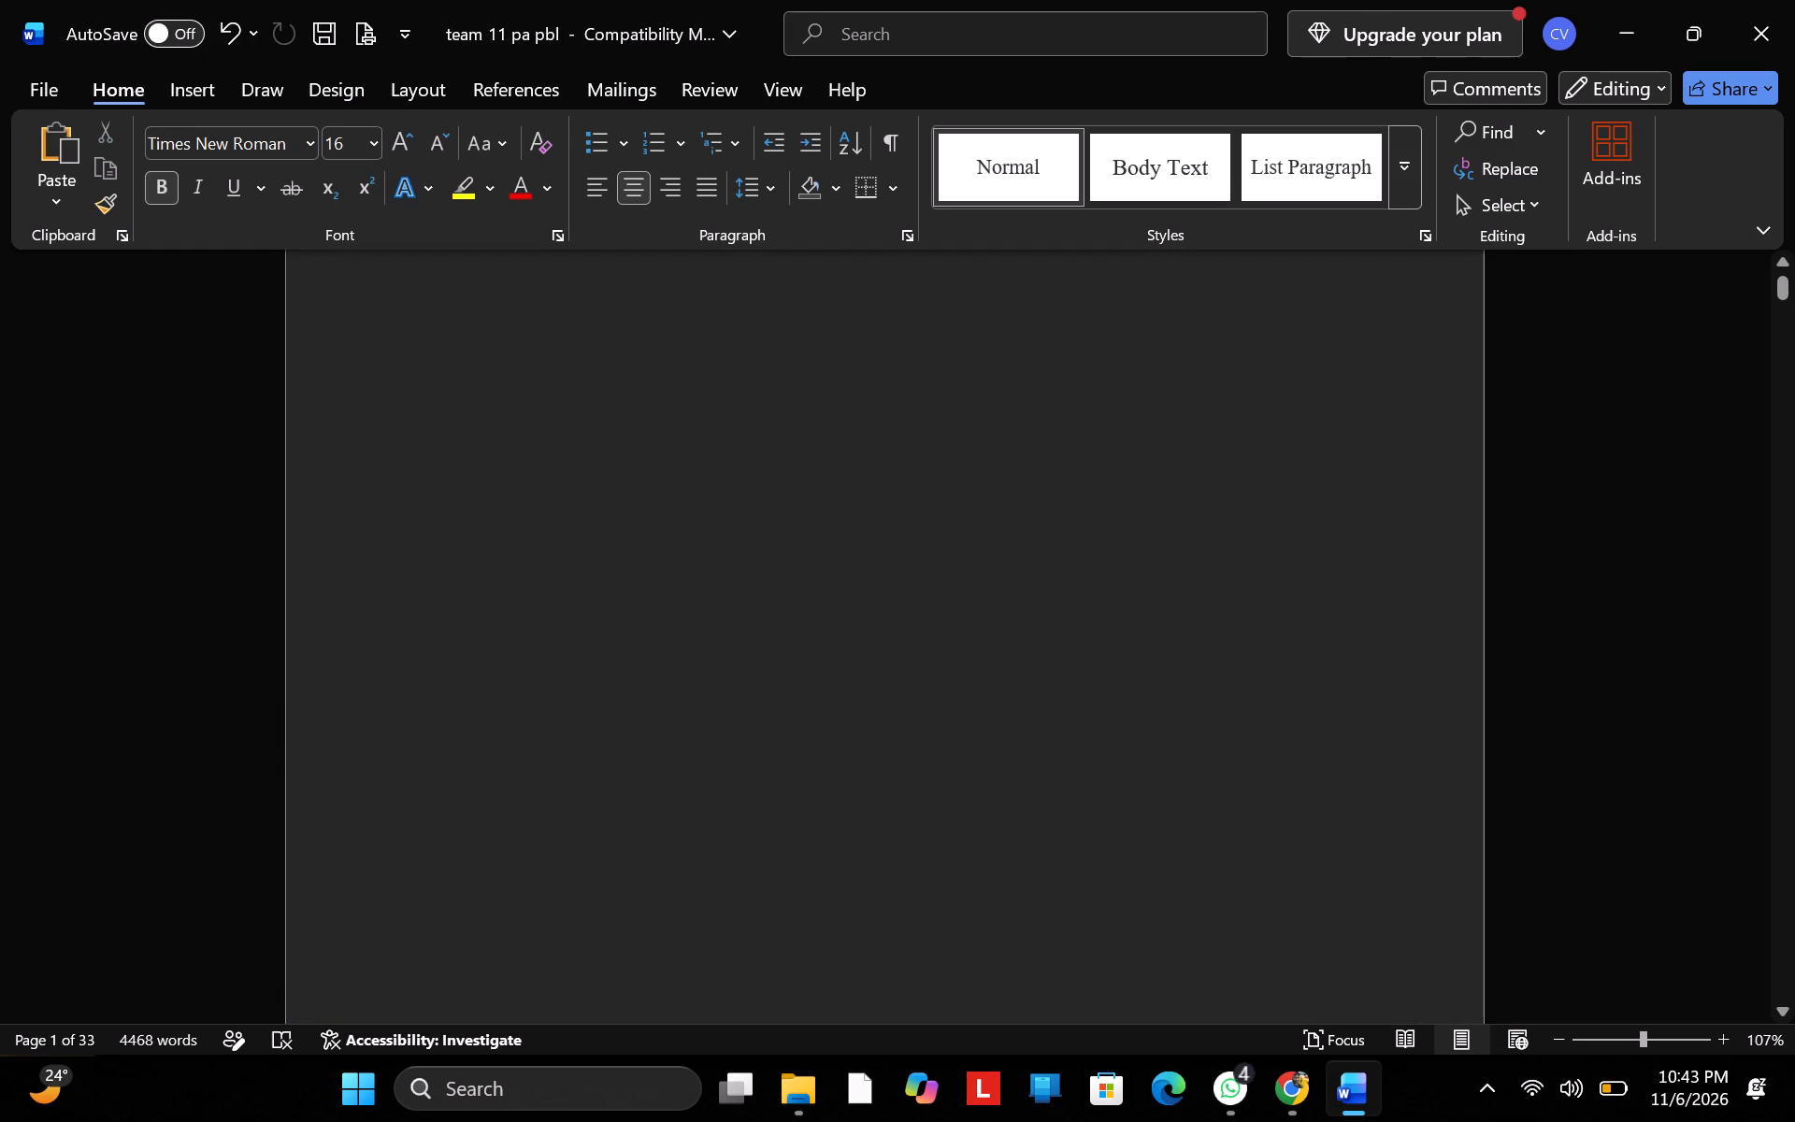
# Select the whole typed certificate content on page 2 and paste the cut scanned certificate picture over it.
pyautogui.scroll(-10, 1437, 832)
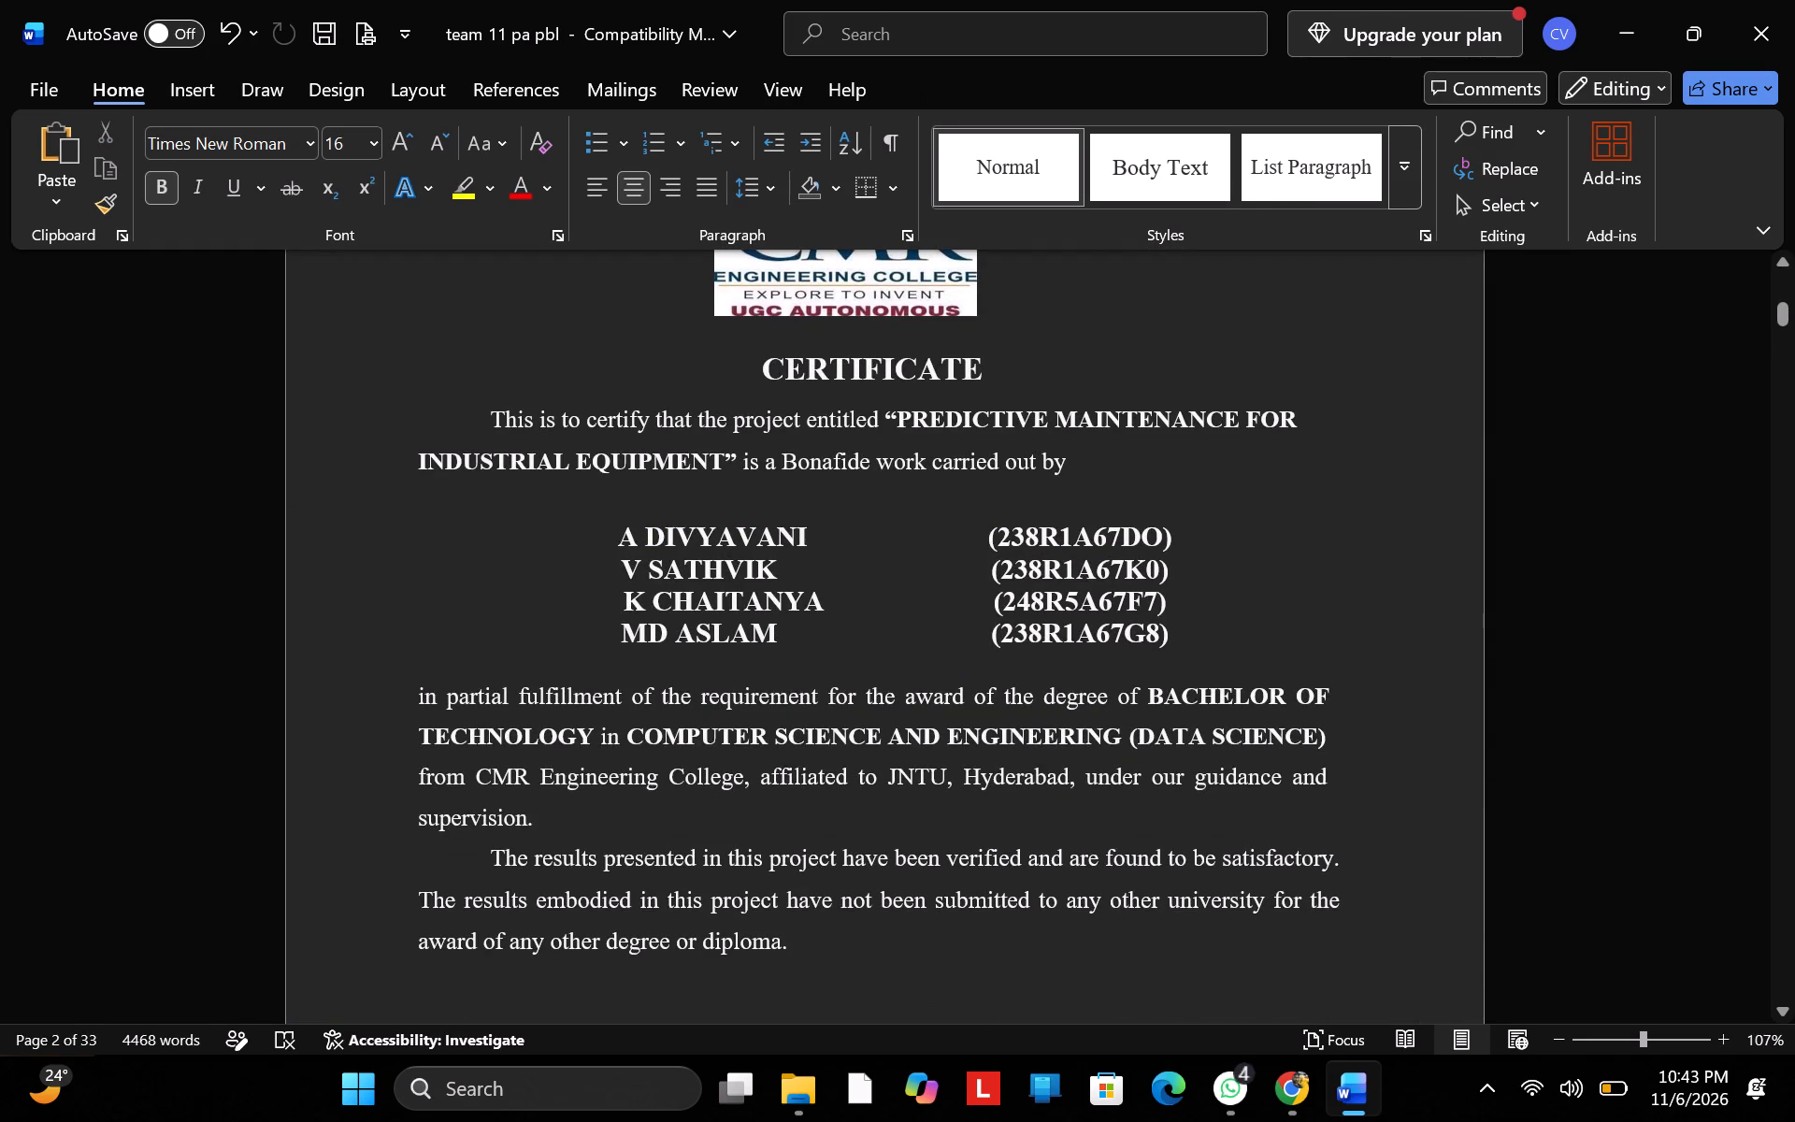
pyautogui.scroll(-1, 1148, 841)
pyautogui.scroll(-1, 1194, 712)
pyautogui.moveTo(1170, 704); pyautogui.dragTo(877, 227)
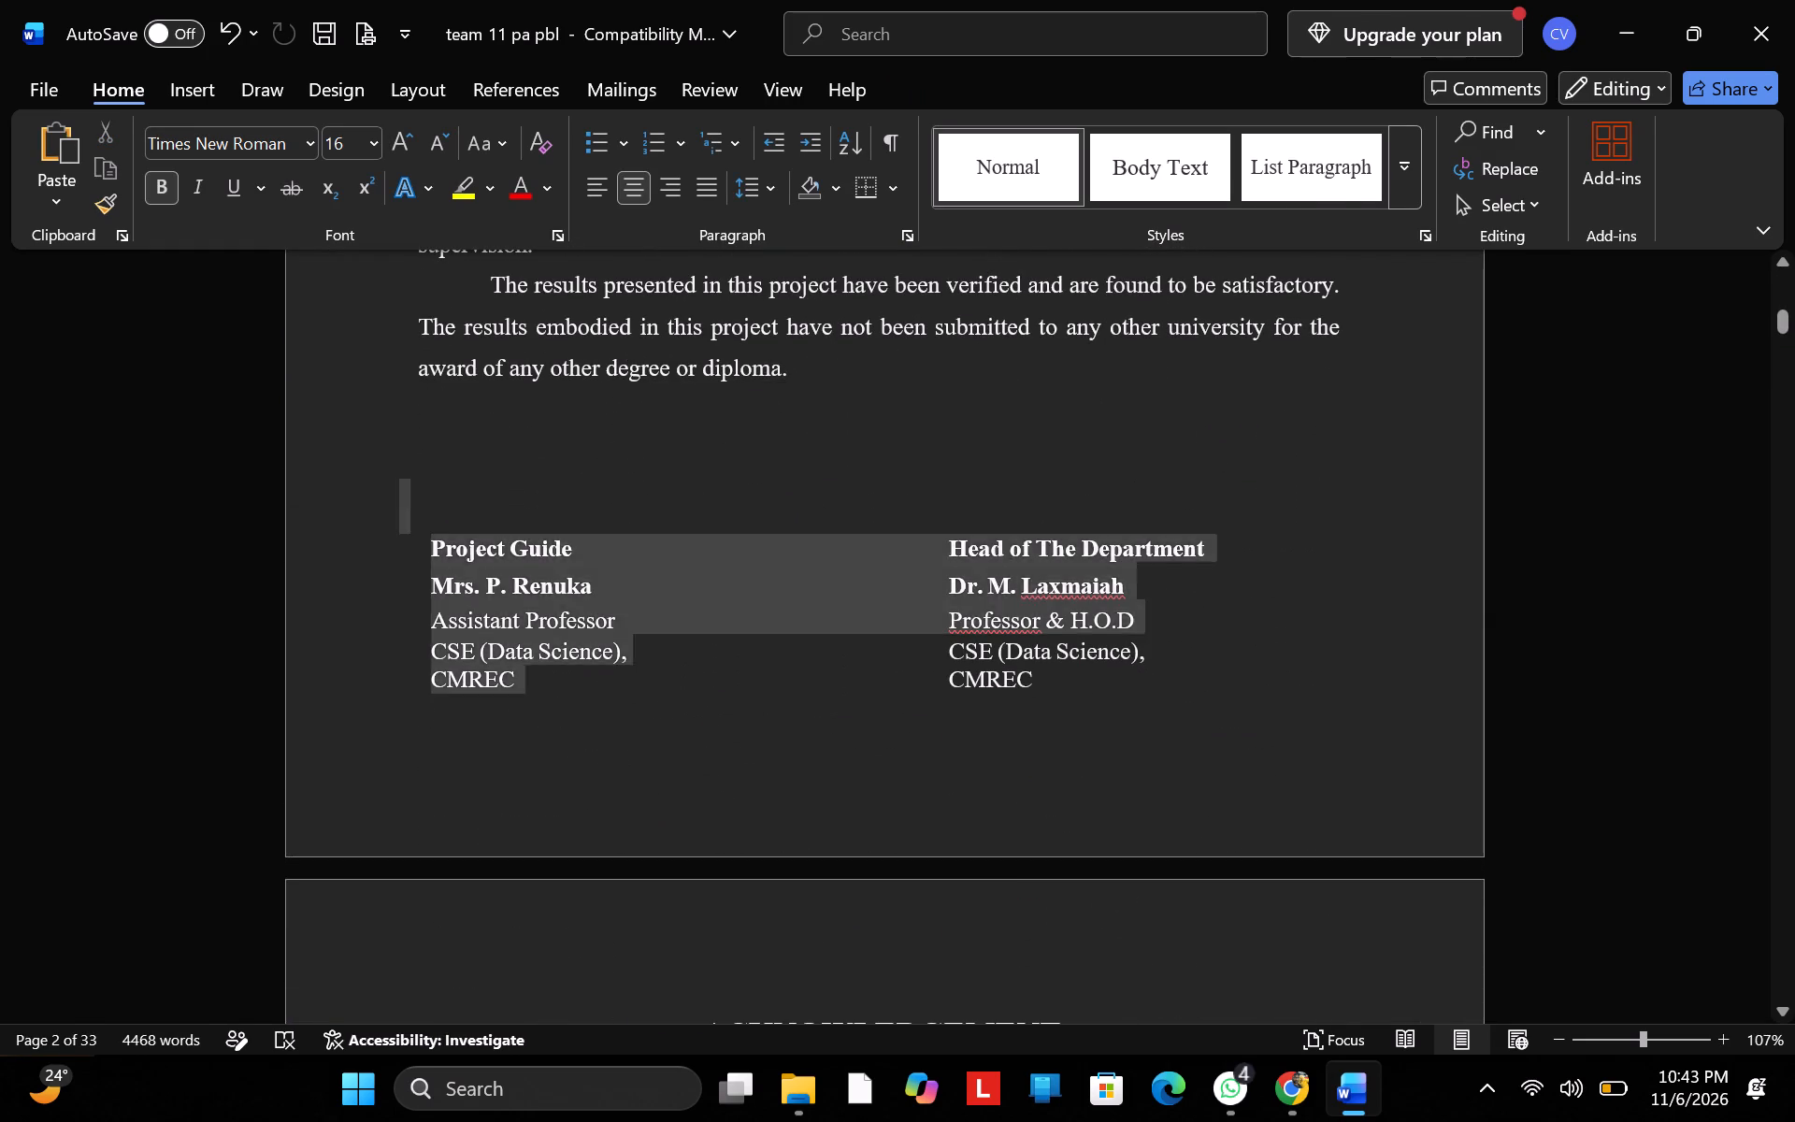
pyautogui.moveTo(877, 227); pyautogui.dragTo(758, 425)
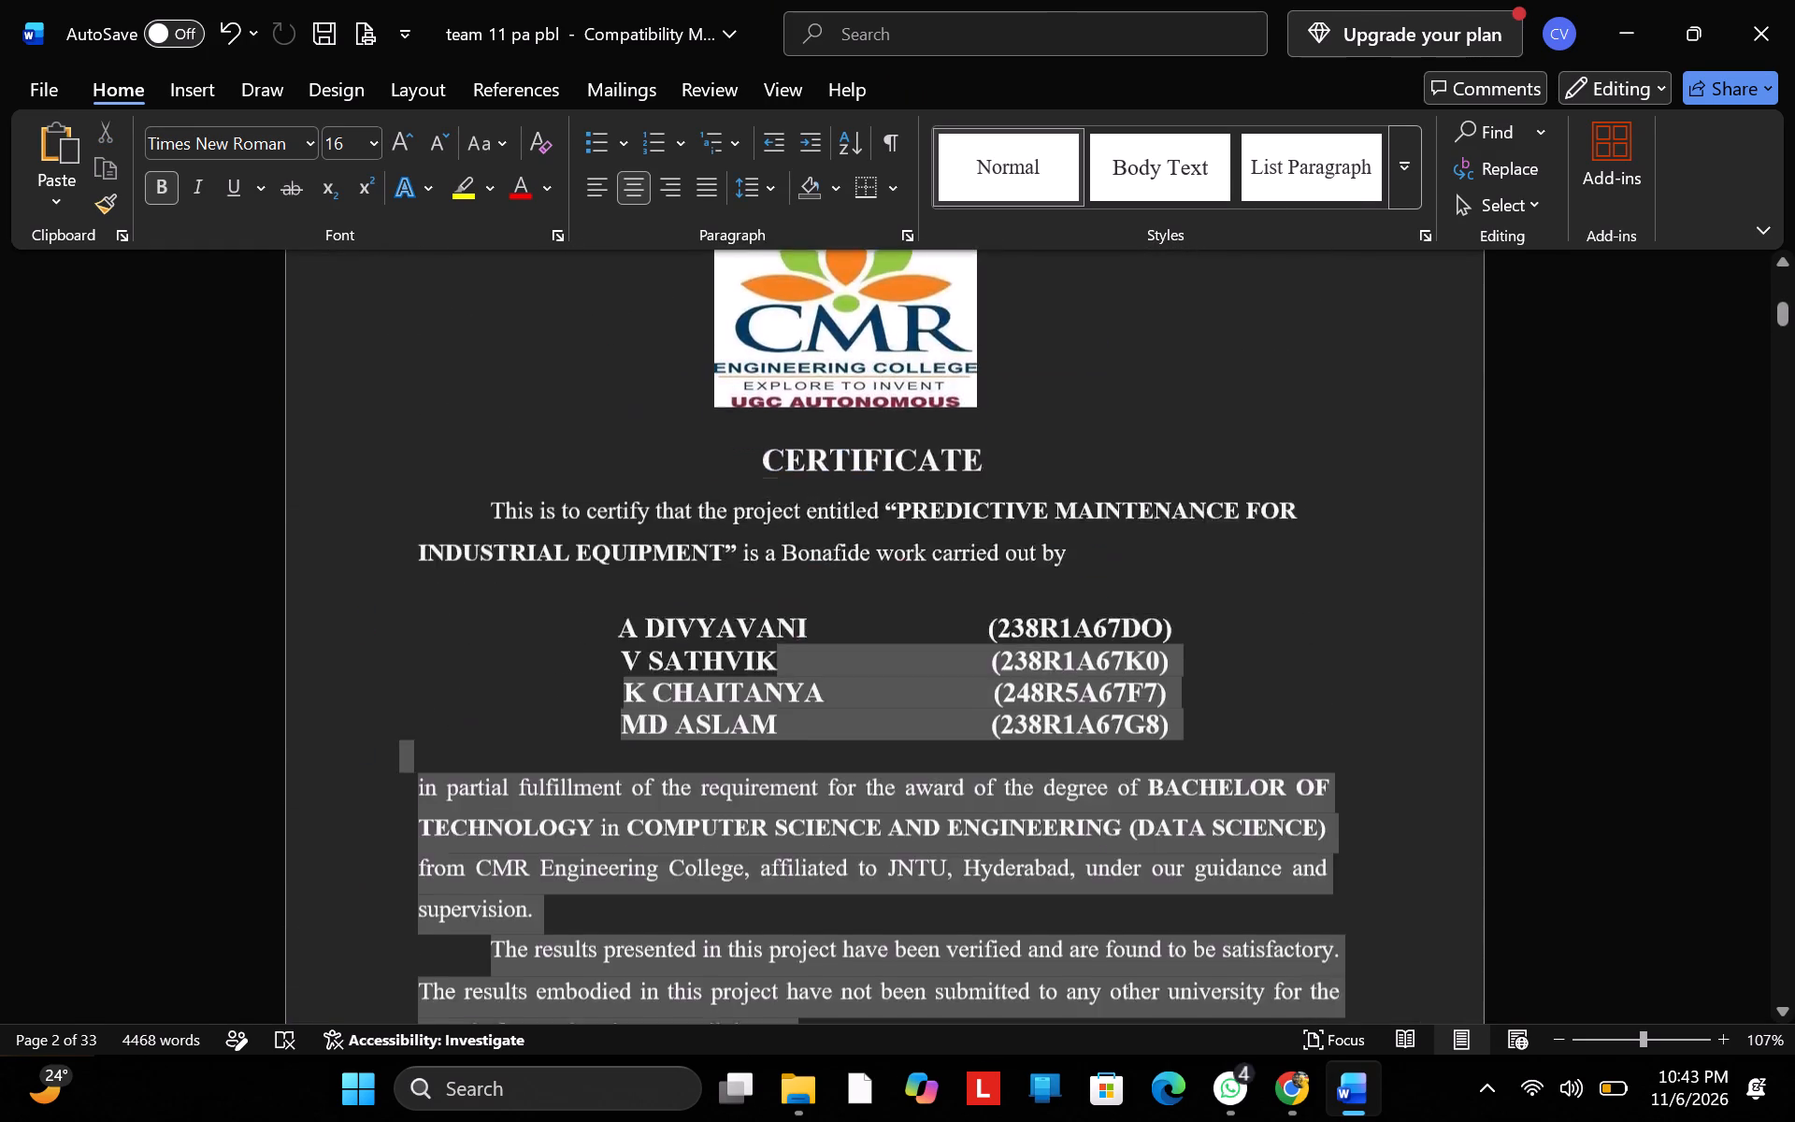
pyautogui.moveTo(758, 425); pyautogui.dragTo(619, 804)
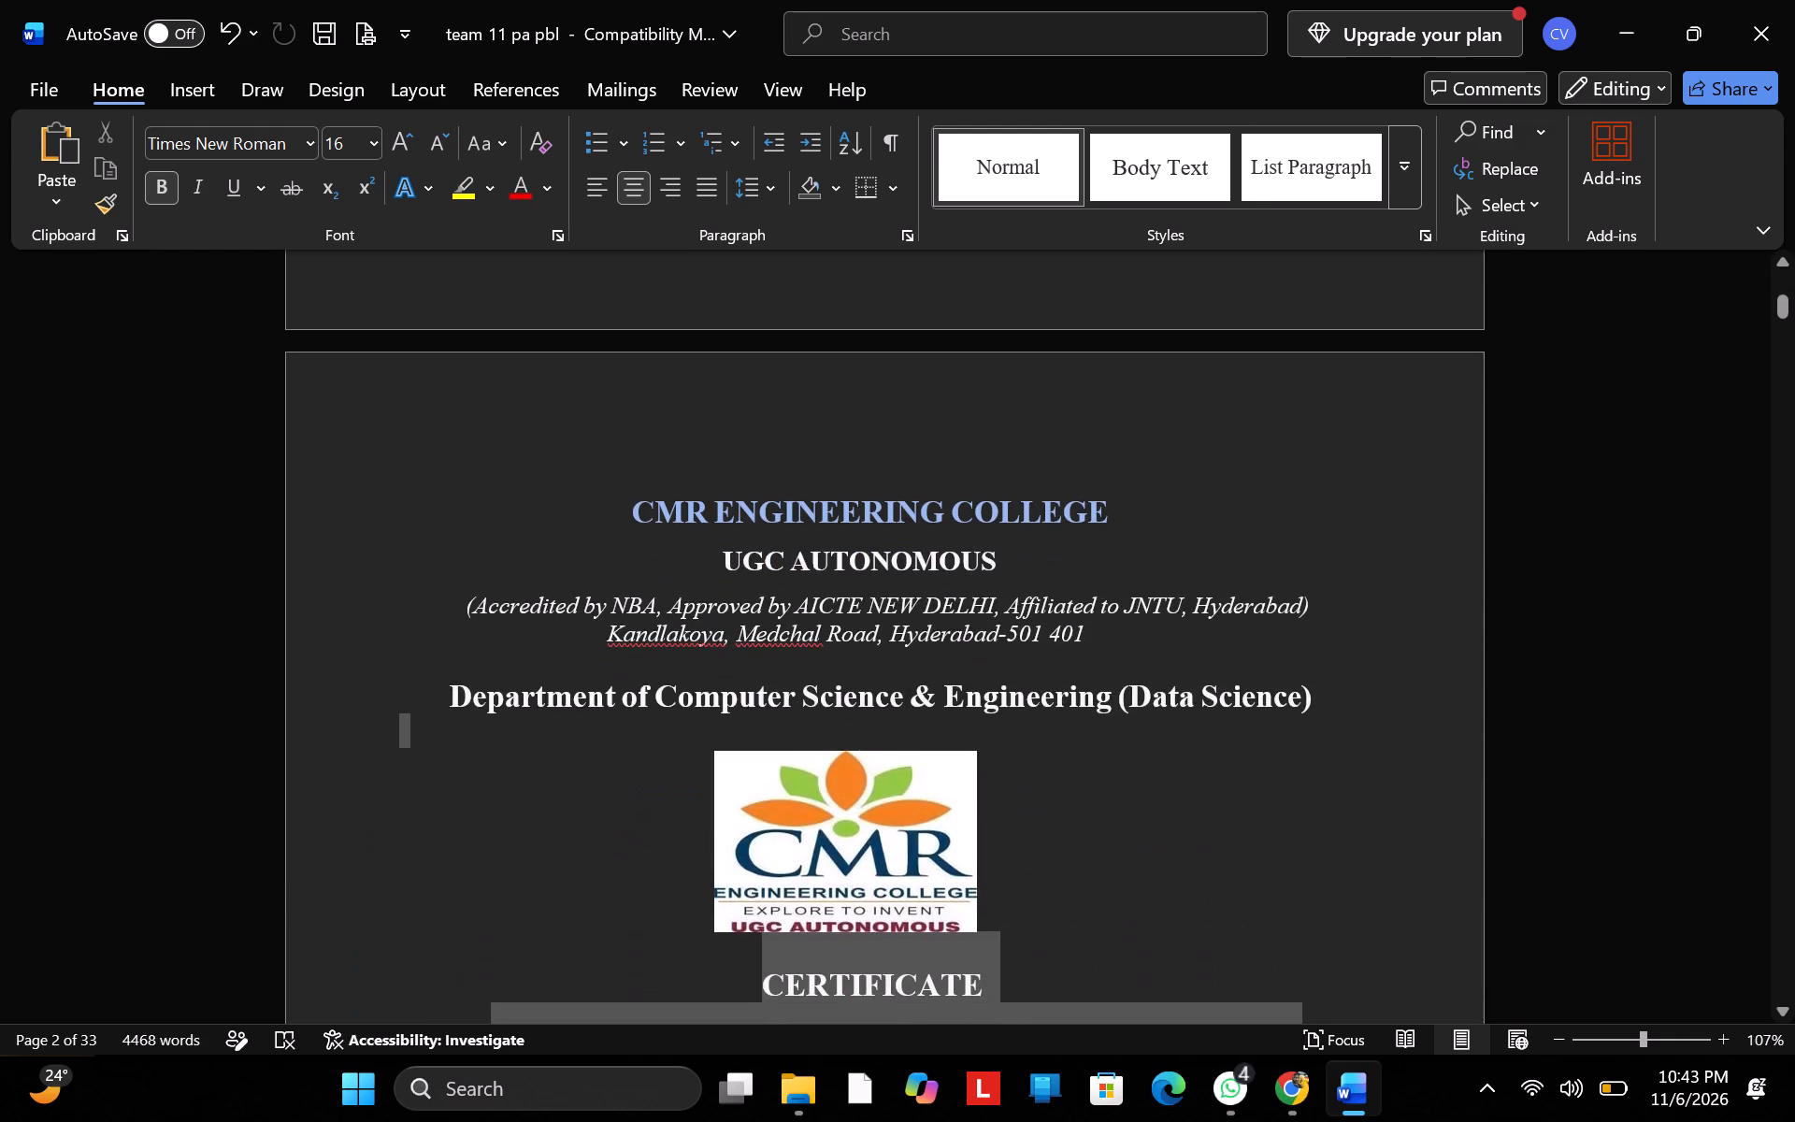
pyautogui.moveTo(619, 804); pyautogui.dragTo(570, 512)
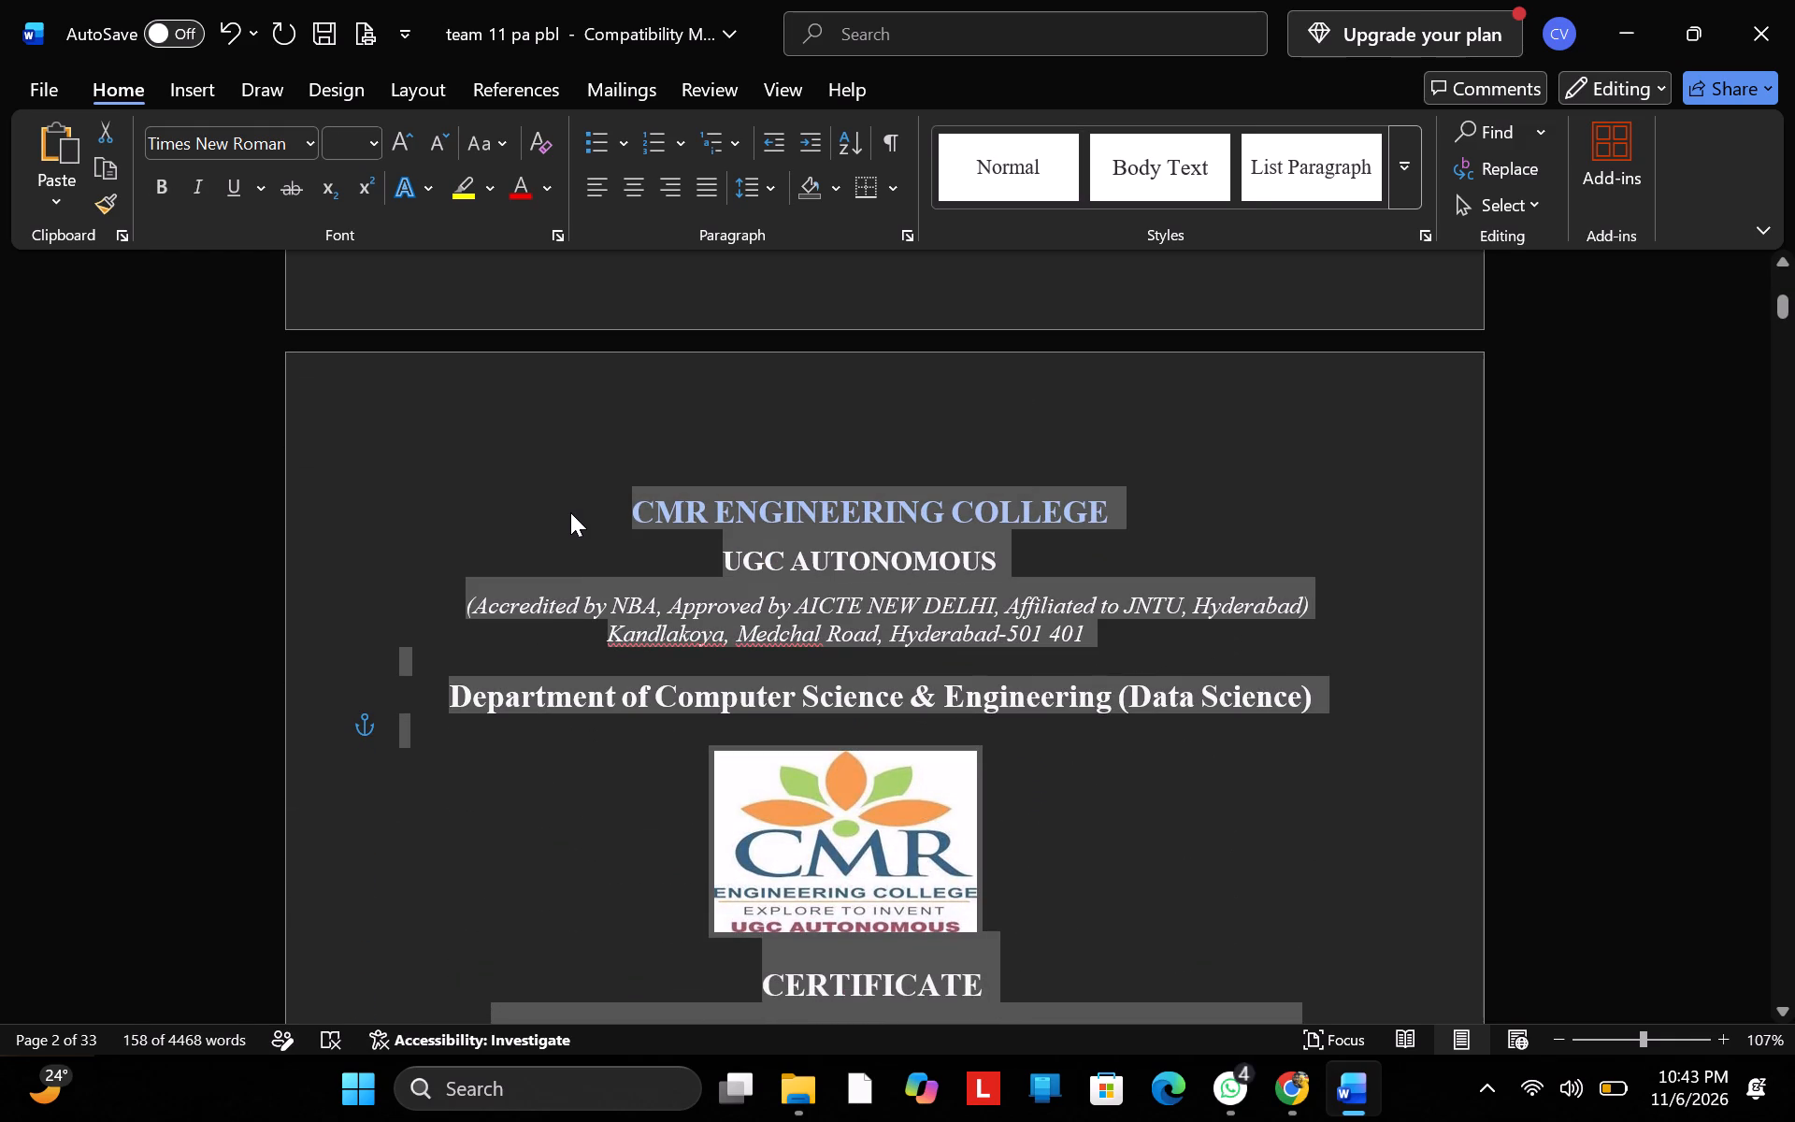
pyautogui.hotkey('ctrl', 'v')
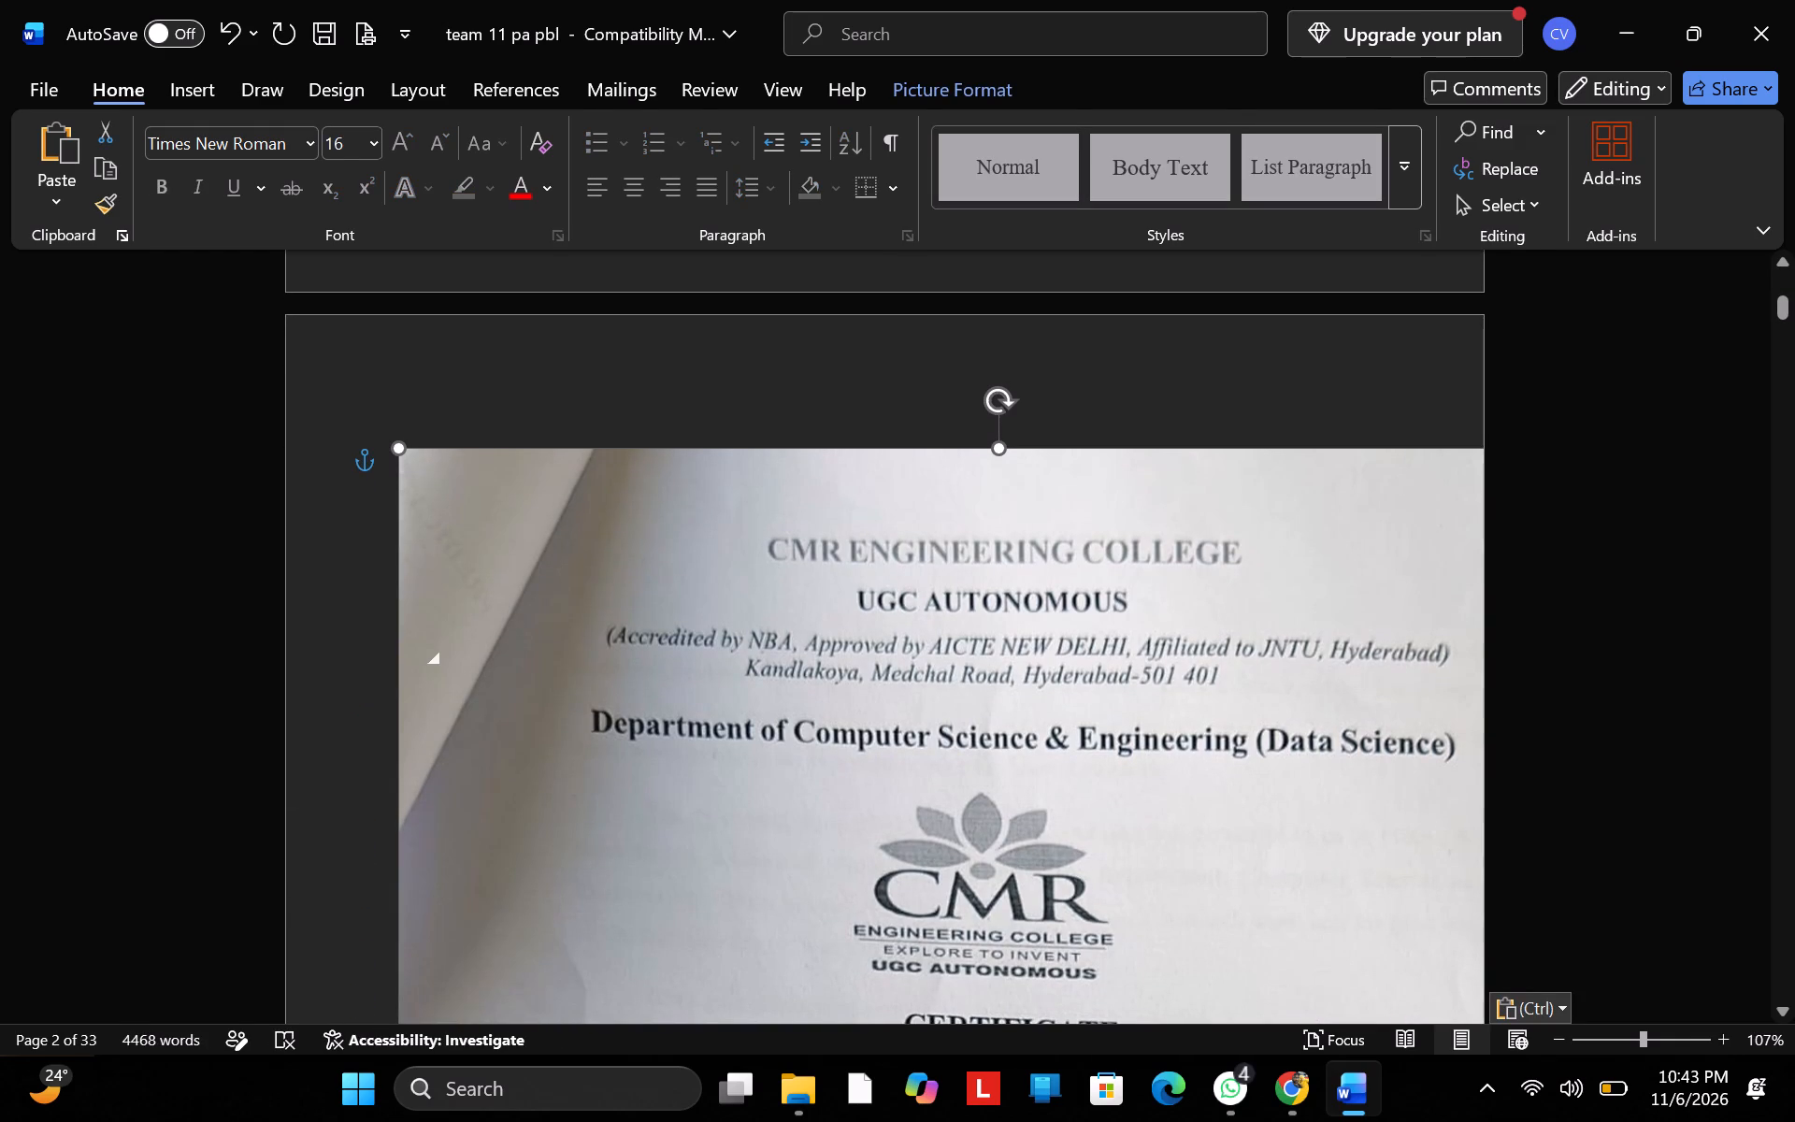
pyautogui.click(1257, 713)
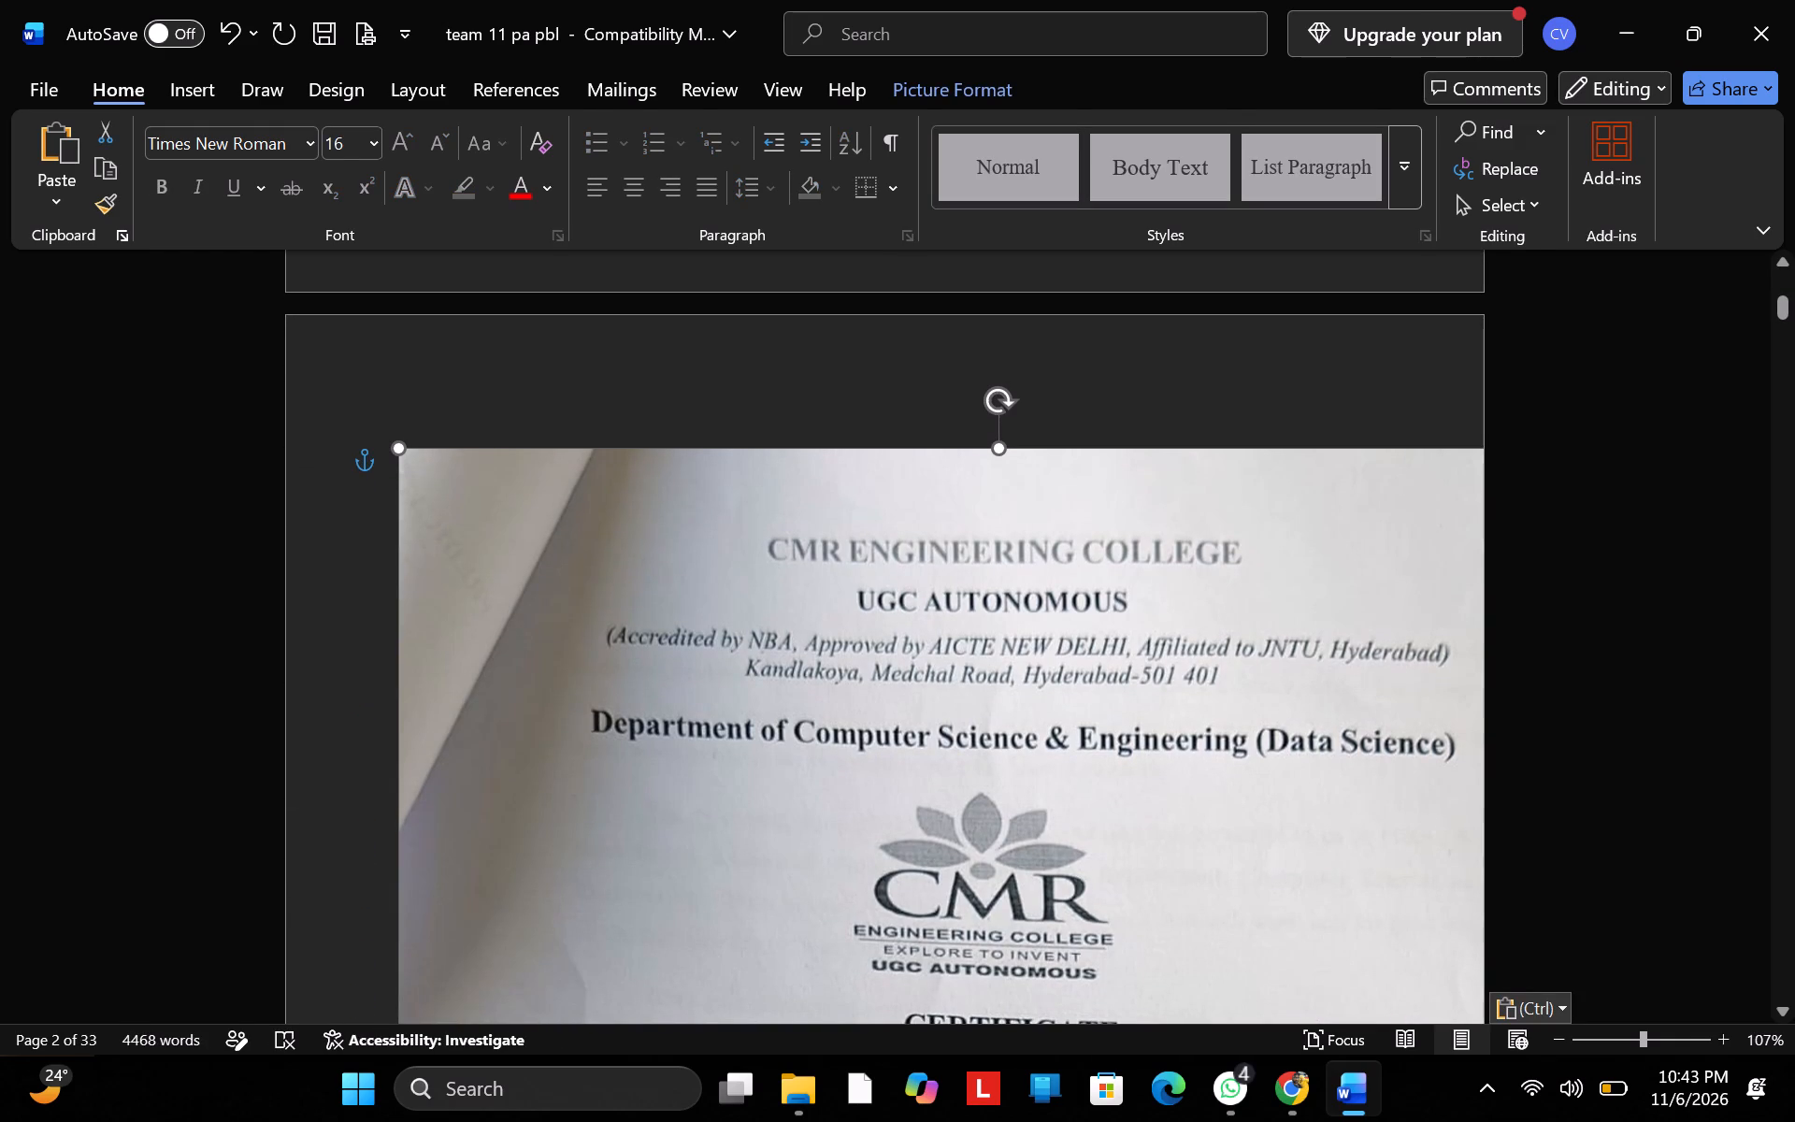
pyautogui.click(1446, 412)
pyautogui.click(1449, 538)
# Stretch the scanned certificate picture to page 2's top and left edges, about 12.69 in high by 9.08 in wide.
pyautogui.moveTo(1000, 448); pyautogui.dragTo(999, 421)
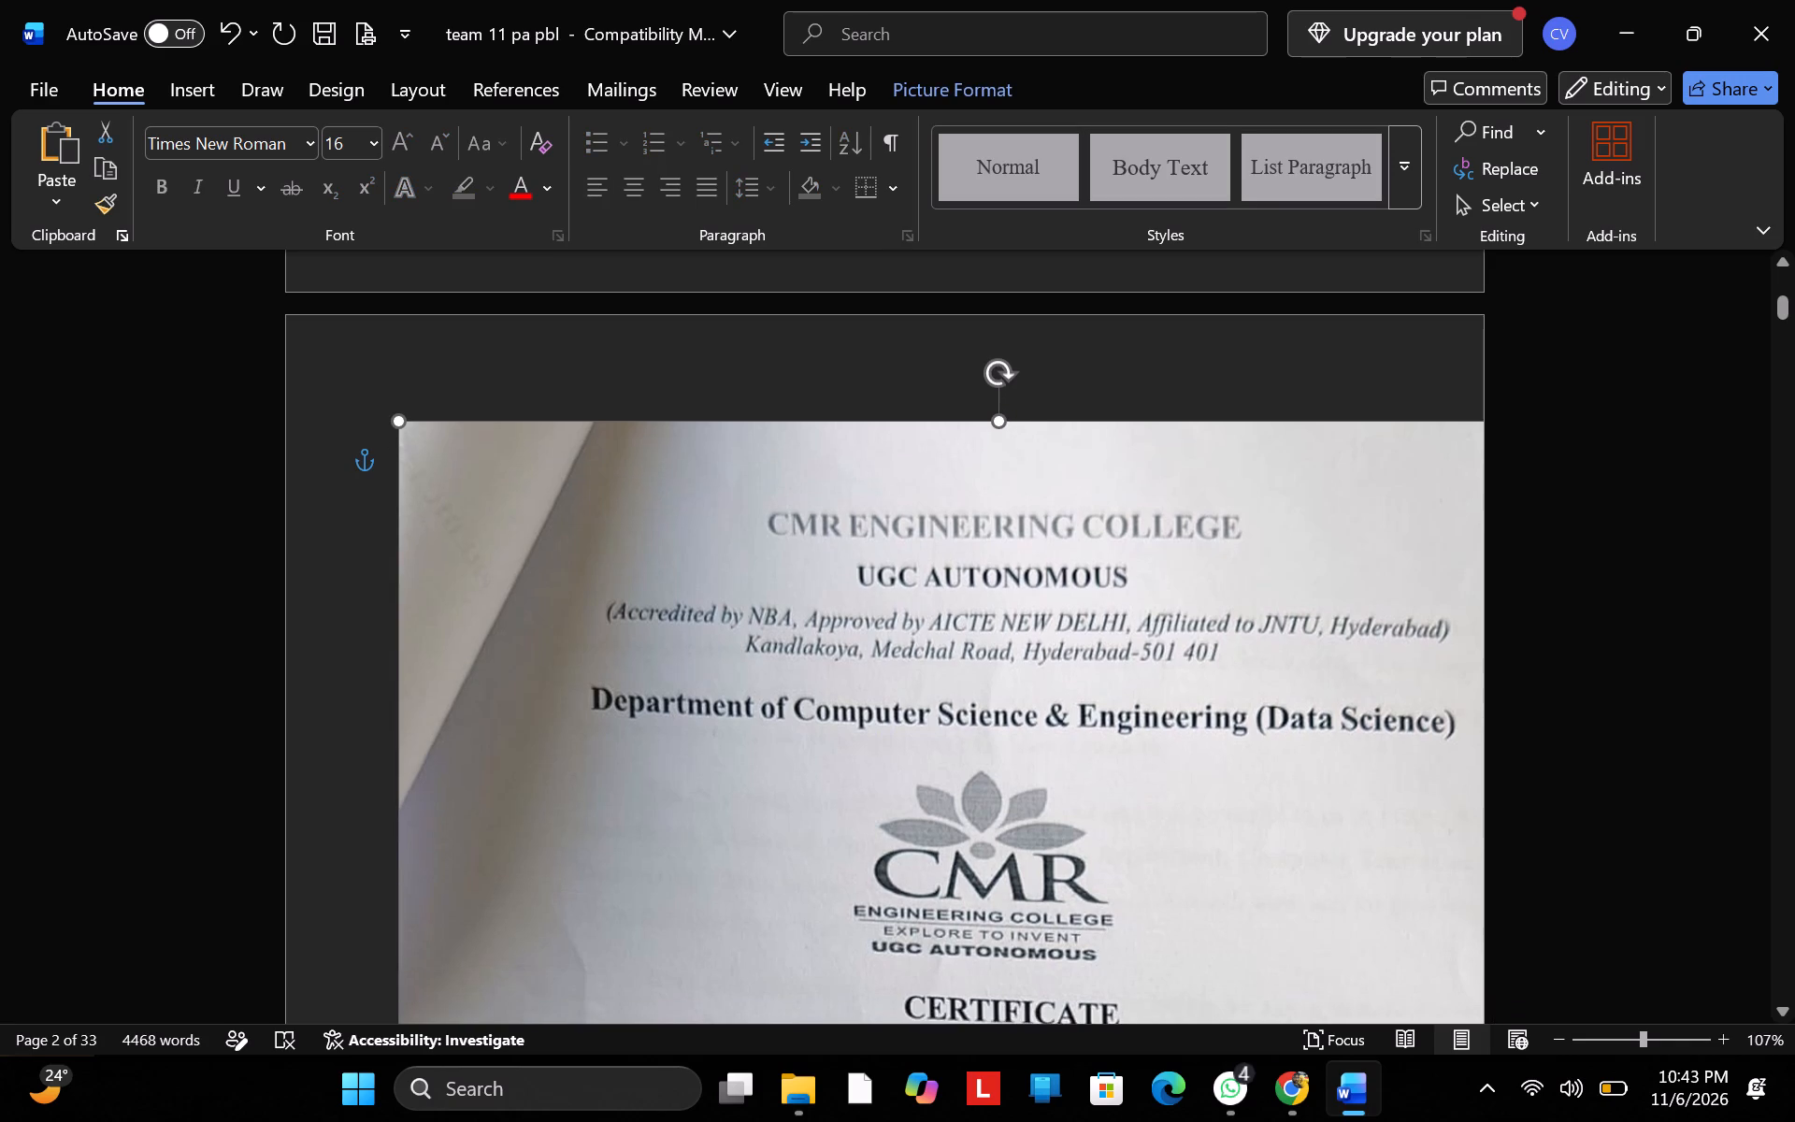
pyautogui.moveTo(999, 421); pyautogui.dragTo(996, 316)
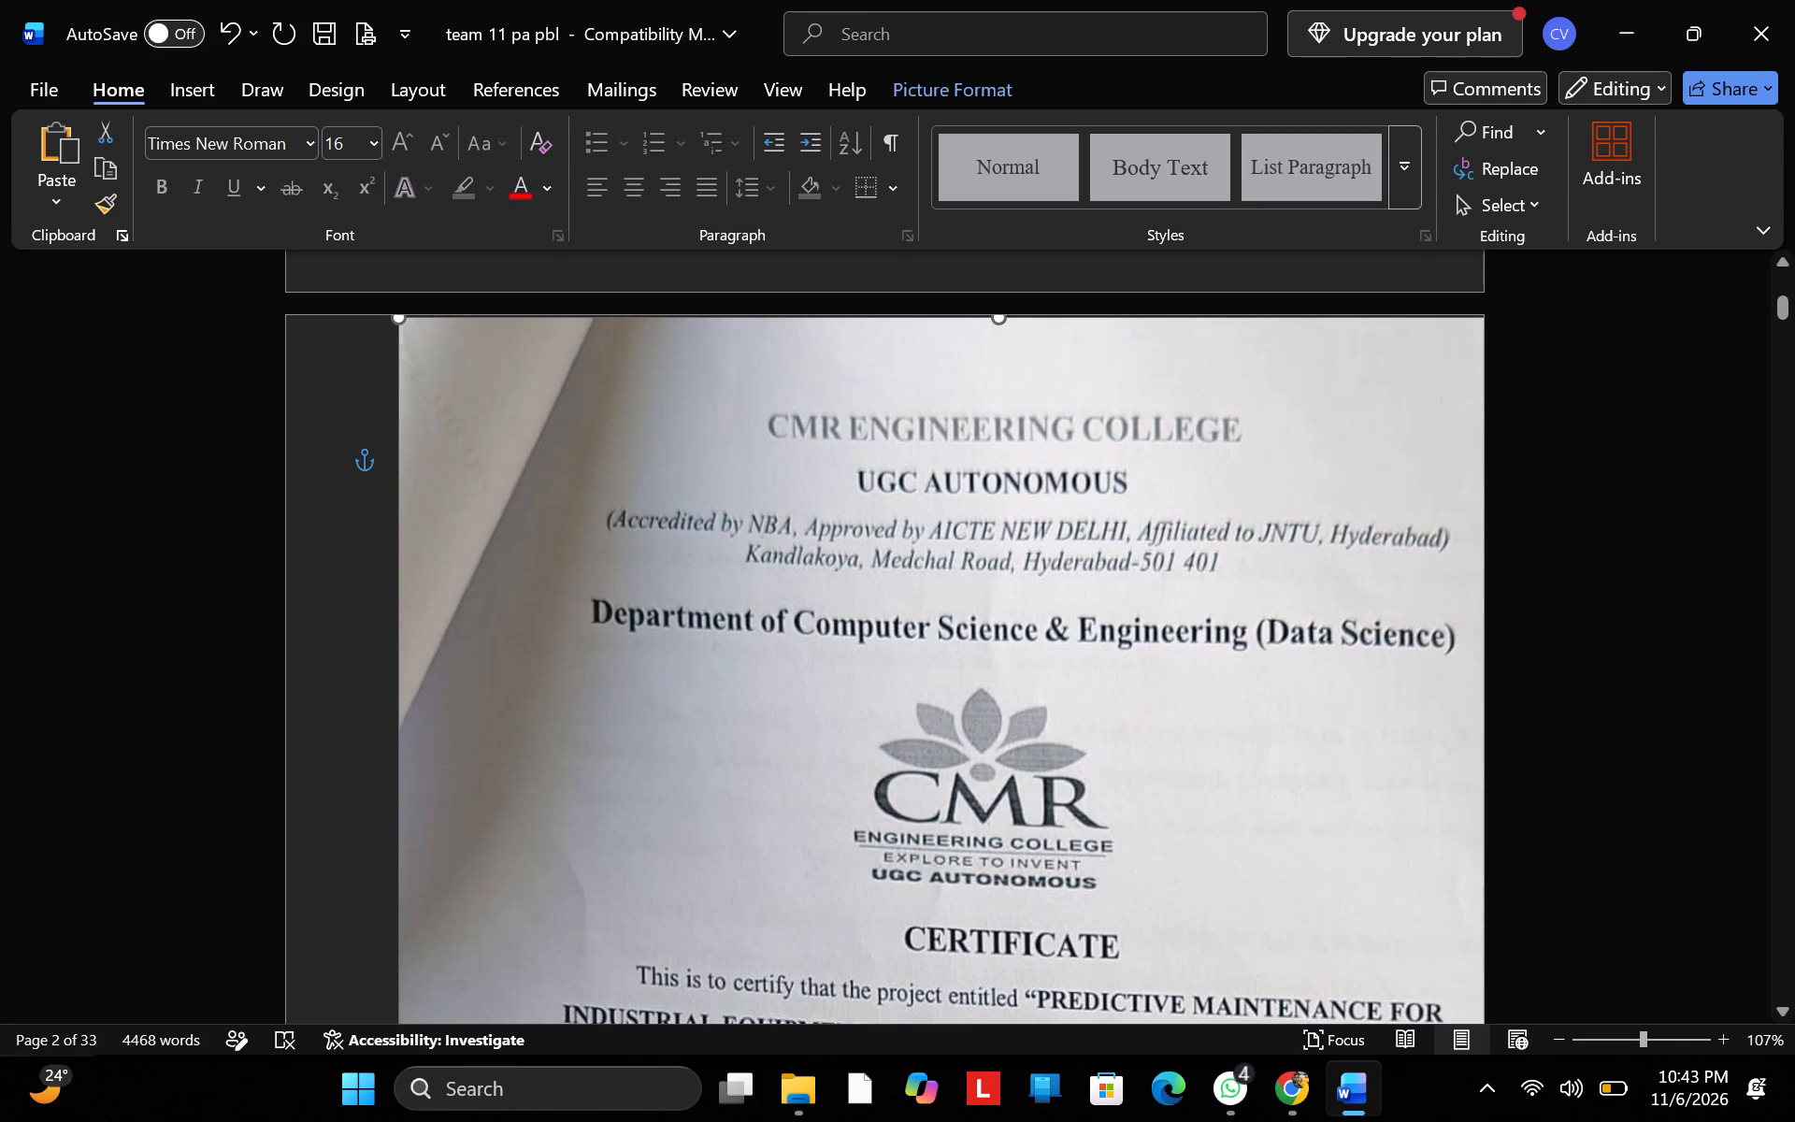
pyautogui.moveTo(996, 316); pyautogui.dragTo(995, 318)
pyautogui.scroll(-4, 1531, 738)
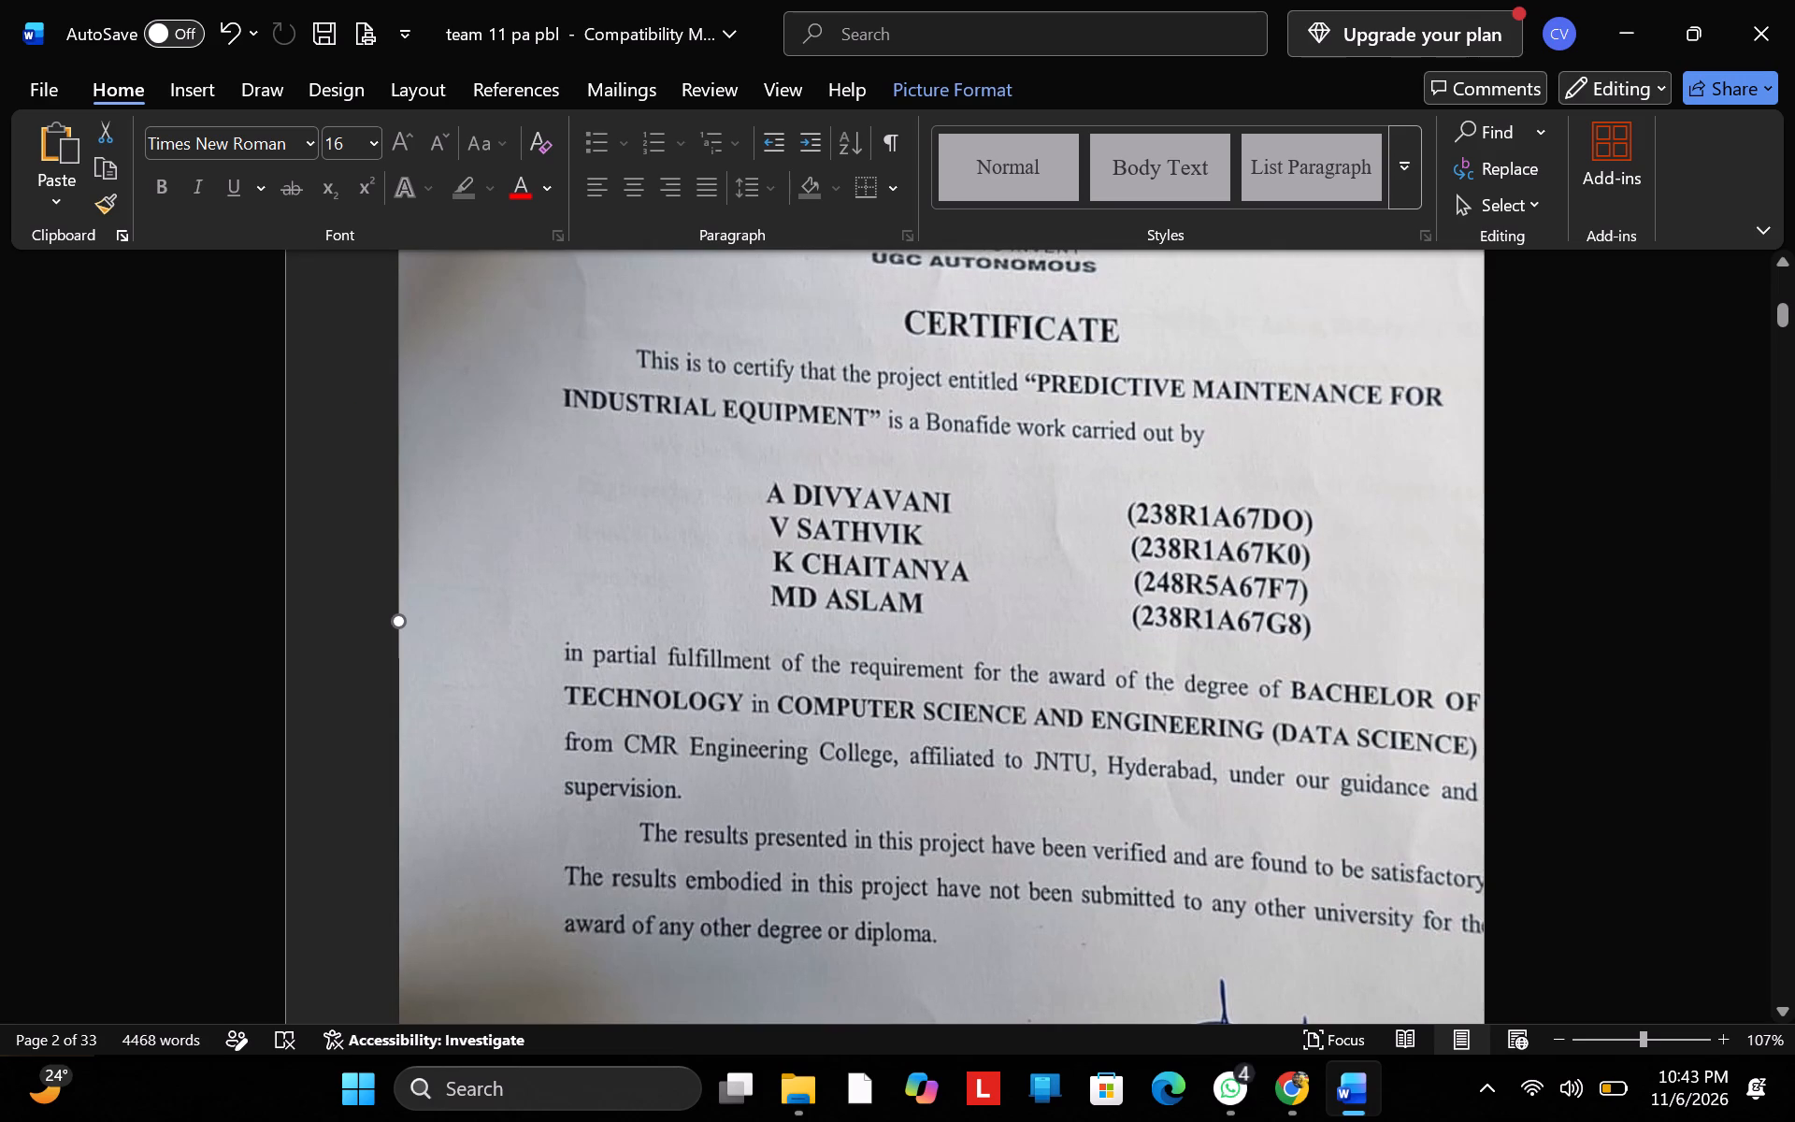
pyautogui.moveTo(397, 620); pyautogui.dragTo(283, 609)
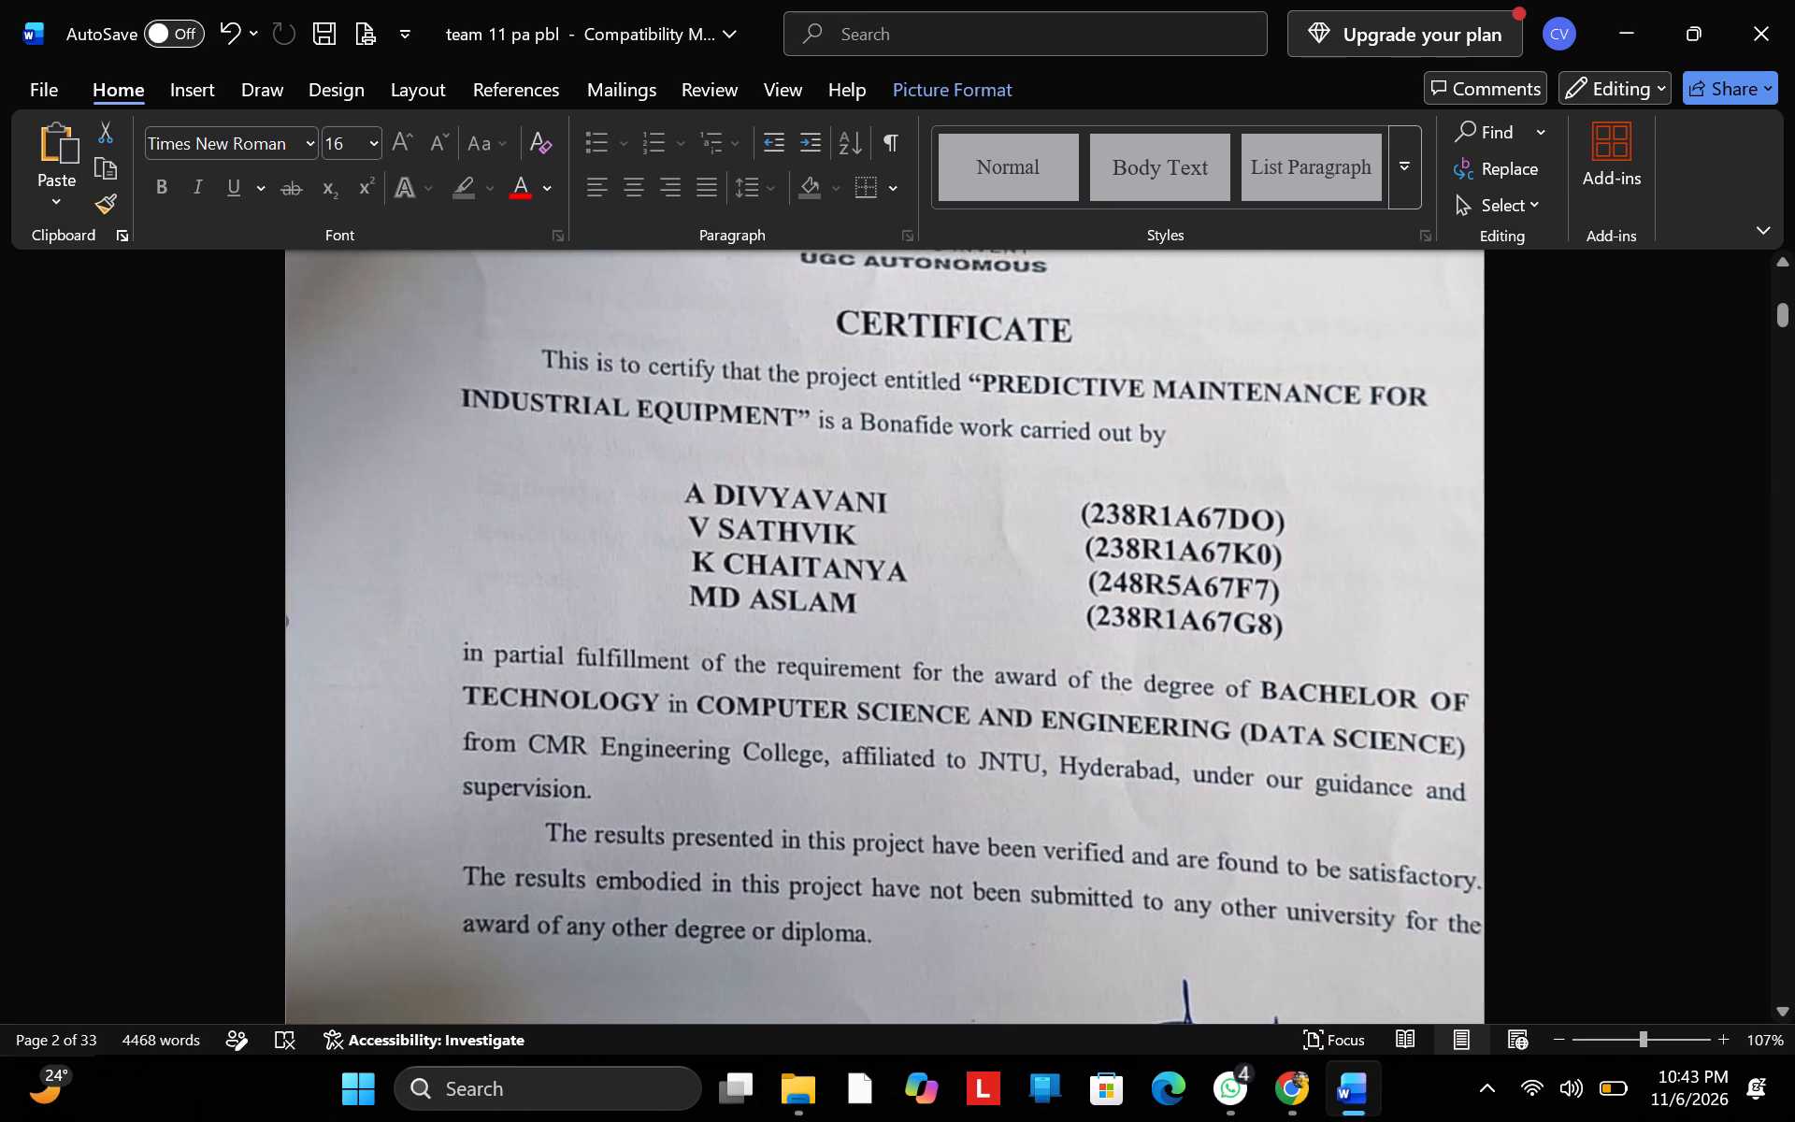
pyautogui.moveTo(283, 609); pyautogui.dragTo(283, 610)
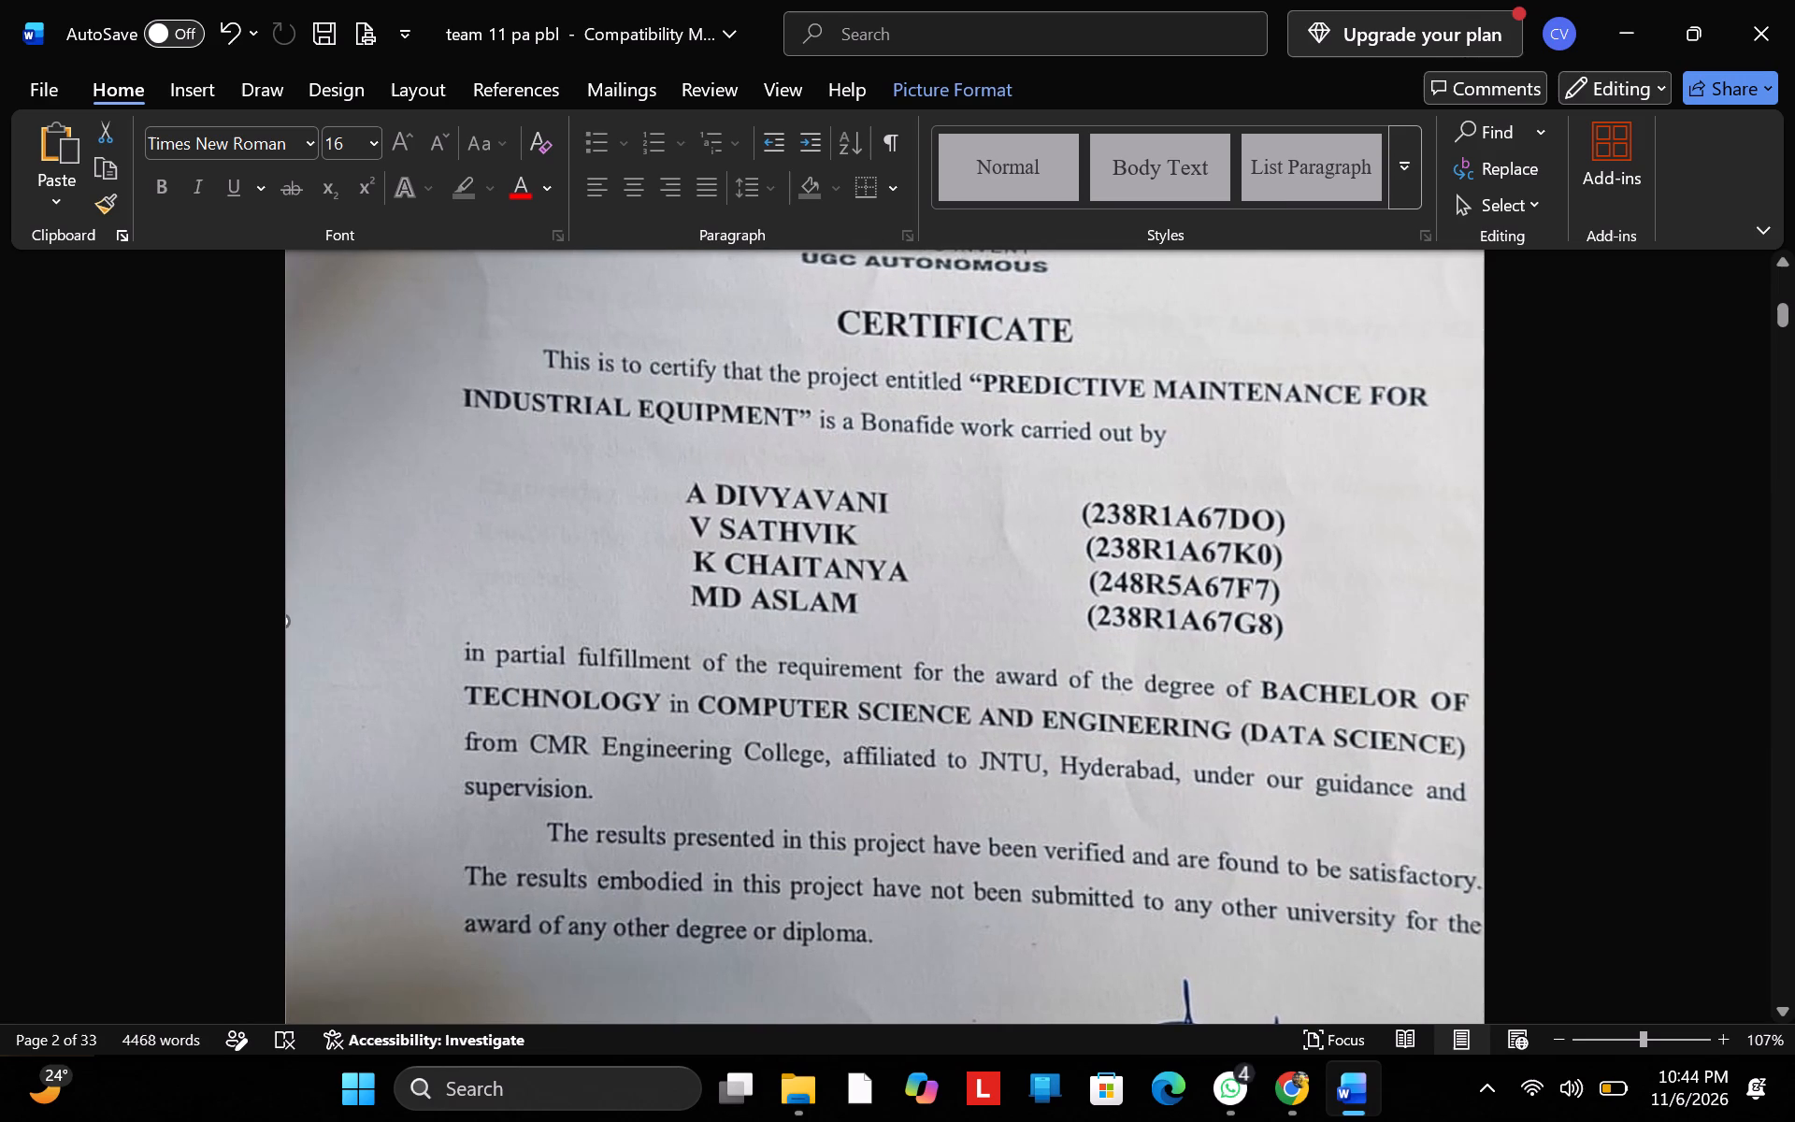
pyautogui.scroll(-5, 780, 763)
pyautogui.scroll(-1, 1513, 800)
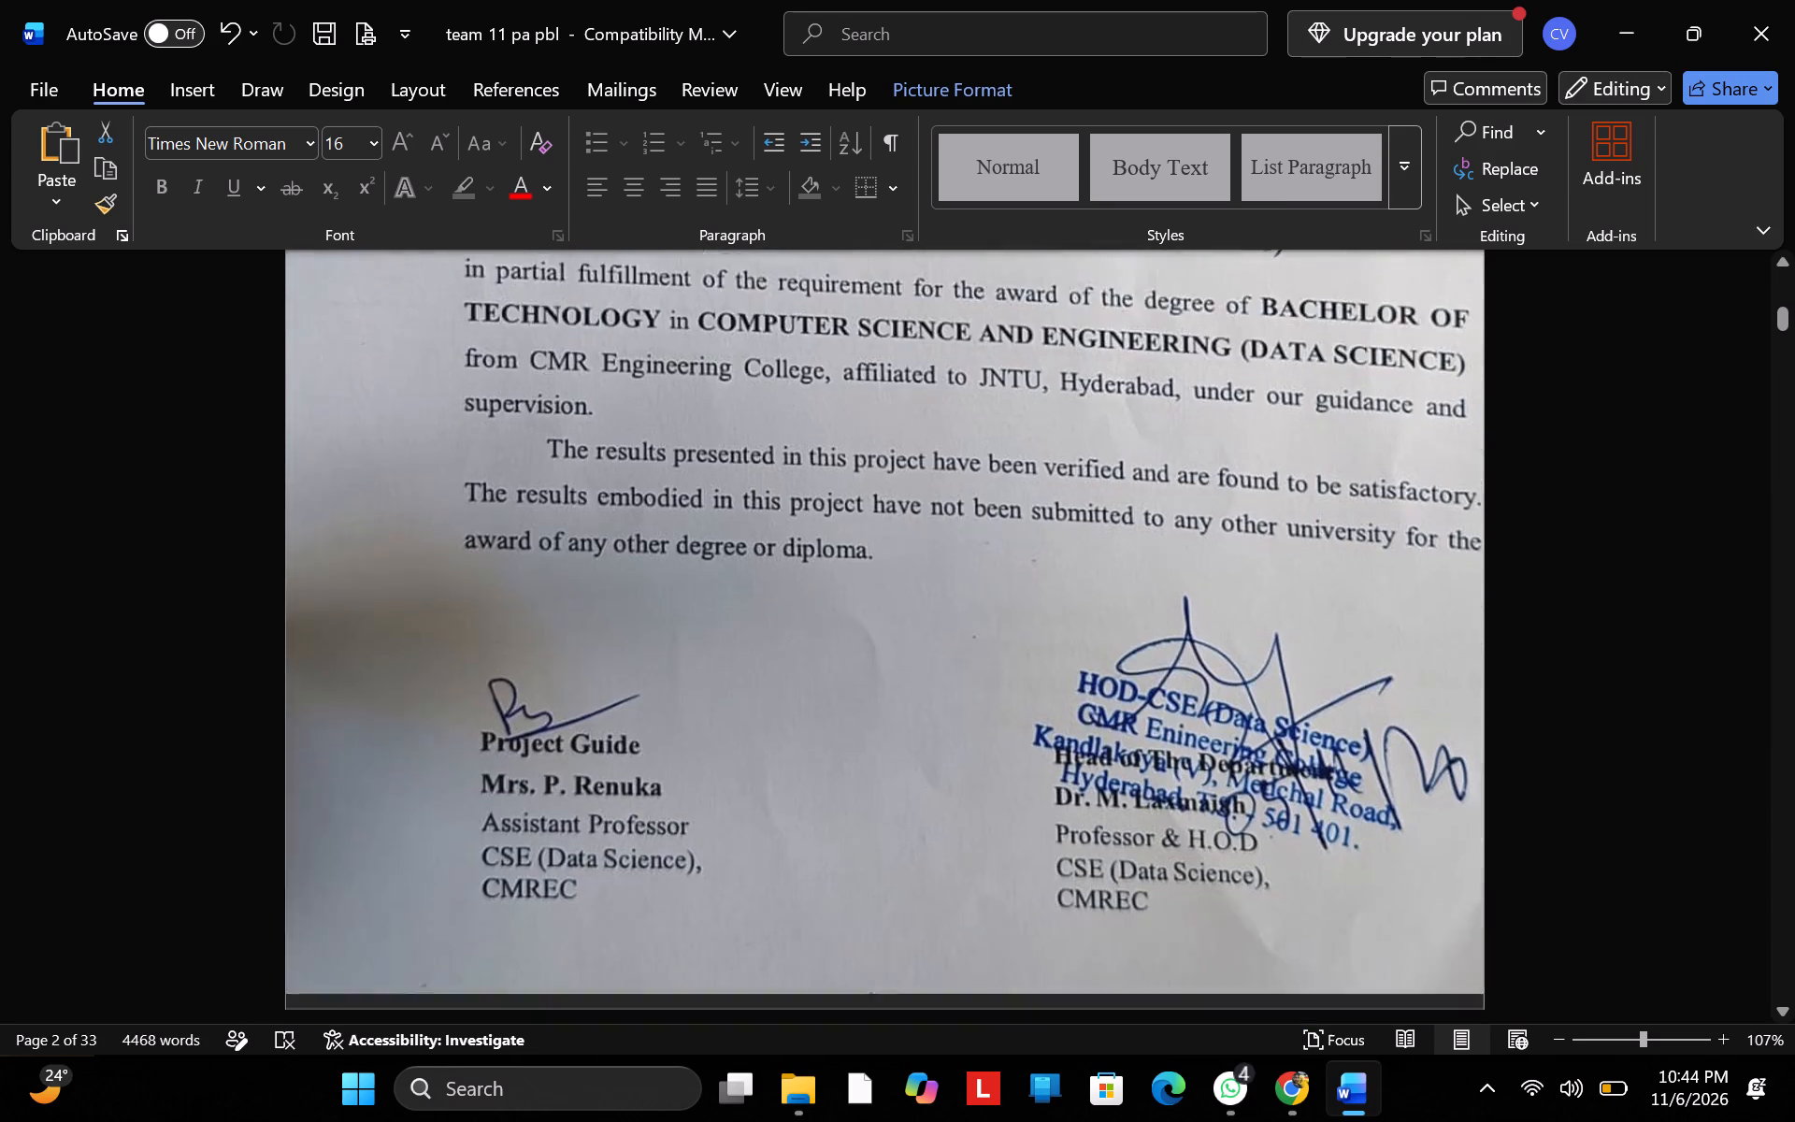
pyautogui.scroll(-2, 1513, 800)
pyautogui.click(1281, 669)
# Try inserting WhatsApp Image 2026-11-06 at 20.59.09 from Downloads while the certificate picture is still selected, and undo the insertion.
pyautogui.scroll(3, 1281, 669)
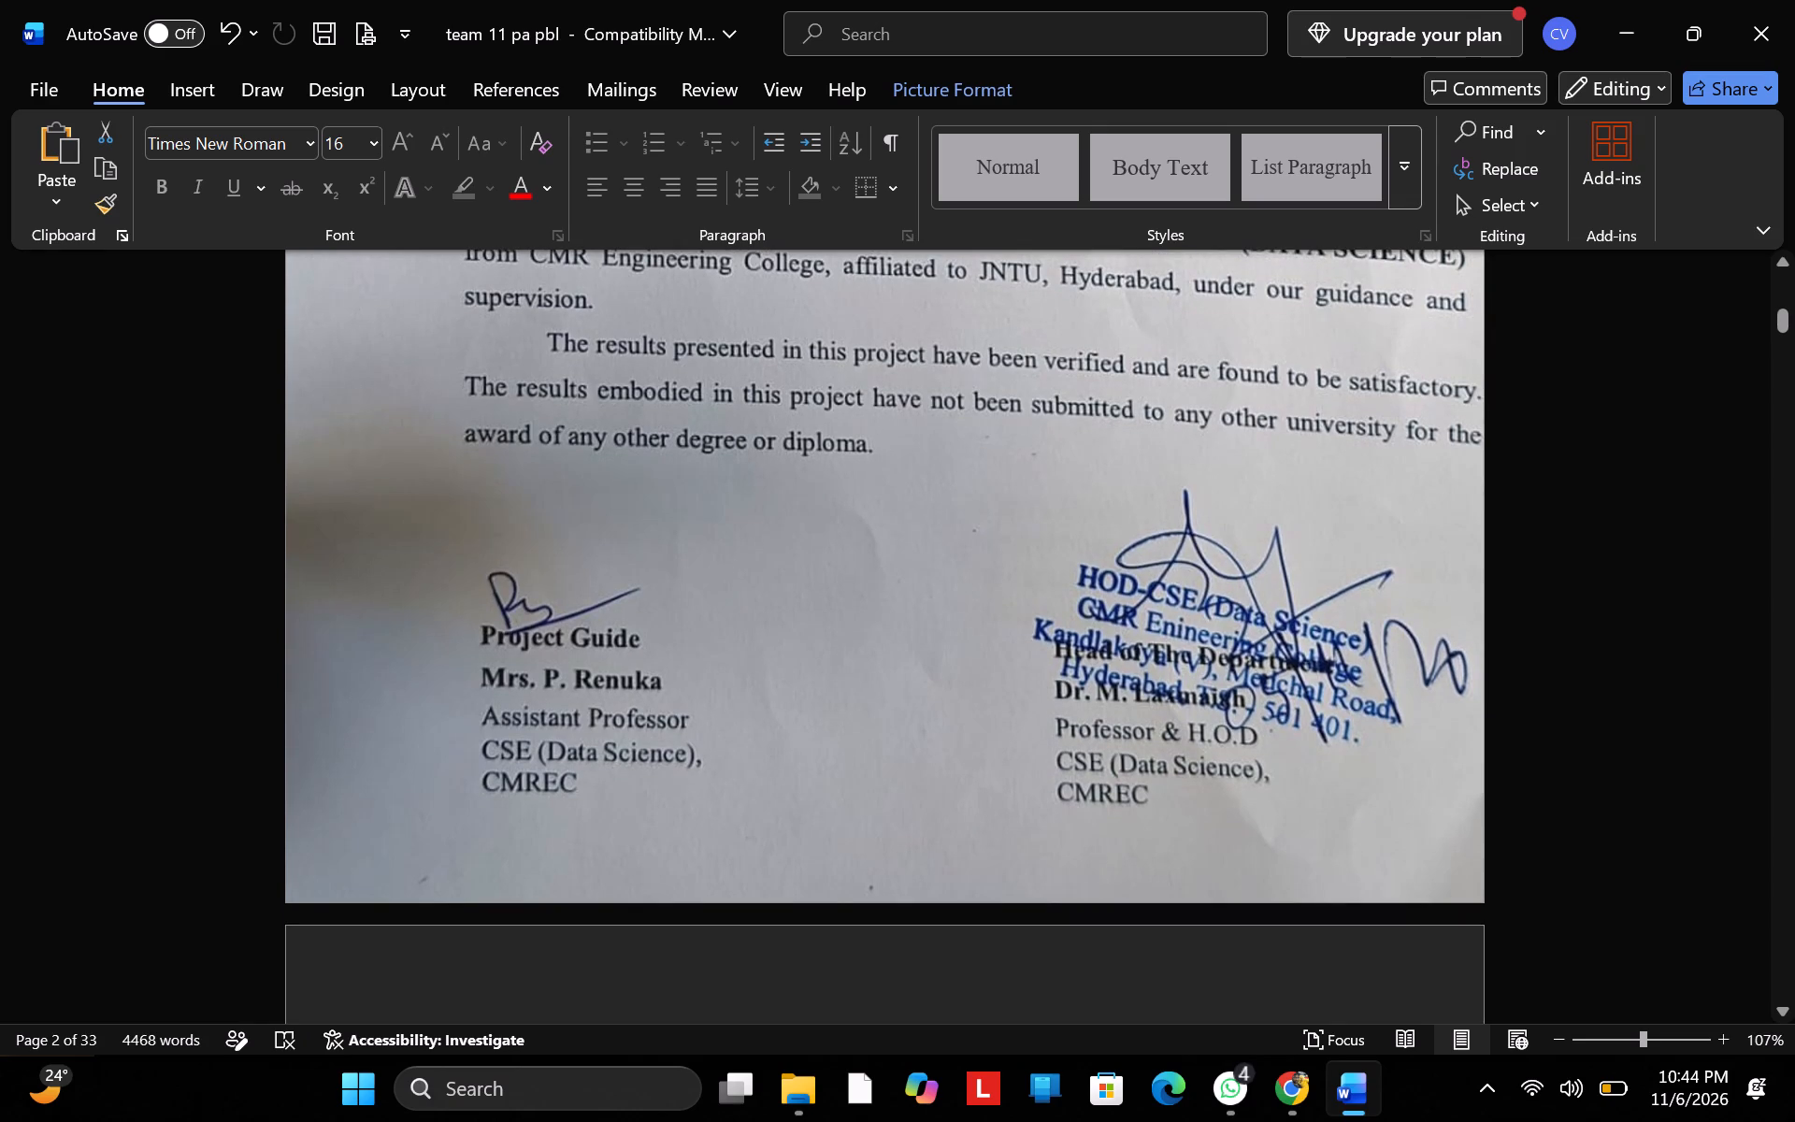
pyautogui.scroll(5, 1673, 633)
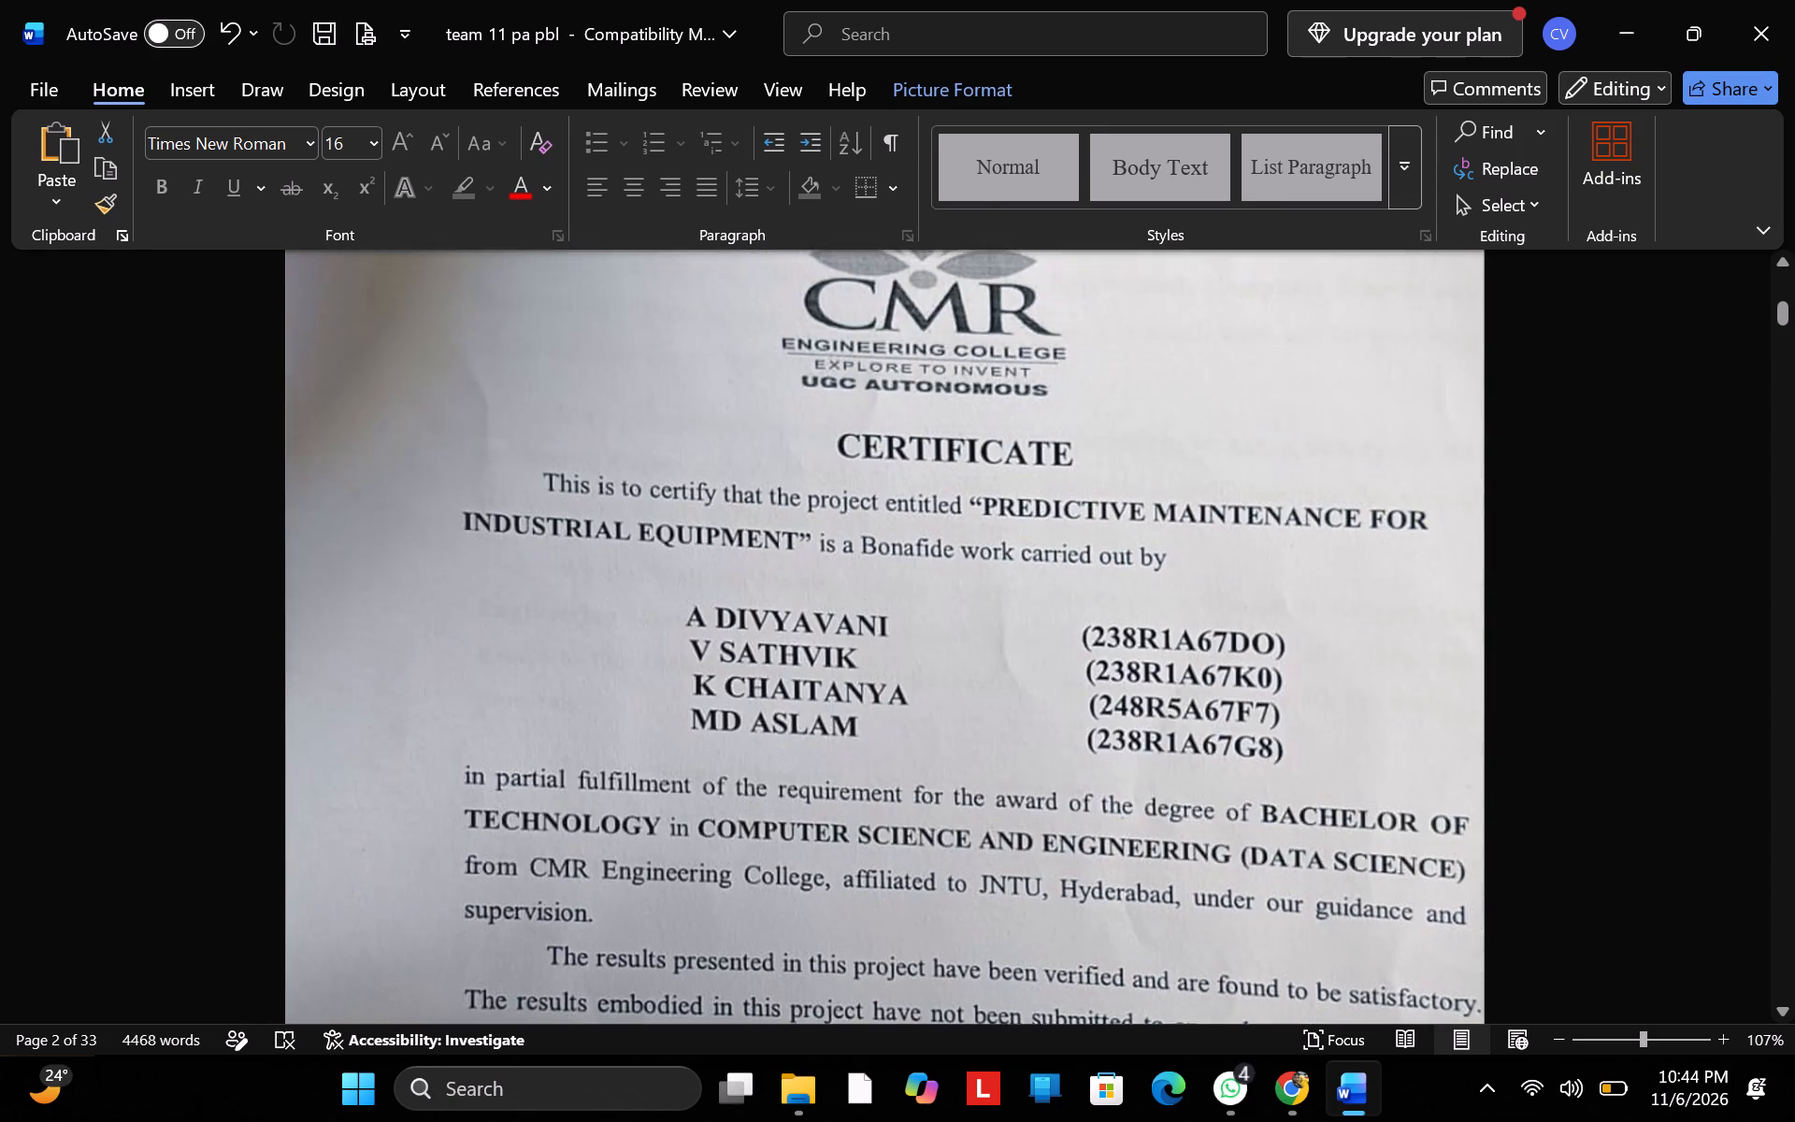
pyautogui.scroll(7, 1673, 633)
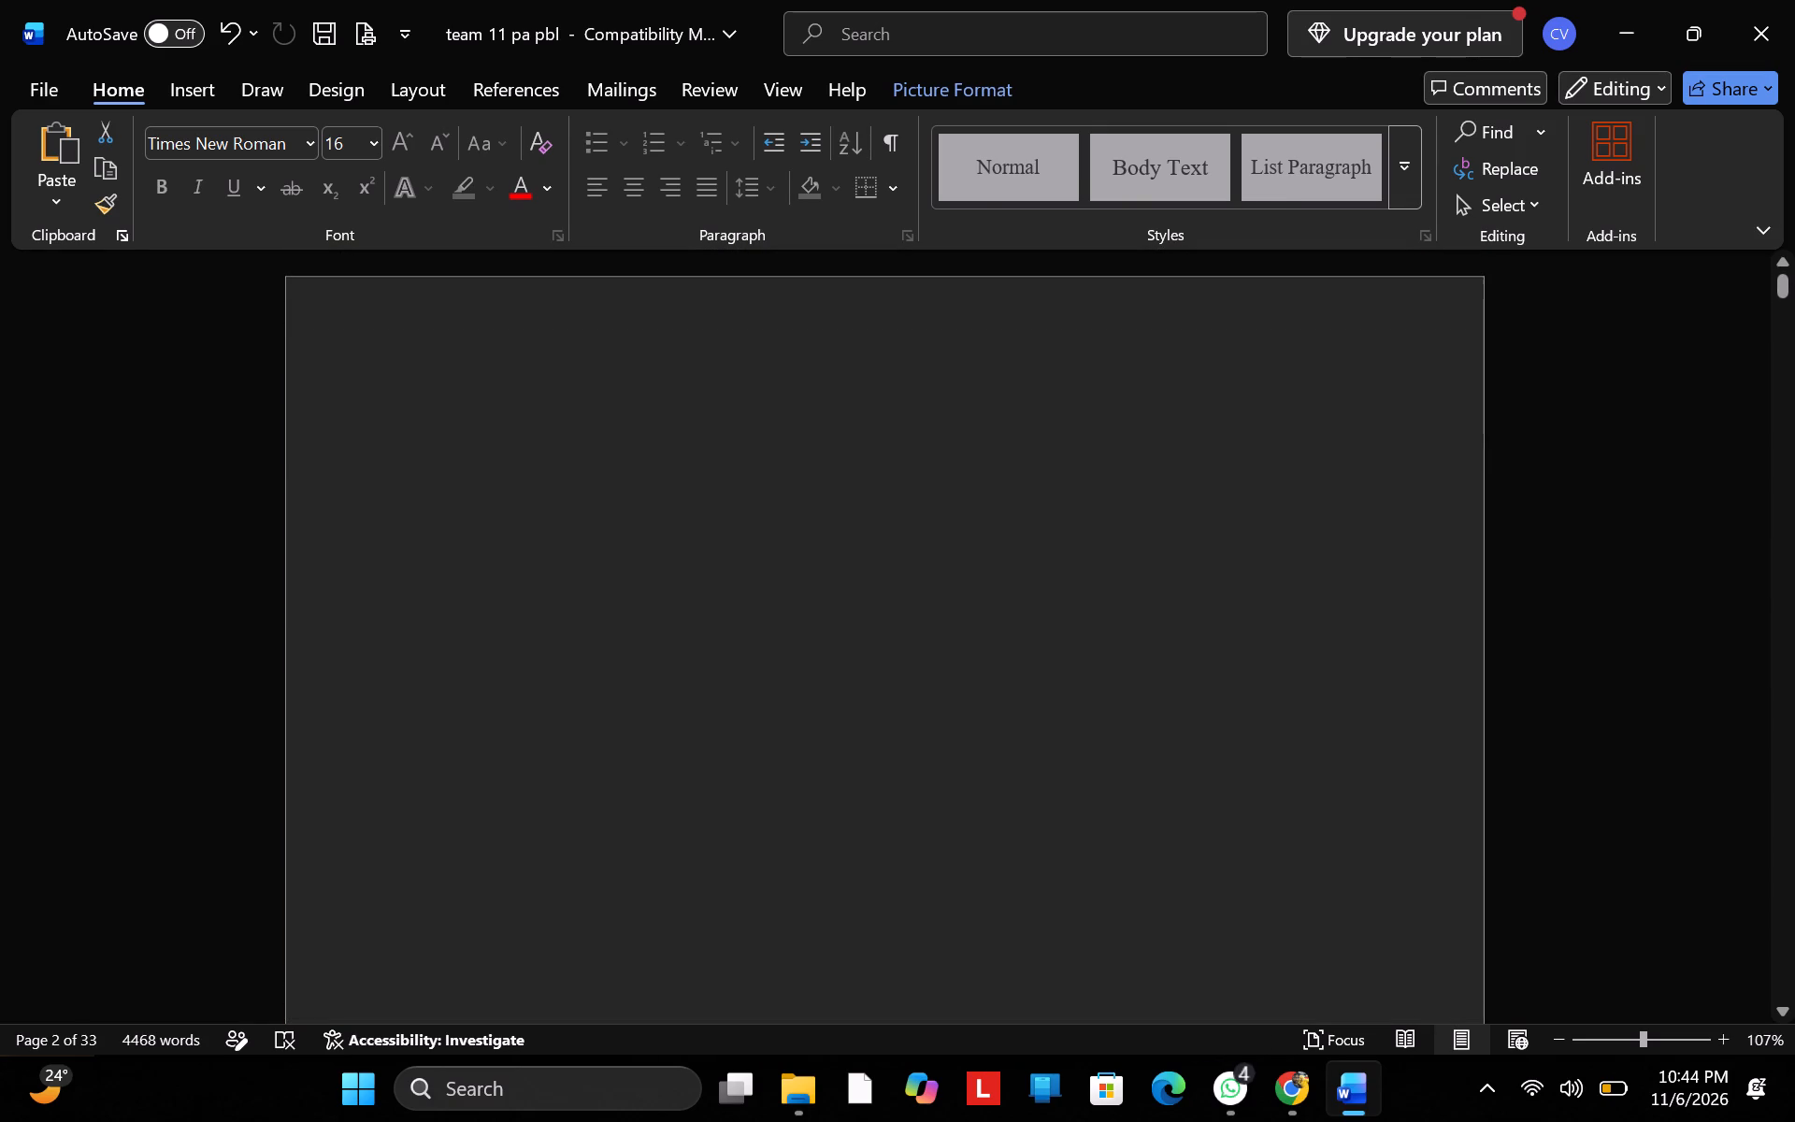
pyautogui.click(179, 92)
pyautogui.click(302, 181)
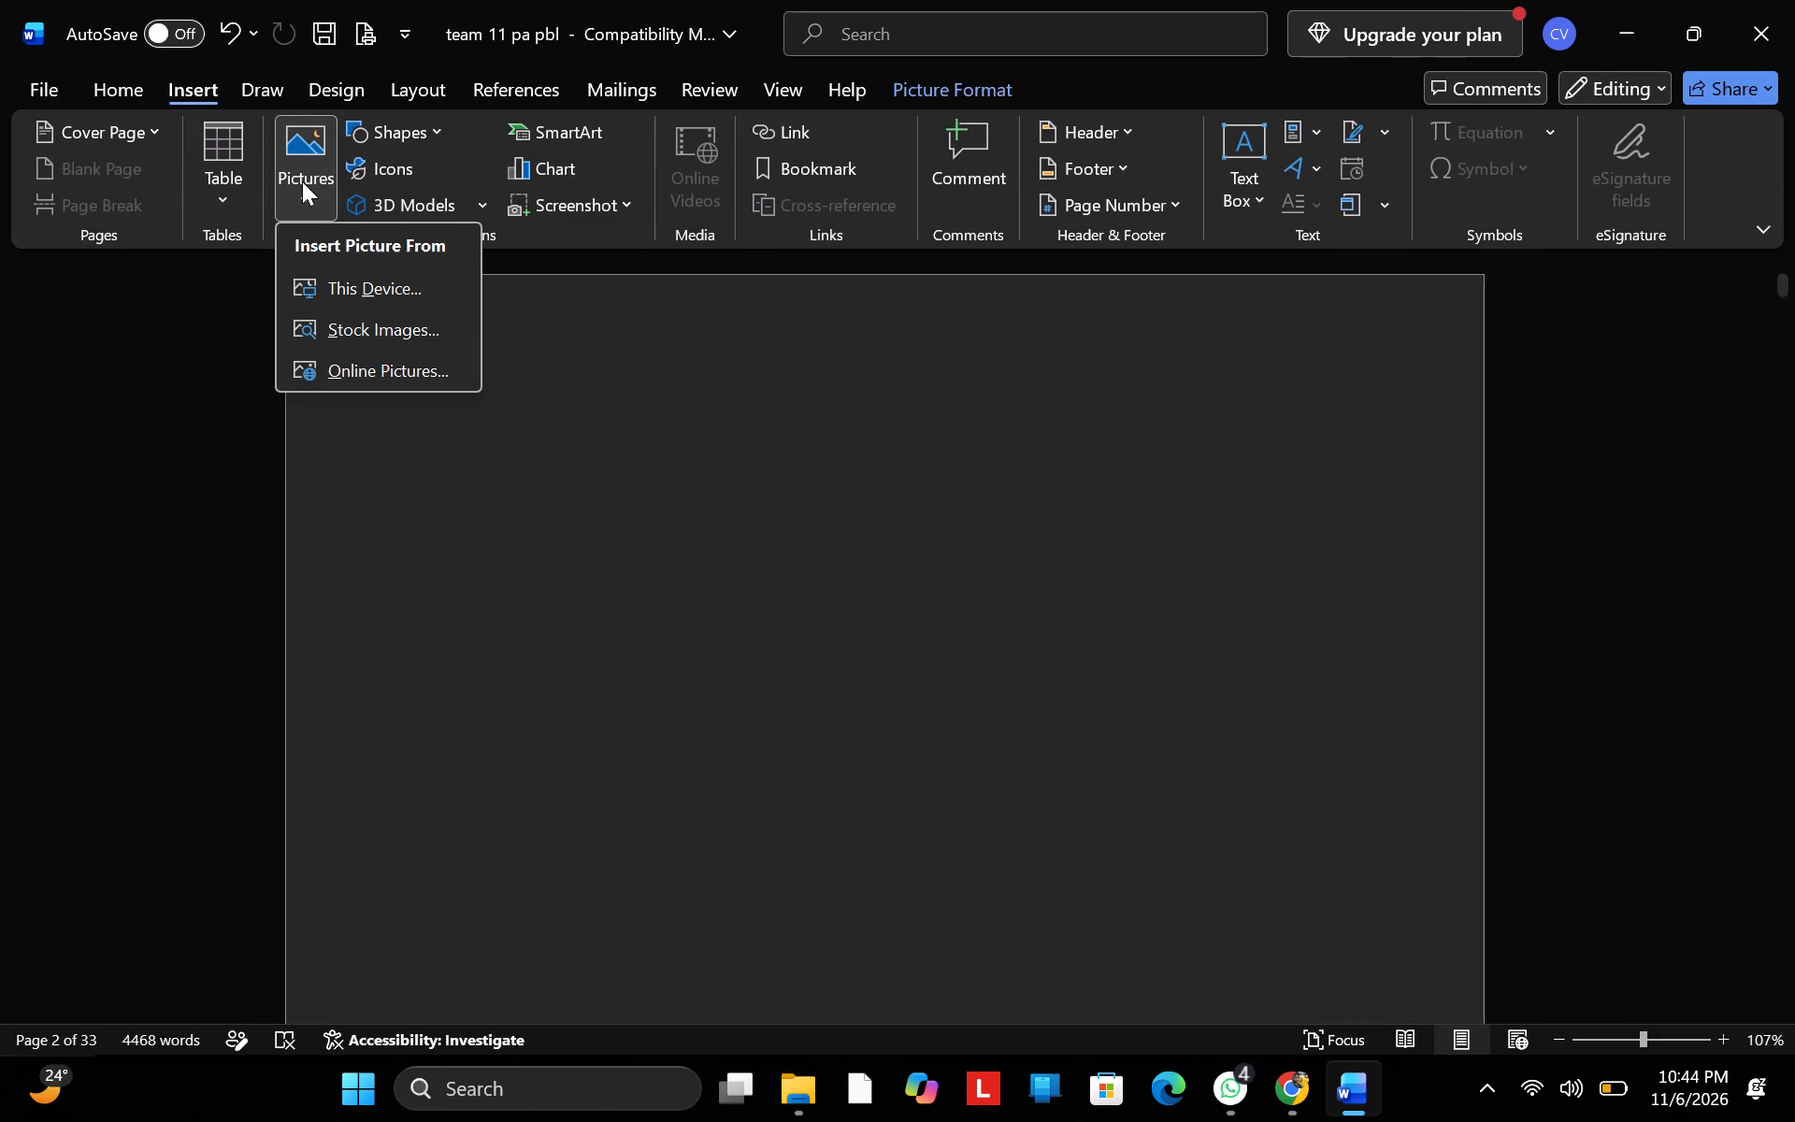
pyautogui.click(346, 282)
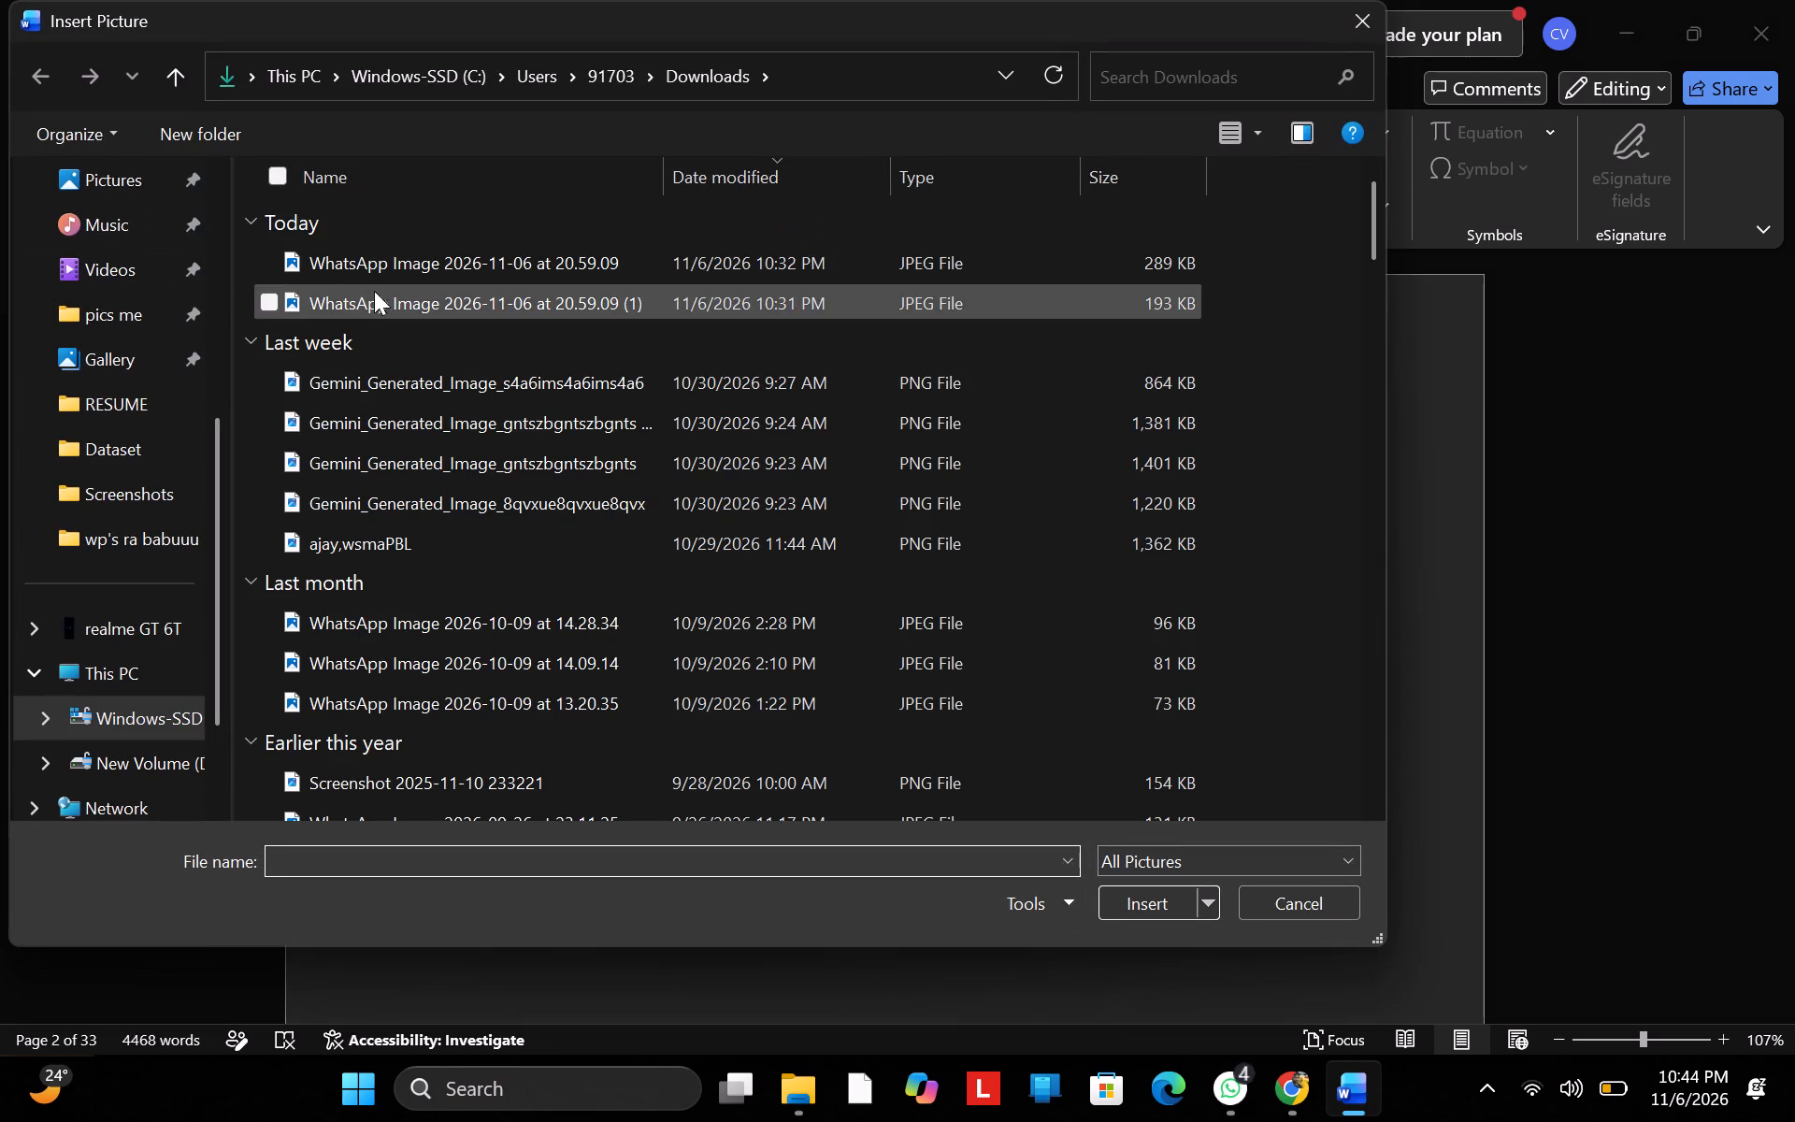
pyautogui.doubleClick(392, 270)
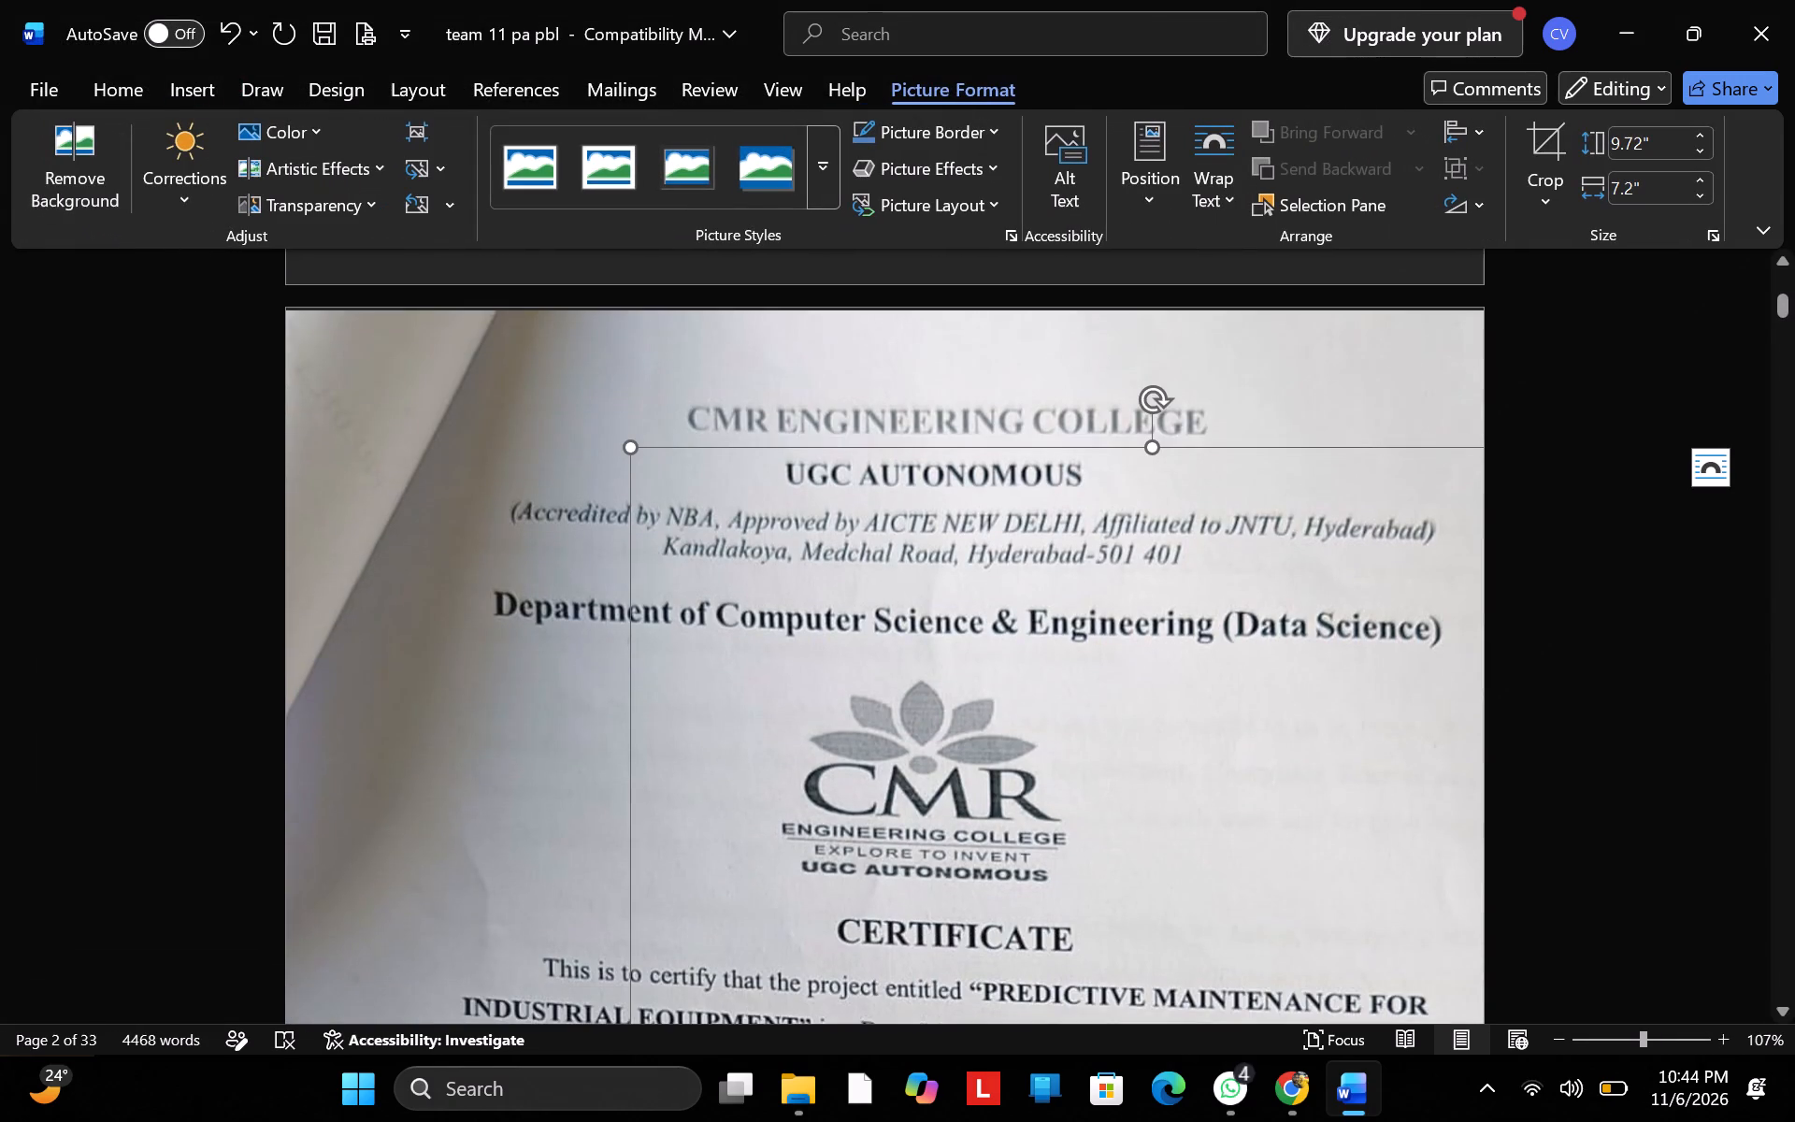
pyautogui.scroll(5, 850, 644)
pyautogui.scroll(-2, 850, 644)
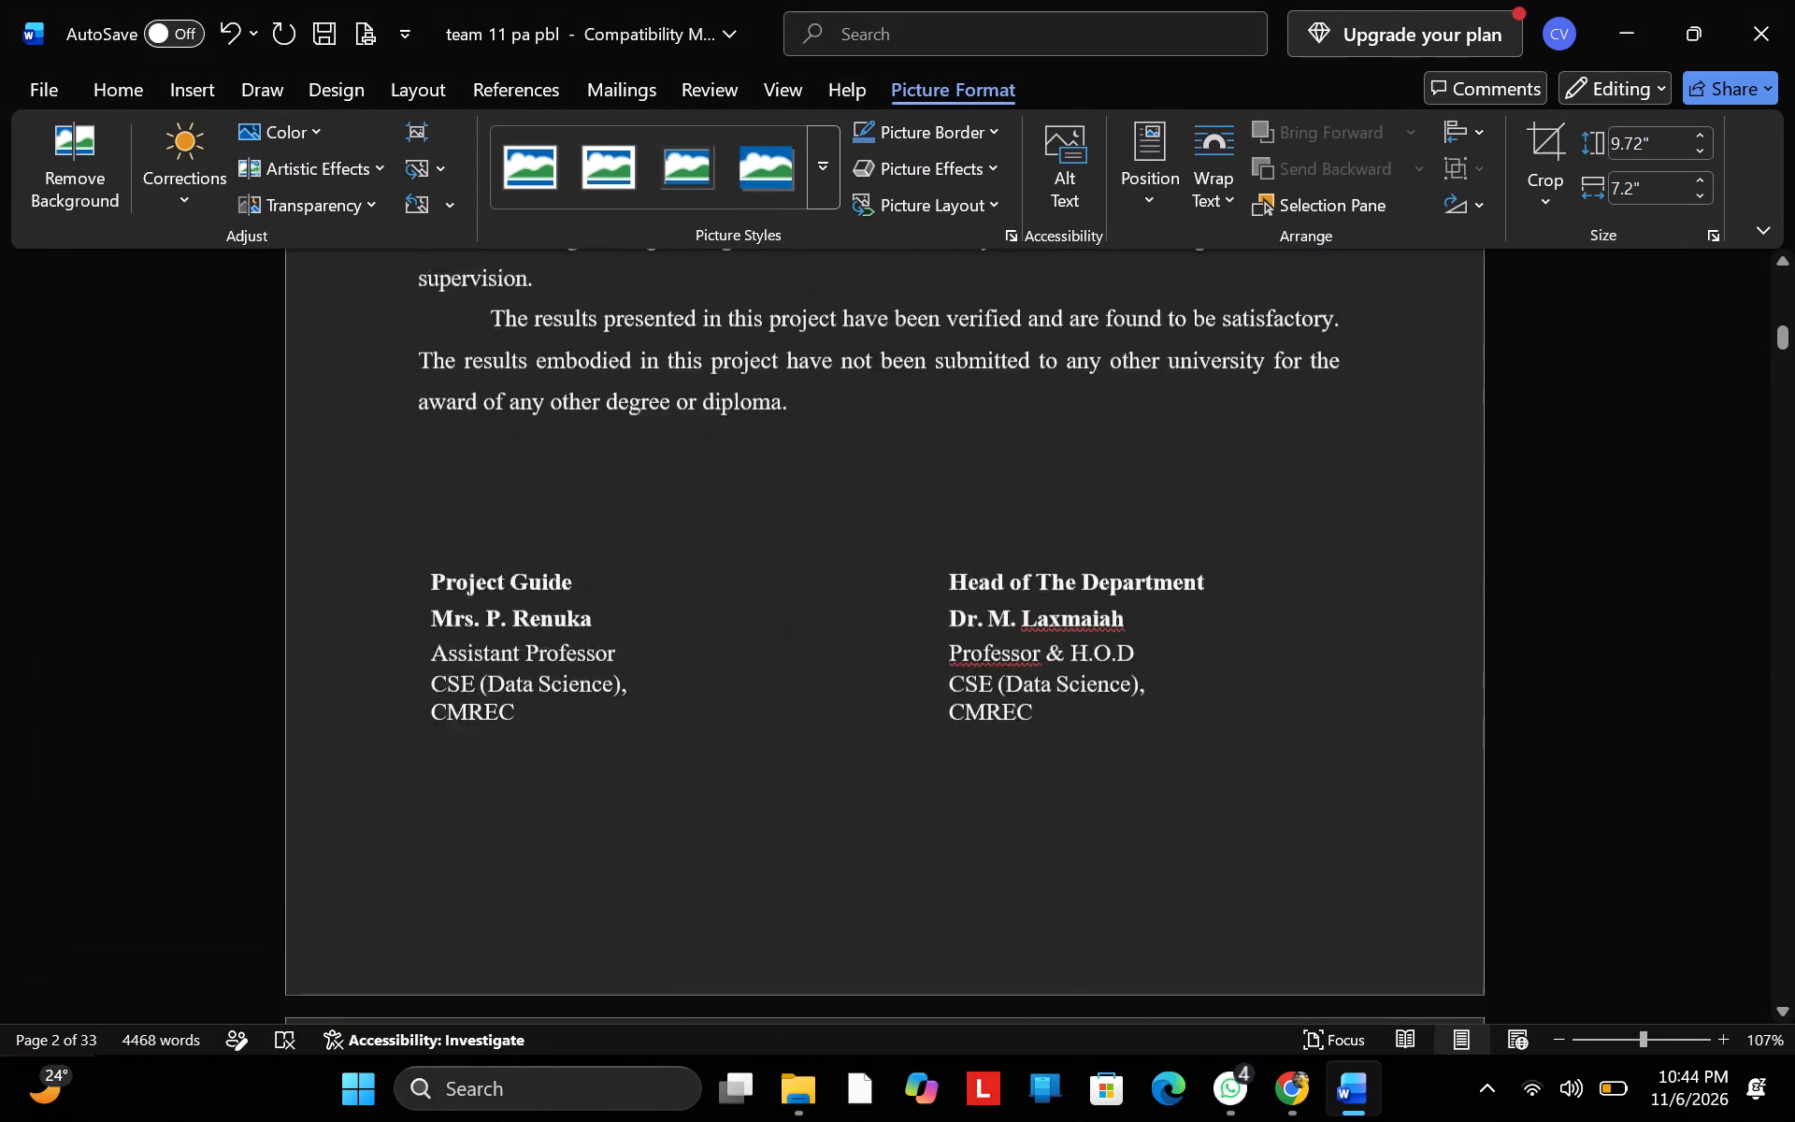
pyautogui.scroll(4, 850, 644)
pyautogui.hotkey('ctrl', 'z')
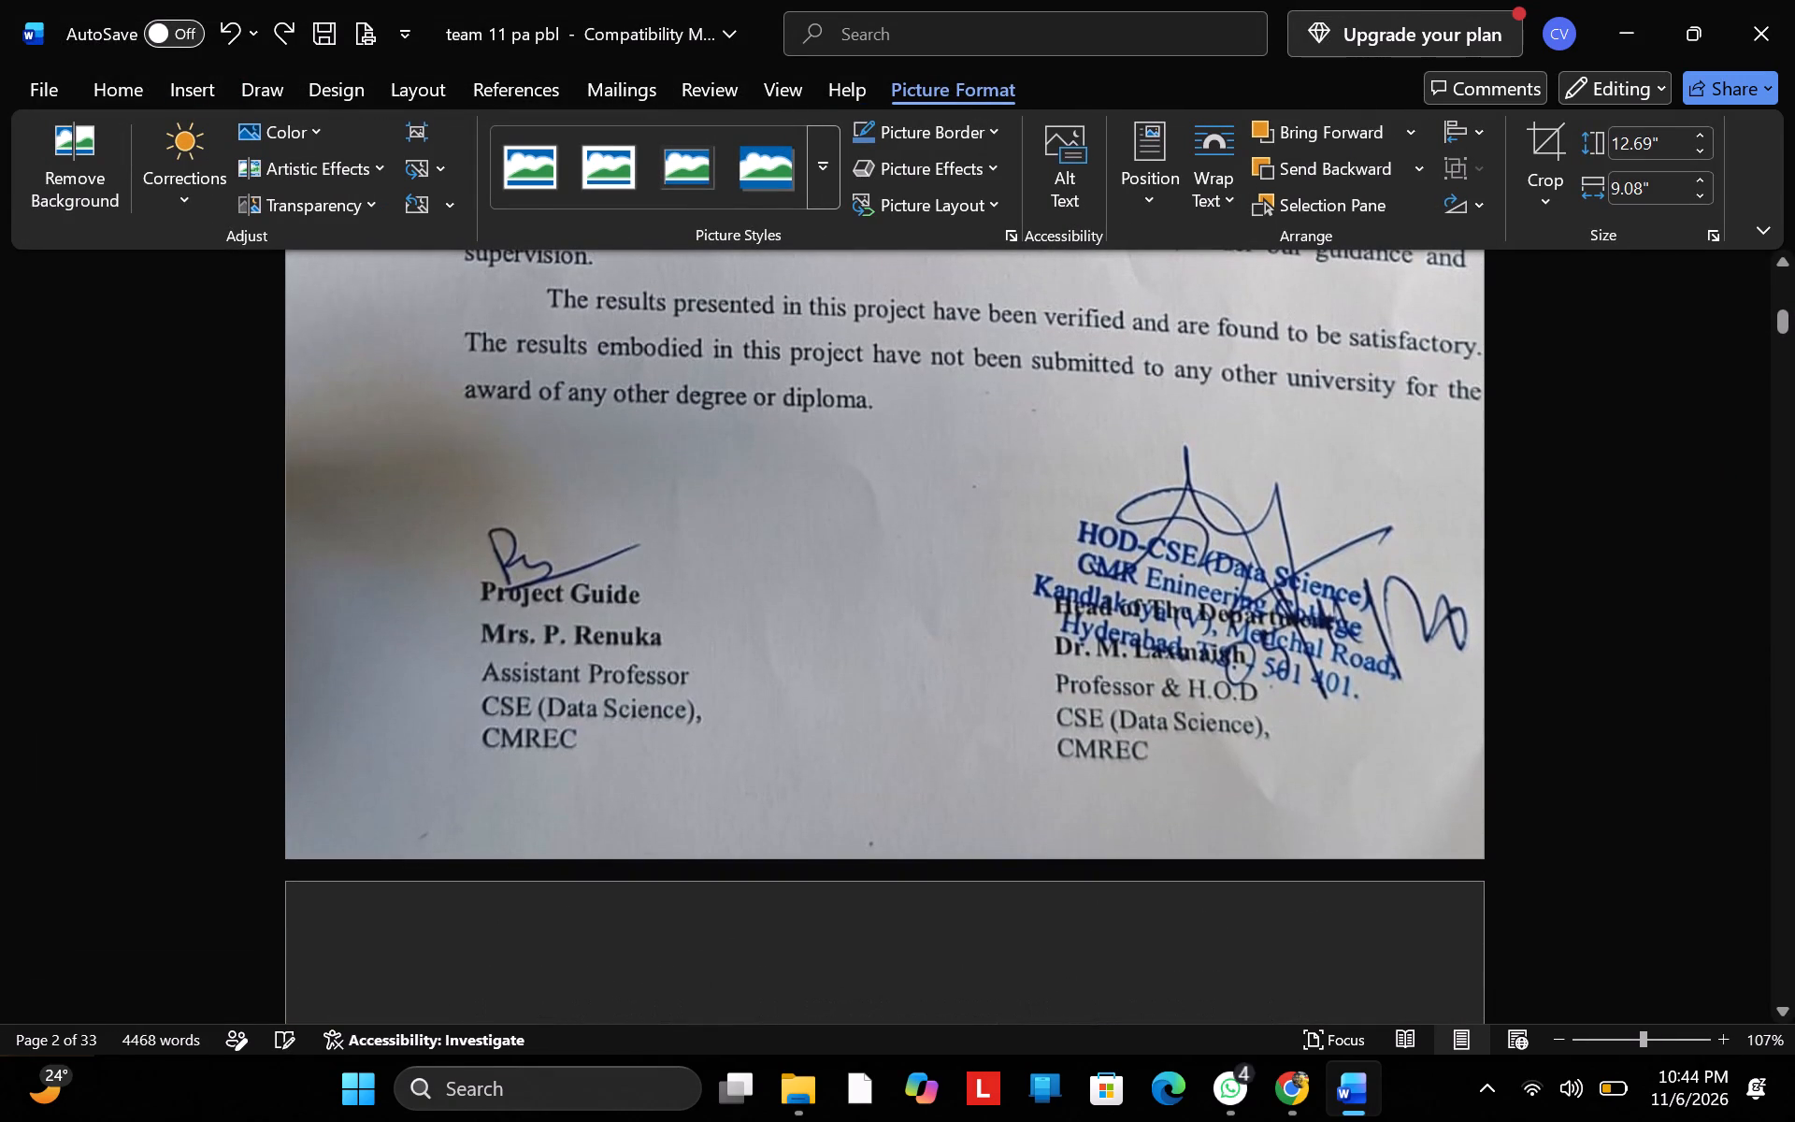
# Place the cursor on the blank first page and insert WhatsApp Image 2026-11-06 at 20.59.09 from Downloads.
pyautogui.scroll(-4, 1393, 773)
pyautogui.scroll(-5, 1682, 749)
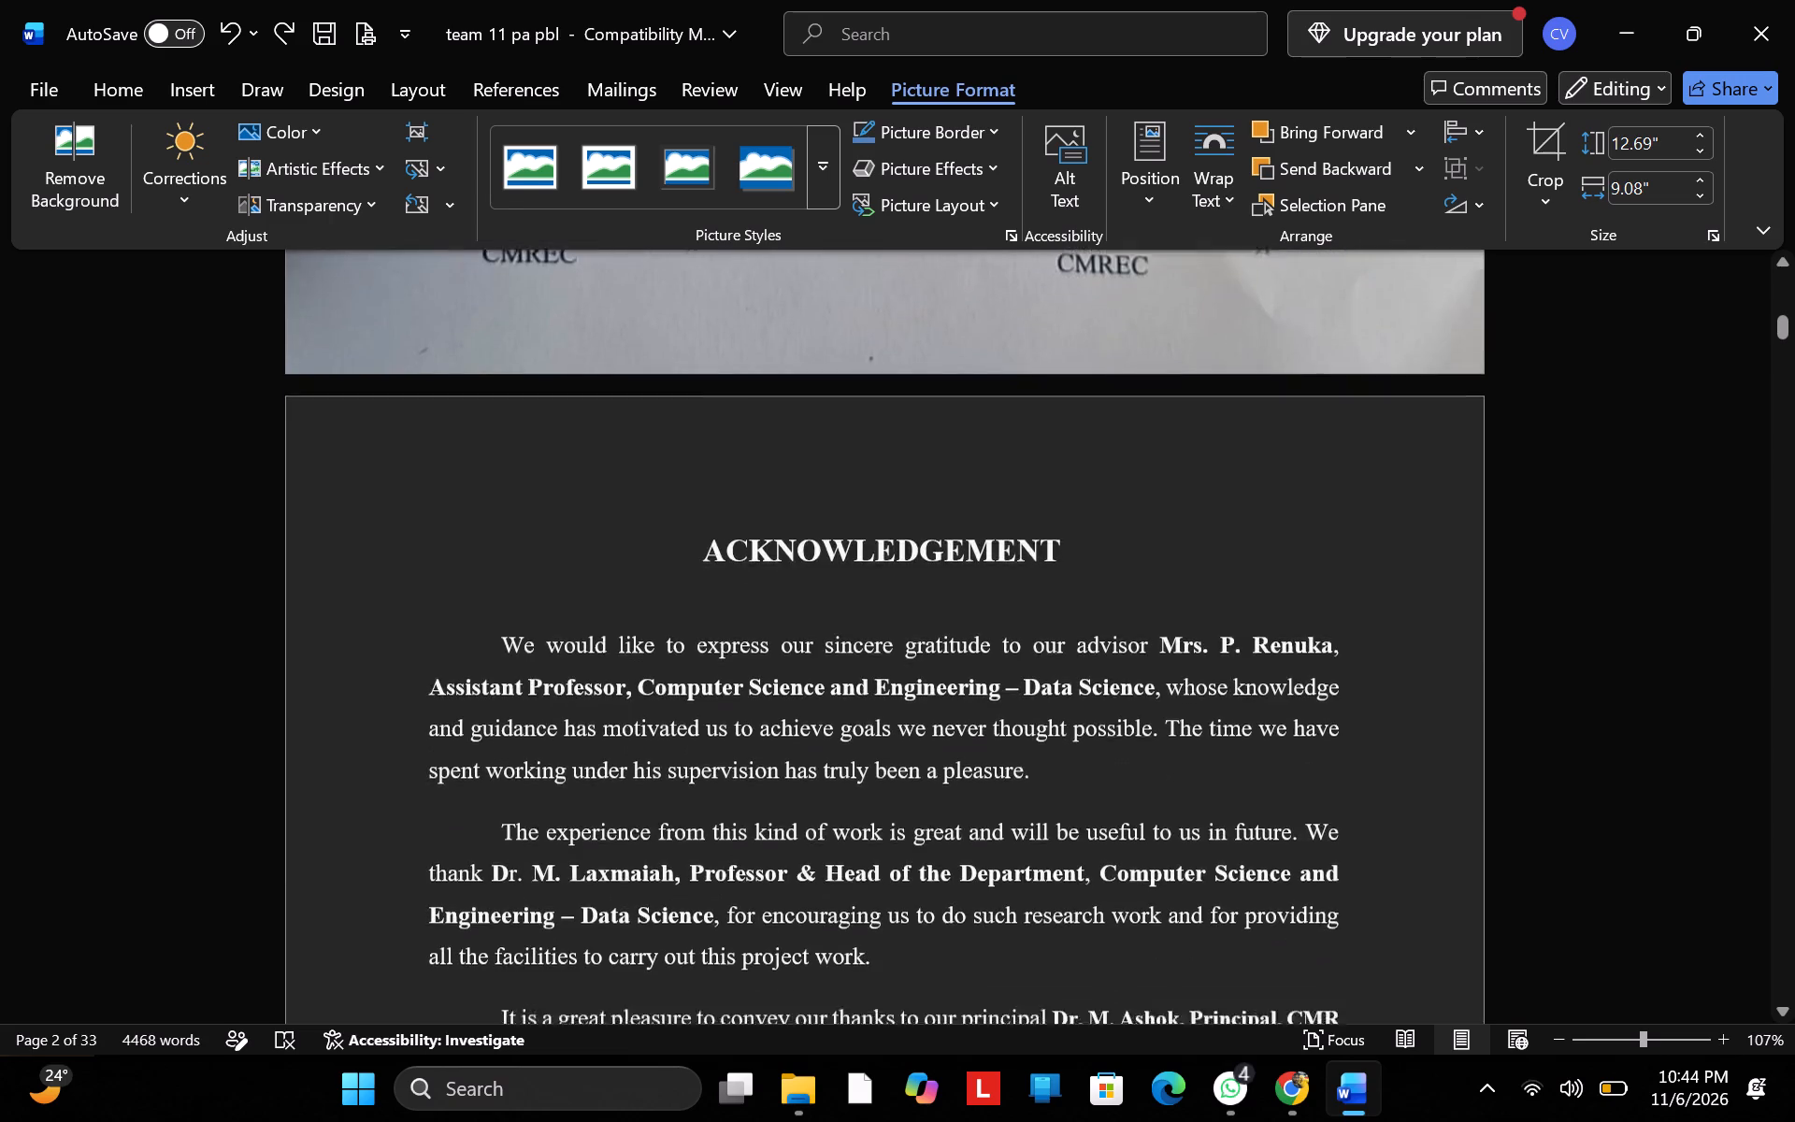
pyautogui.scroll(-2, 1682, 749)
pyautogui.scroll(11, 1682, 749)
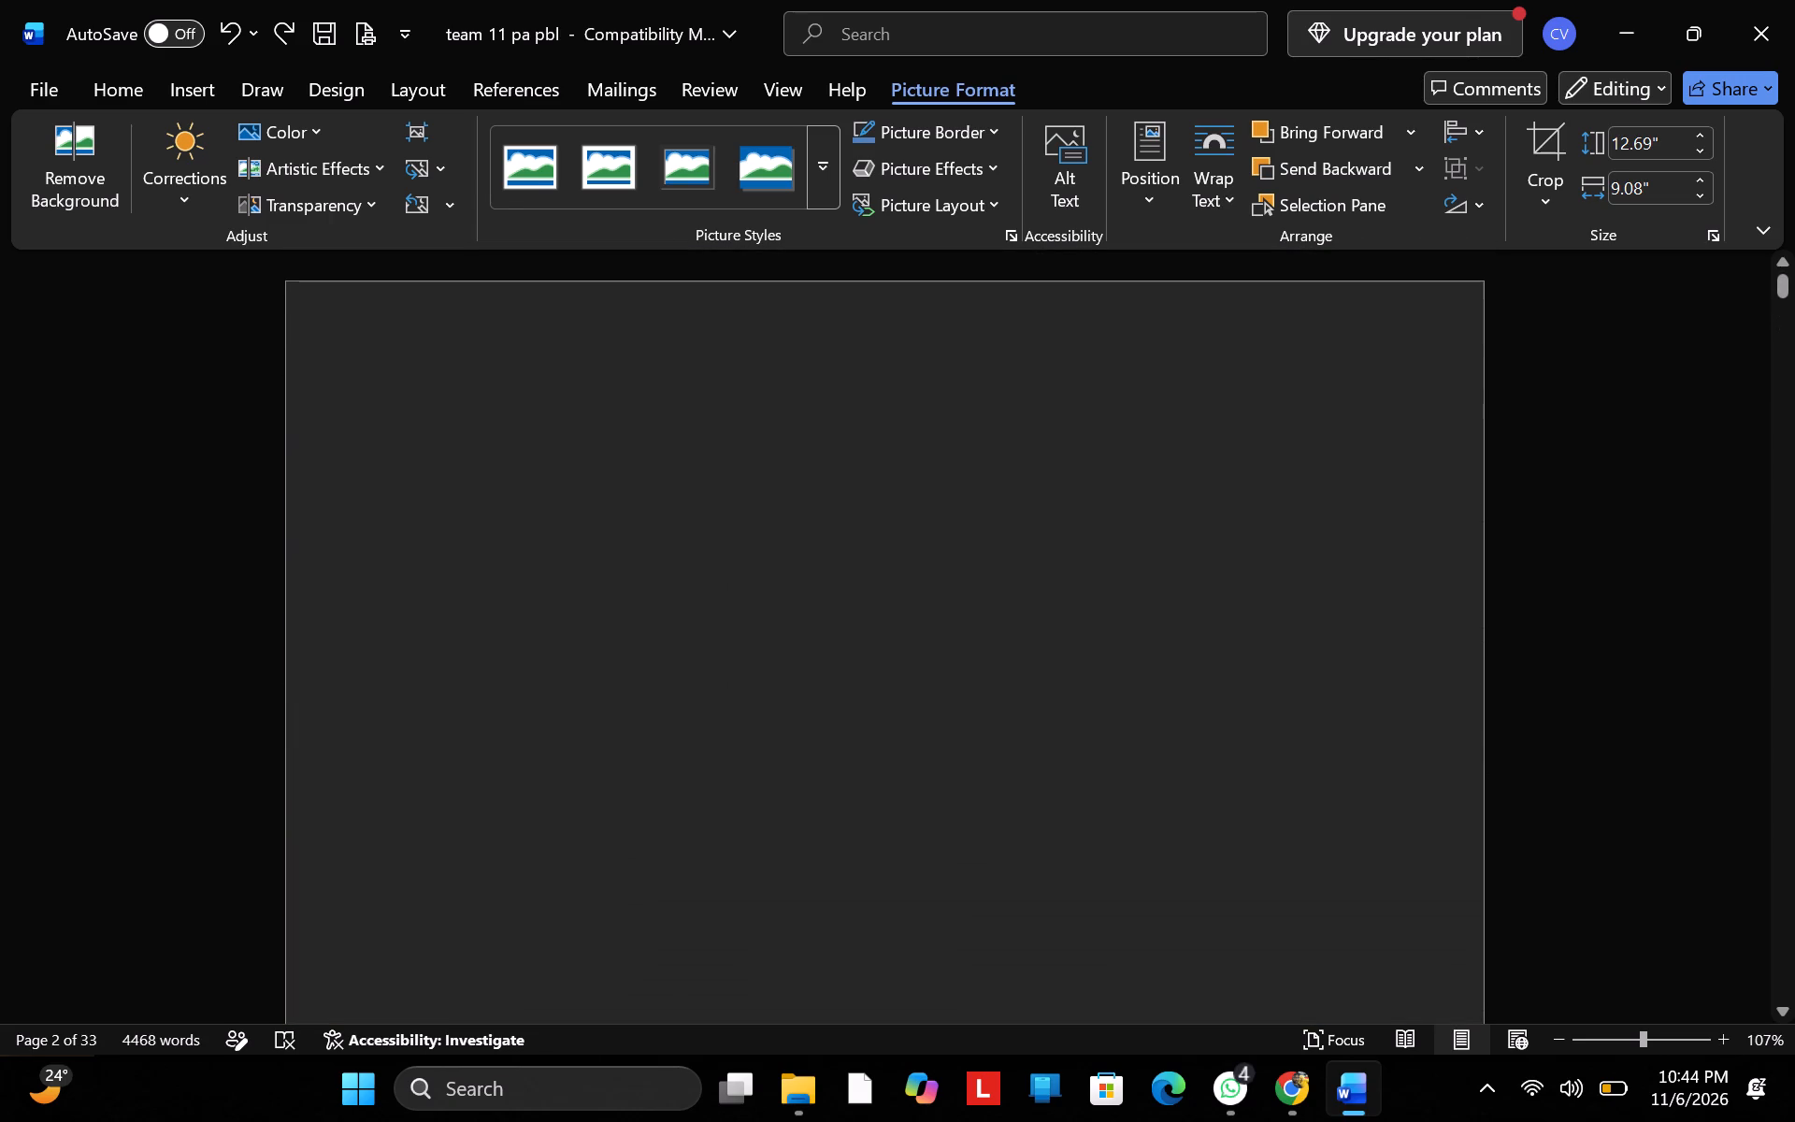
pyautogui.click(1067, 593)
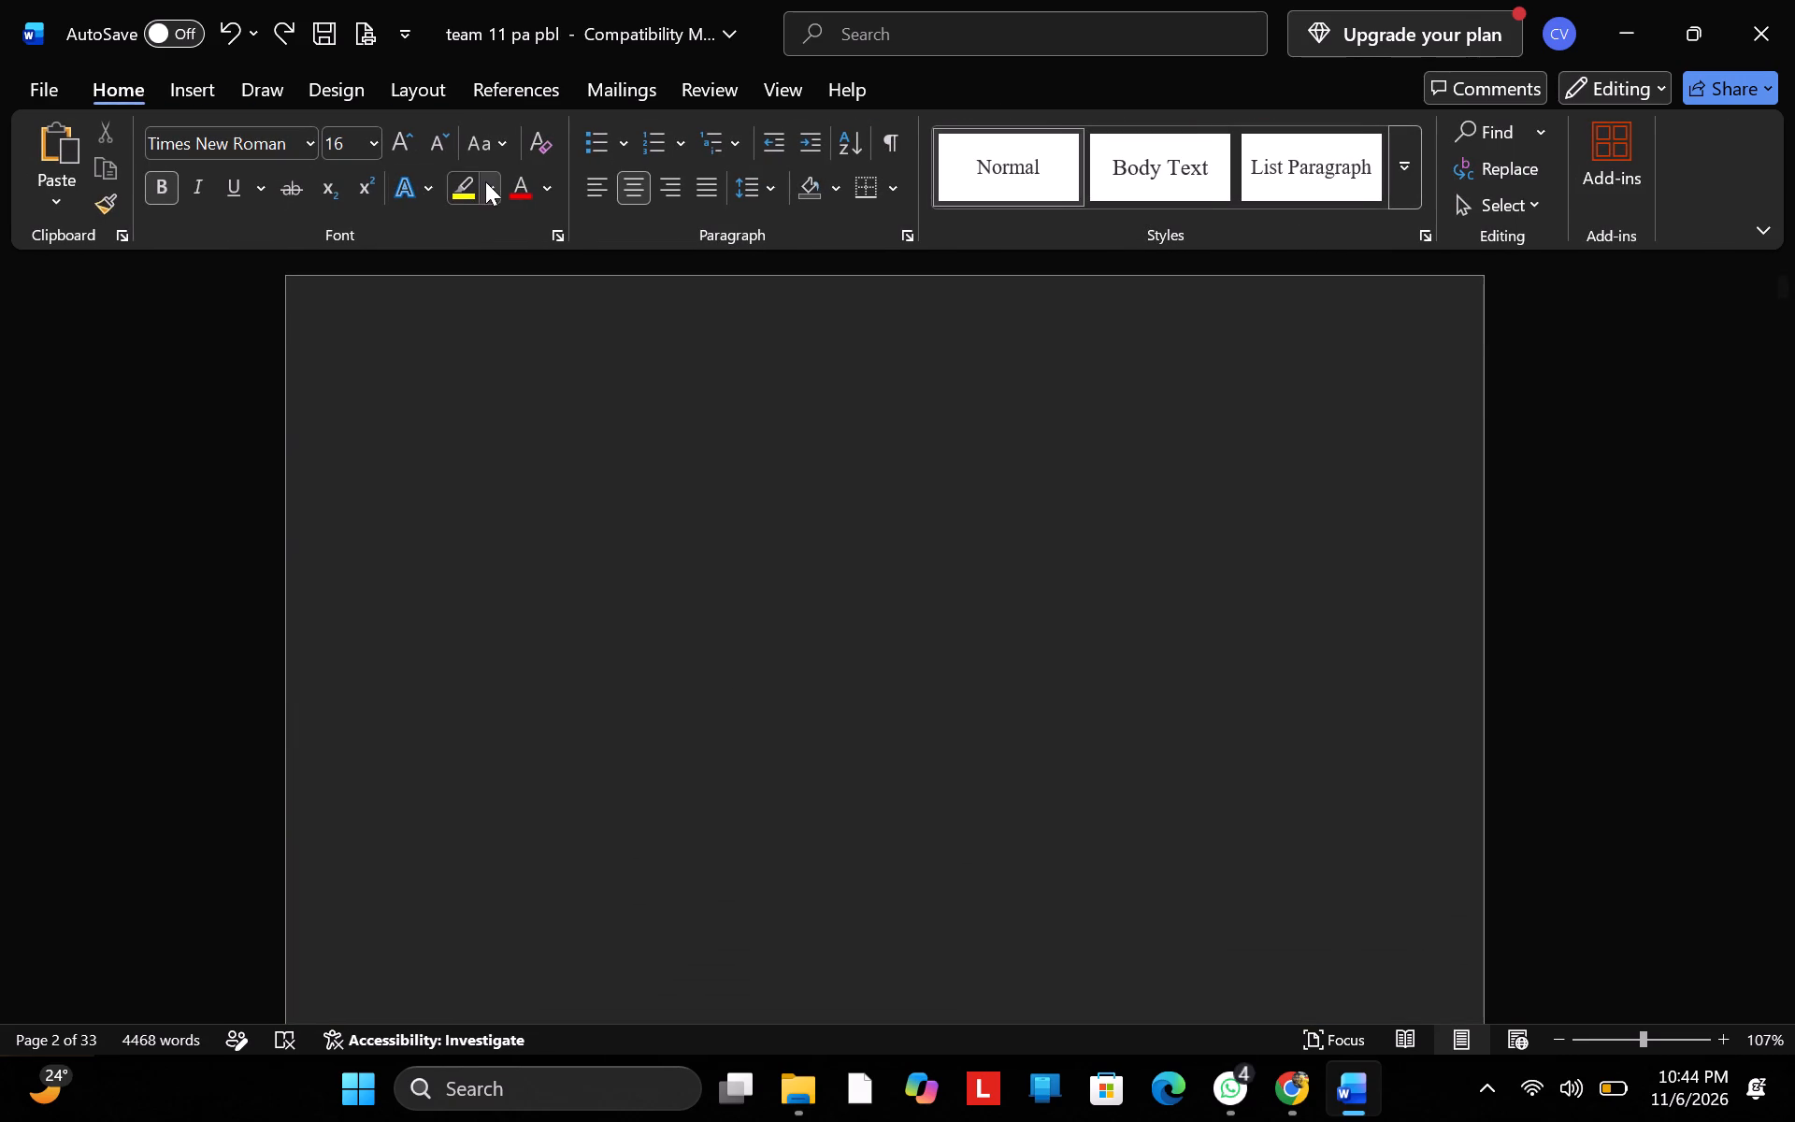
pyautogui.click(186, 93)
pyautogui.click(289, 211)
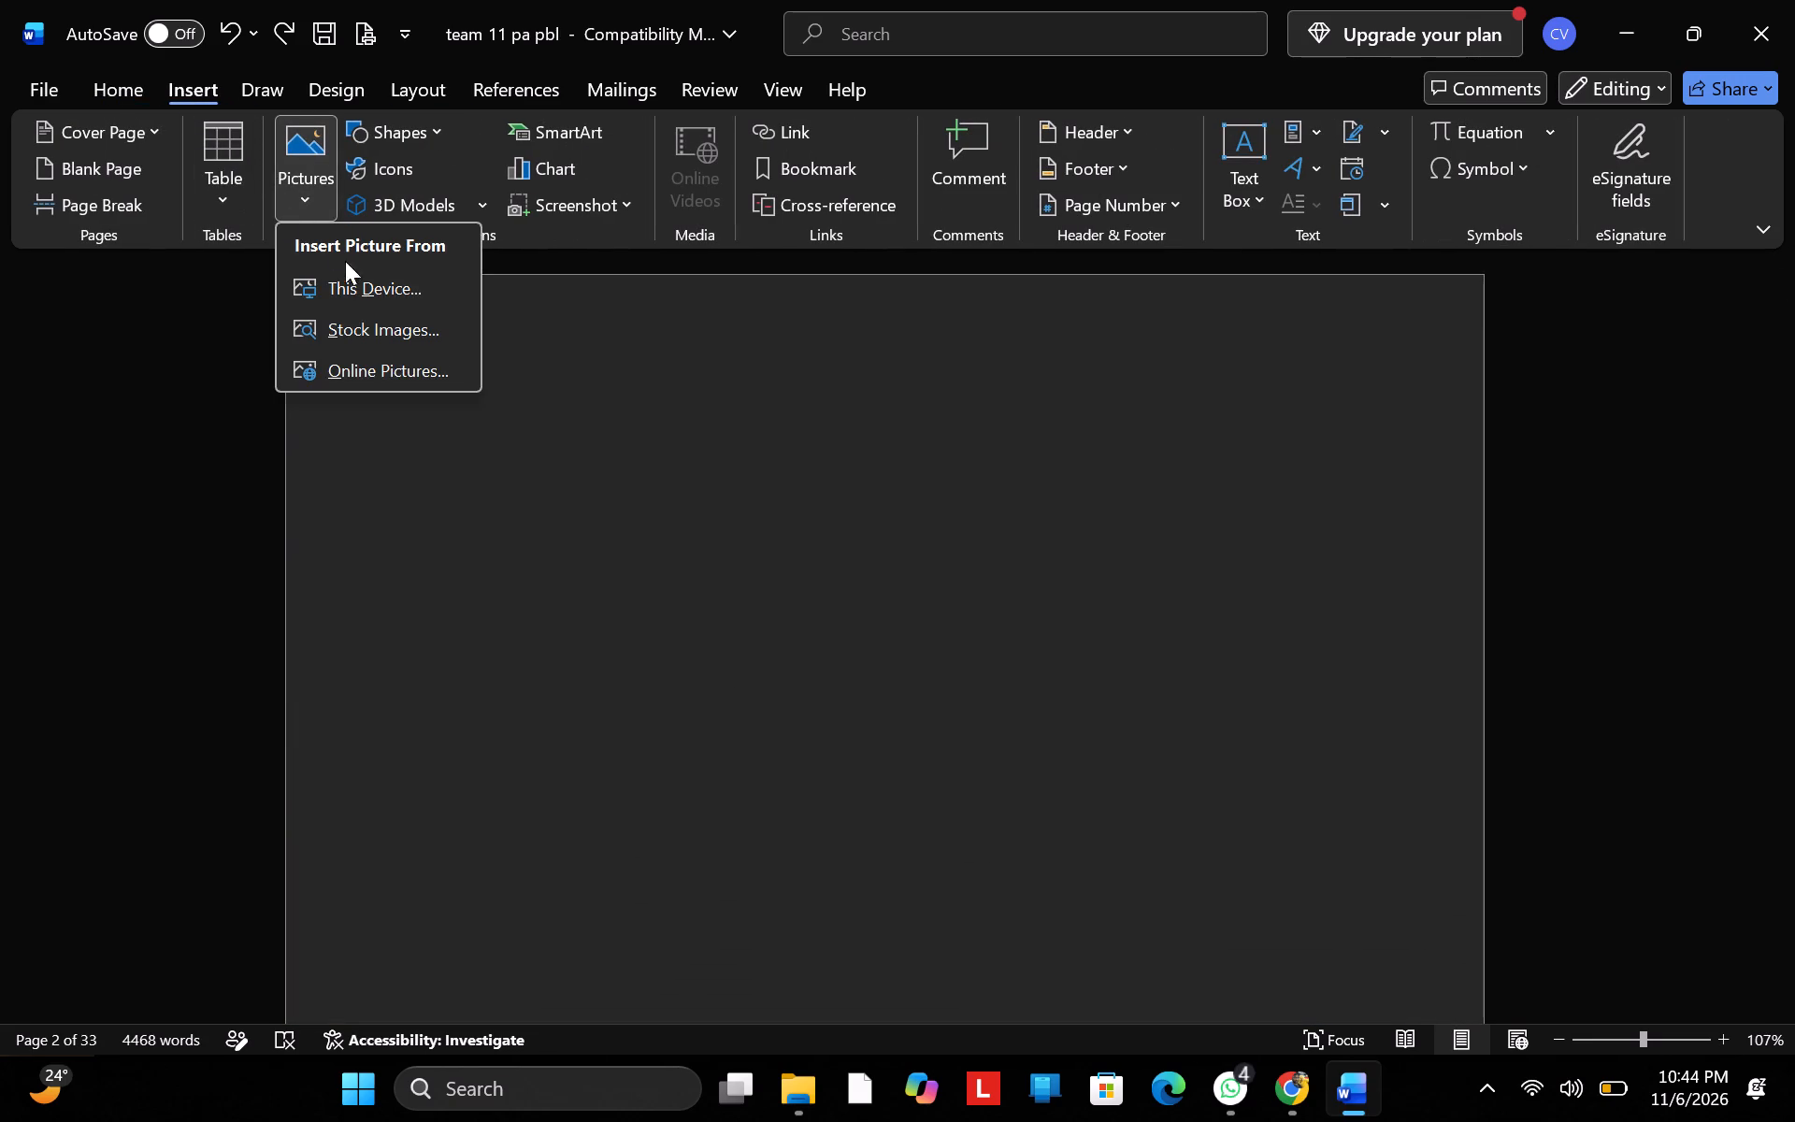
pyautogui.click(362, 287)
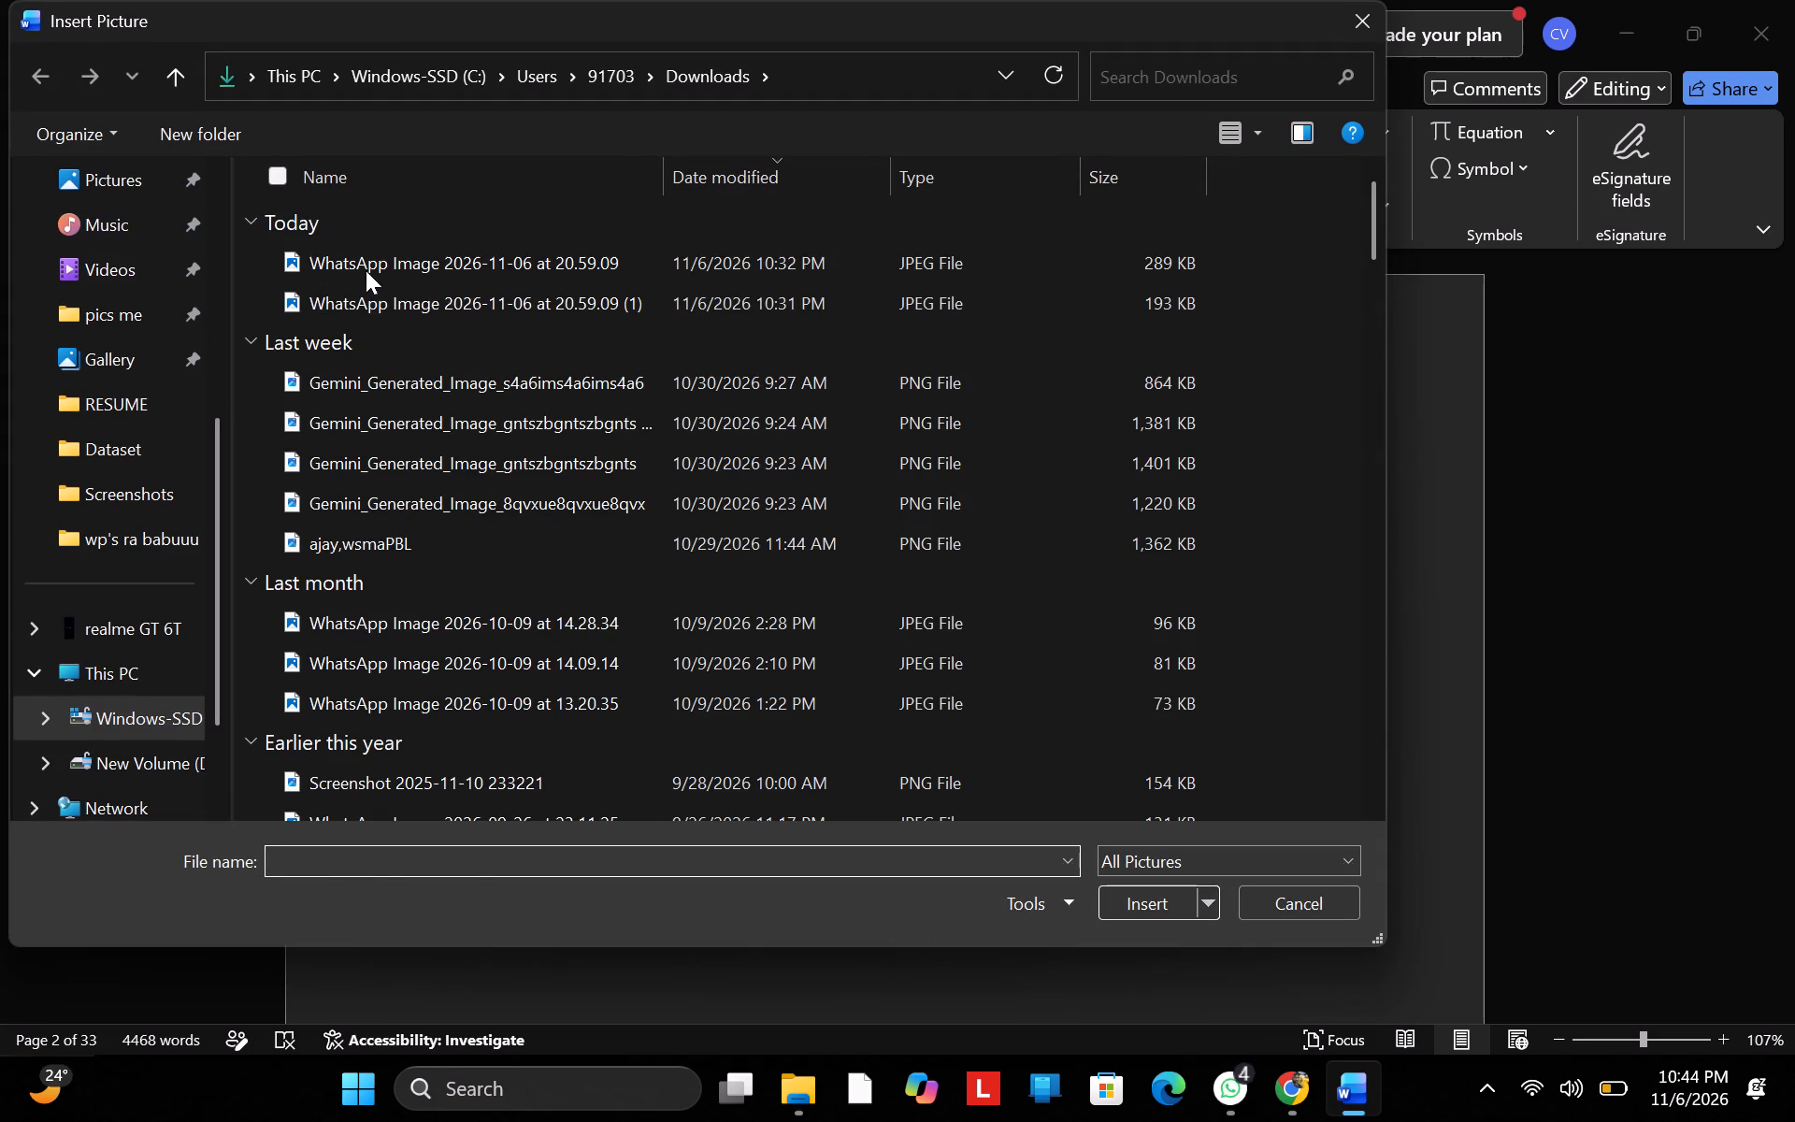
pyautogui.doubleClick(366, 270)
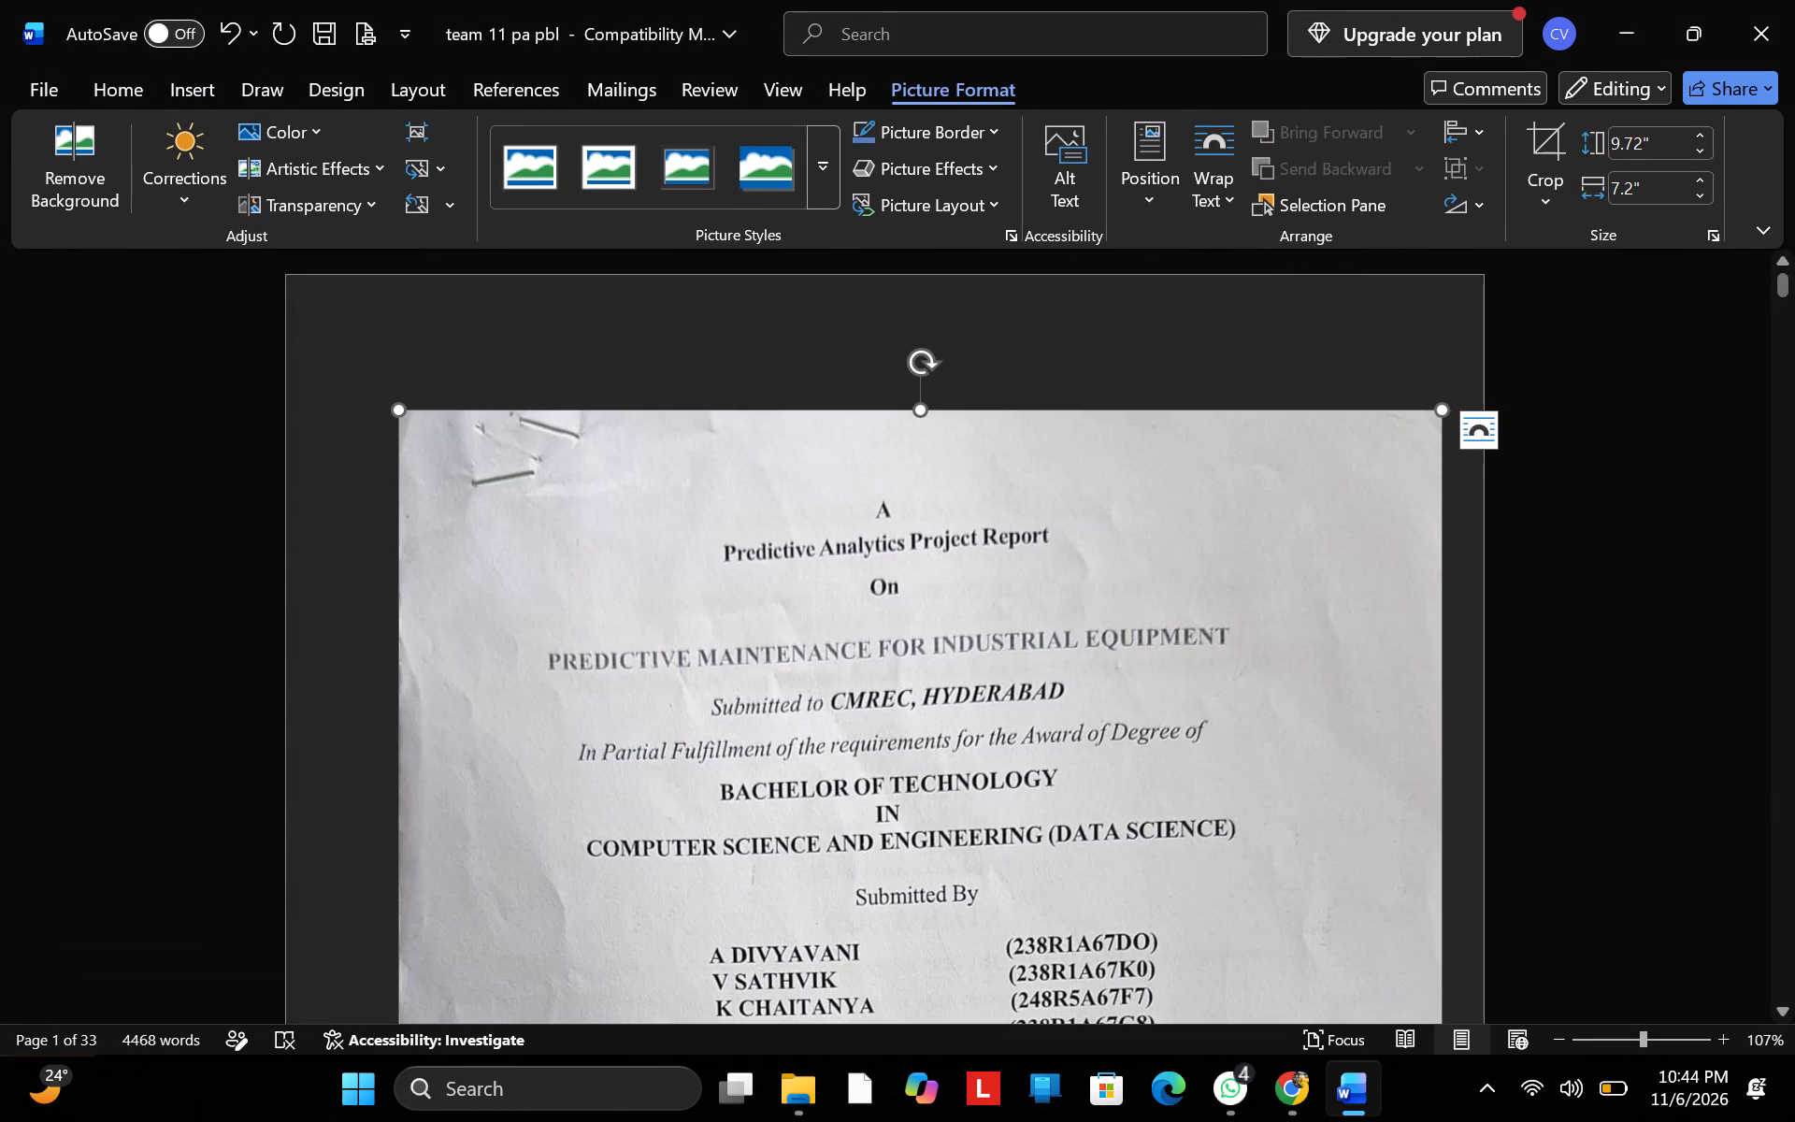
# Set the scanned title page picture's text wrapping to In Front of Text.
pyautogui.click(921, 415)
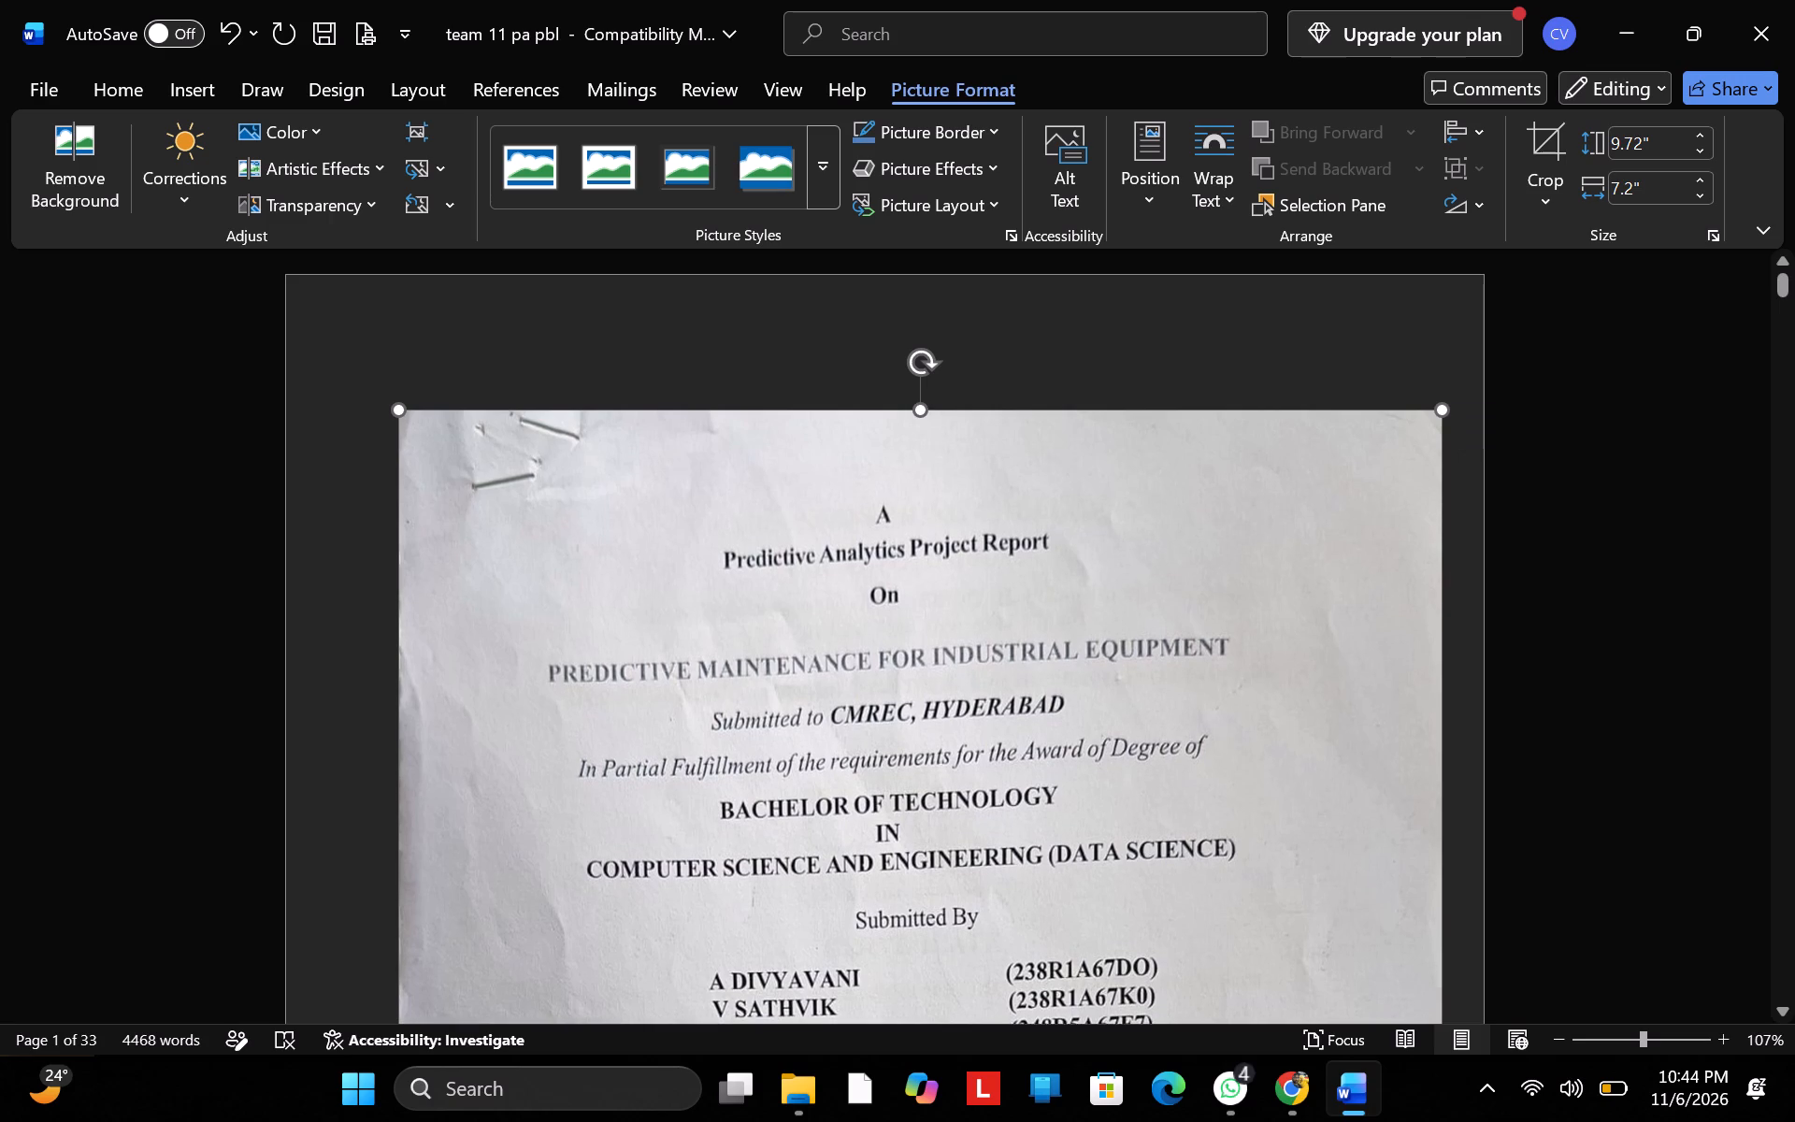
pyautogui.click(1489, 436)
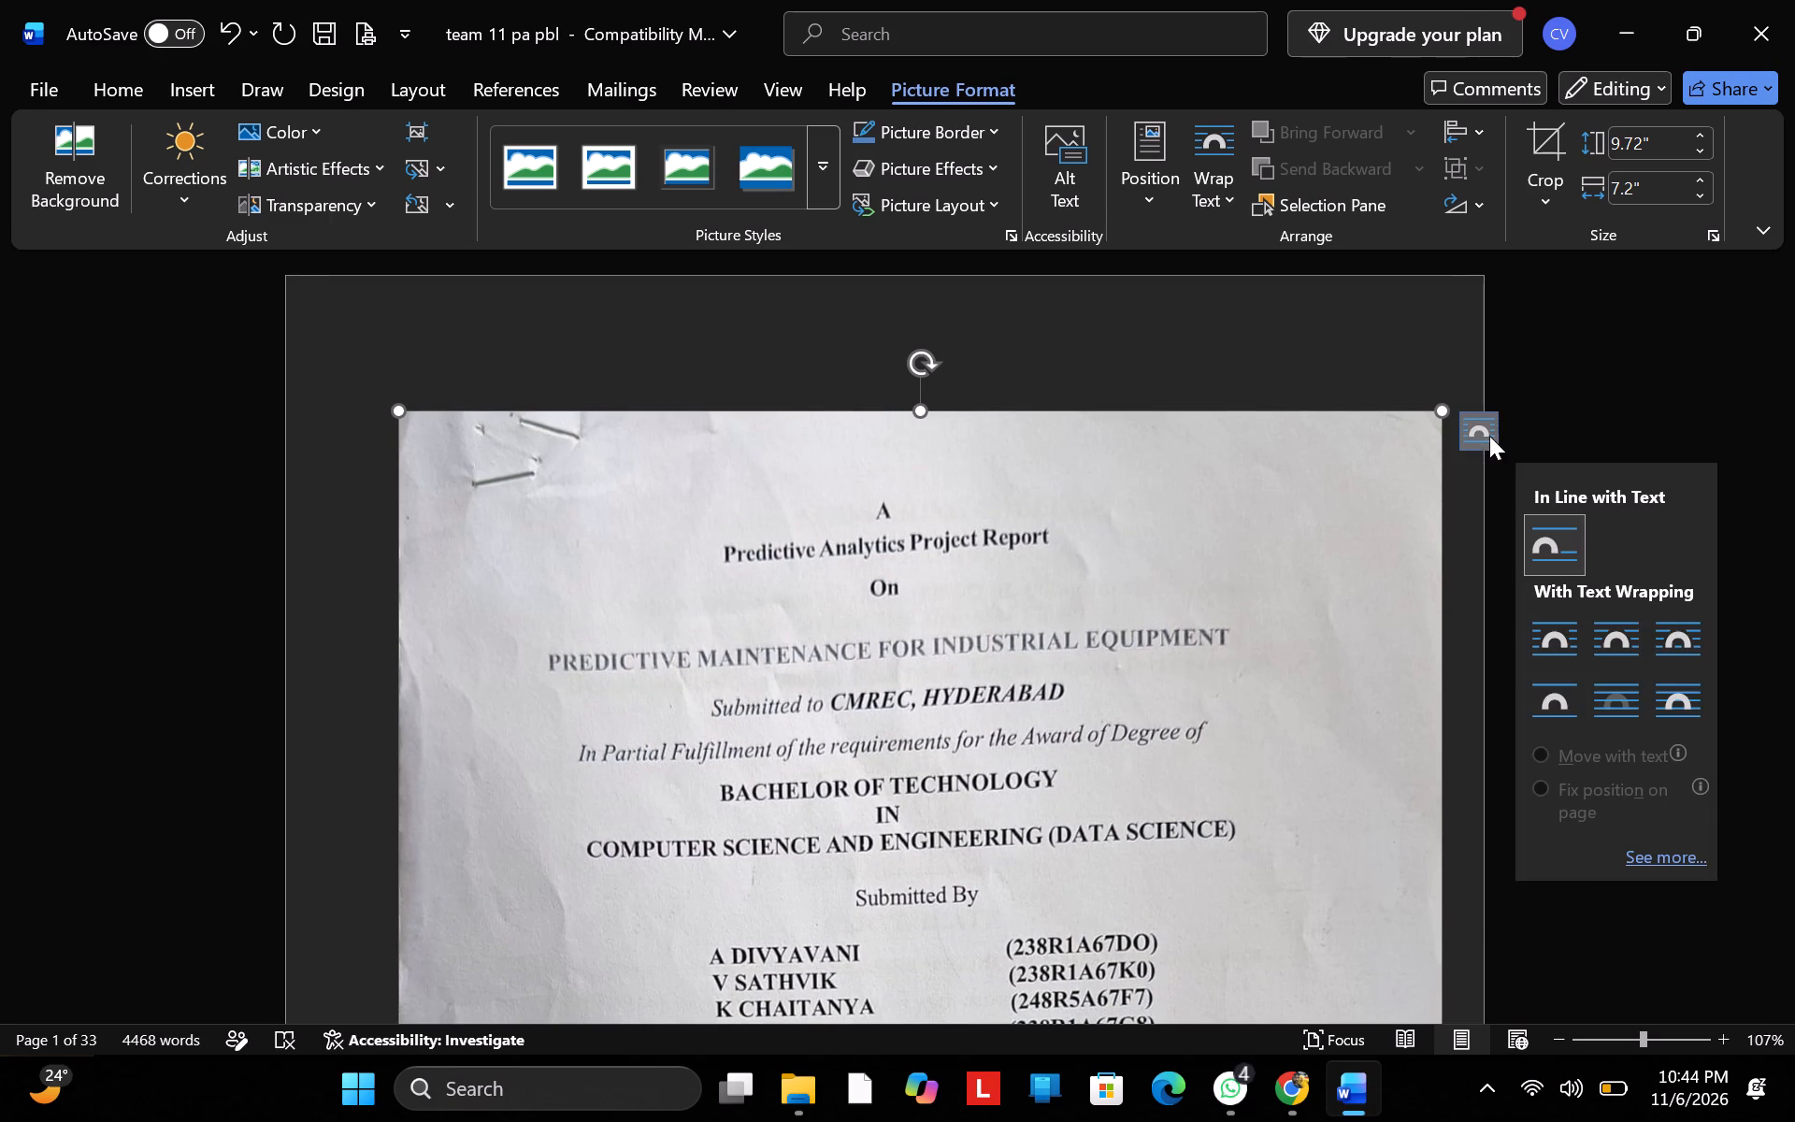
pyautogui.click(1687, 707)
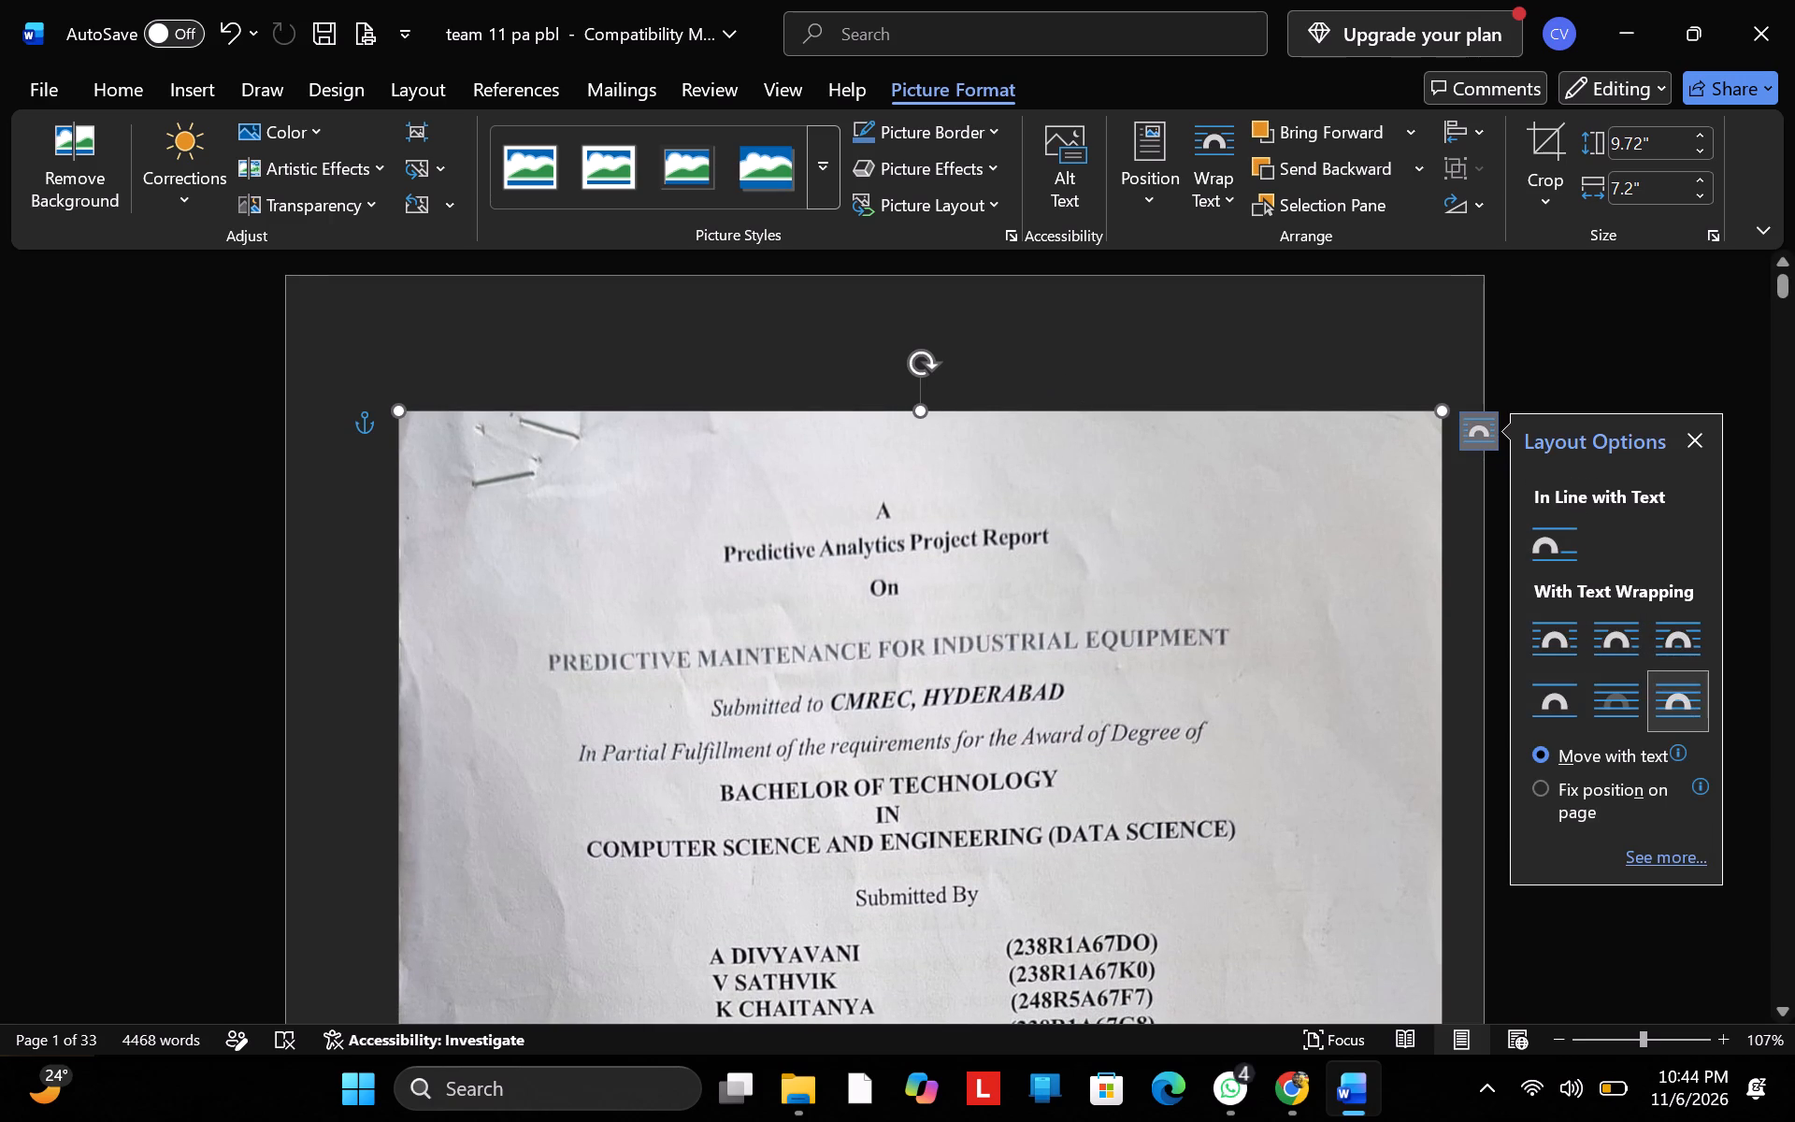
# Stretch the scanned title page picture to page 1's top and bottom edges, about 11.71 in high.
pyautogui.moveTo(918, 410); pyautogui.dragTo(911, 276)
pyautogui.scroll(-1, 960, 596)
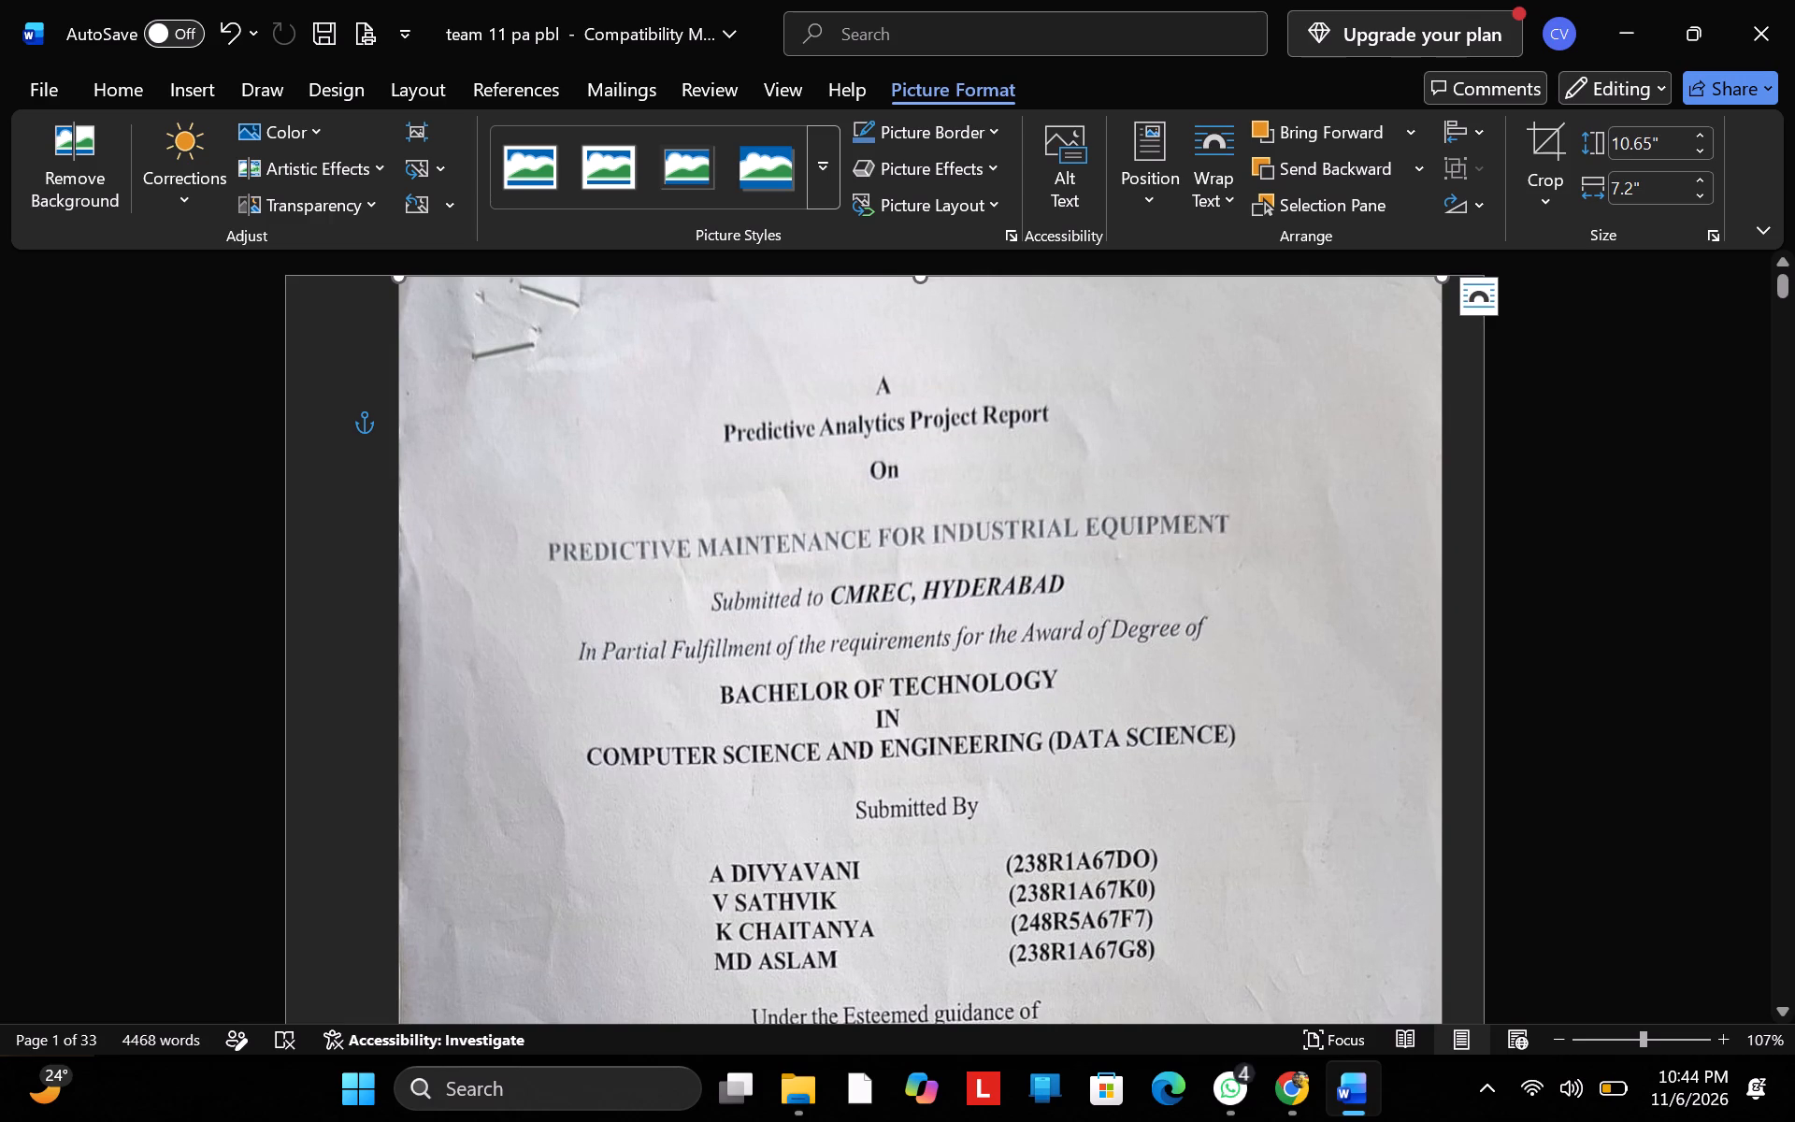
pyautogui.scroll(-6, 1517, 691)
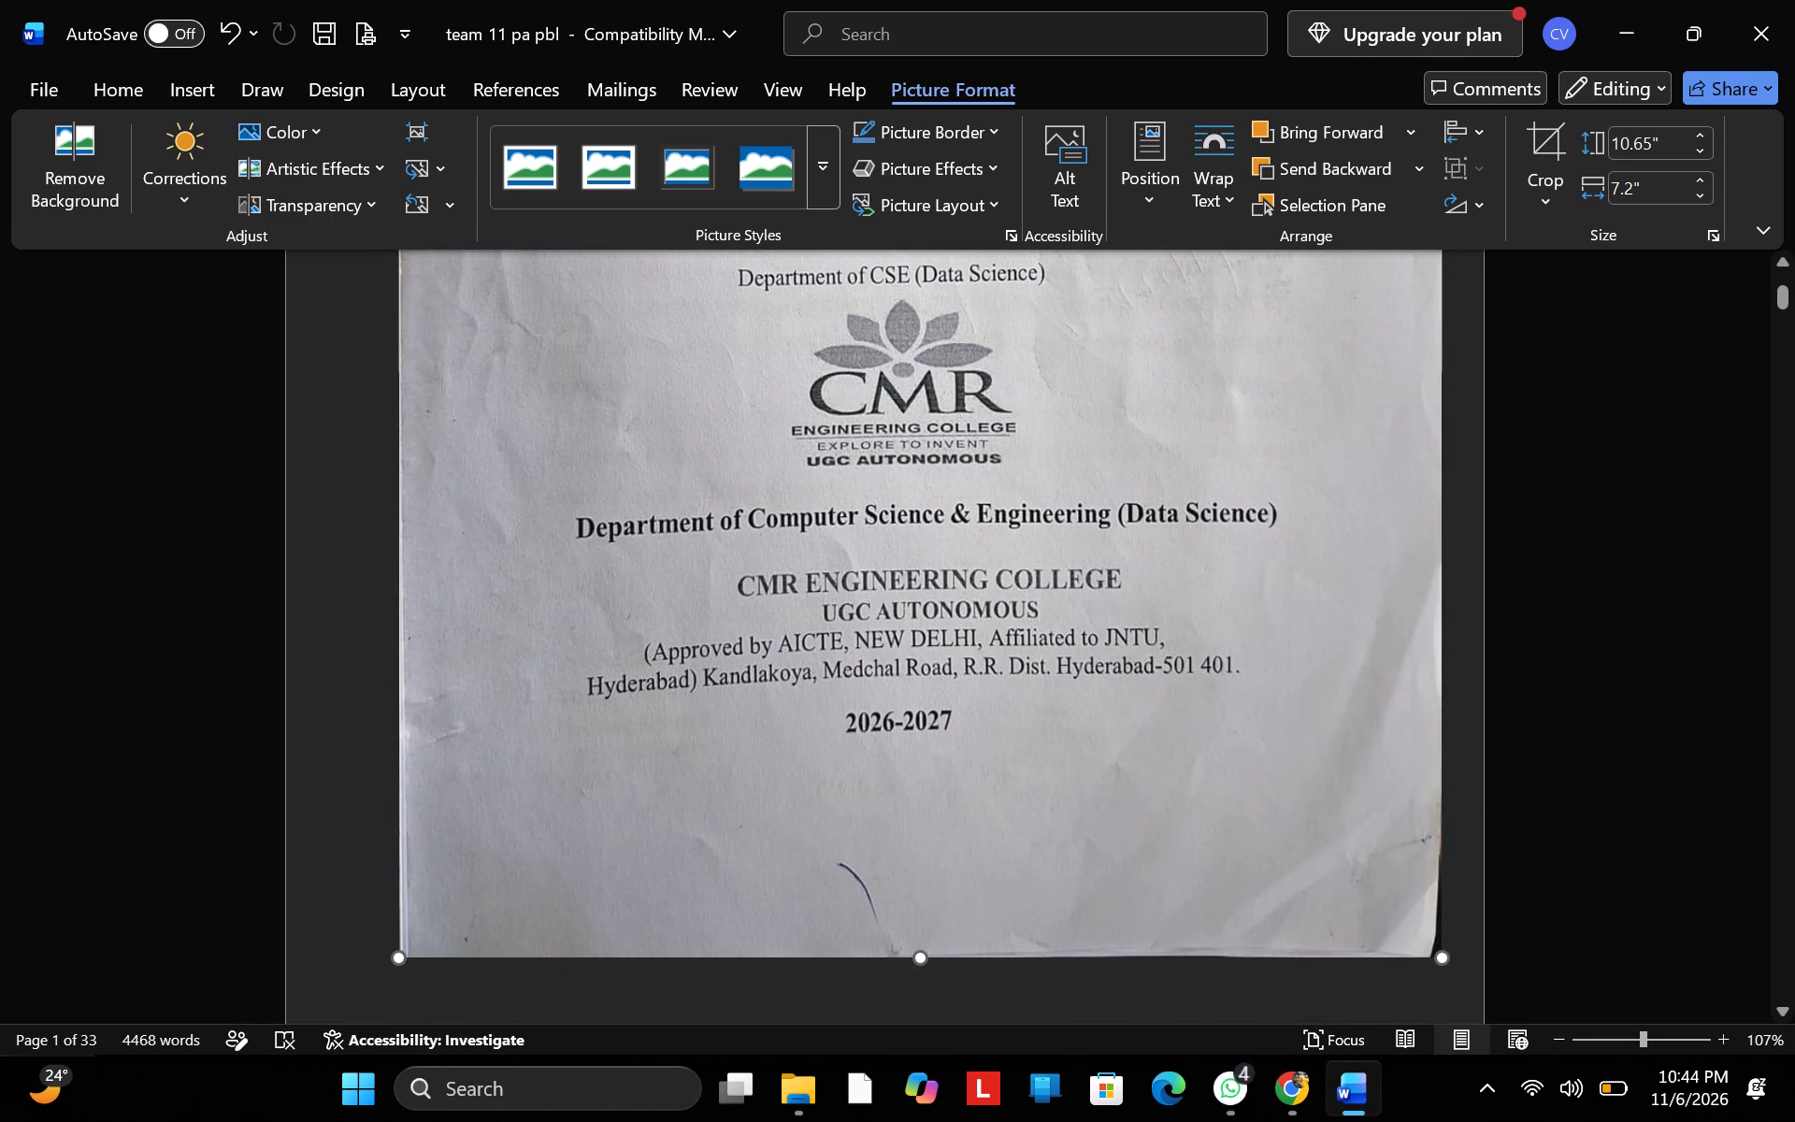
pyautogui.scroll(-2, 1560, 767)
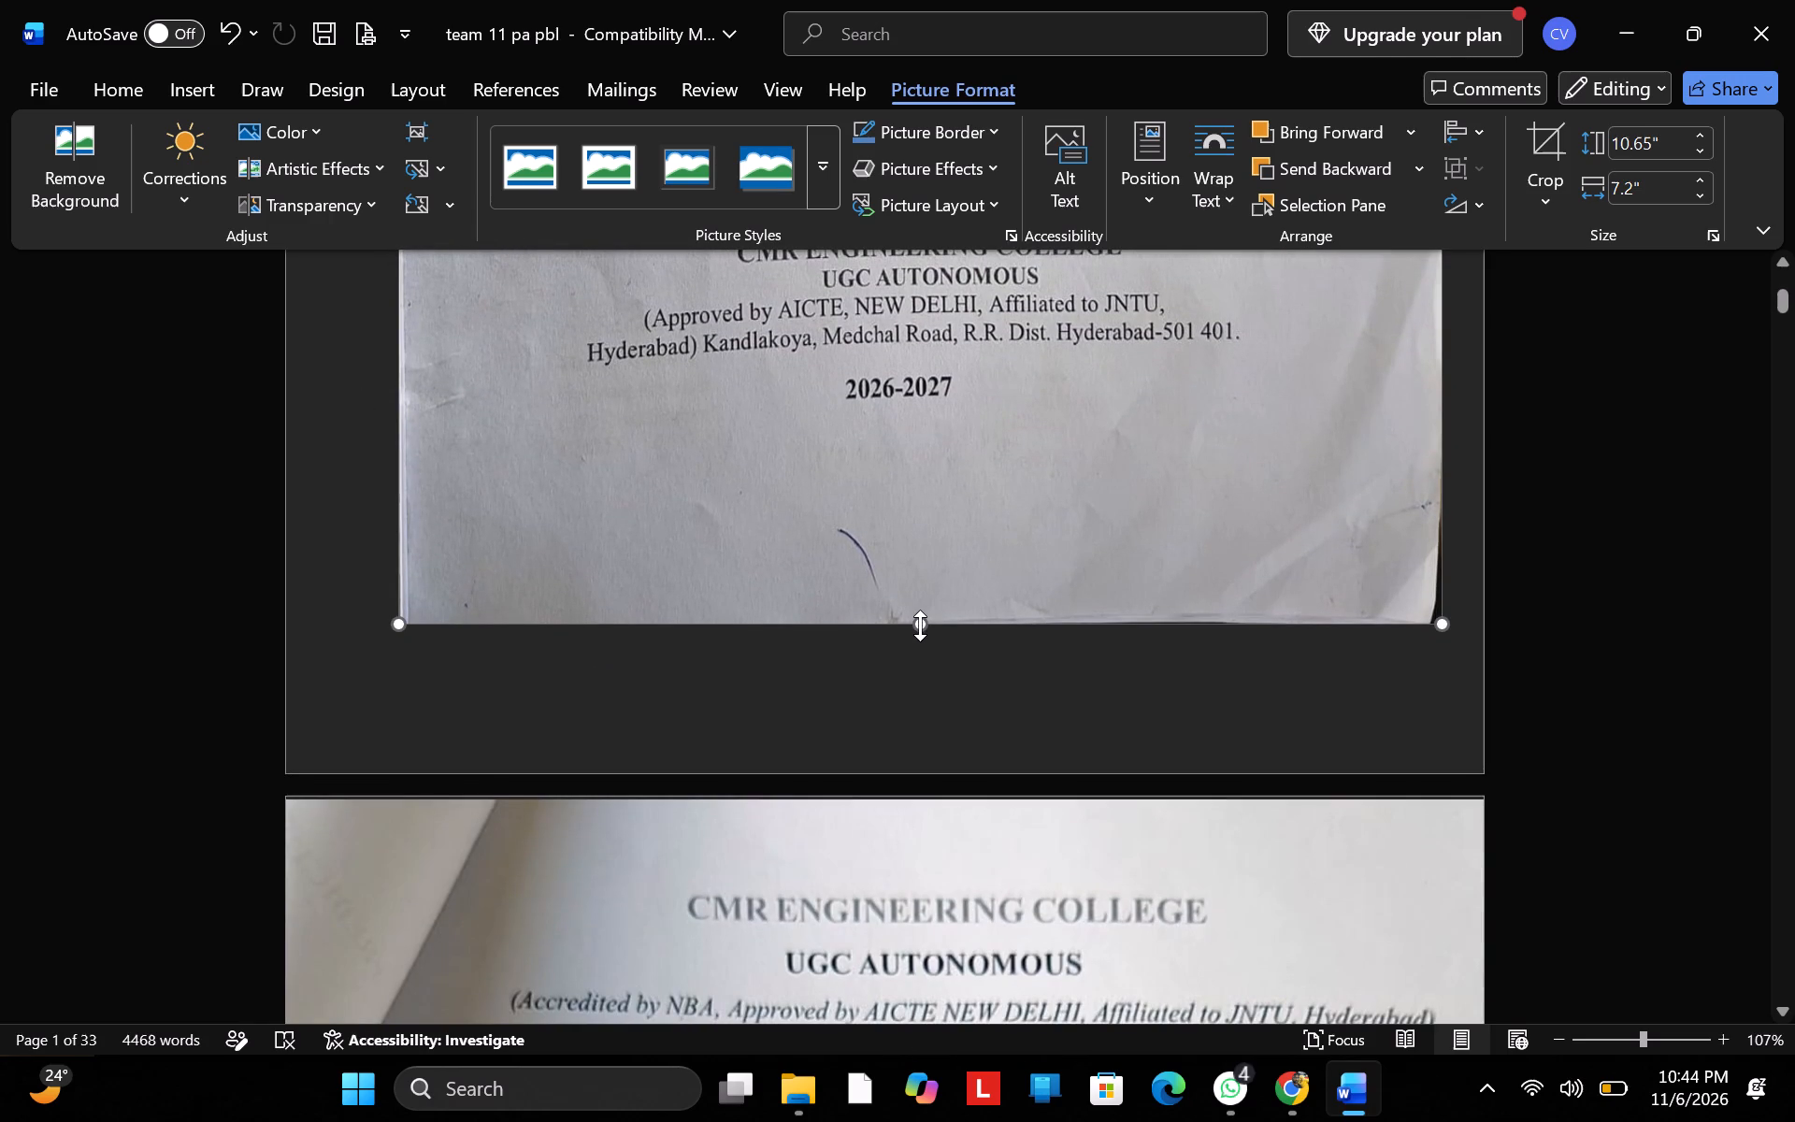
pyautogui.moveTo(920, 626); pyautogui.dragTo(918, 778)
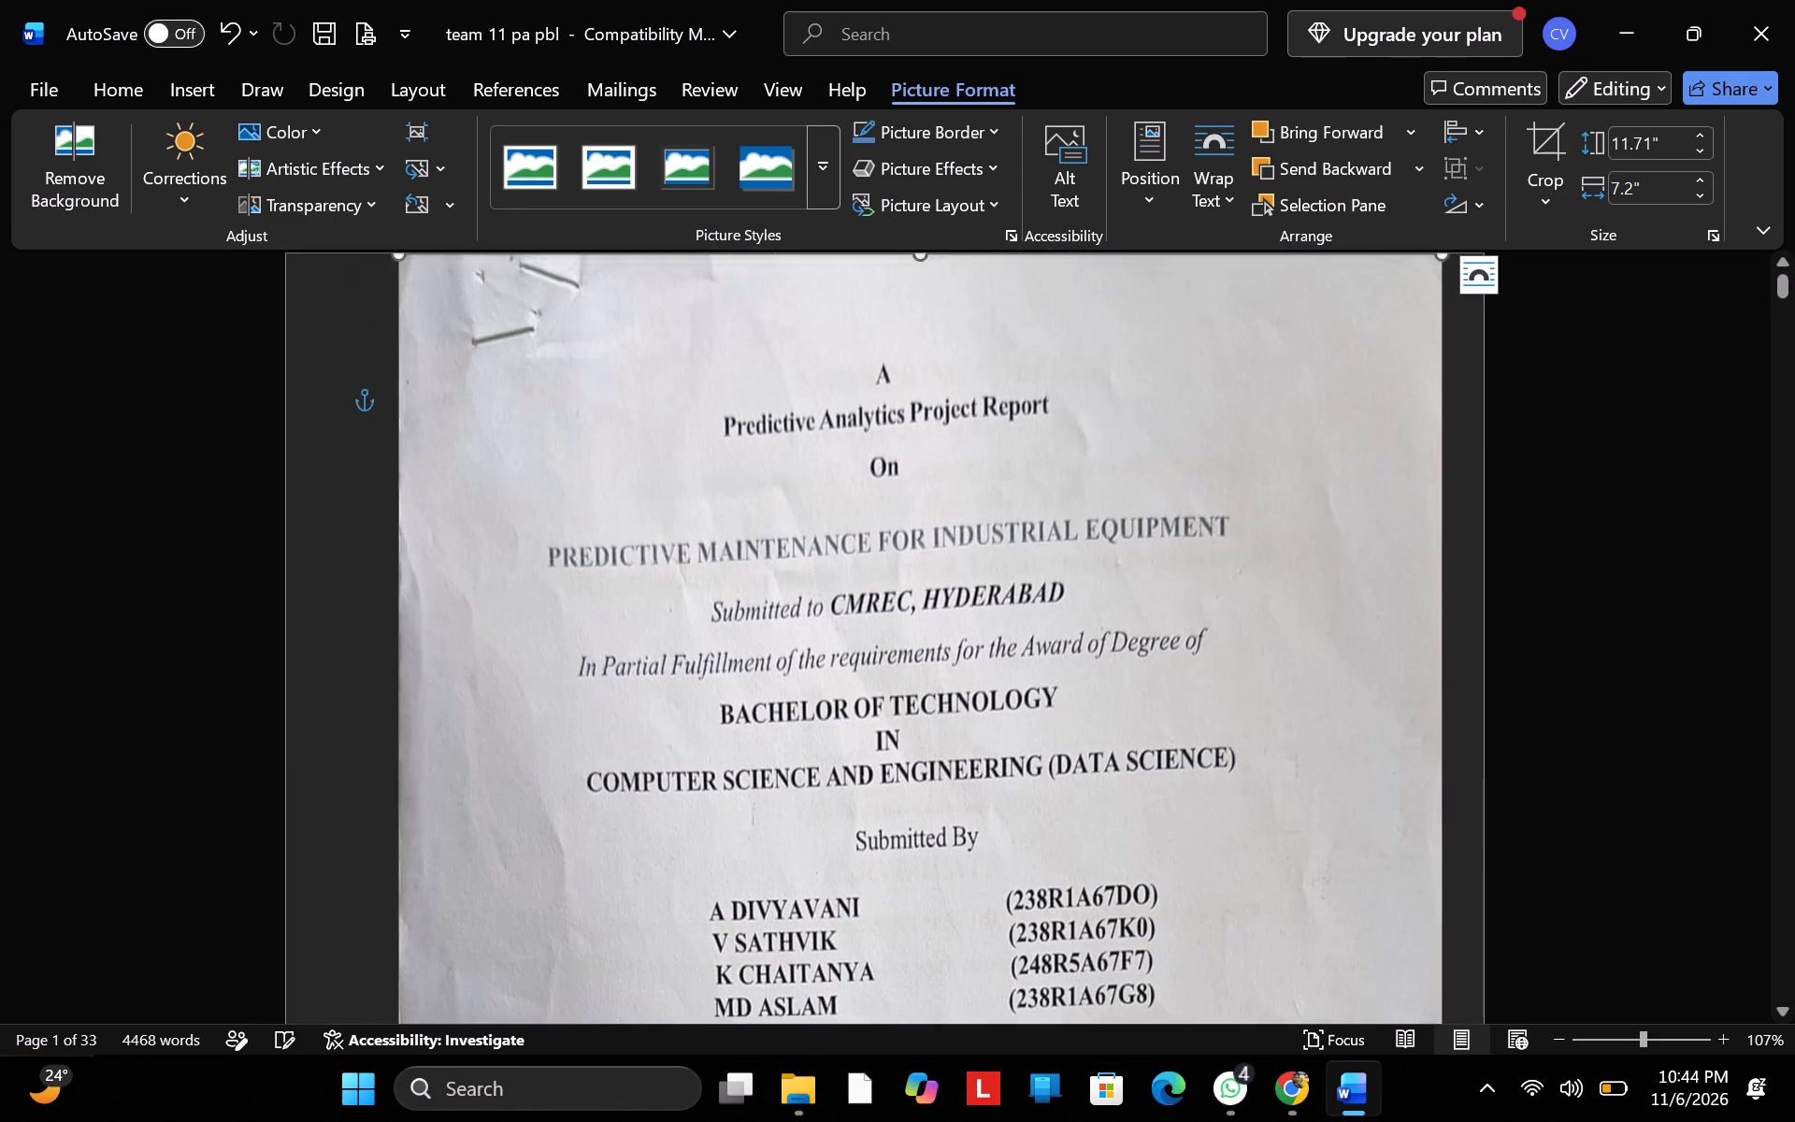
# Widen the scanned title page picture to both side edges of page 1, about 8.28 in wide.
pyautogui.click(1385, 773)
pyautogui.scroll(-1, 1657, 828)
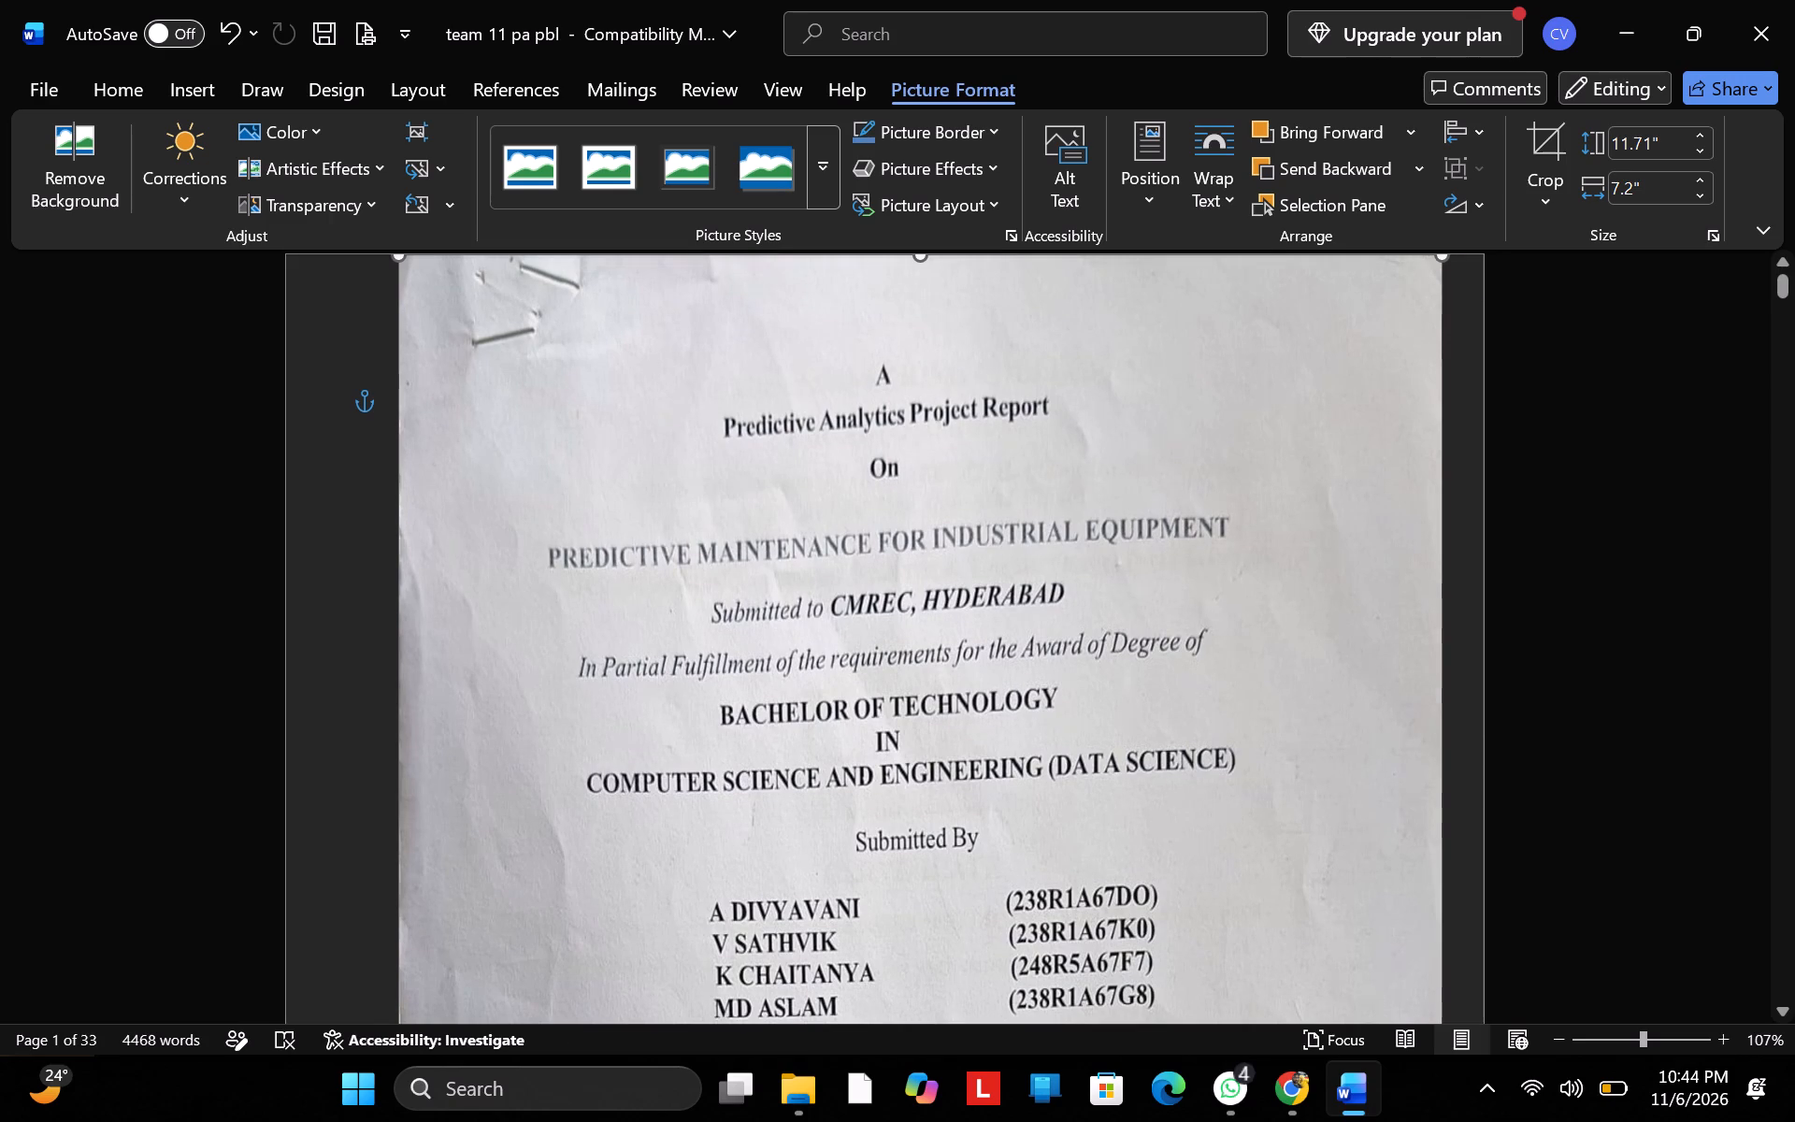
pyautogui.scroll(-1, 1657, 828)
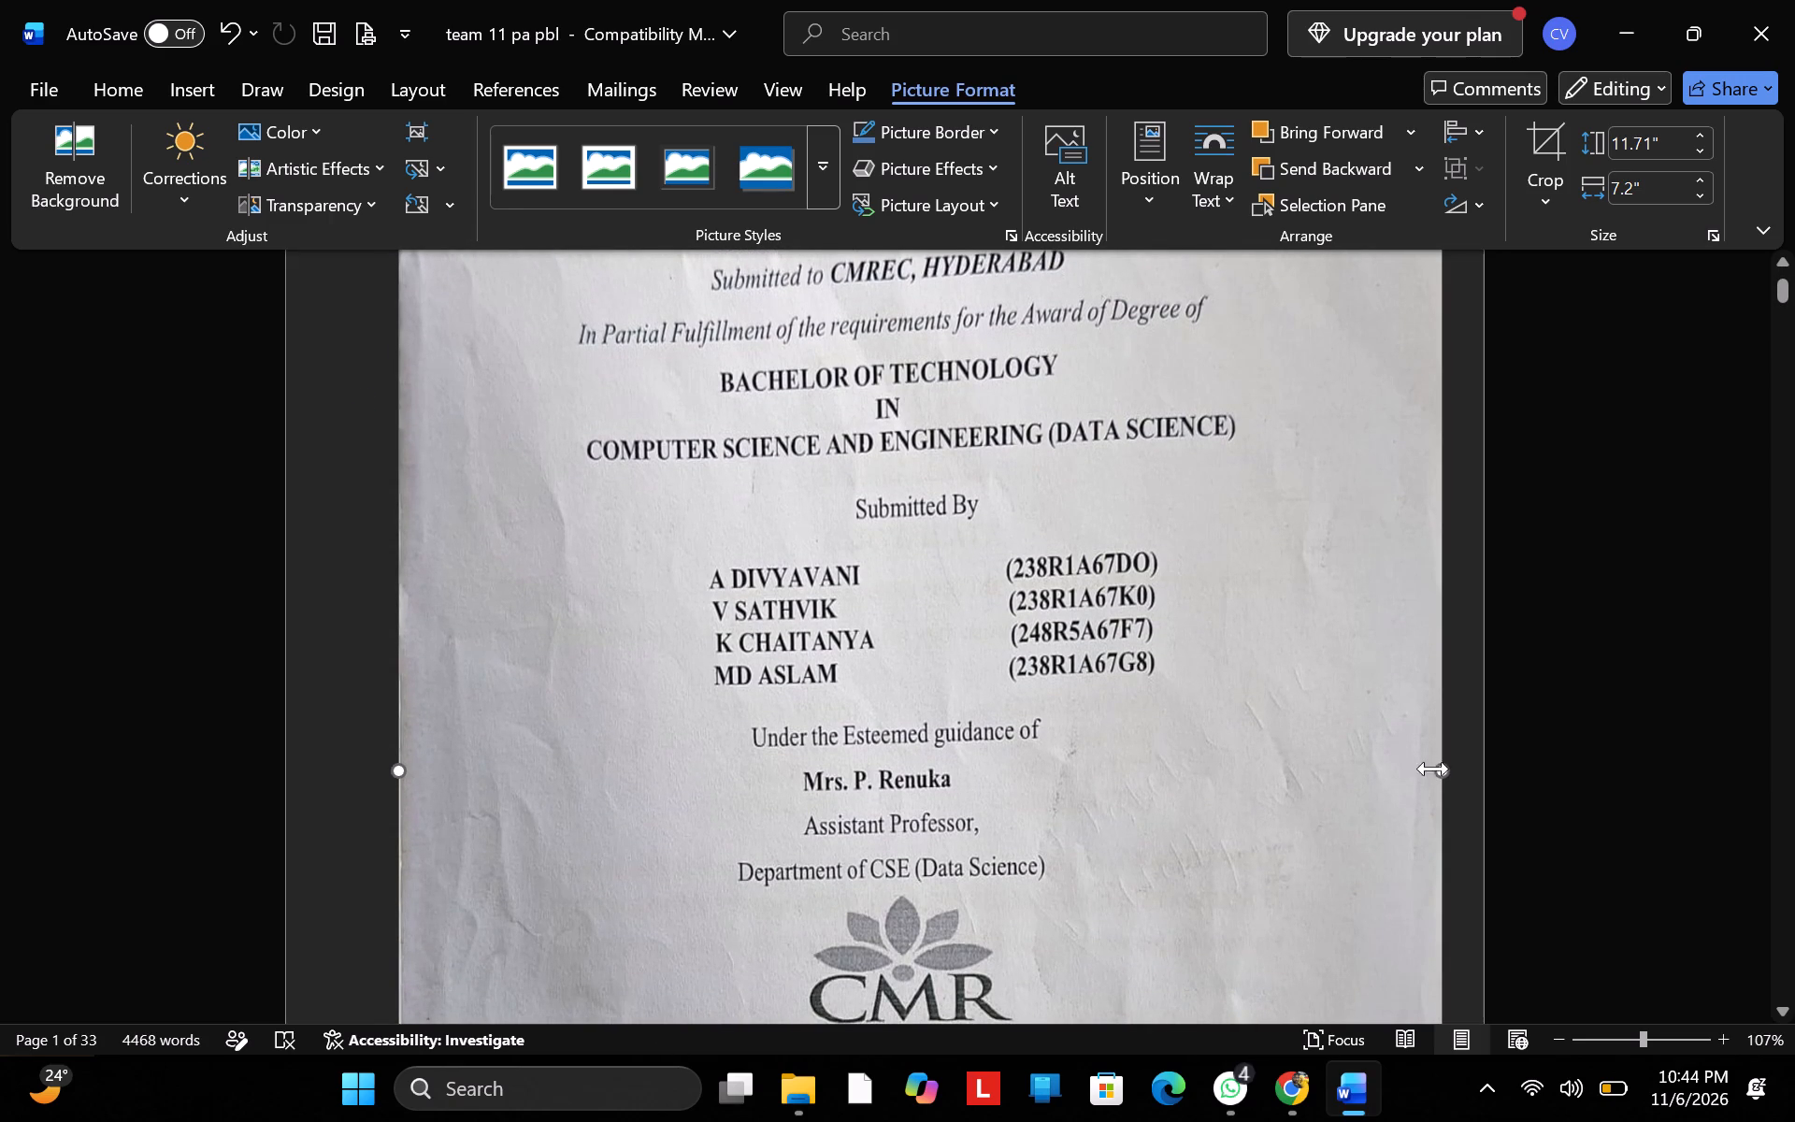
pyautogui.moveTo(1438, 769); pyautogui.dragTo(1465, 770)
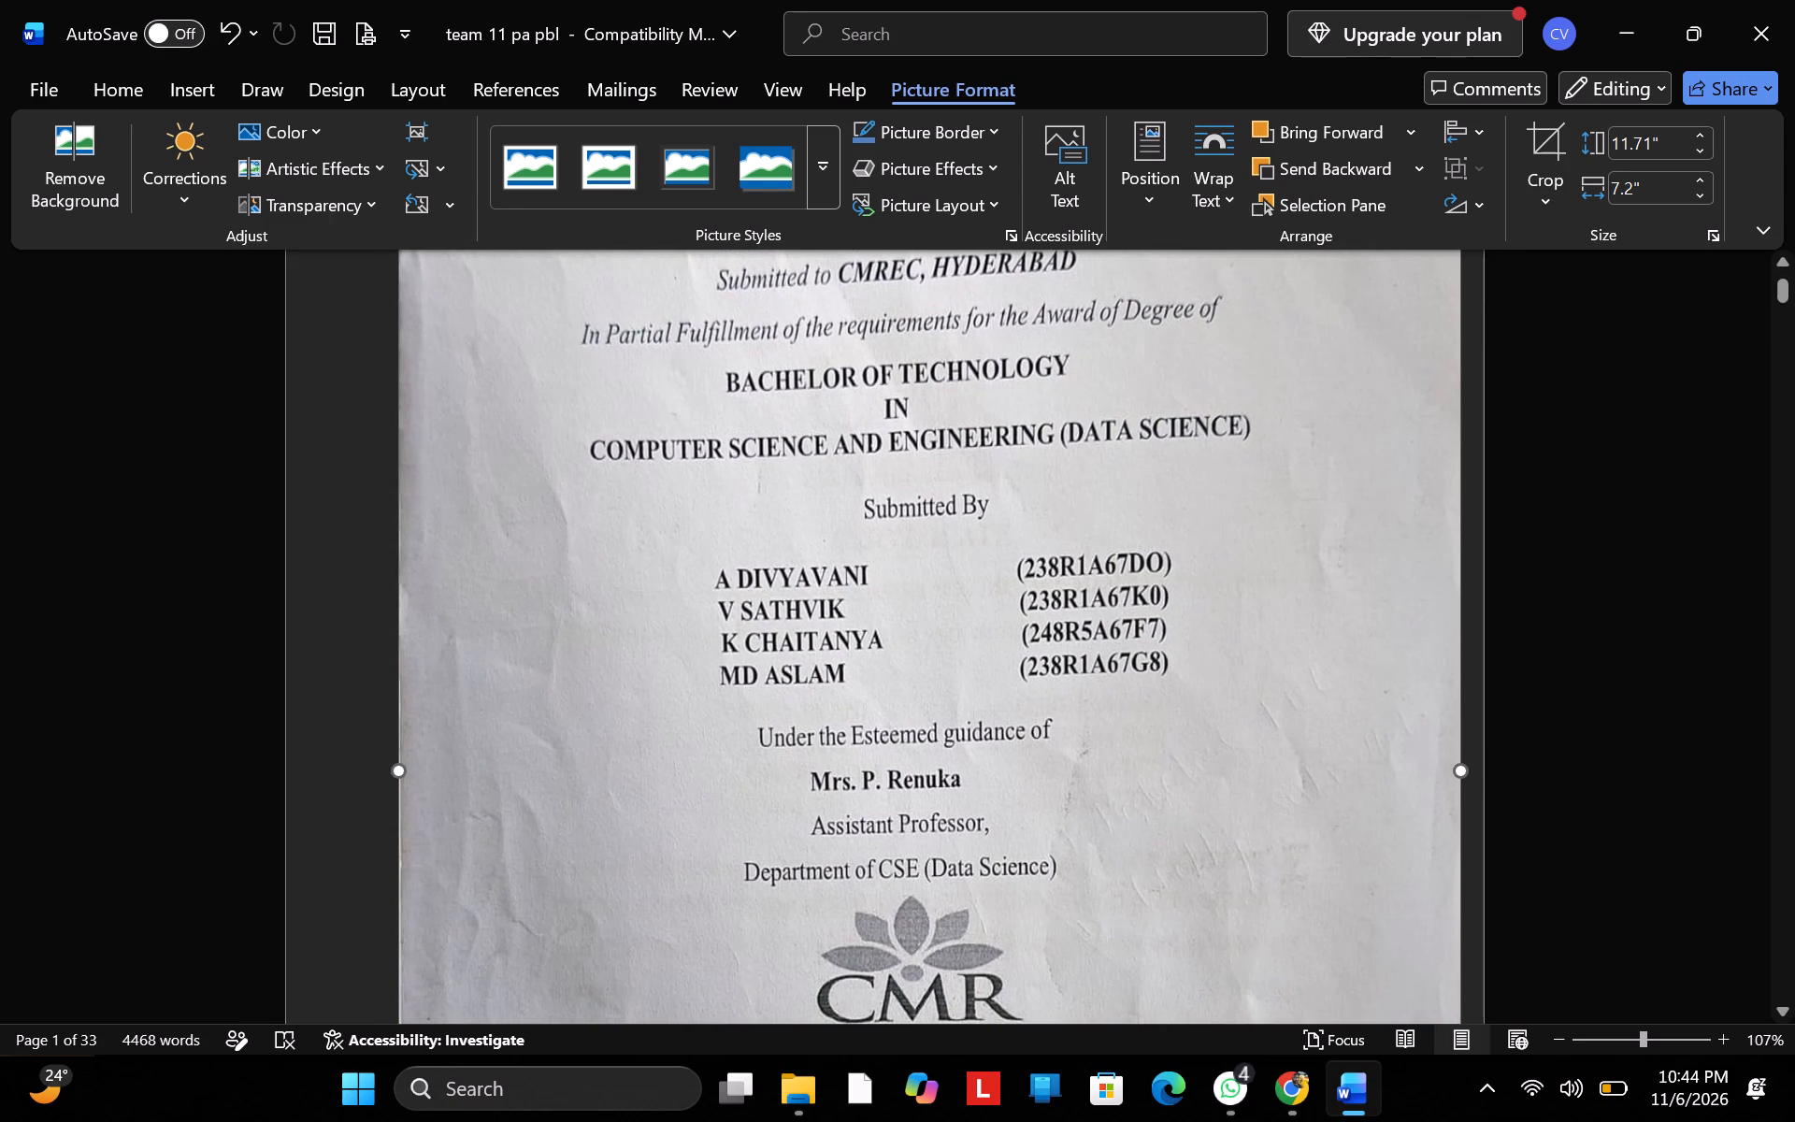
pyautogui.moveTo(1465, 770); pyautogui.dragTo(1484, 773)
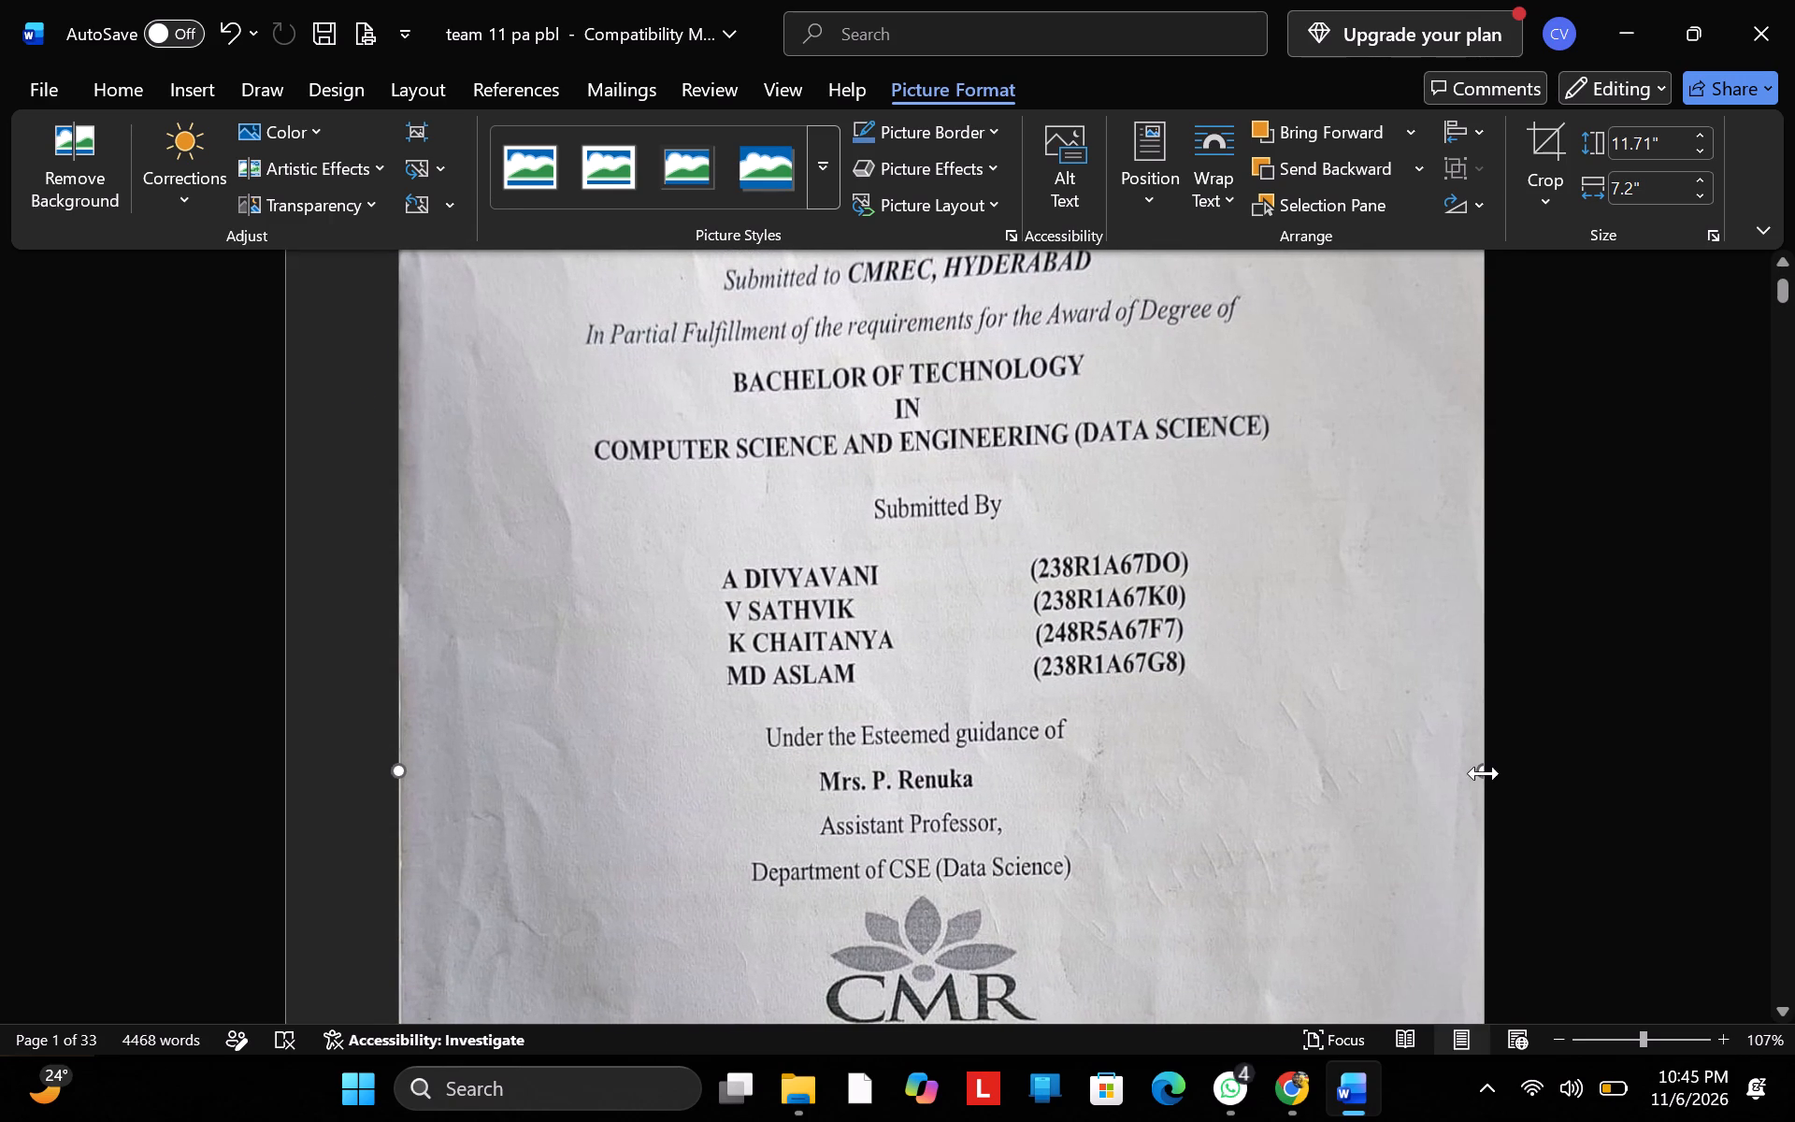
pyautogui.moveTo(400, 770); pyautogui.dragTo(306, 758)
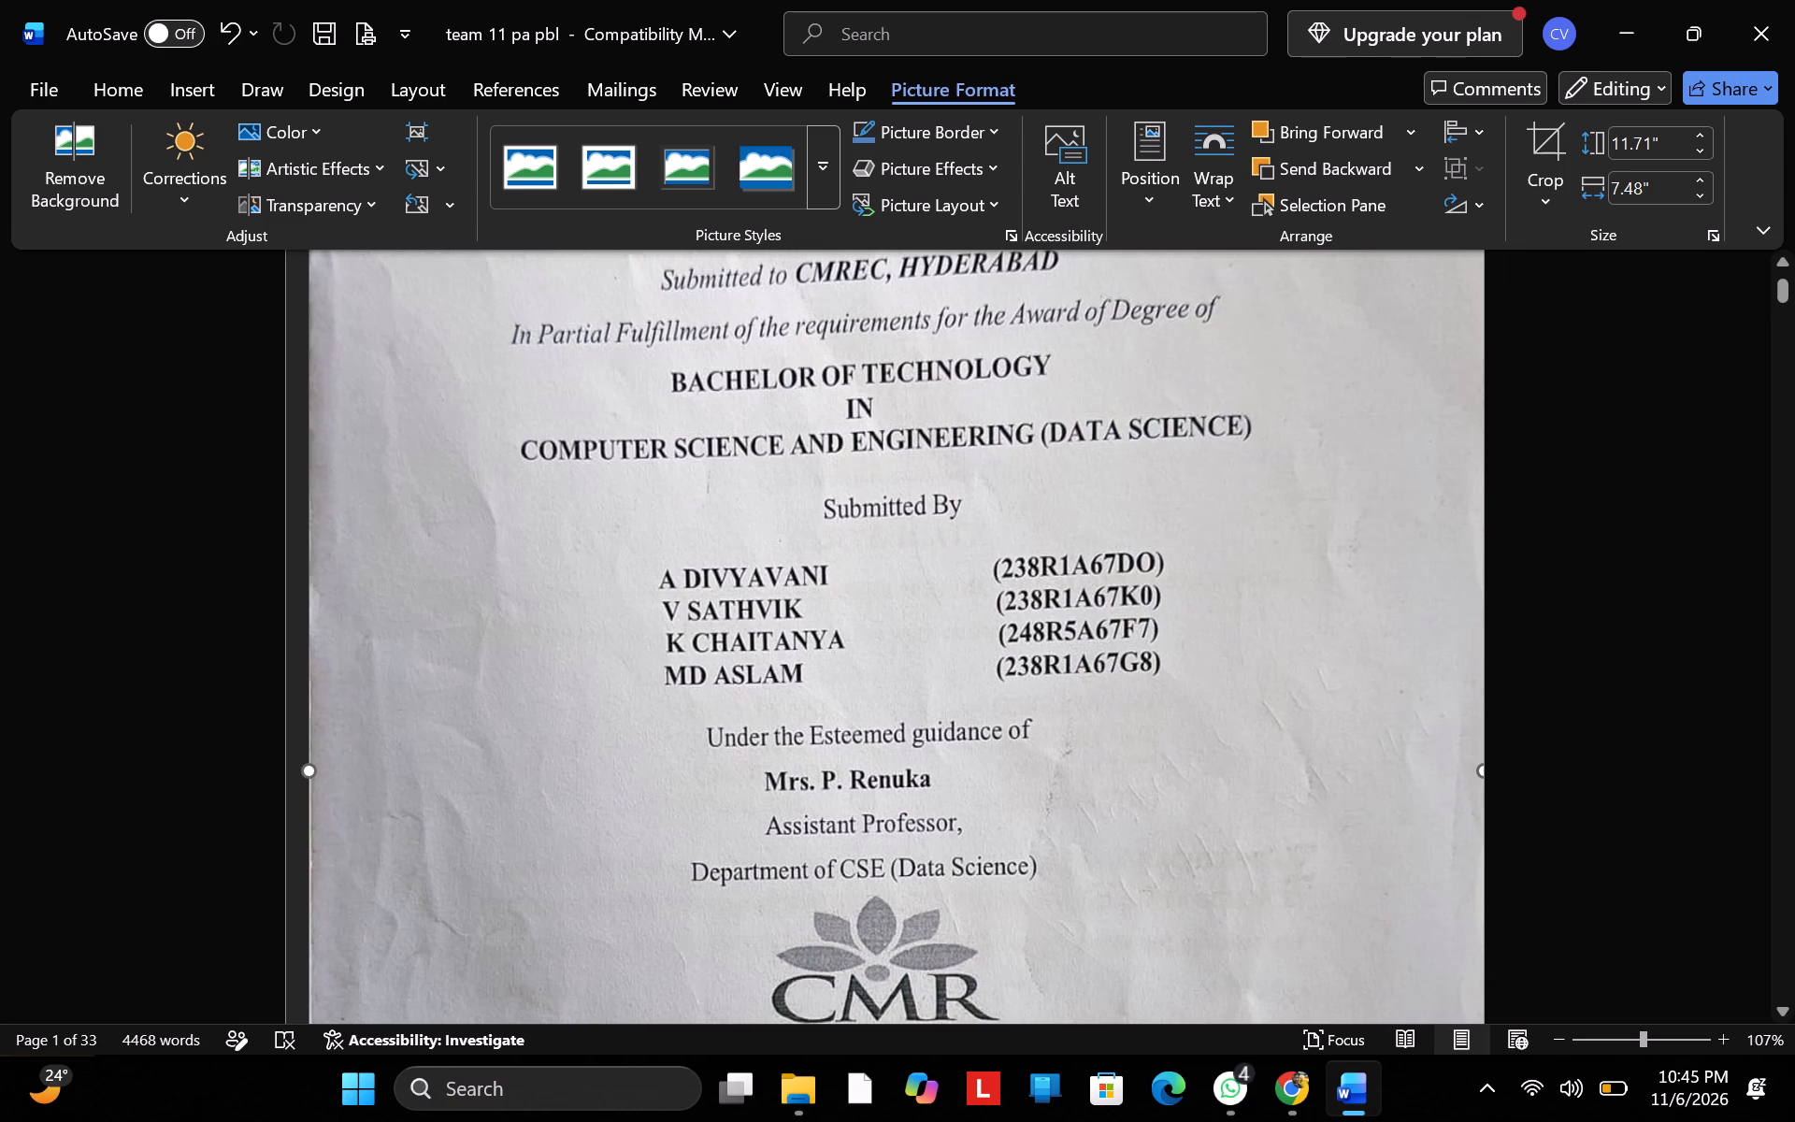
pyautogui.moveTo(306, 758); pyautogui.dragTo(287, 755)
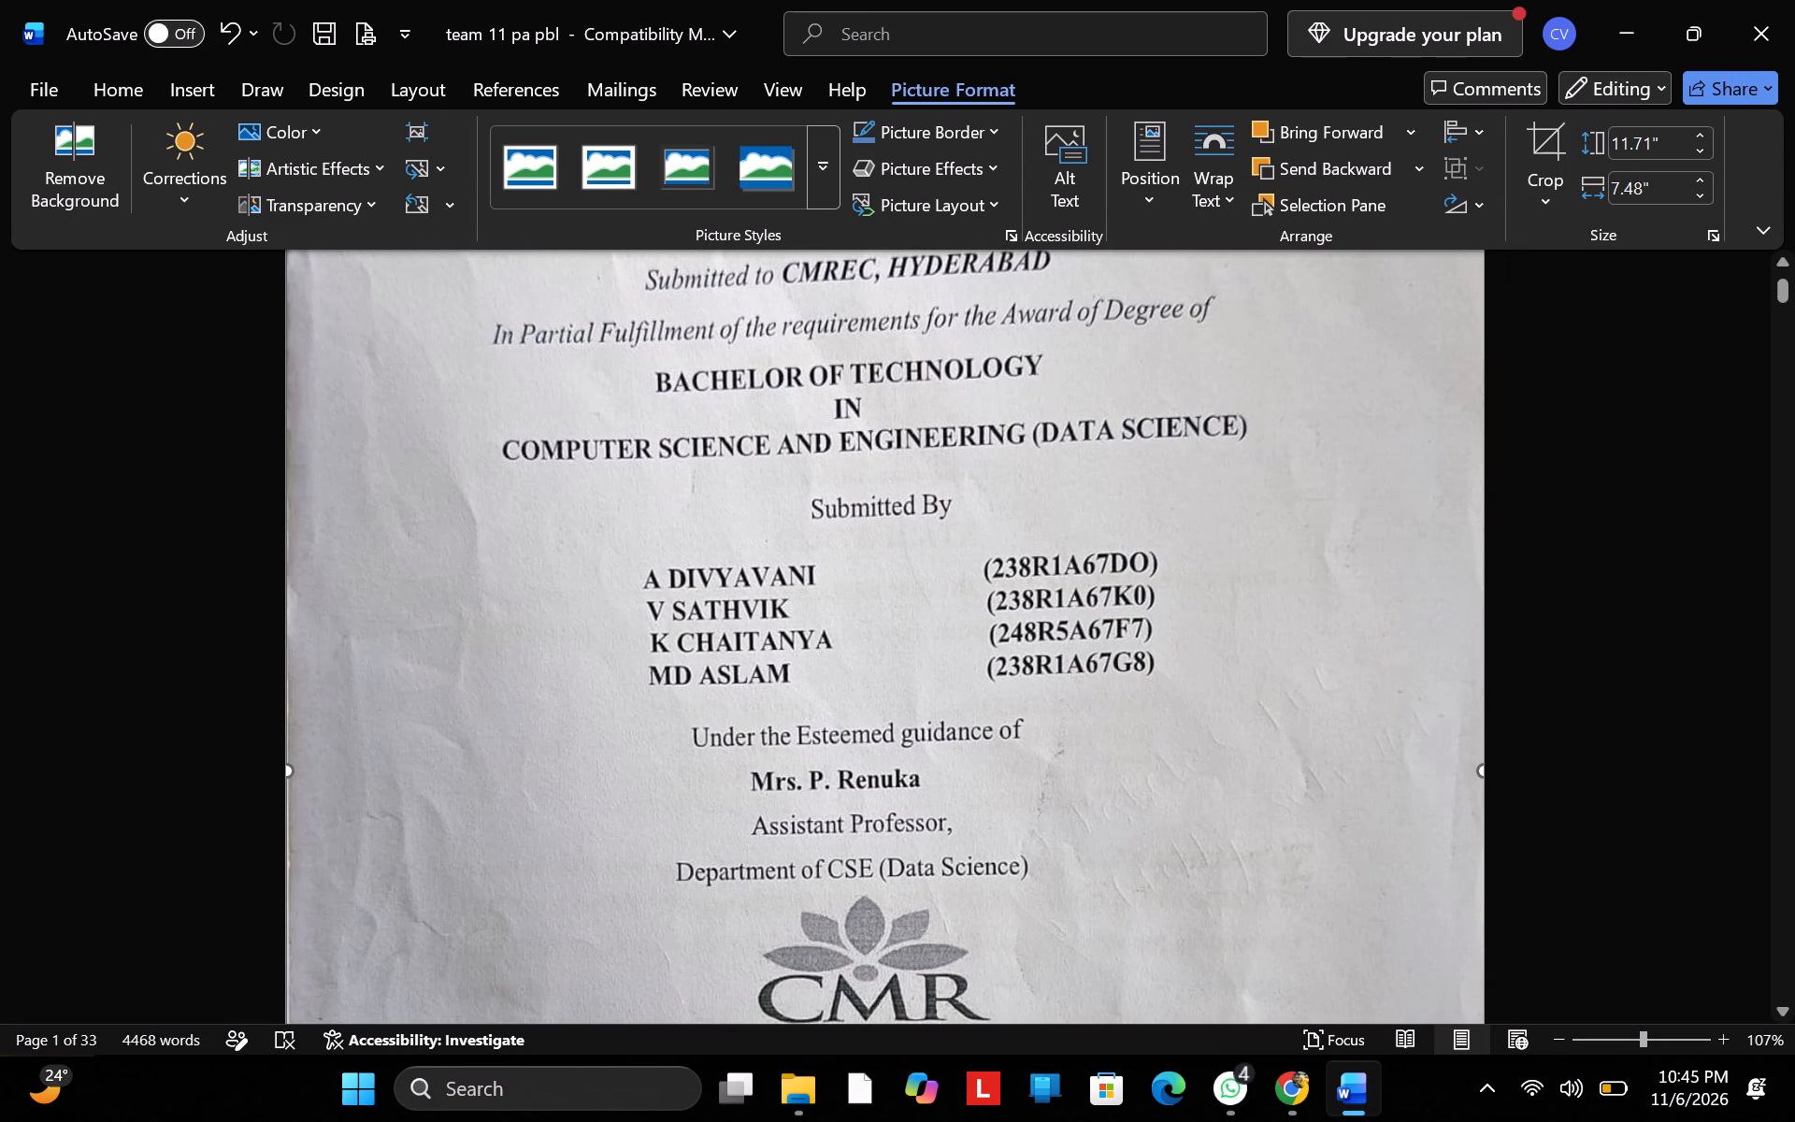
pyautogui.moveTo(287, 755); pyautogui.dragTo(284, 754)
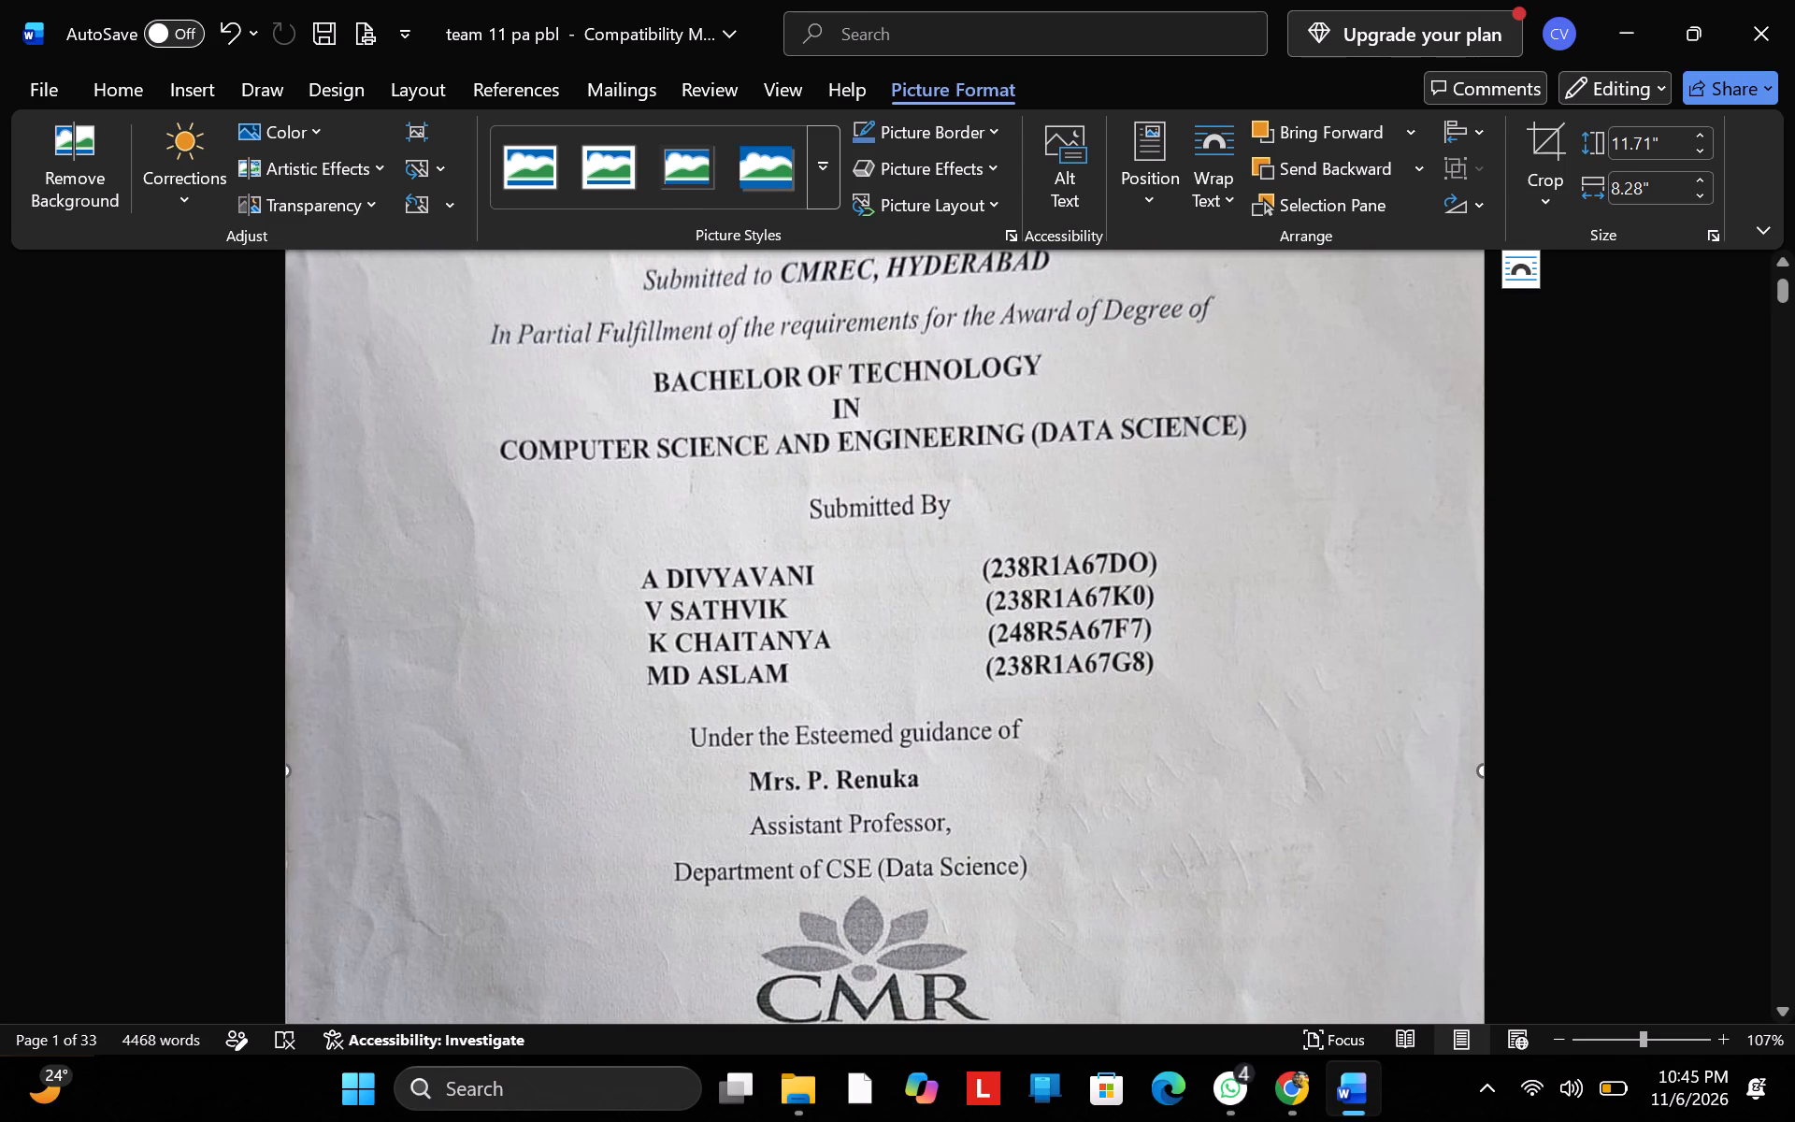
# Deselect the title page picture and save the team 11 pa pbl document.
pyautogui.click(1538, 758)
pyautogui.hotkey('ctrl', 's')
pyautogui.hotkey('ctrl', 's')
pyautogui.hotkey('ctrl', 's')
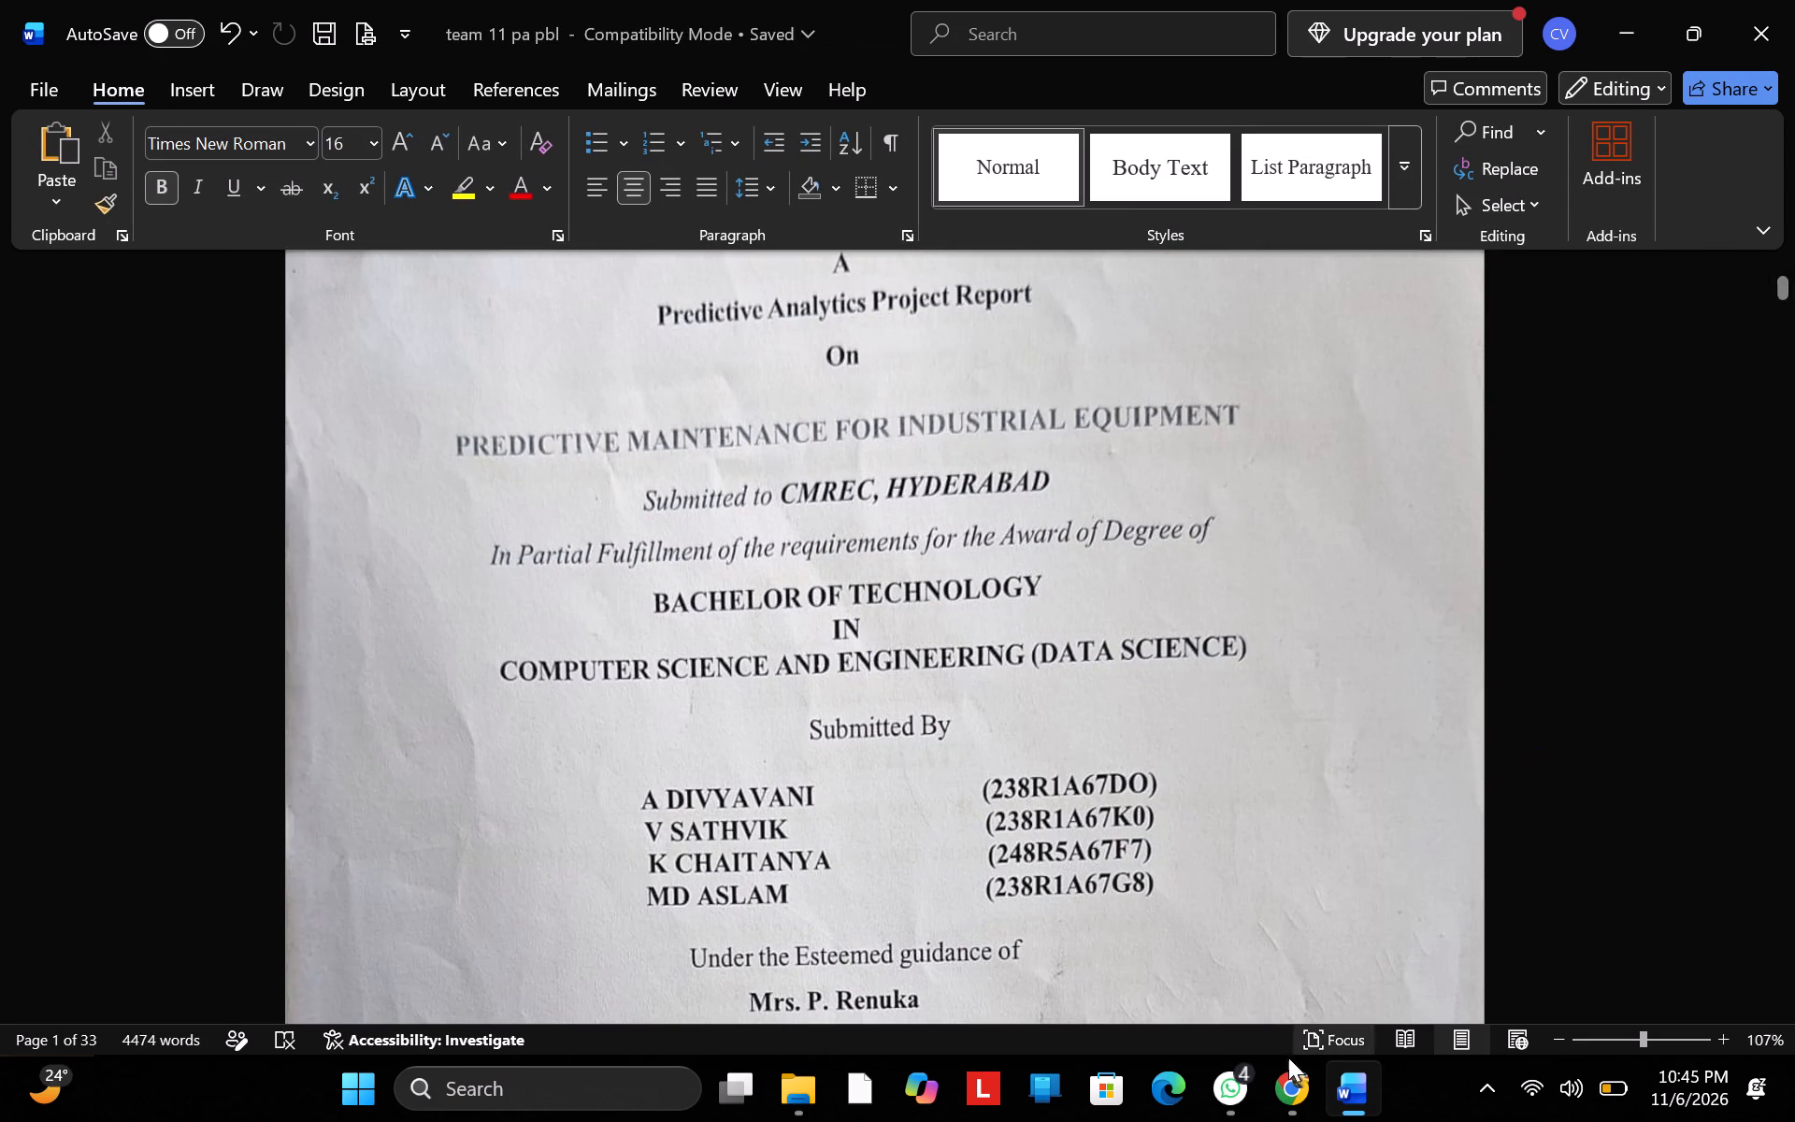
# Switch to Chrome and convert team 11 pa pbl from Downloads to PDF with iLovePDF's Word to PDF tool.
pyautogui.click(1291, 1093)
pyautogui.click(1484, 26)
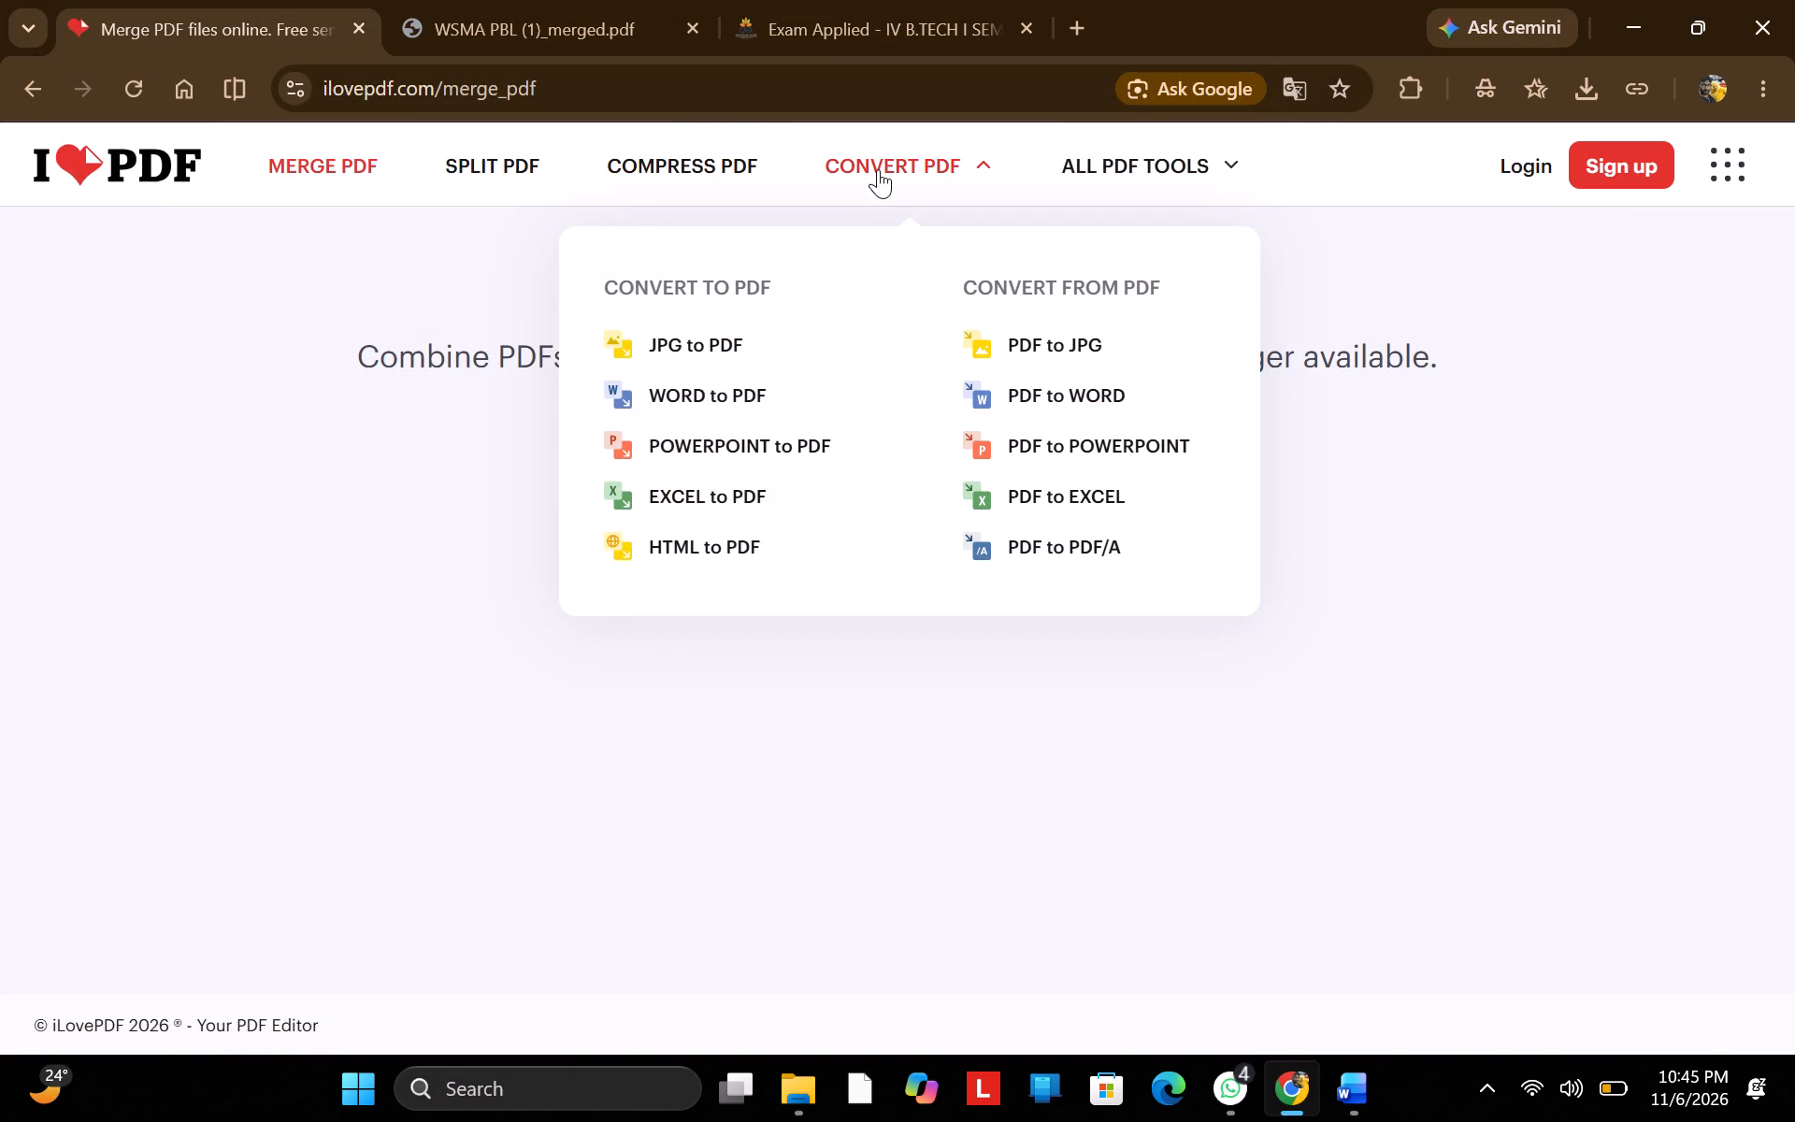
pyautogui.click(768, 405)
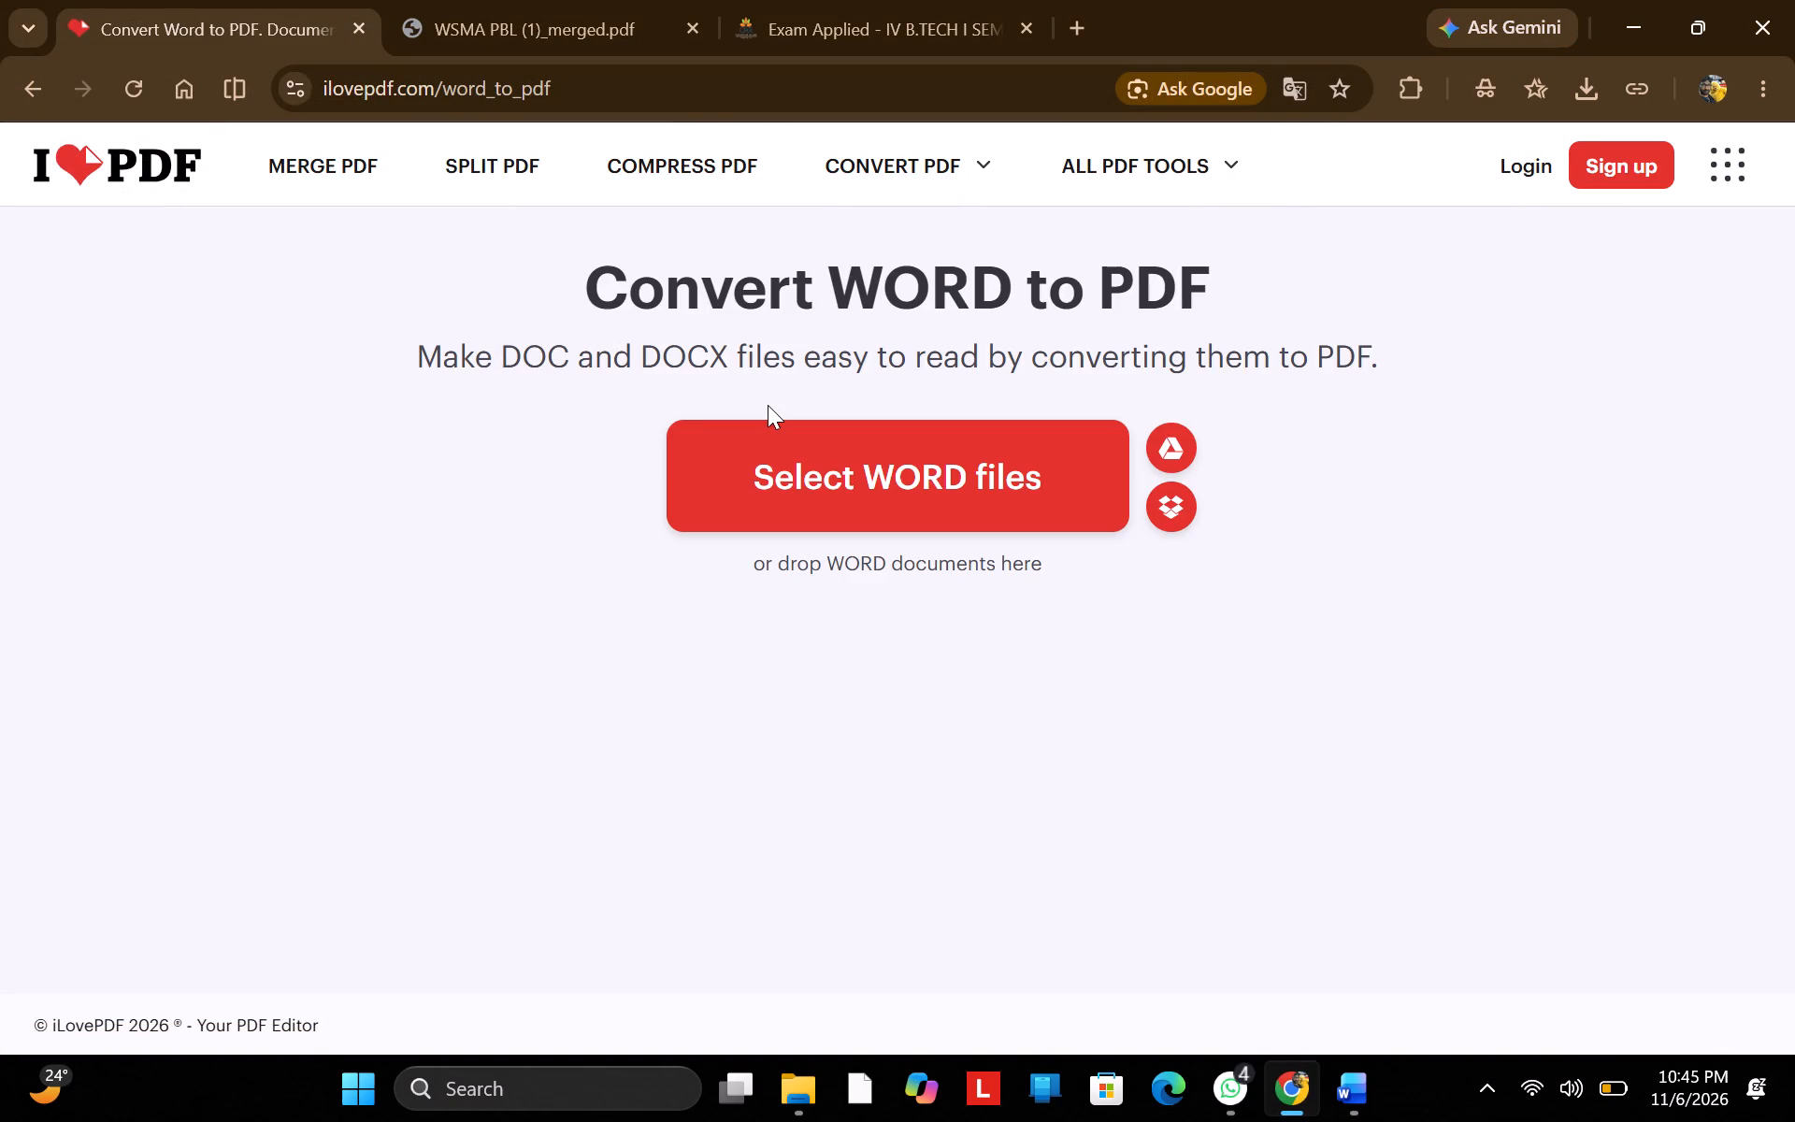
pyautogui.click(839, 477)
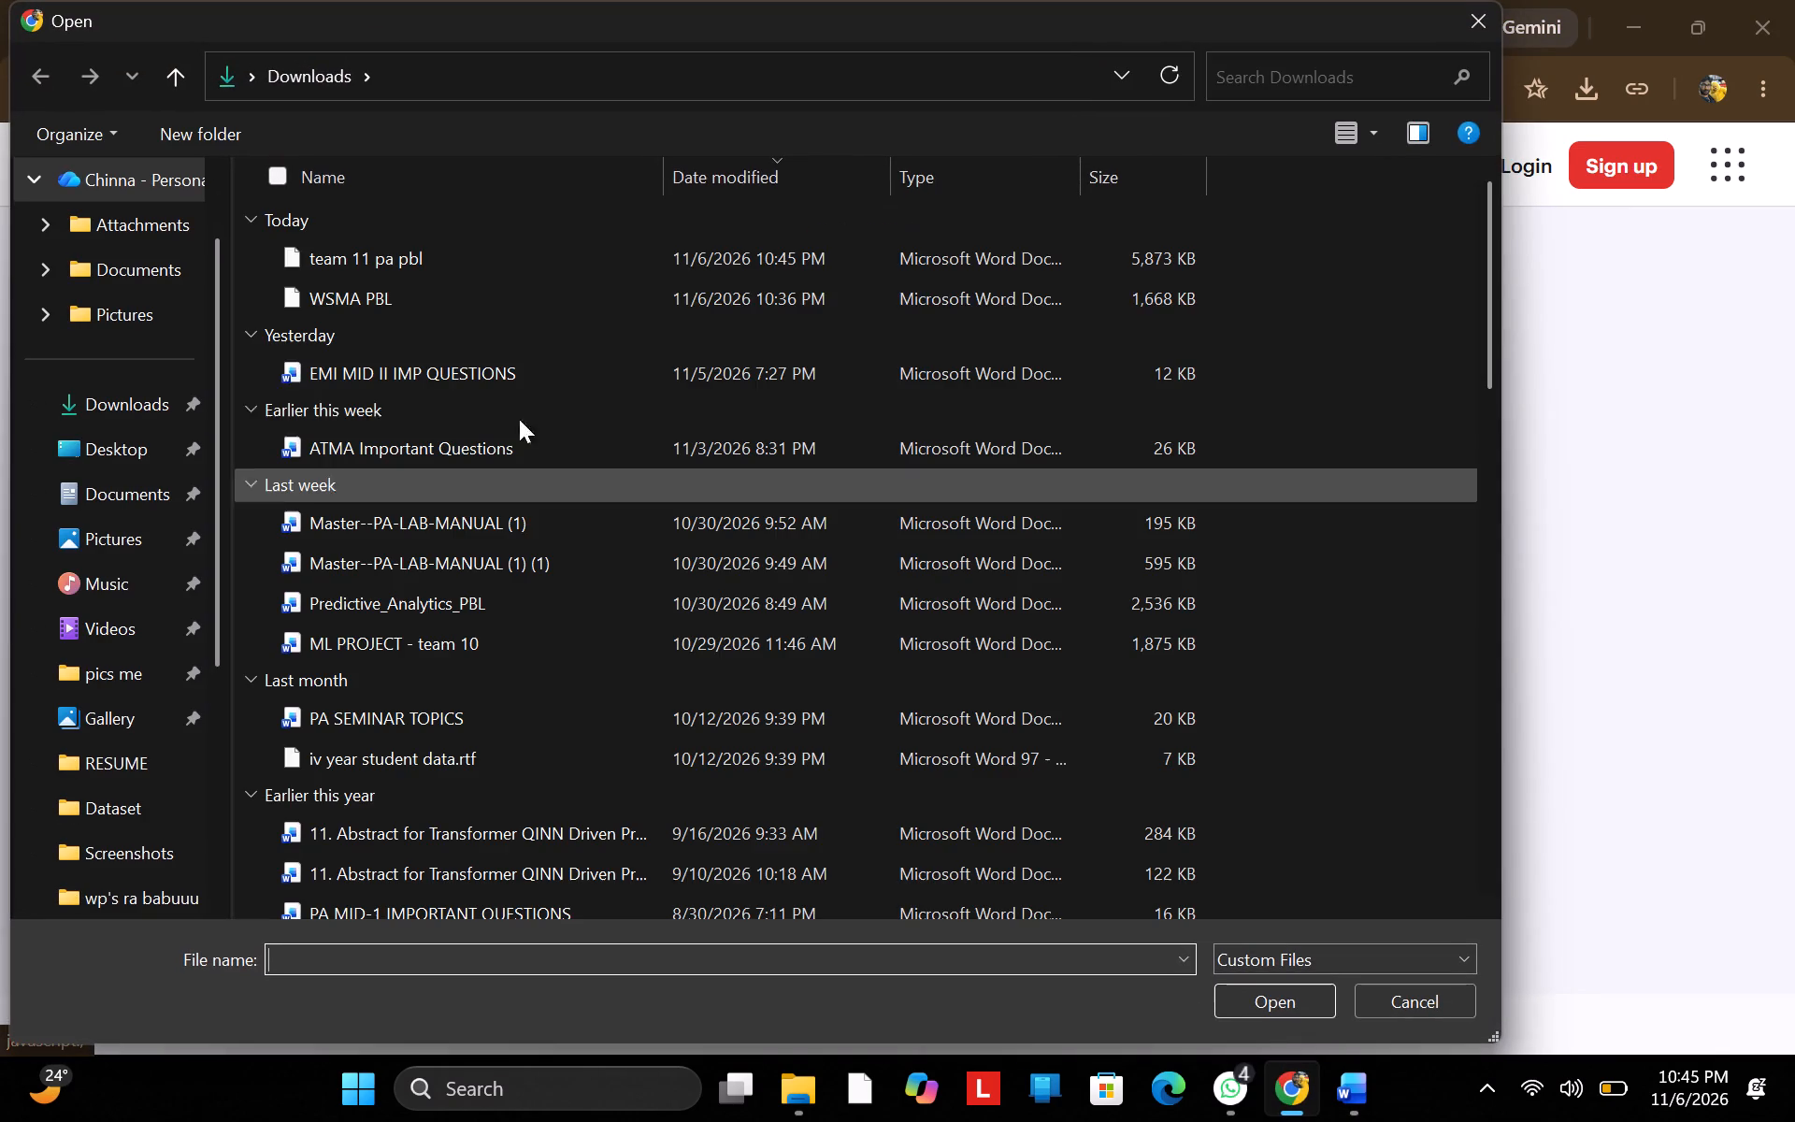
pyautogui.doubleClick(398, 268)
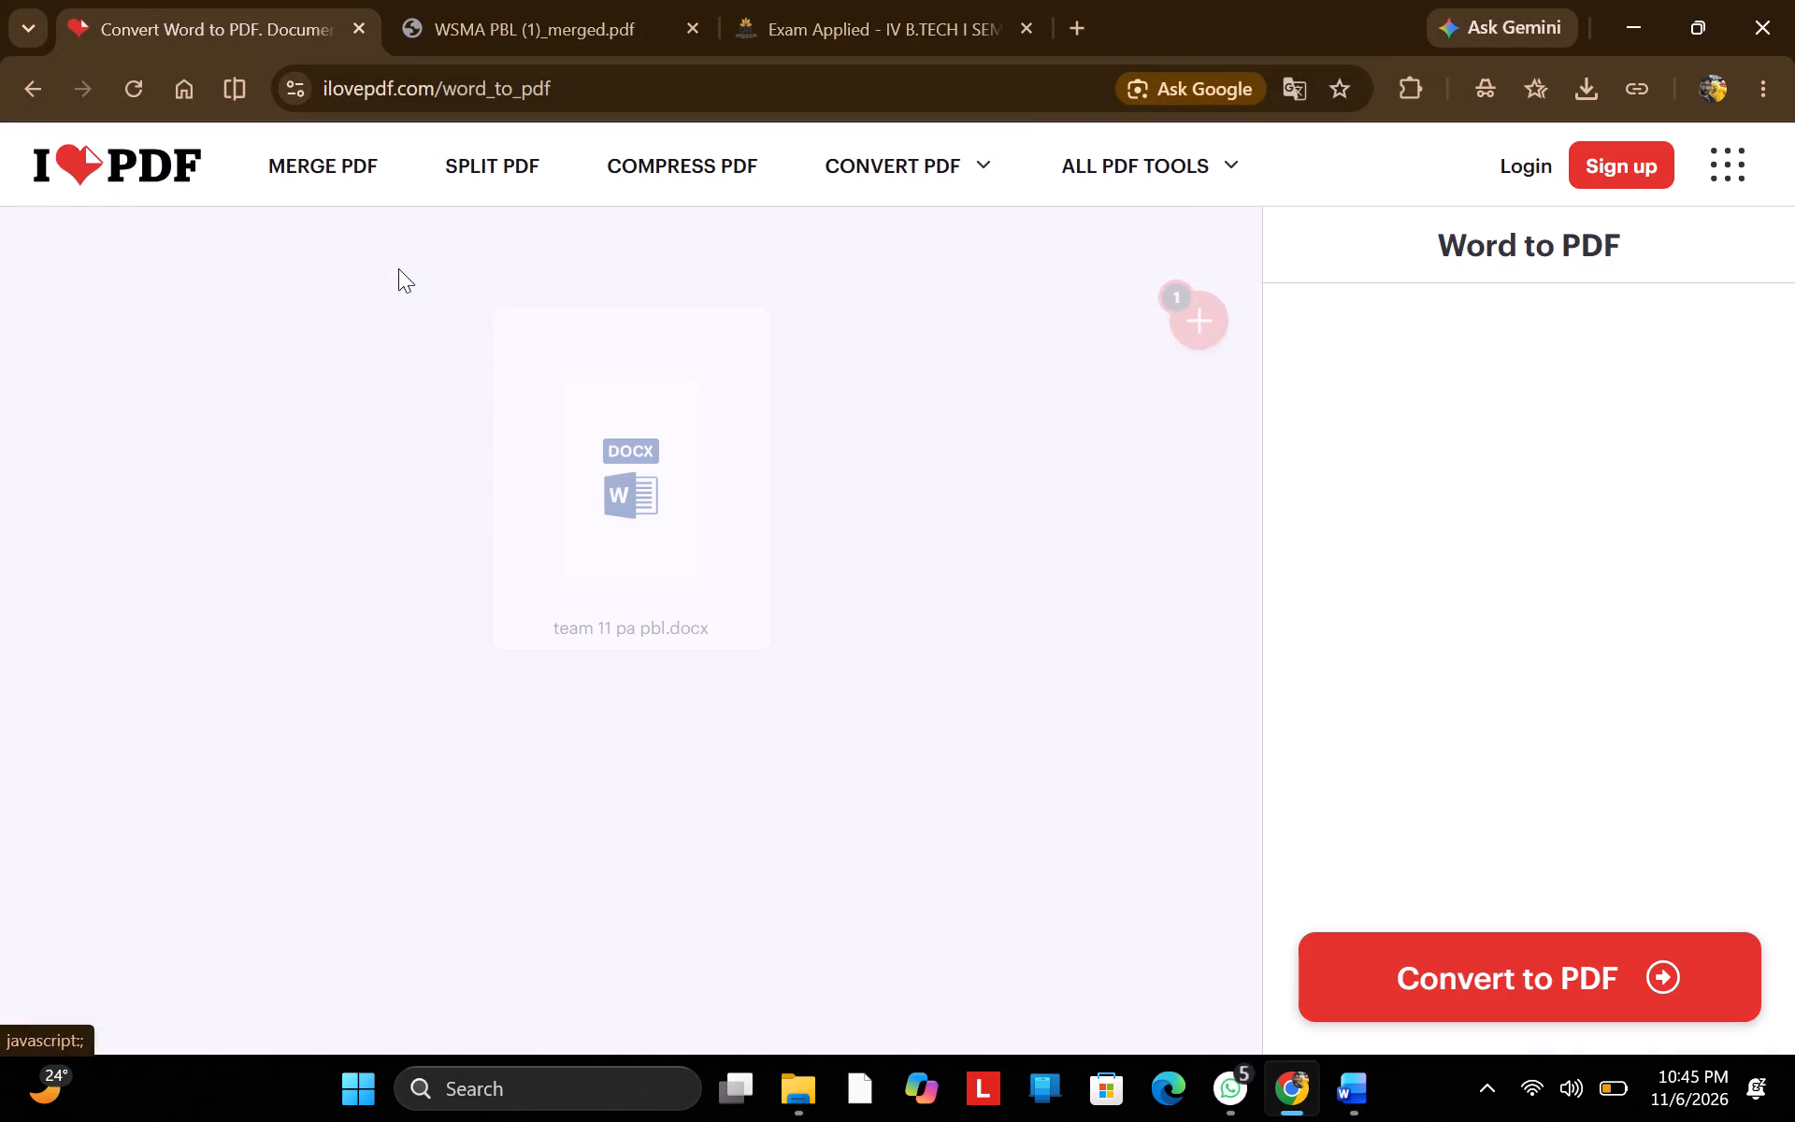
pyautogui.click(1450, 958)
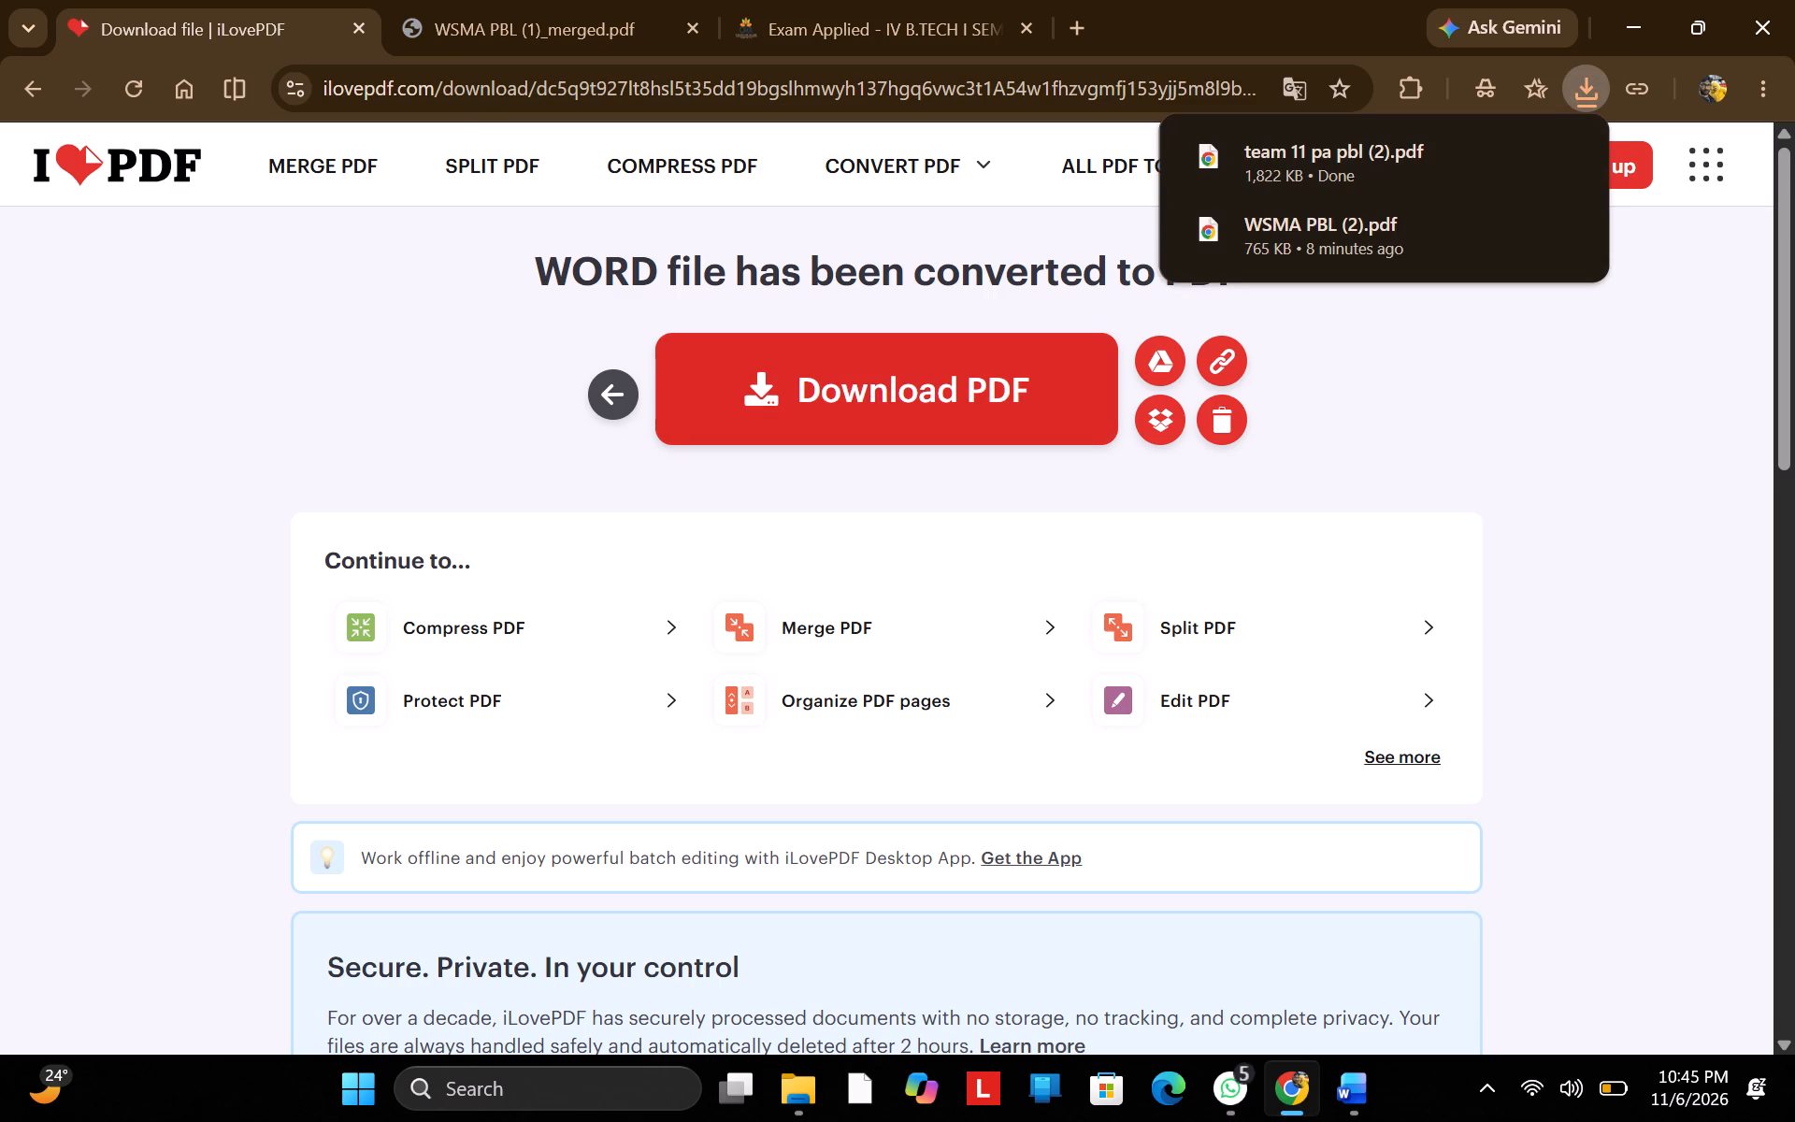
# On the Exam Applied page, upload team 11 pa pbl (2).pdf as the project for PREDICTIVE ANALYTICS LAB - R22DS703PC.
pyautogui.click(770, 13)
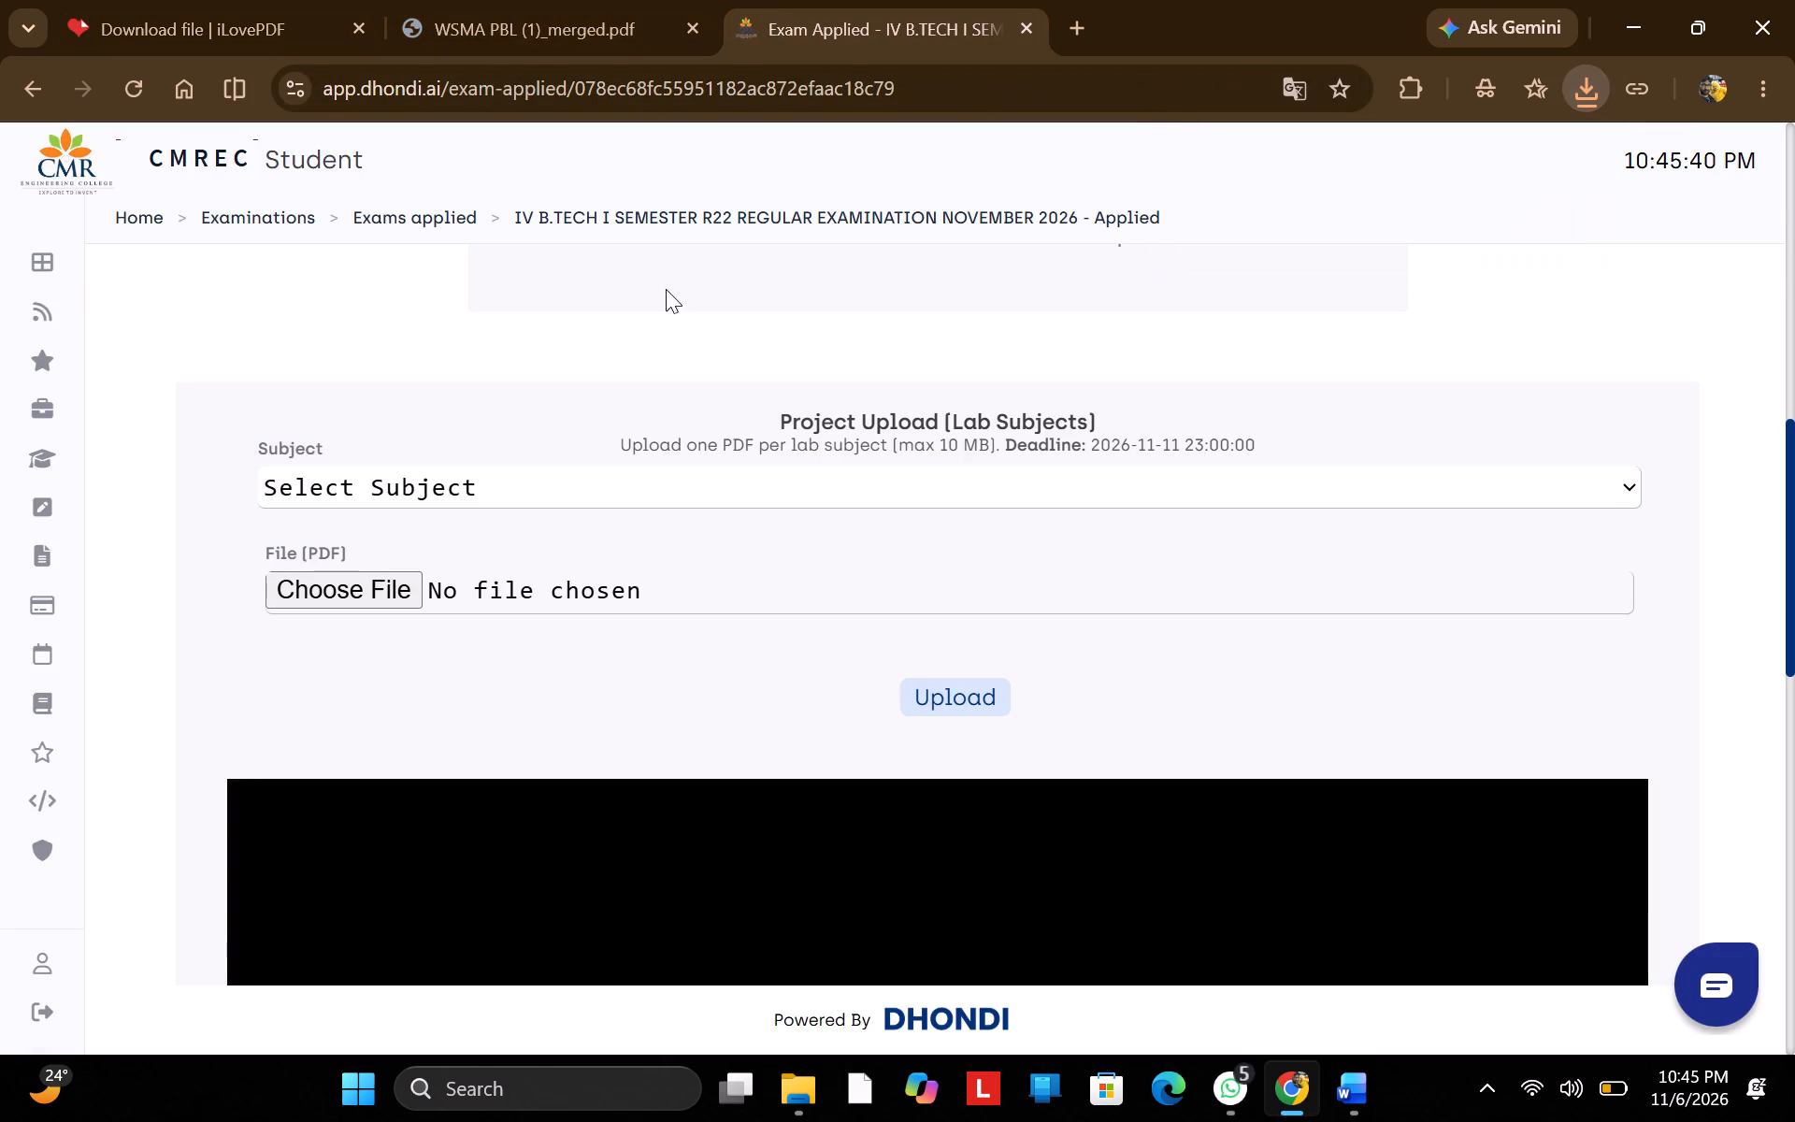
pyautogui.click(490, 477)
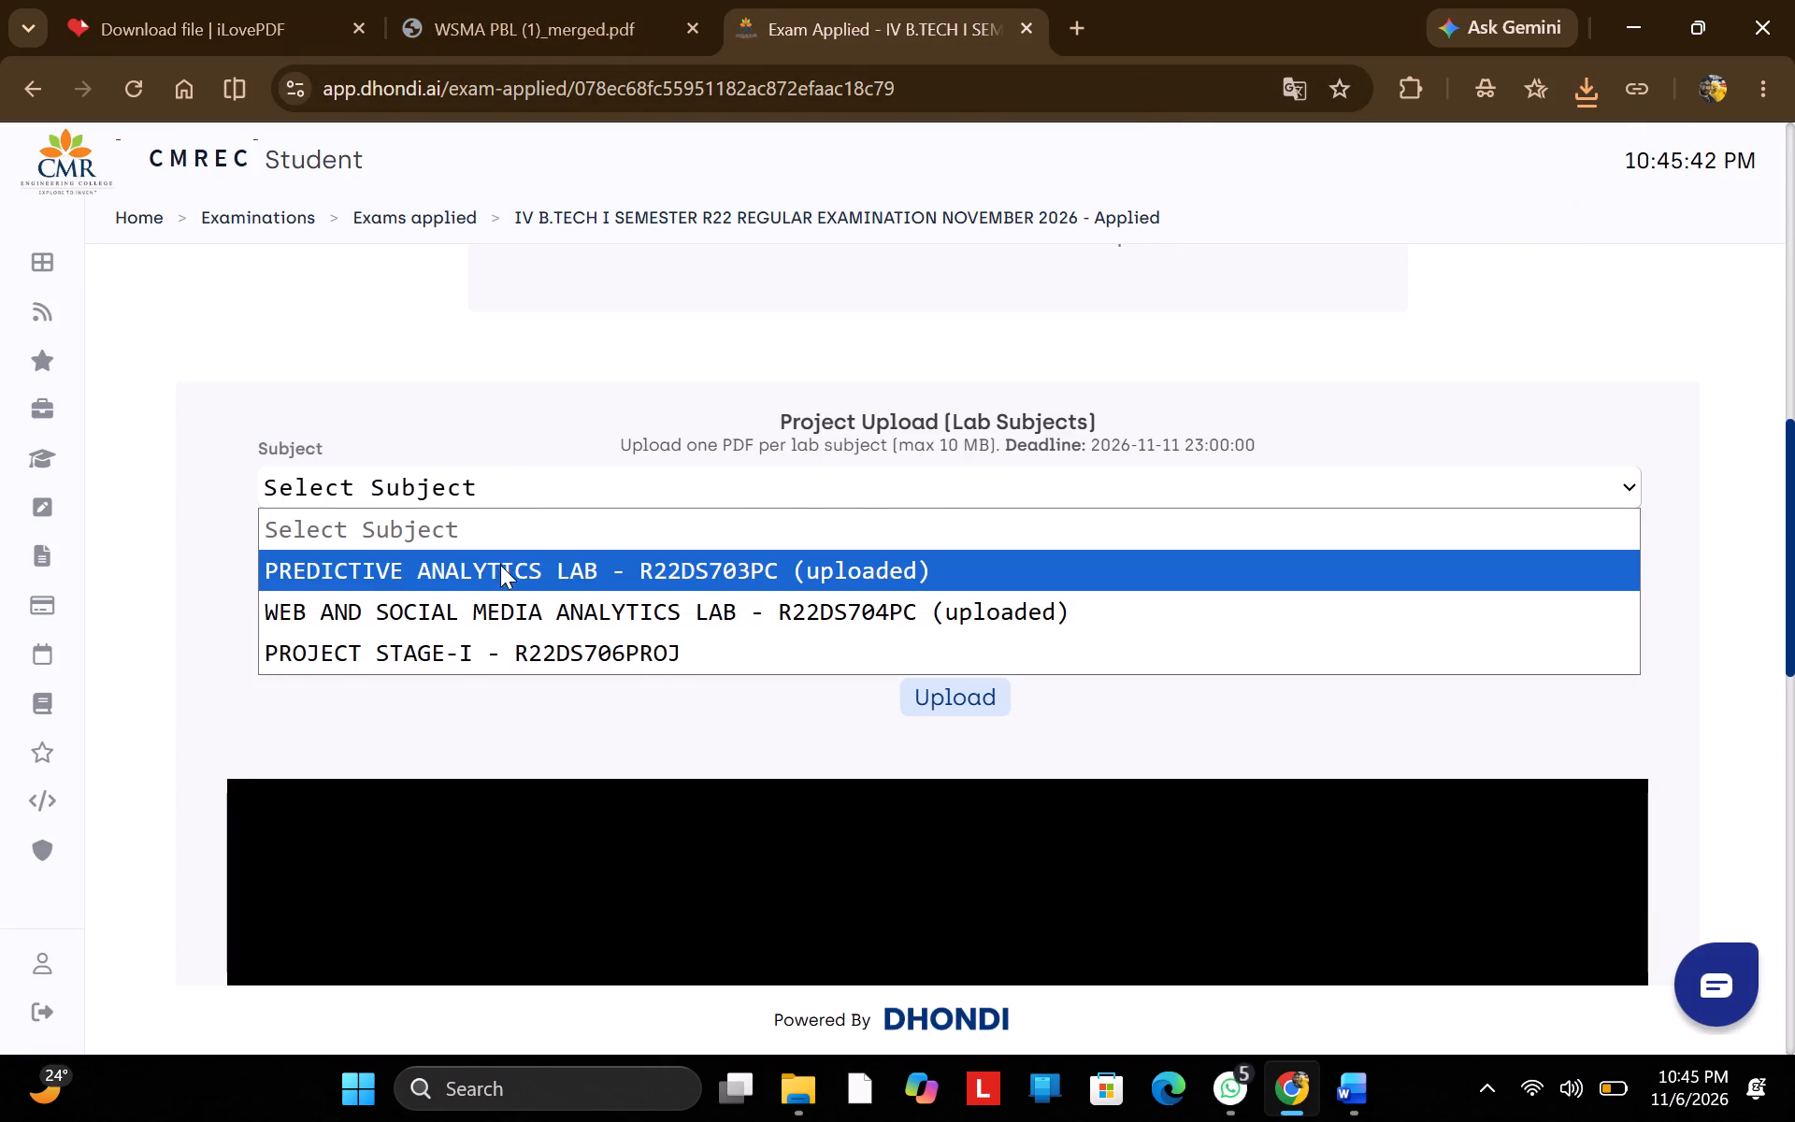
pyautogui.click(500, 568)
pyautogui.click(388, 601)
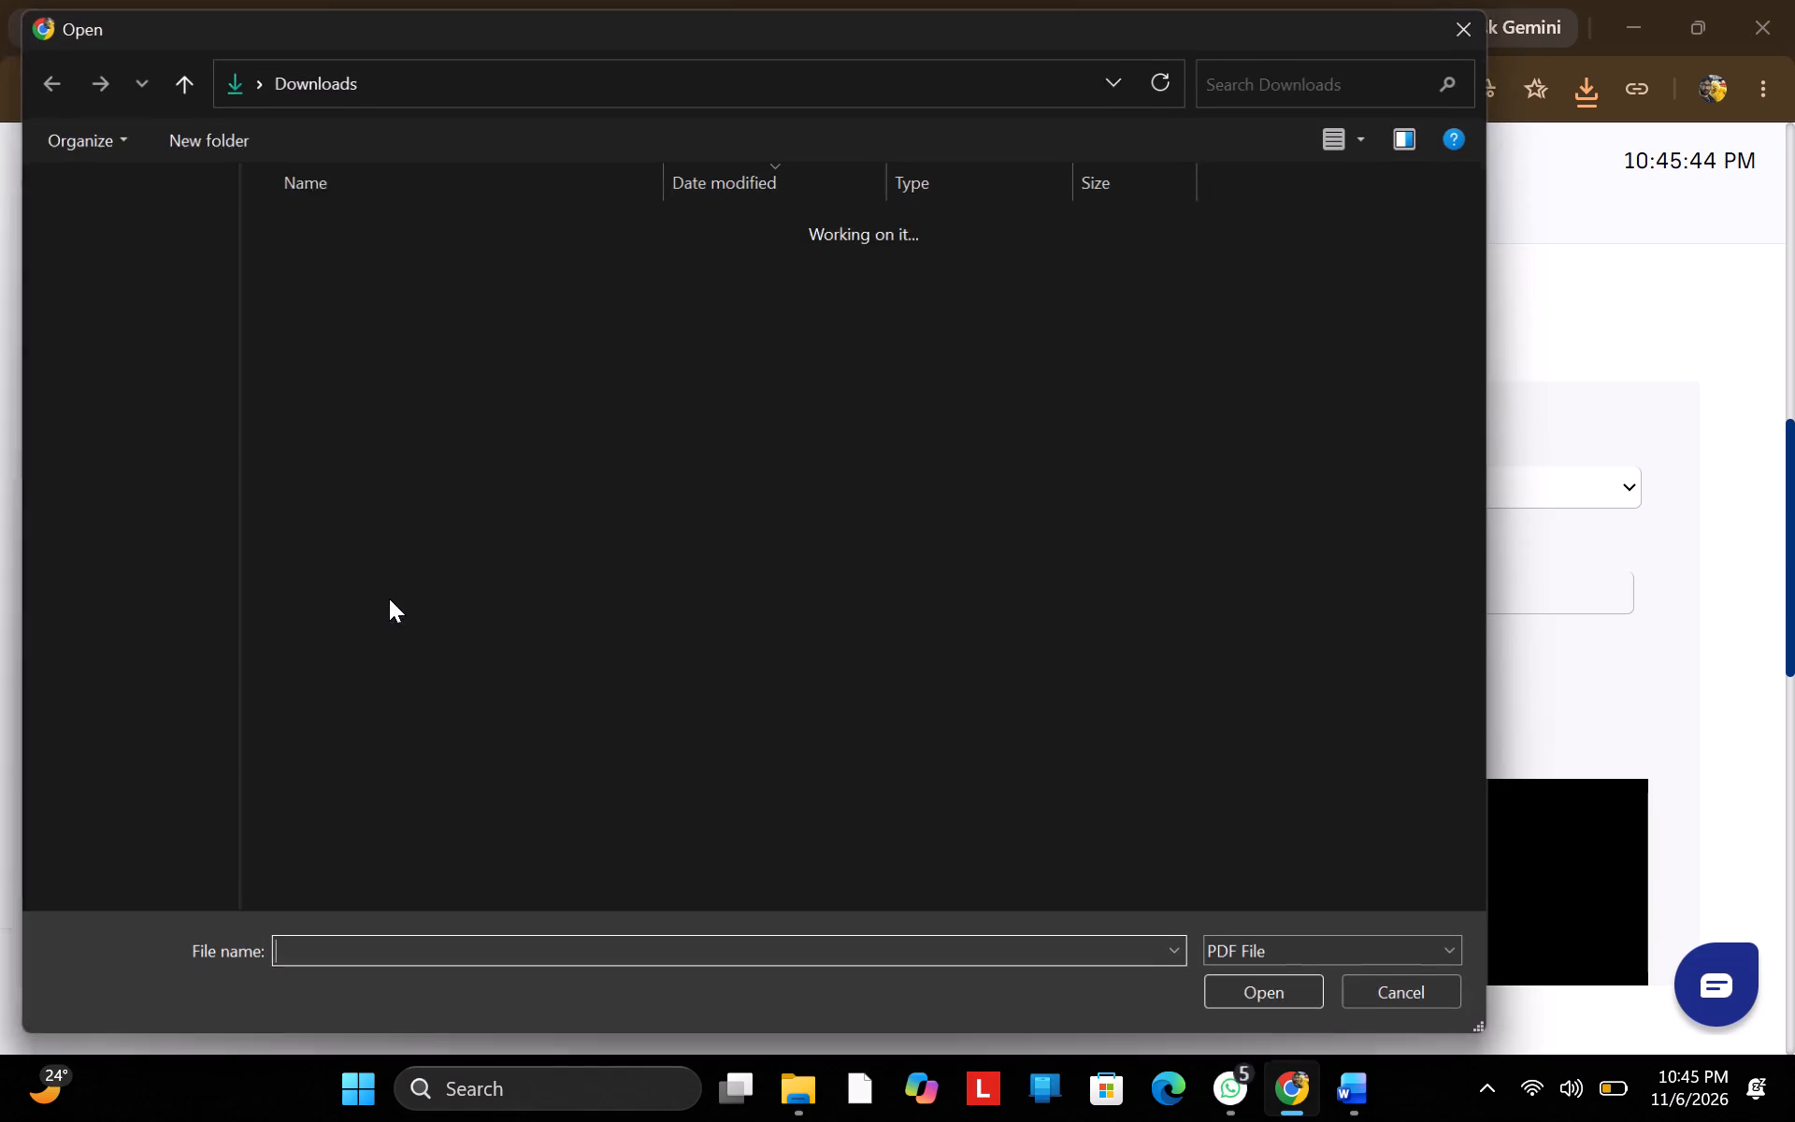
pyautogui.doubleClick(418, 270)
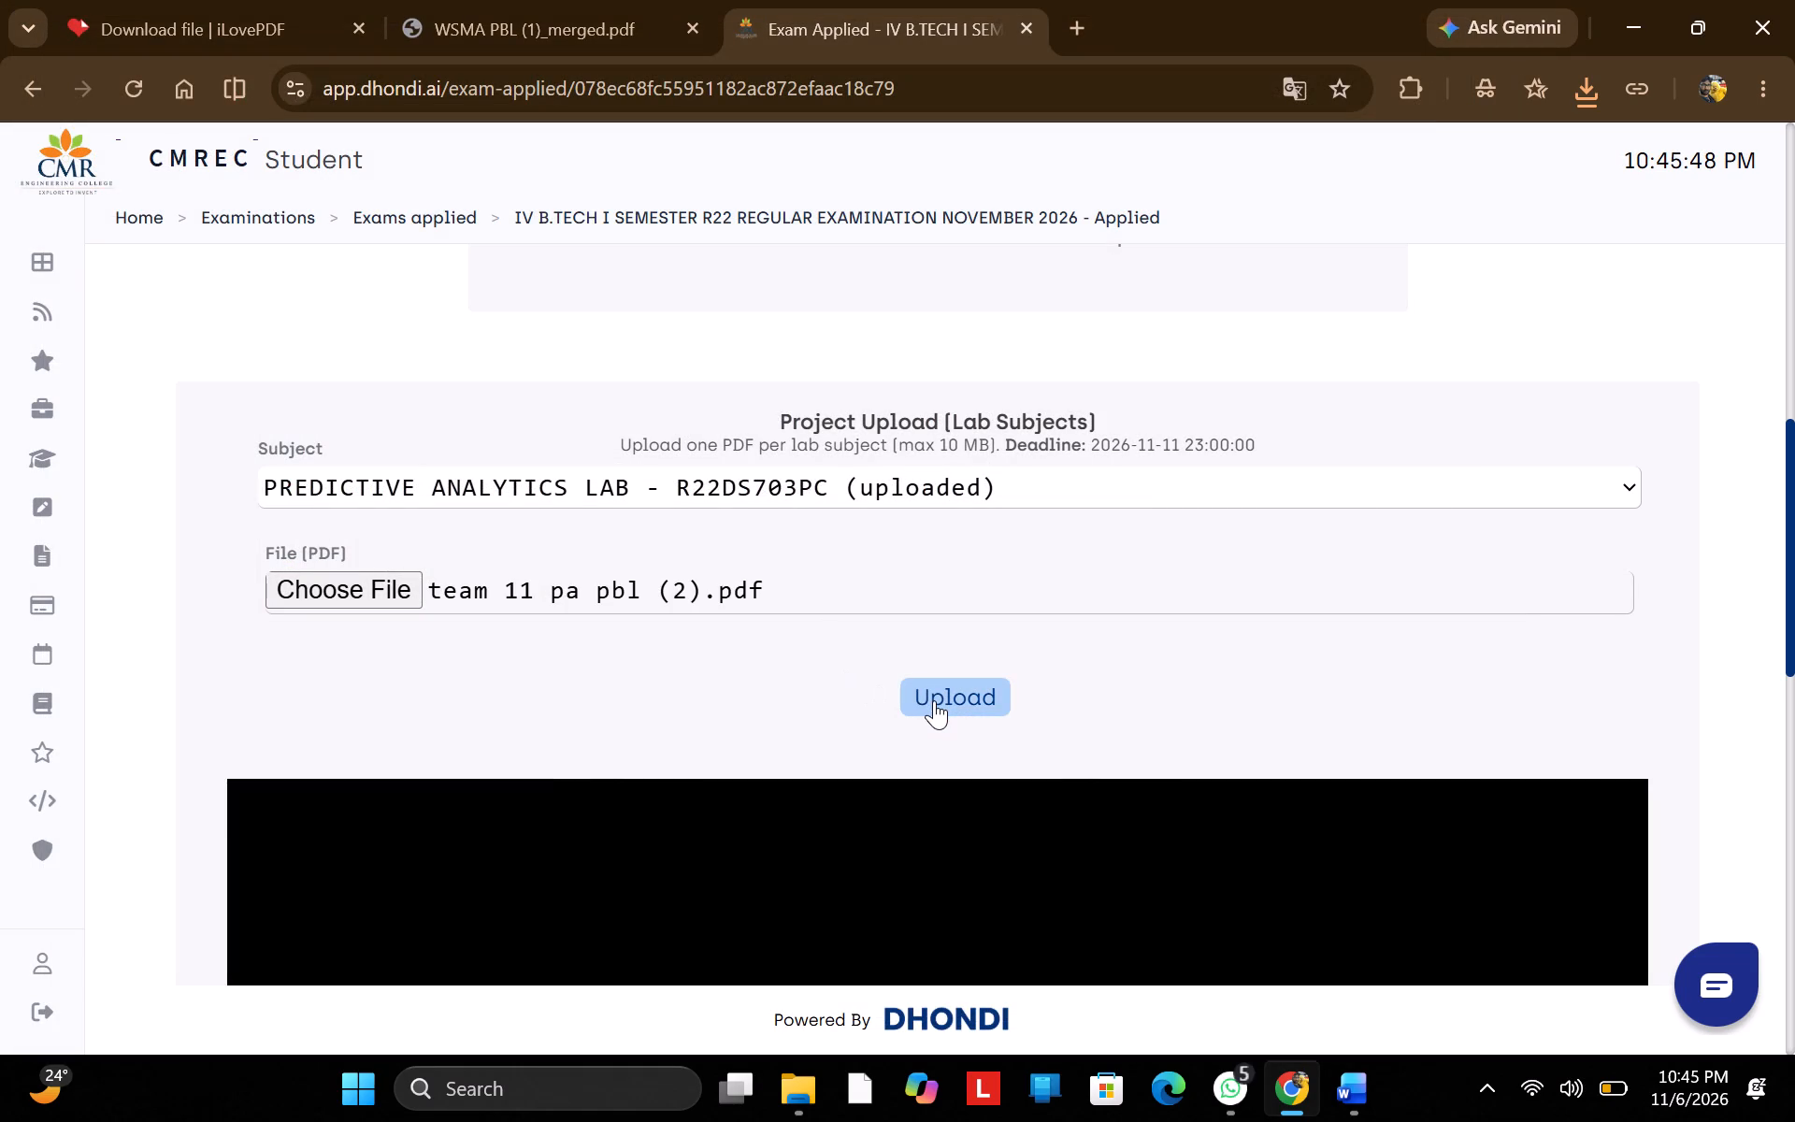
pyautogui.click(934, 700)
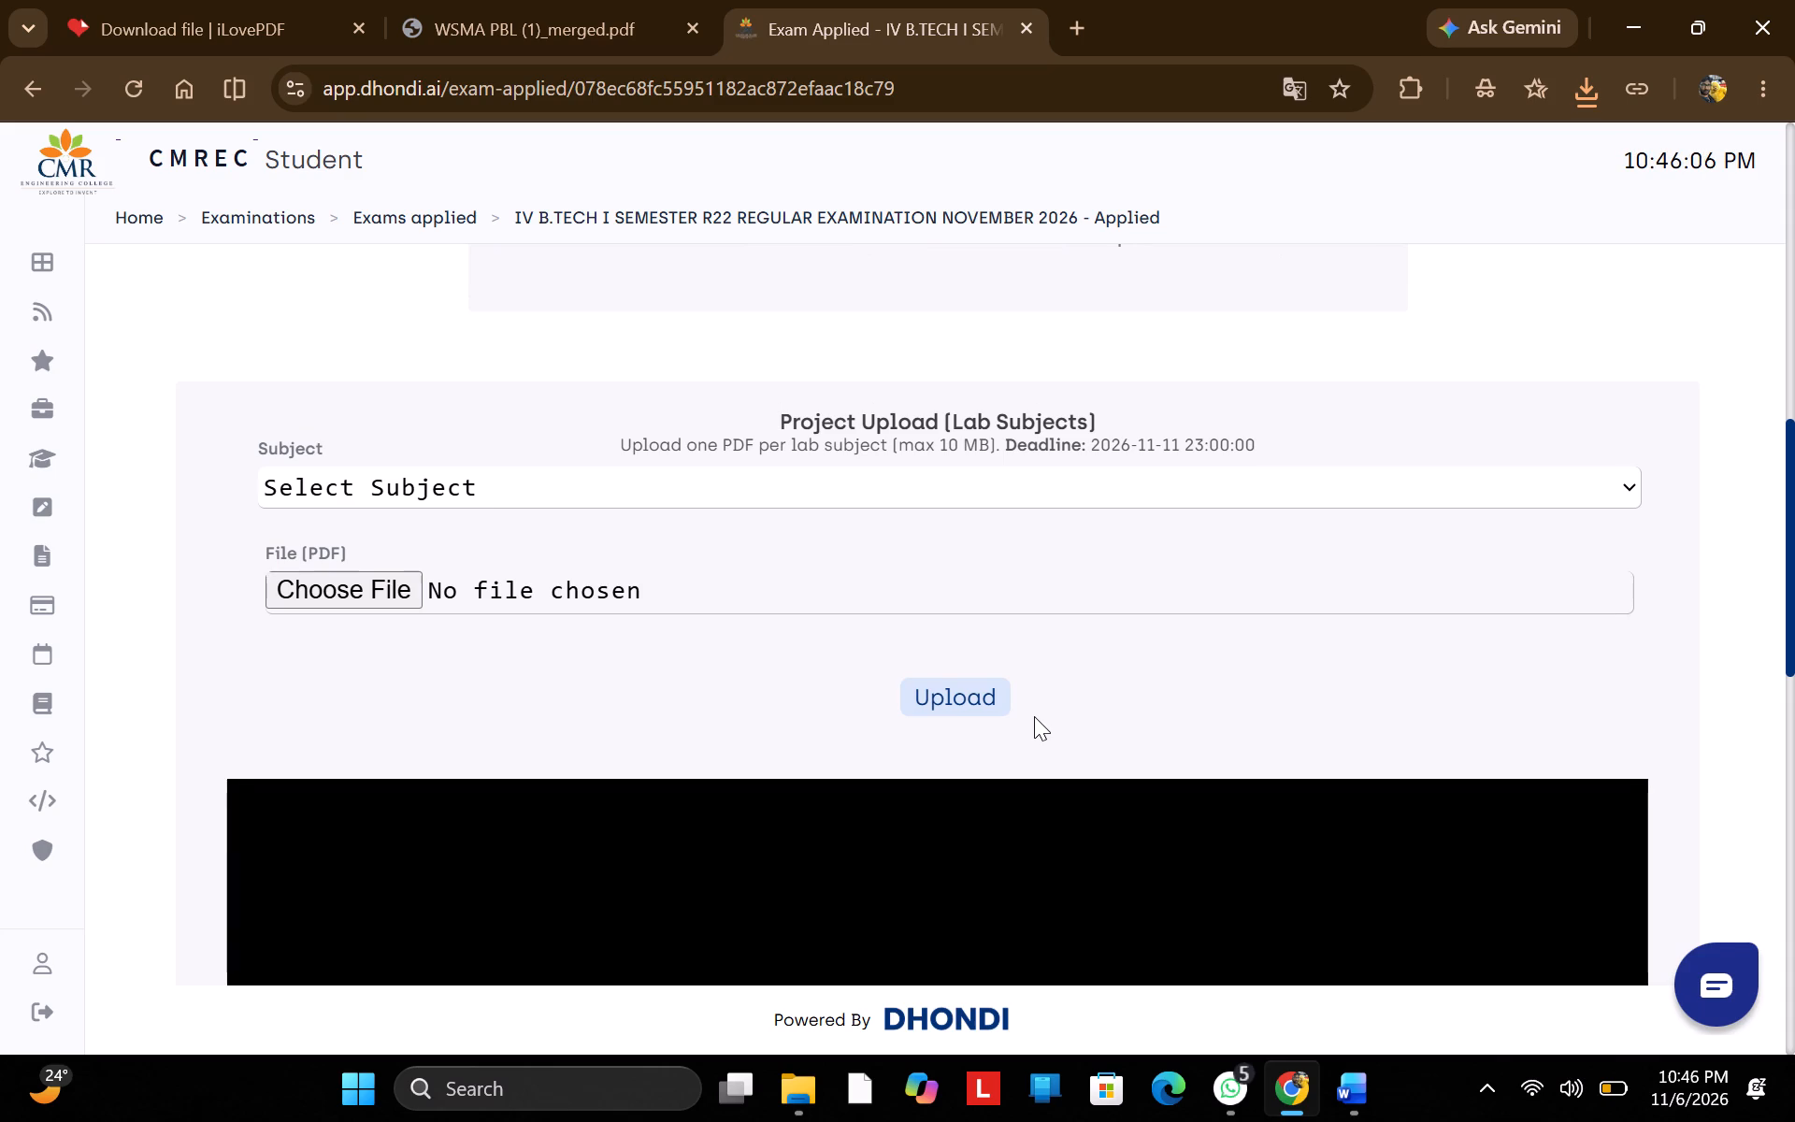
# Review the lists of uploaded project and seminar PDFs and the exam's subject schedule on the Exam Applied page.
pyautogui.scroll(-1, 1230, 642)
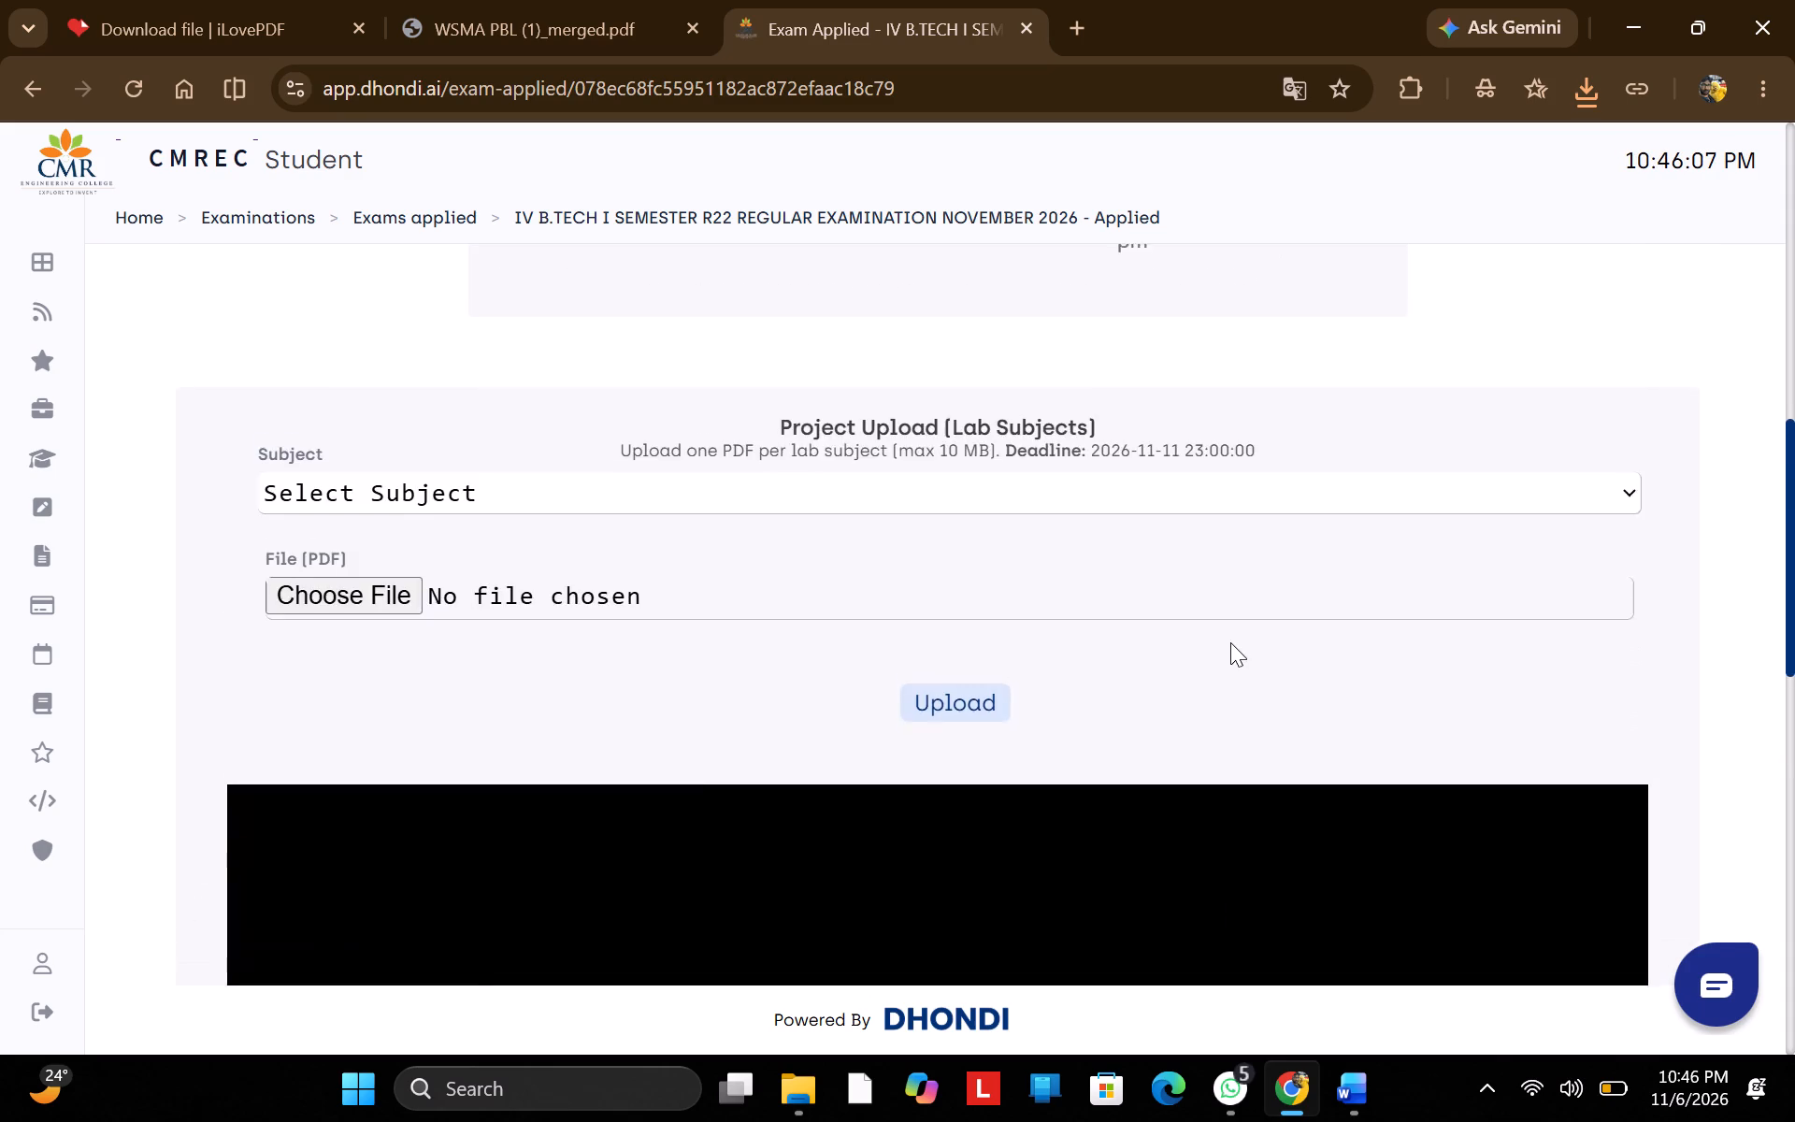
pyautogui.scroll(-3, 1230, 642)
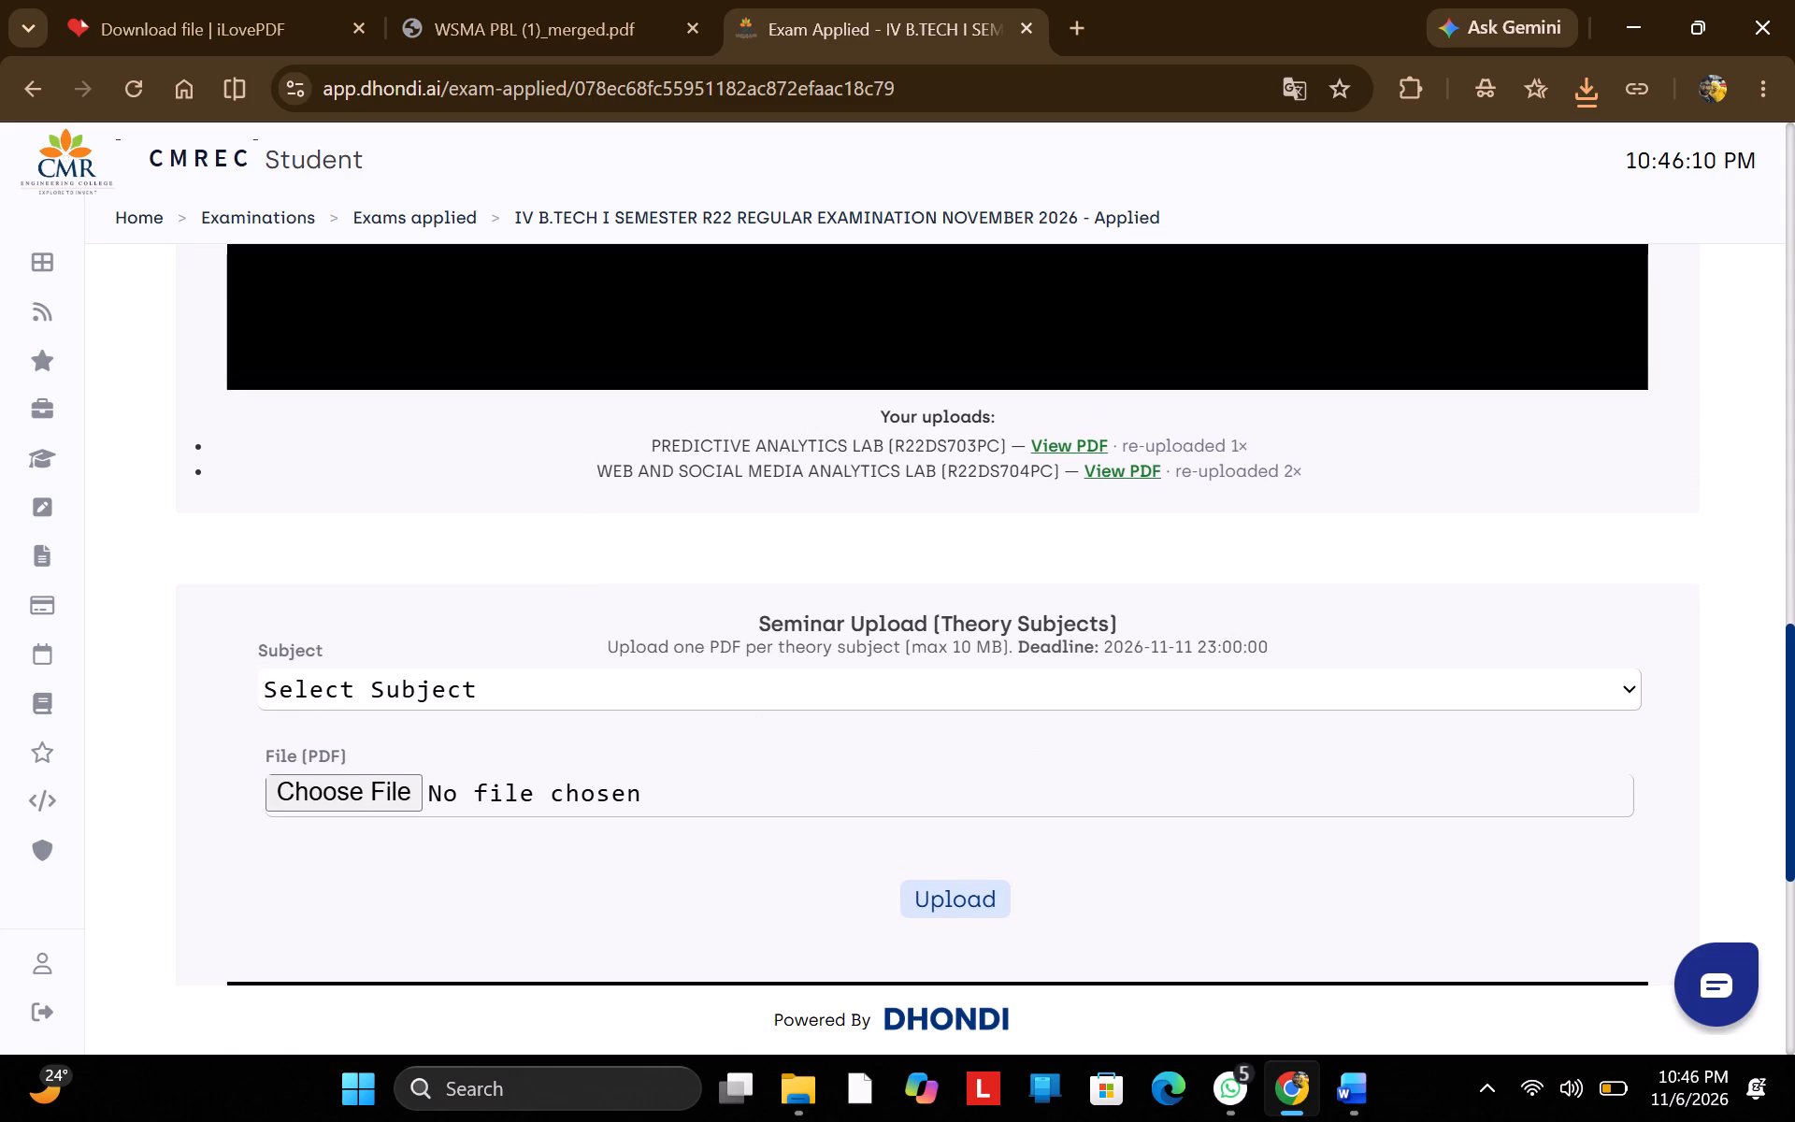
pyautogui.scroll(-4, 1230, 642)
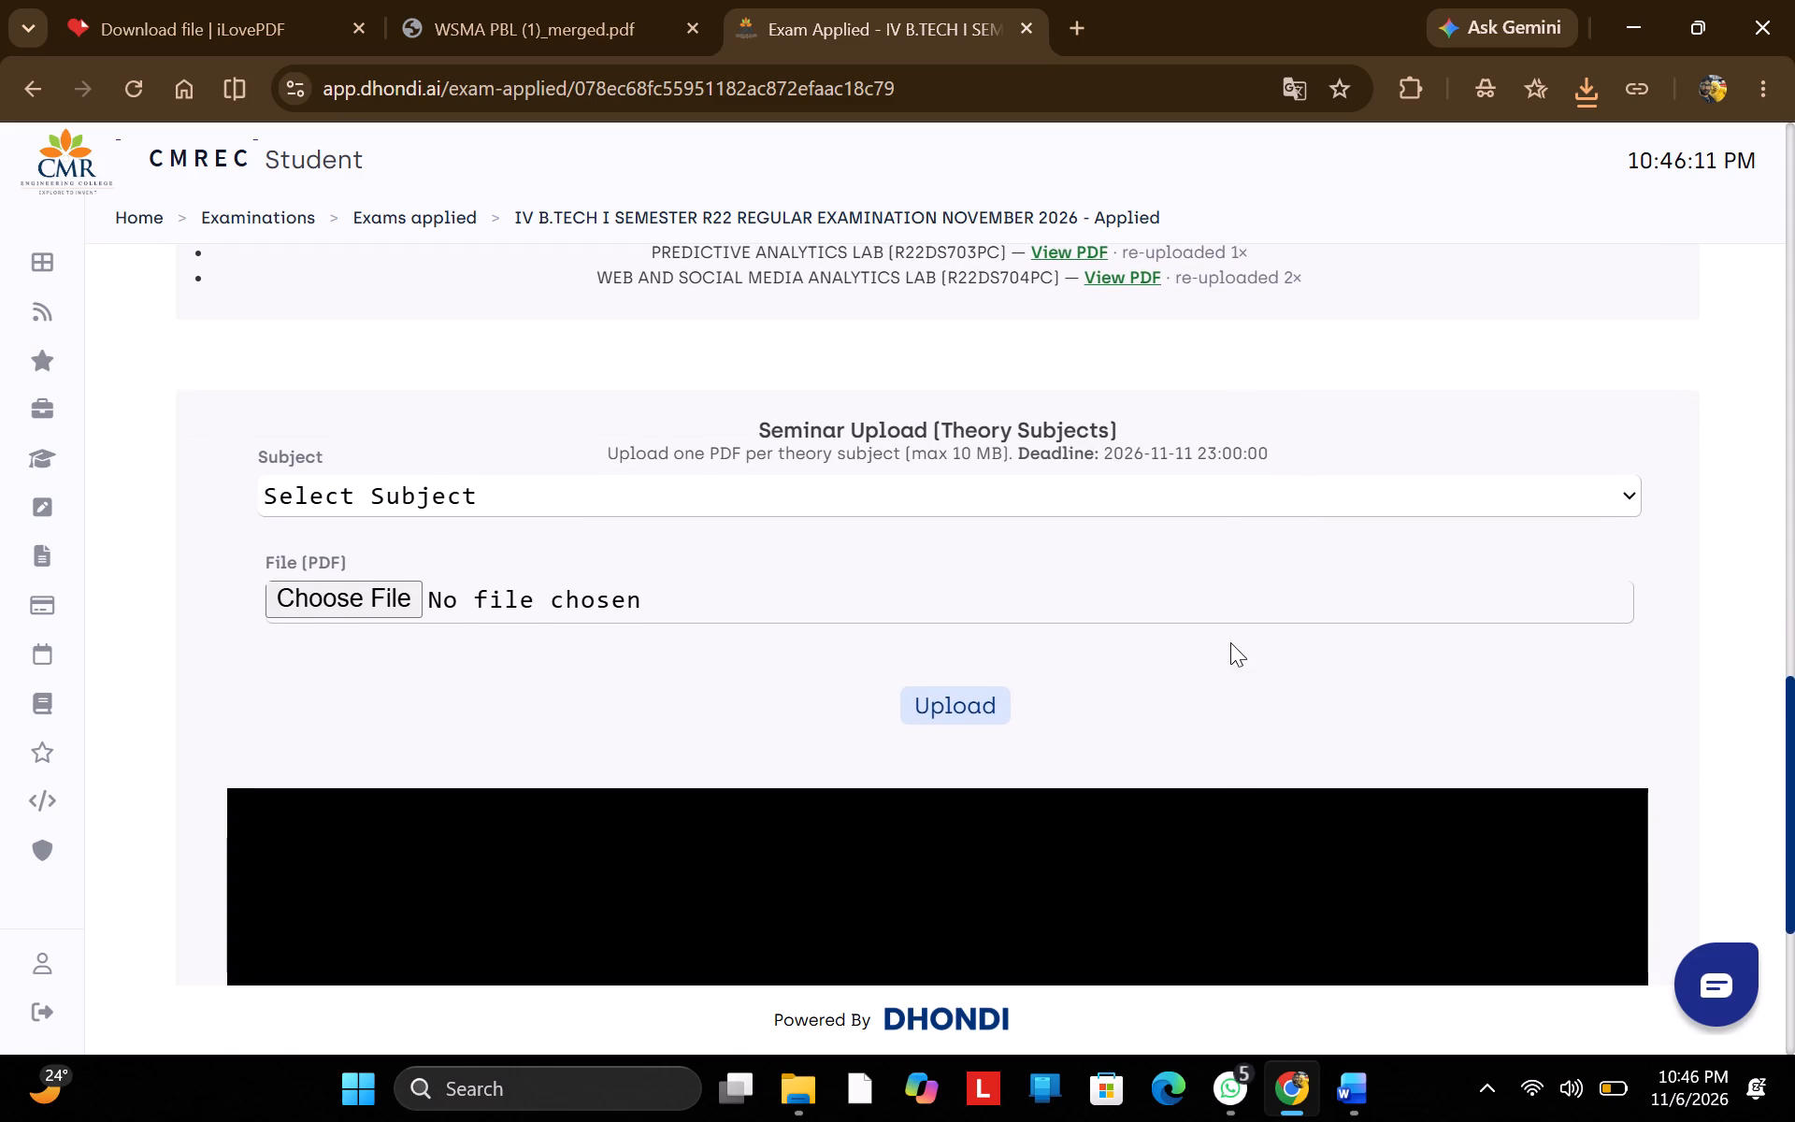
pyautogui.scroll(-2, 1230, 642)
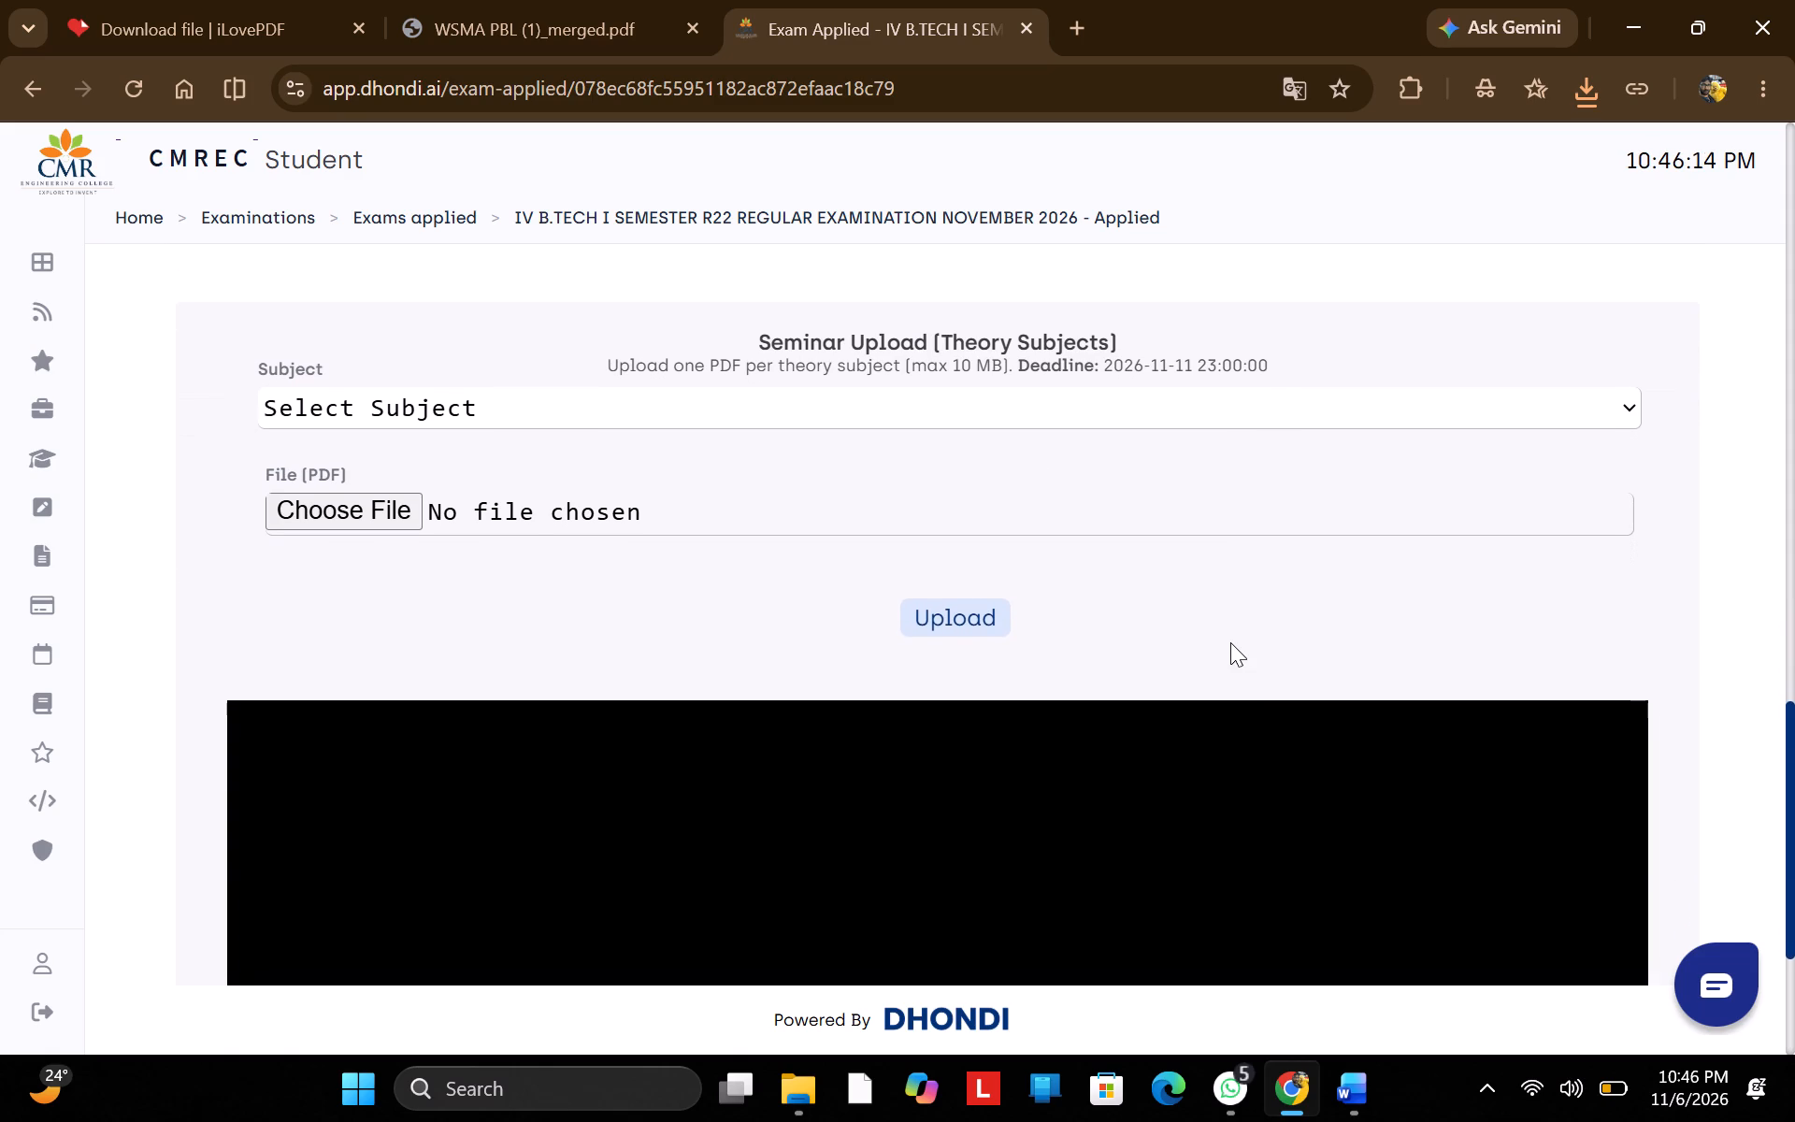
pyautogui.scroll(-3, 1230, 642)
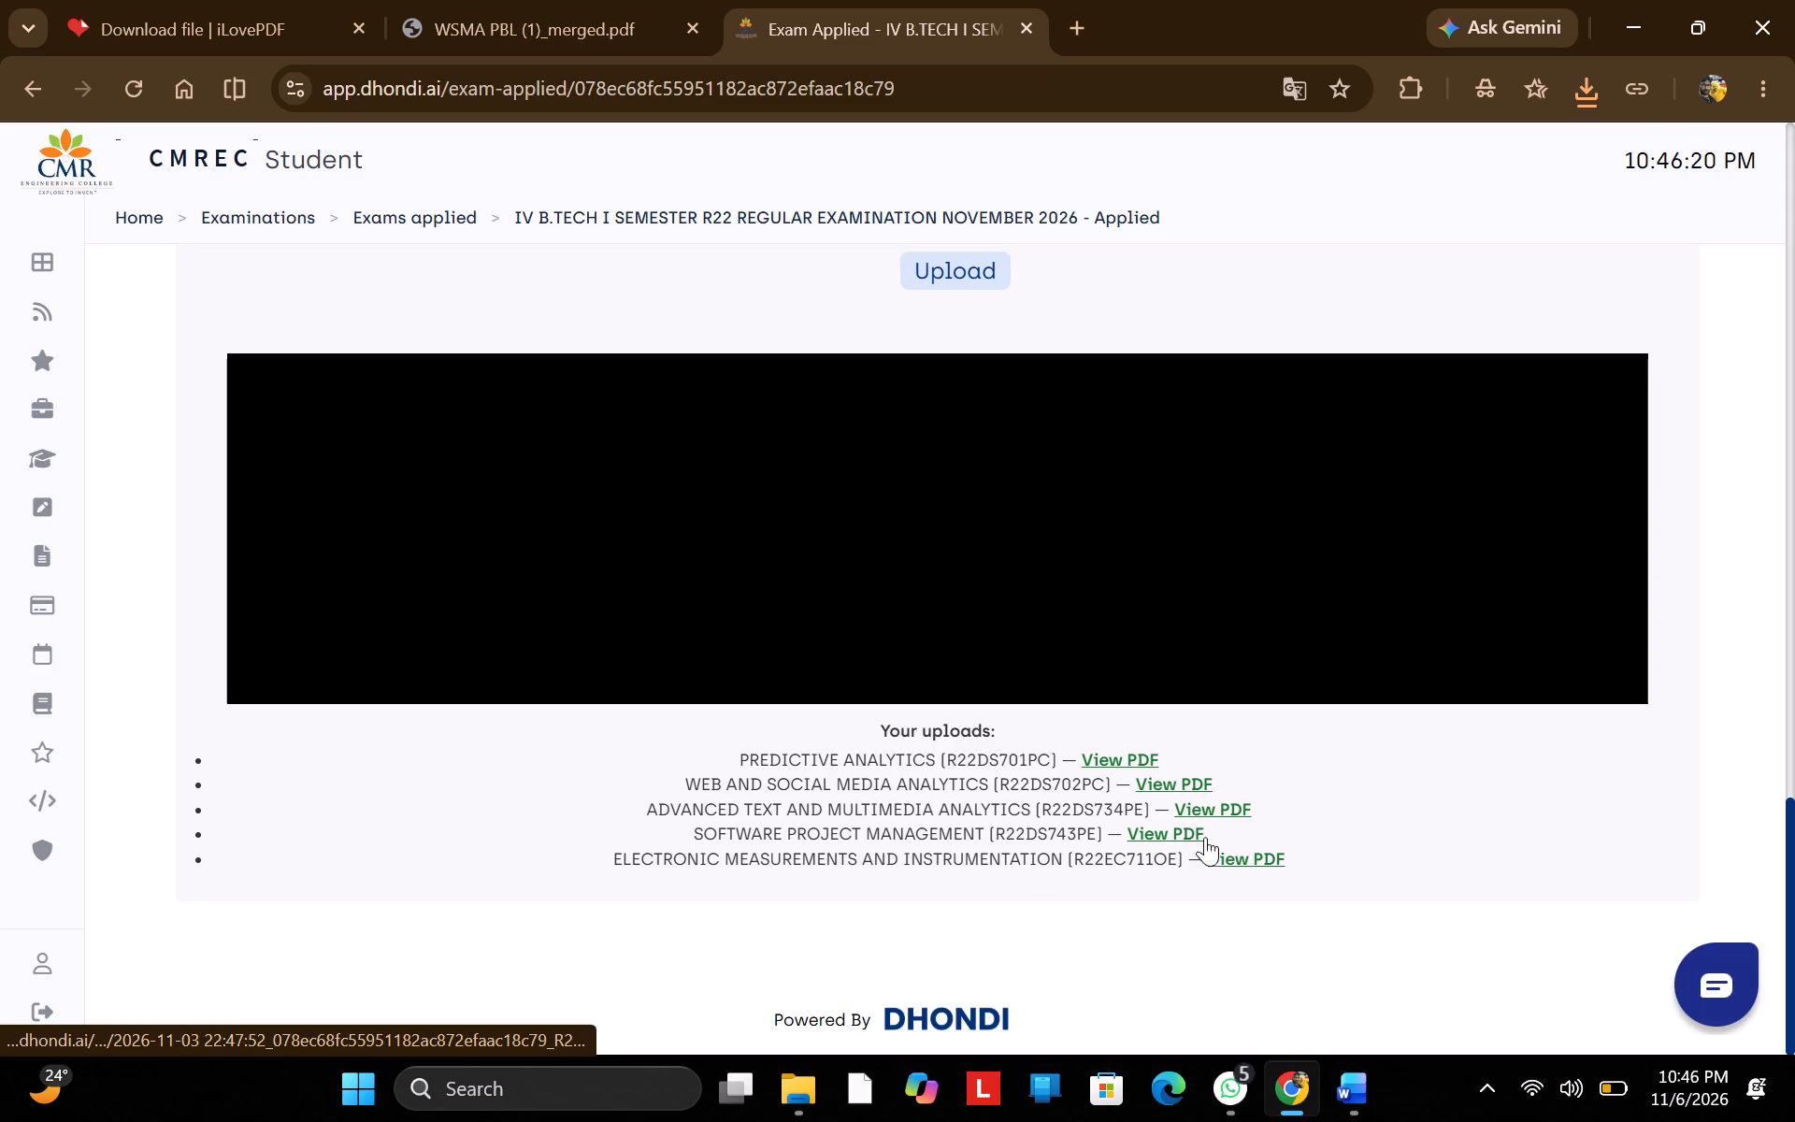
pyautogui.scroll(-4, 1244, 856)
pyautogui.scroll(-3, 1401, 870)
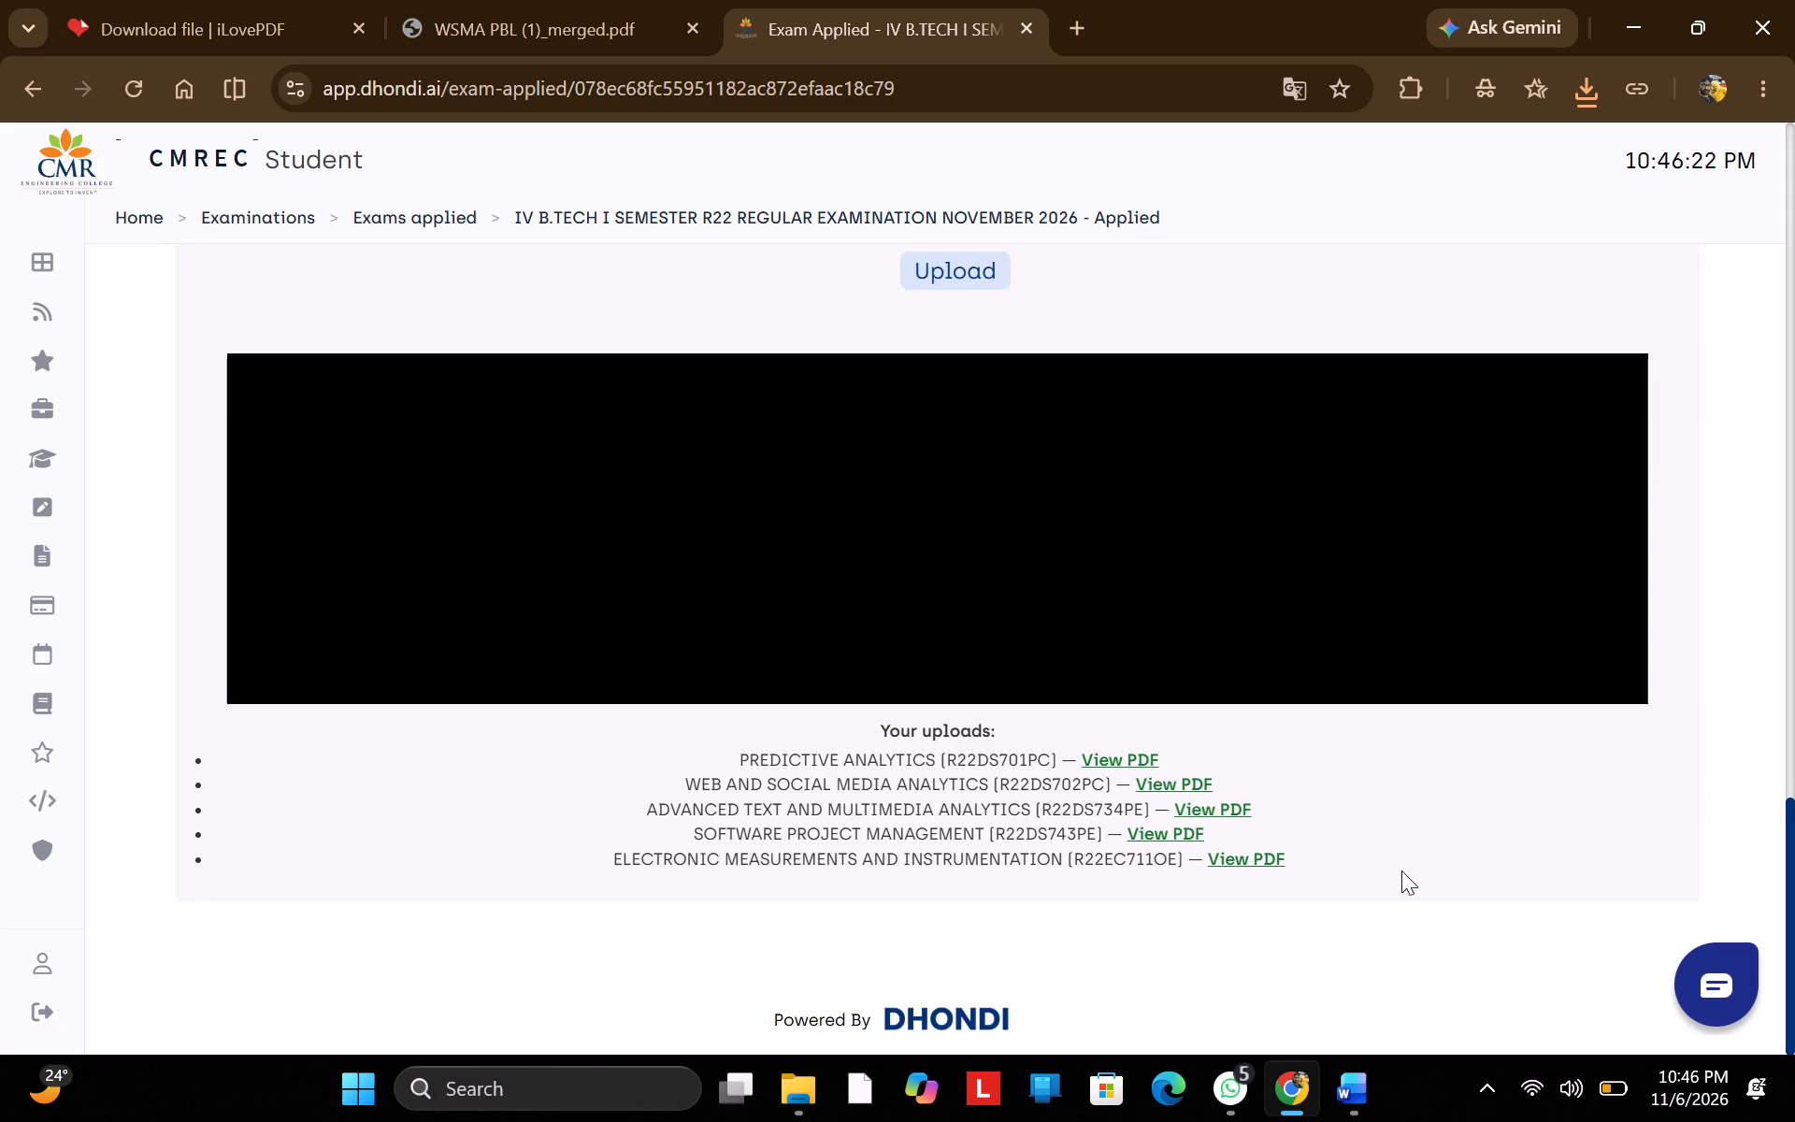
pyautogui.scroll(11, 1401, 870)
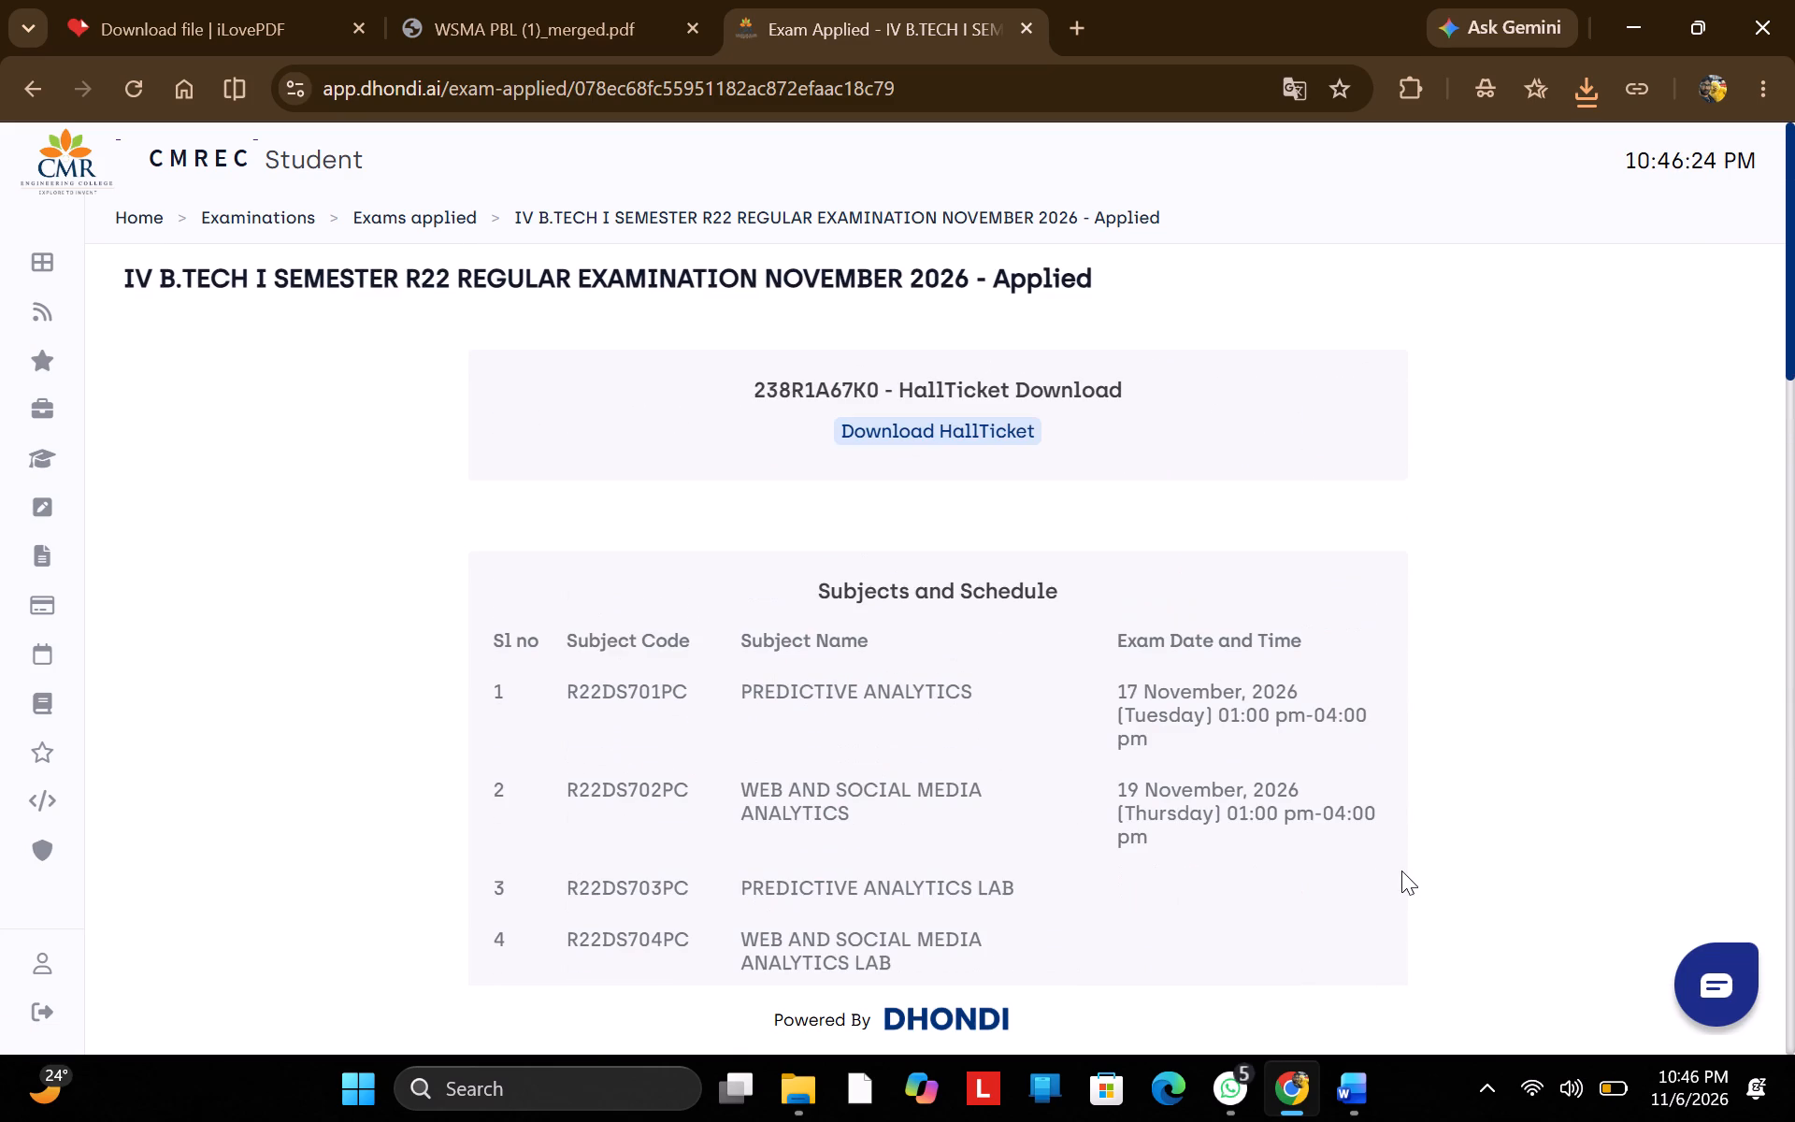
pyautogui.scroll(1, 1401, 870)
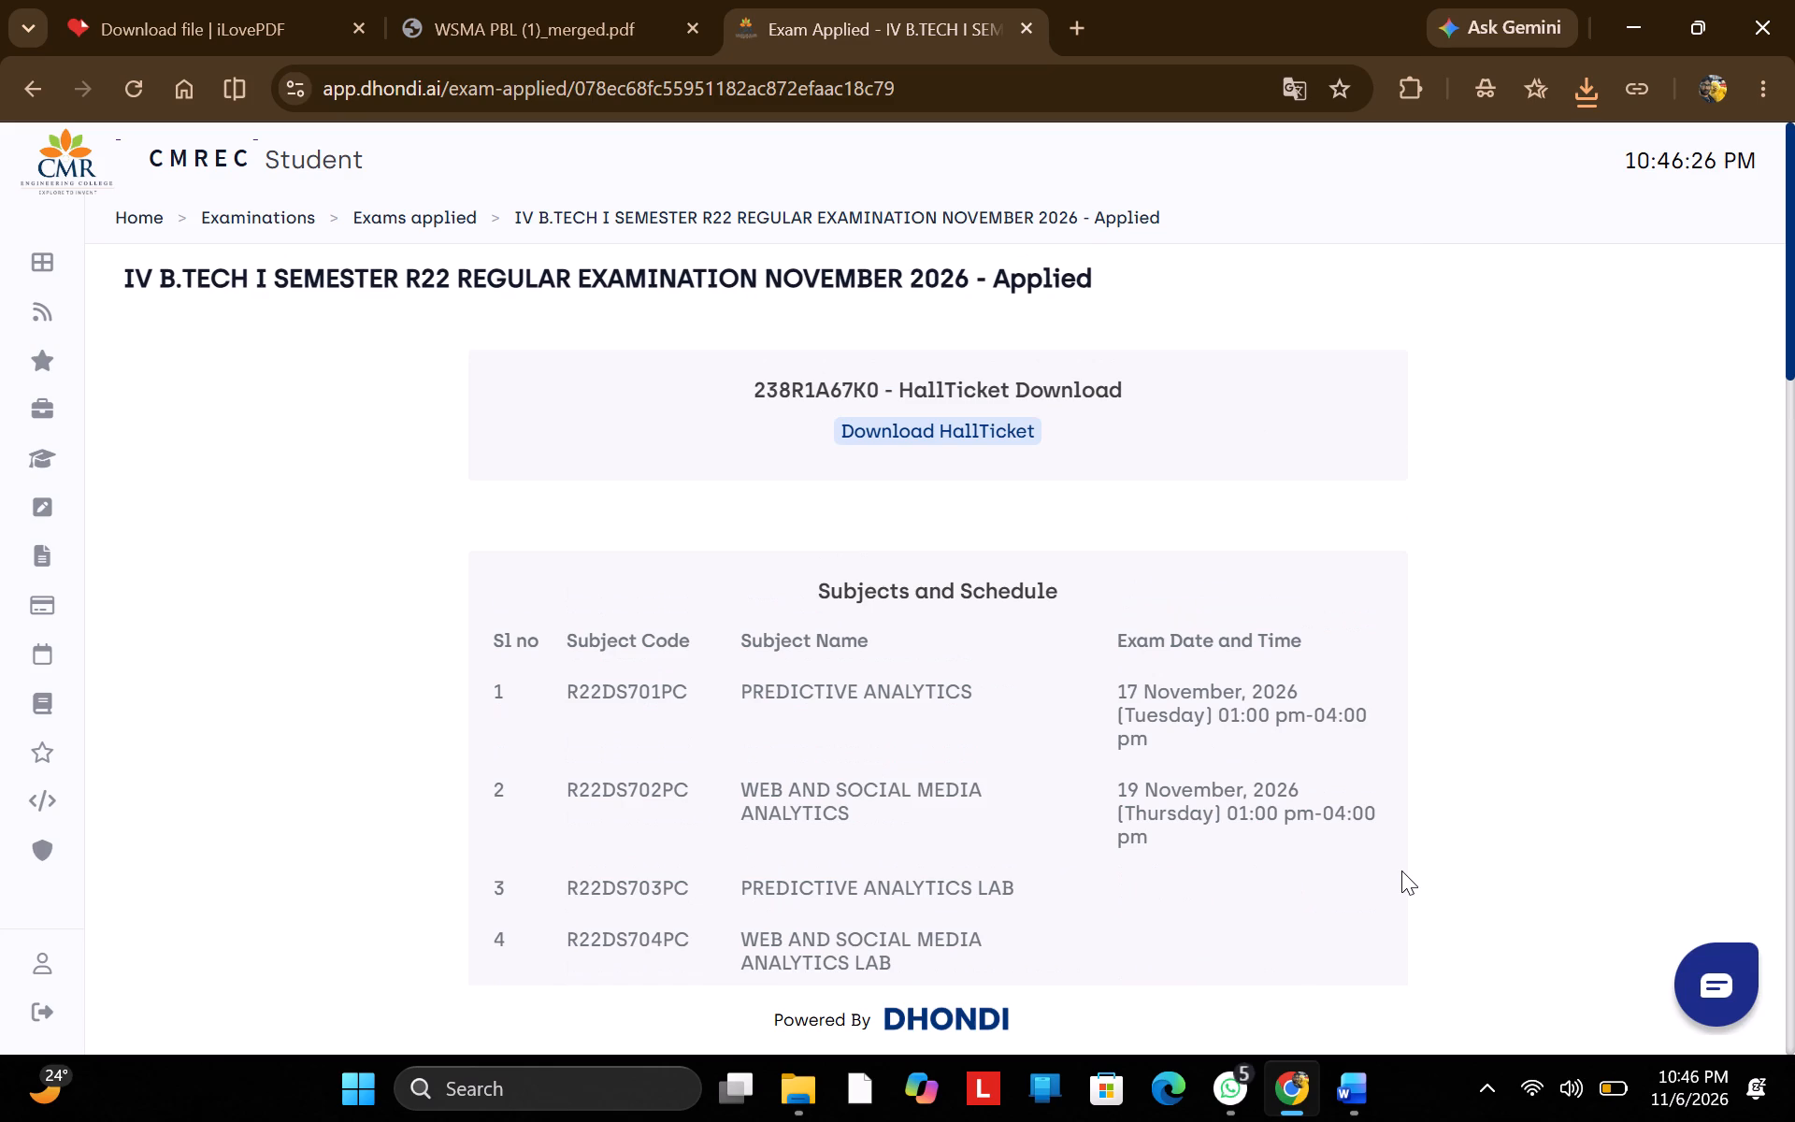